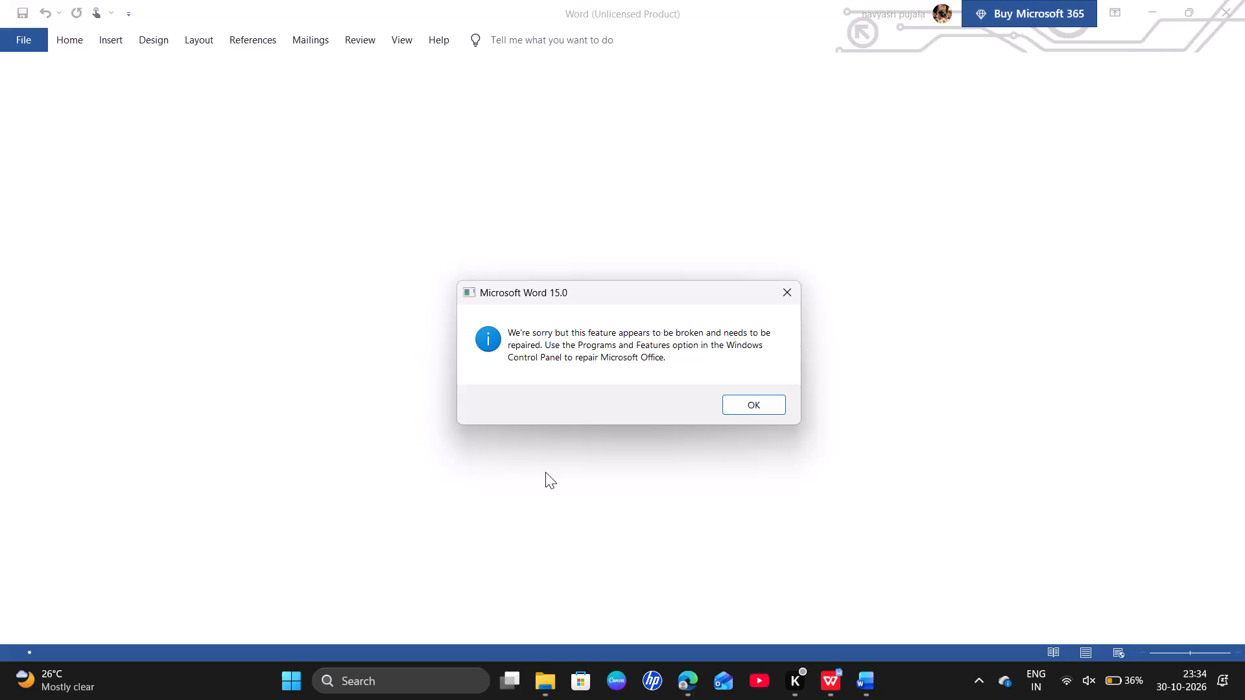
Clear the repair, File In Use, default program and Office activation dialogs without opening the locked DA document.docx.
{"action": "left_click", "coordinate": [761, 400]}
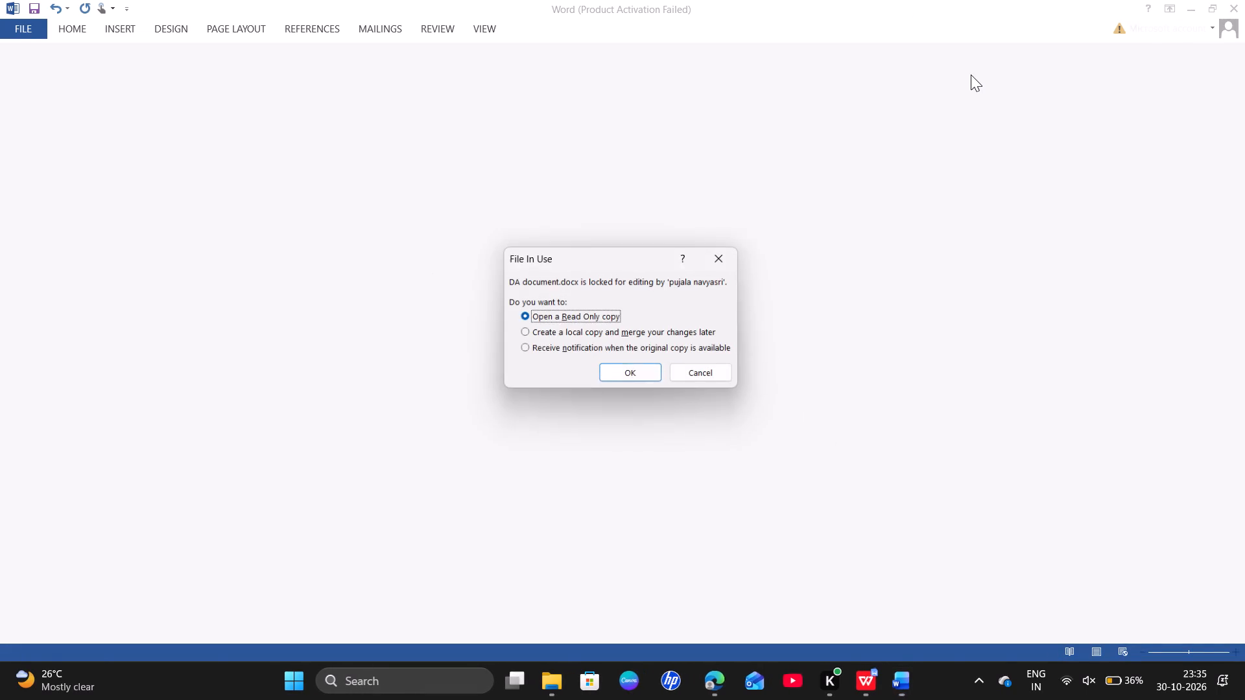
{"action": "left_click", "coordinate": [726, 251]}
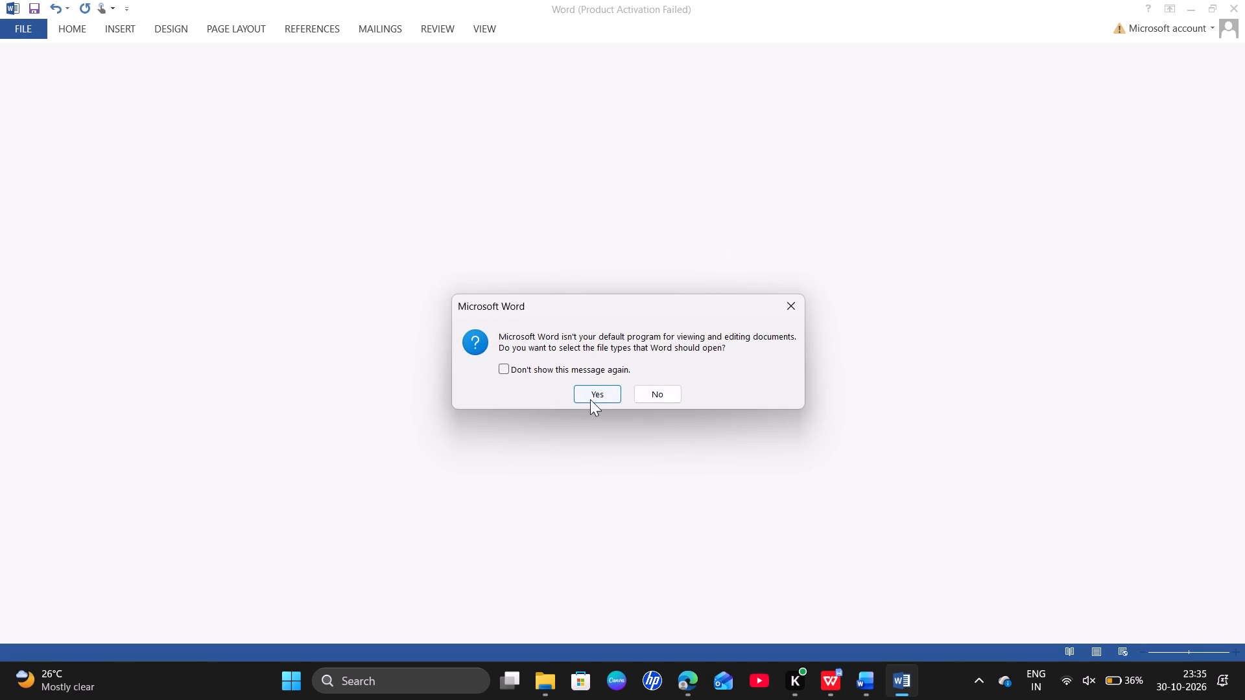
{"action": "left_click", "coordinate": [590, 399]}
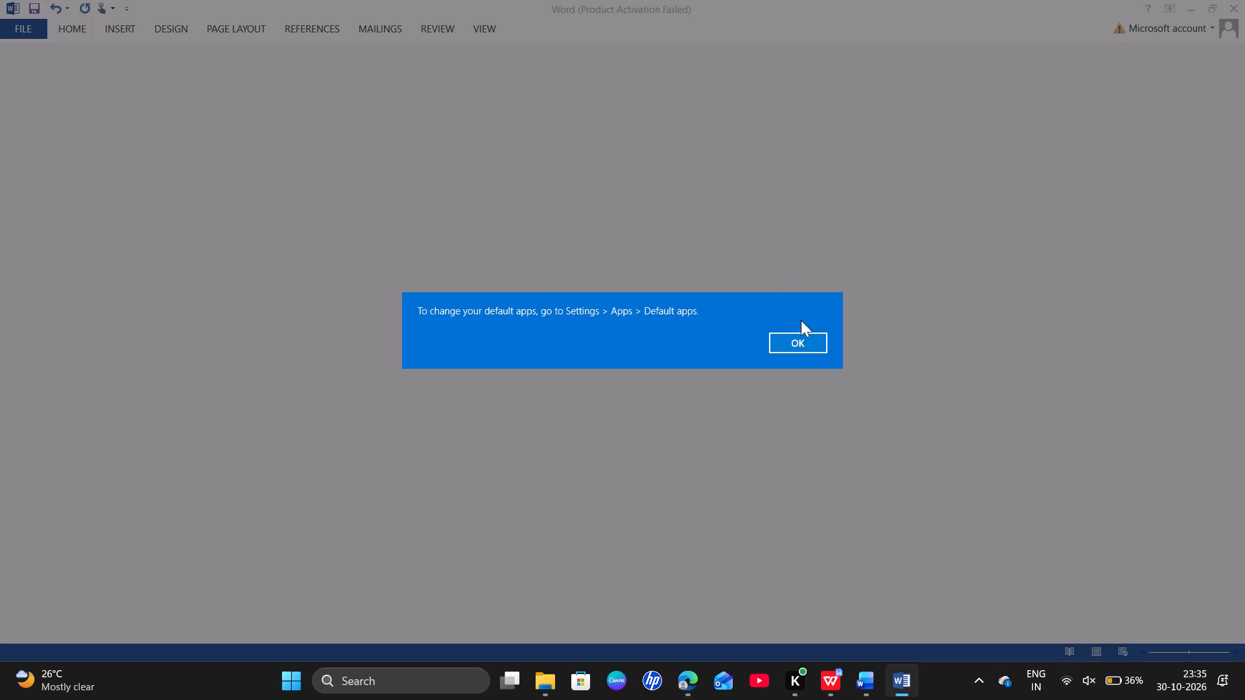
{"action": "left_click", "coordinate": [787, 338]}
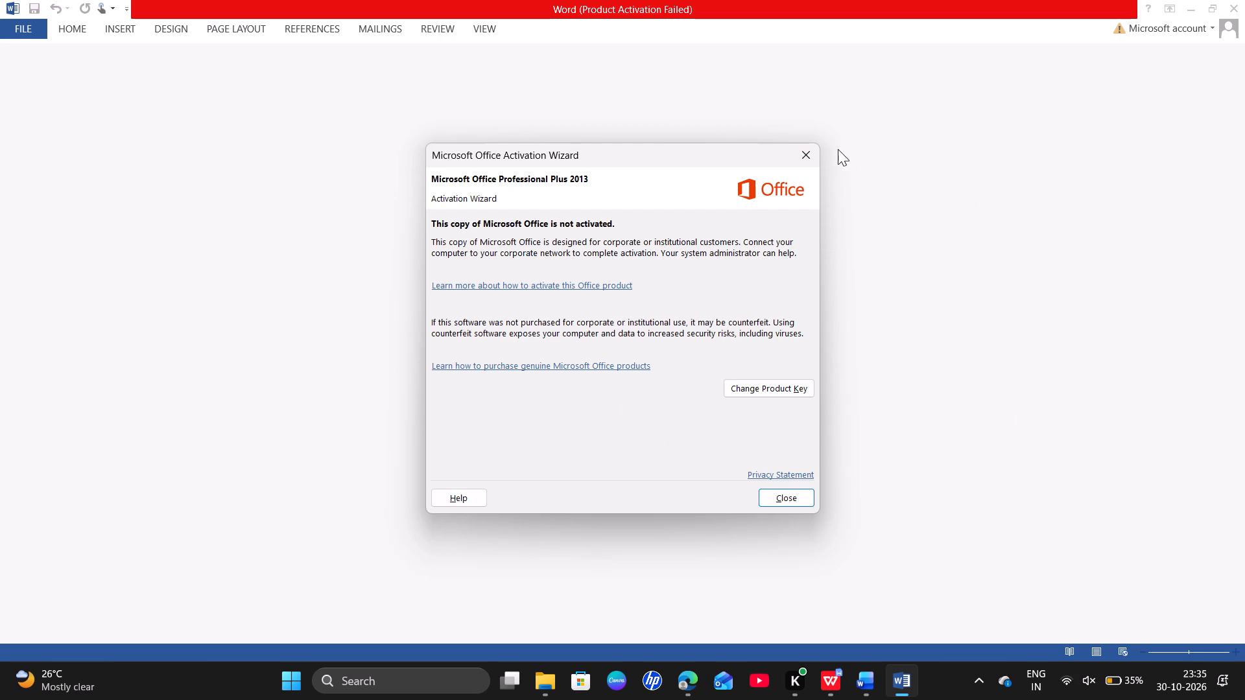
{"action": "left_click", "coordinate": [801, 156]}
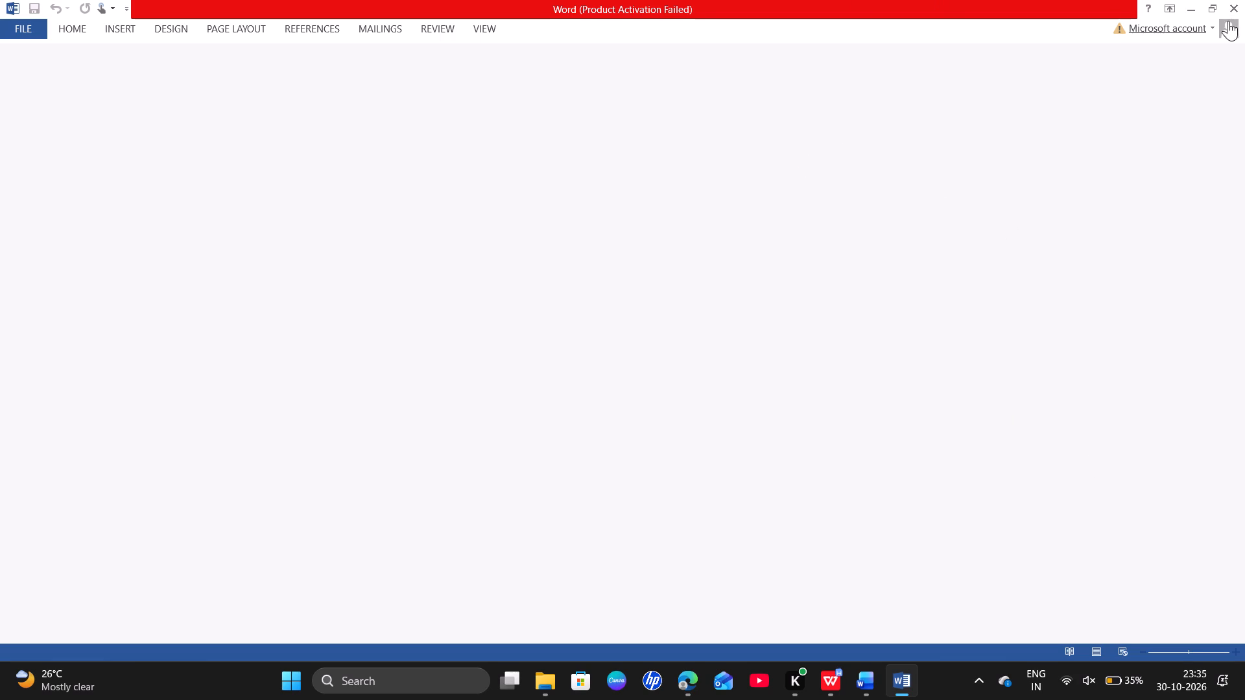
Close both empty Word windows, the Office 2013 one first and the unlicensed Microsoft 365 one second.
{"action": "left_click", "coordinate": [1227, 1]}
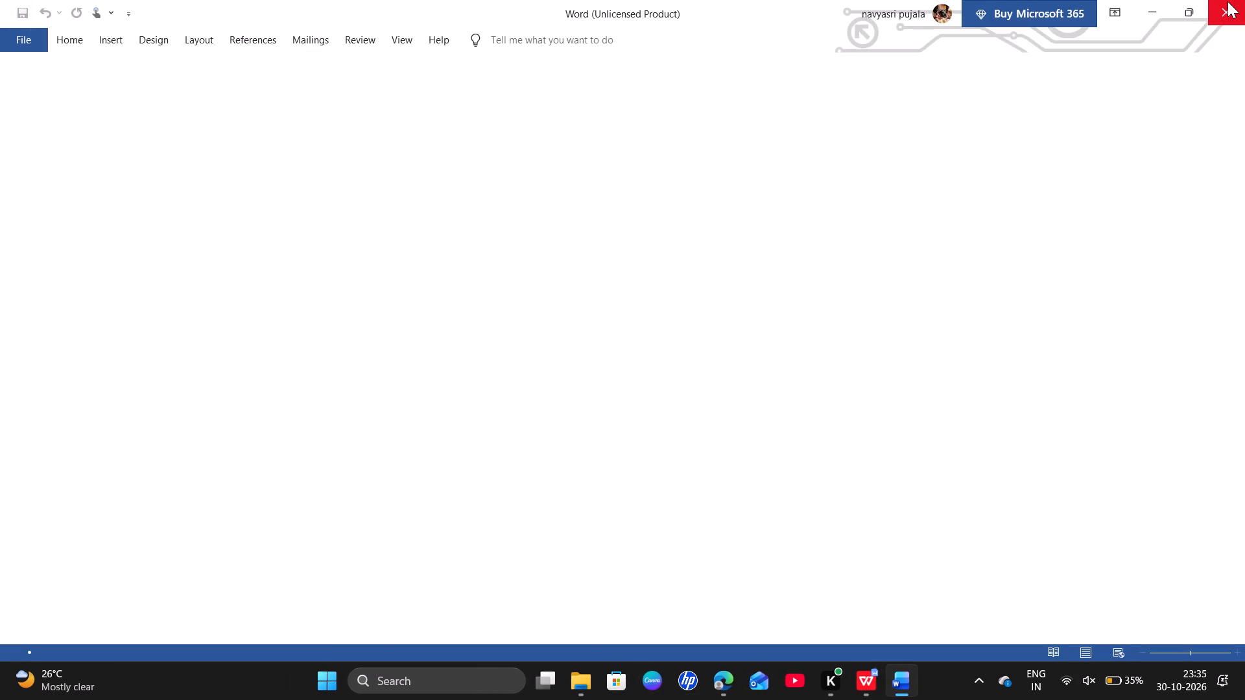
{"action": "left_click", "coordinate": [1226, 13]}
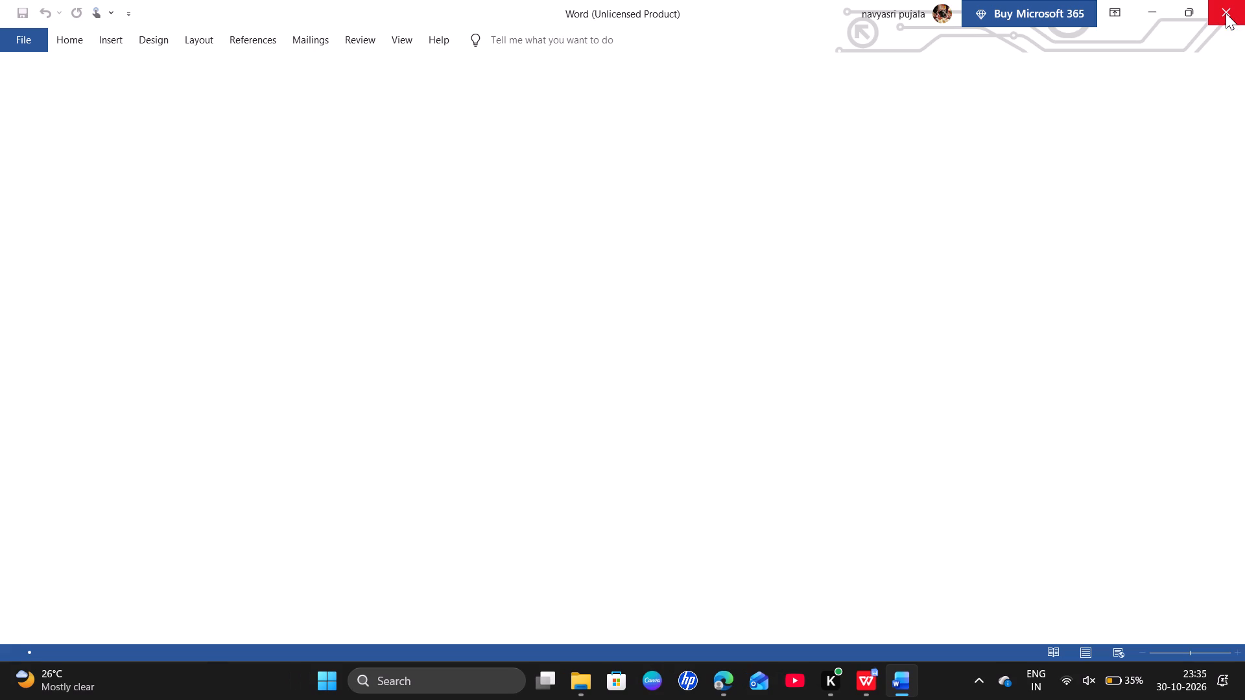
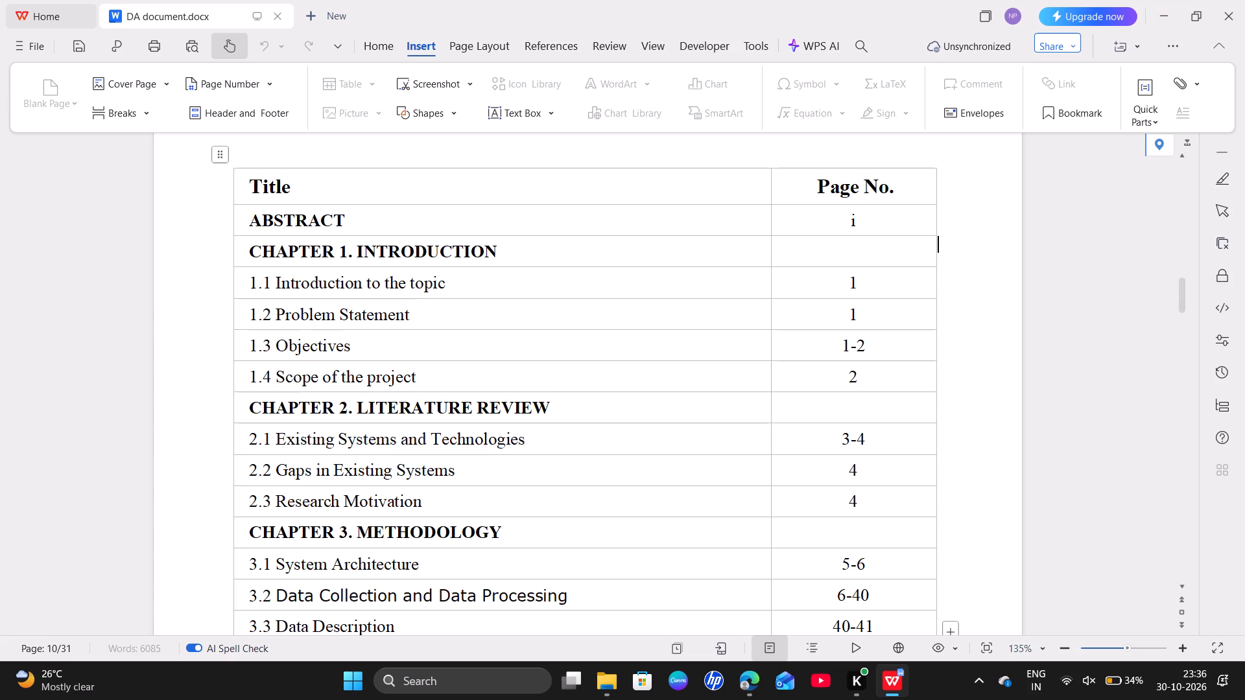
Insert page numbers with the Footer middle preset on the table of contents page and leave footer editing.
{"action": "scroll", "coordinate": [506, 342], "scroll_direction": "down", "scroll_amount": 6}
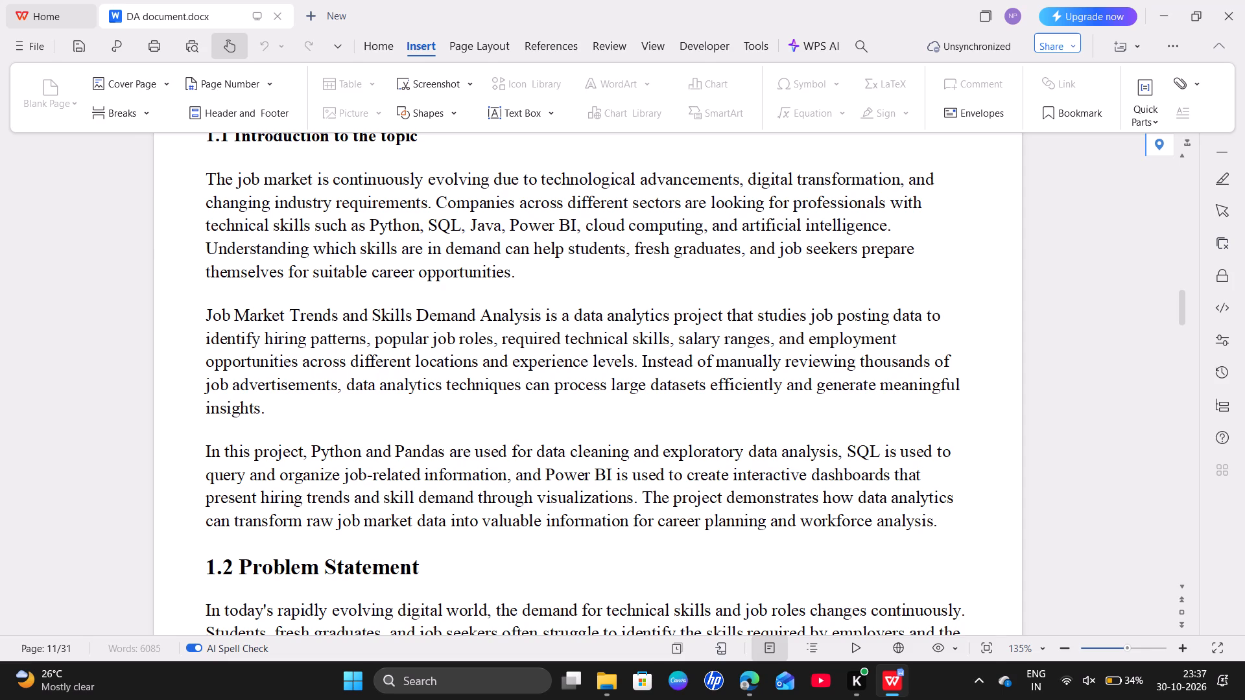
{"action": "scroll", "coordinate": [595, 346], "scroll_direction": "down", "scroll_amount": 3}
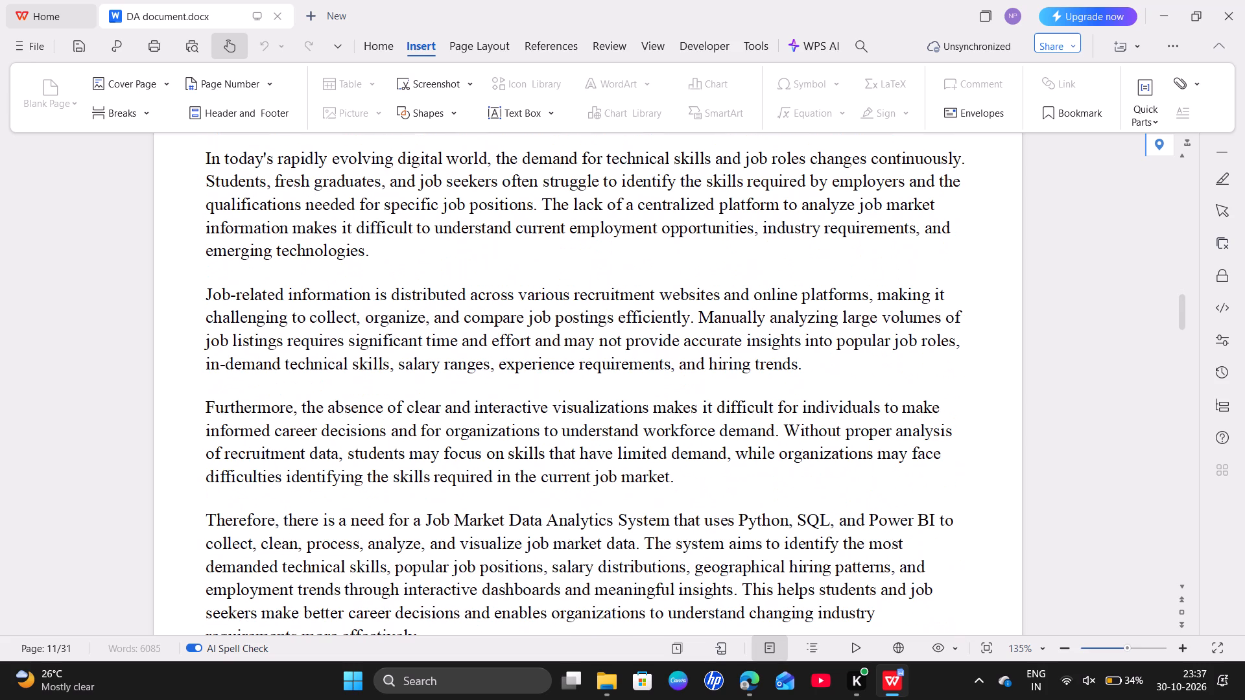
{"action": "scroll", "coordinate": [595, 346], "scroll_direction": "down", "scroll_amount": 4}
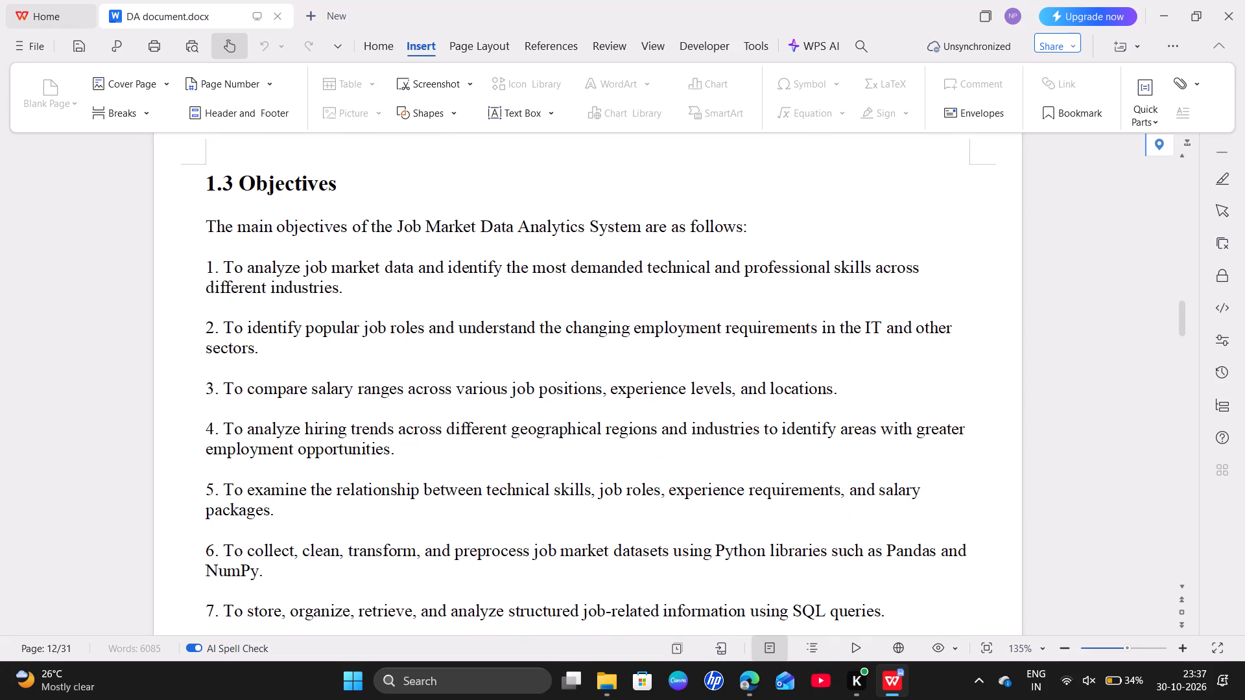
{"action": "scroll", "coordinate": [595, 346], "scroll_direction": "up", "scroll_amount": 5}
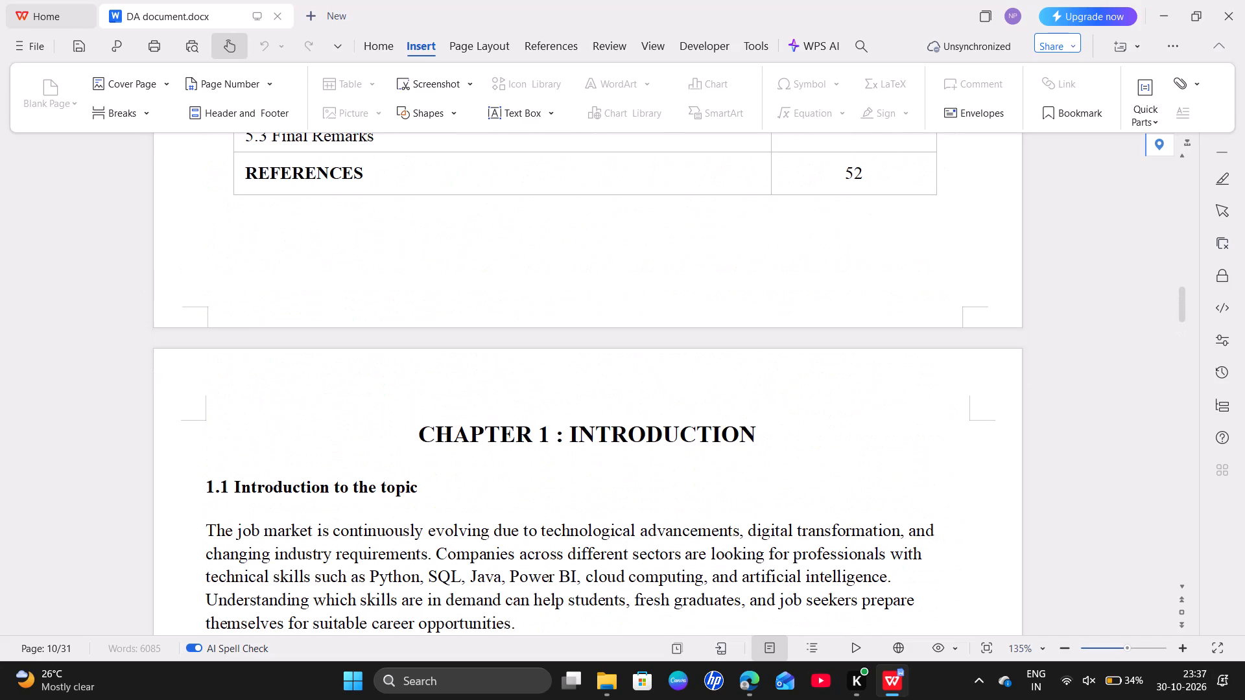
{"action": "scroll", "coordinate": [595, 346], "scroll_direction": "right", "scroll_amount": 2}
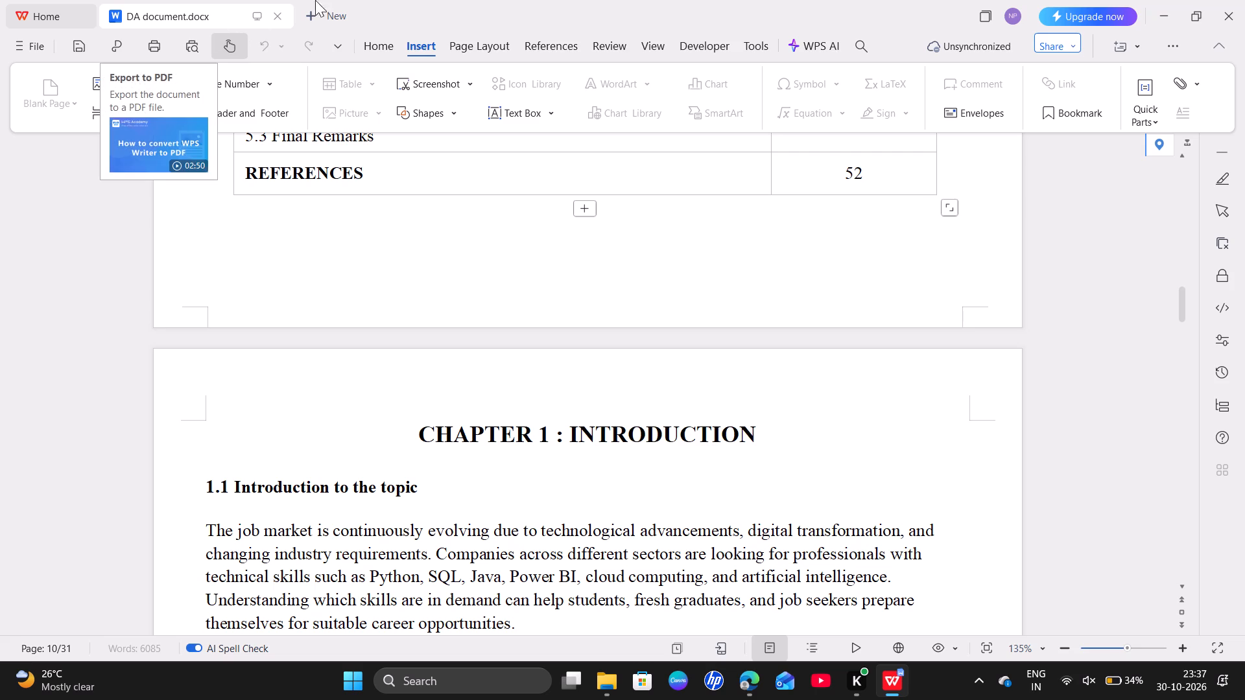
{"action": "left_click", "coordinate": [270, 80]}
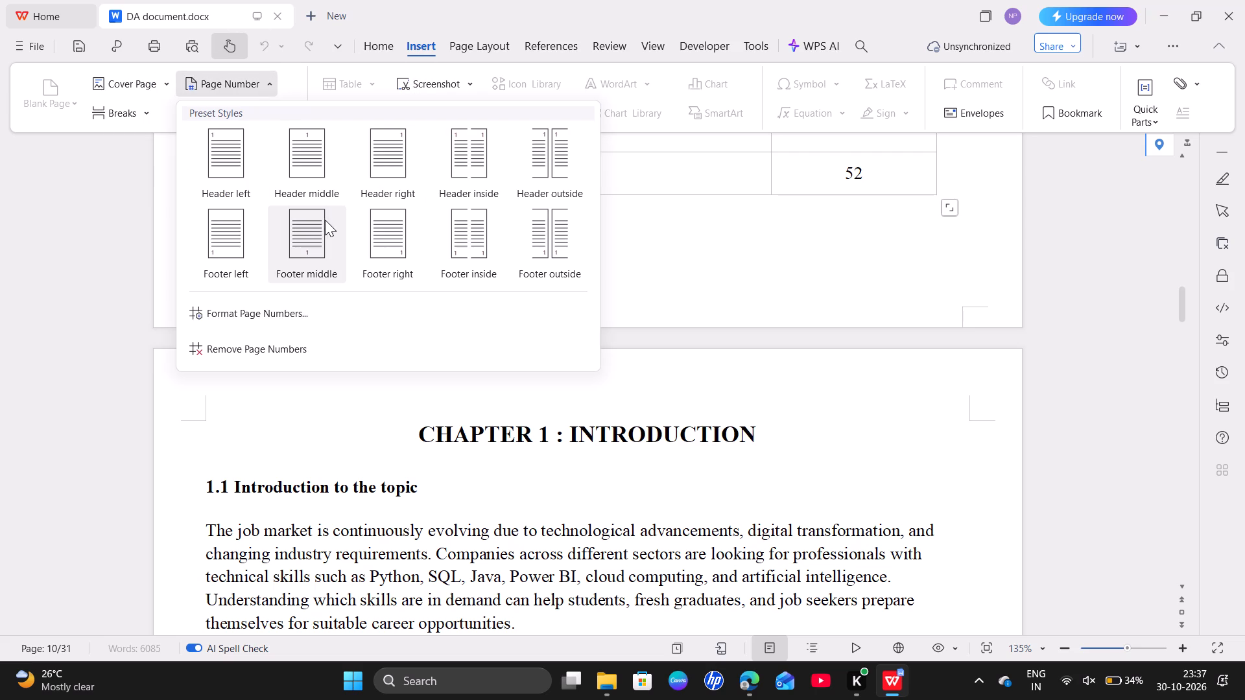
{"action": "left_click", "coordinate": [320, 226]}
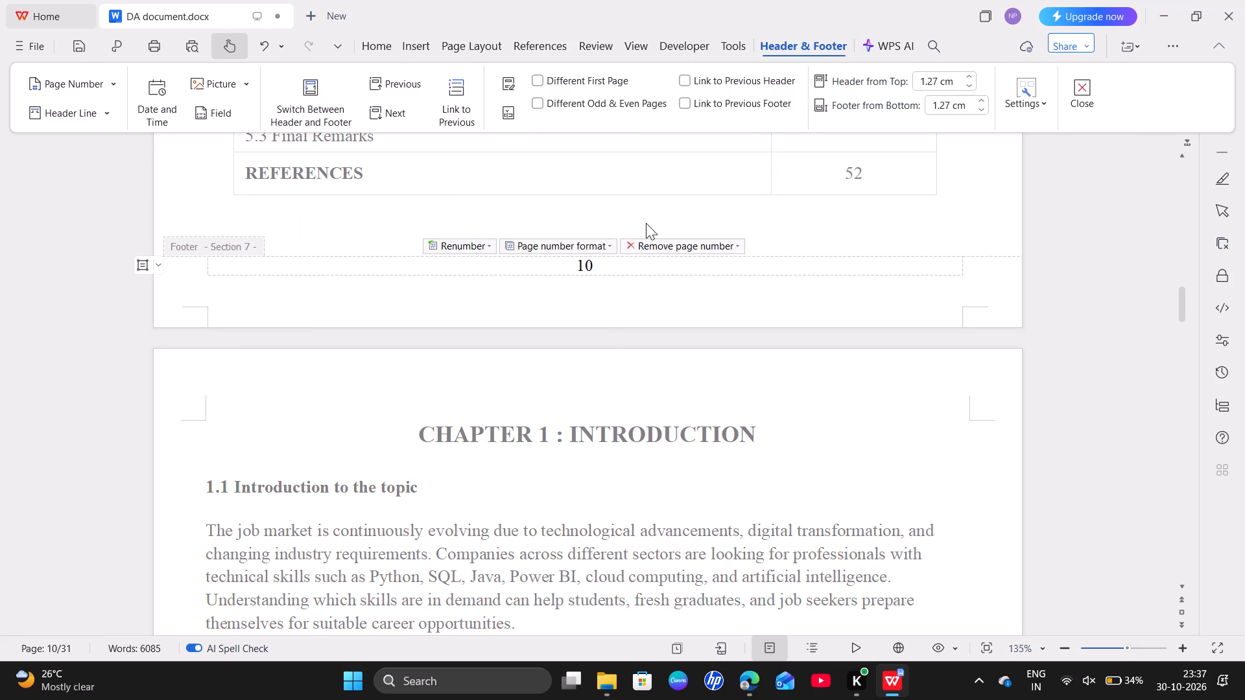
{"action": "scroll", "coordinate": [629, 303], "scroll_direction": "up", "scroll_amount": 8}
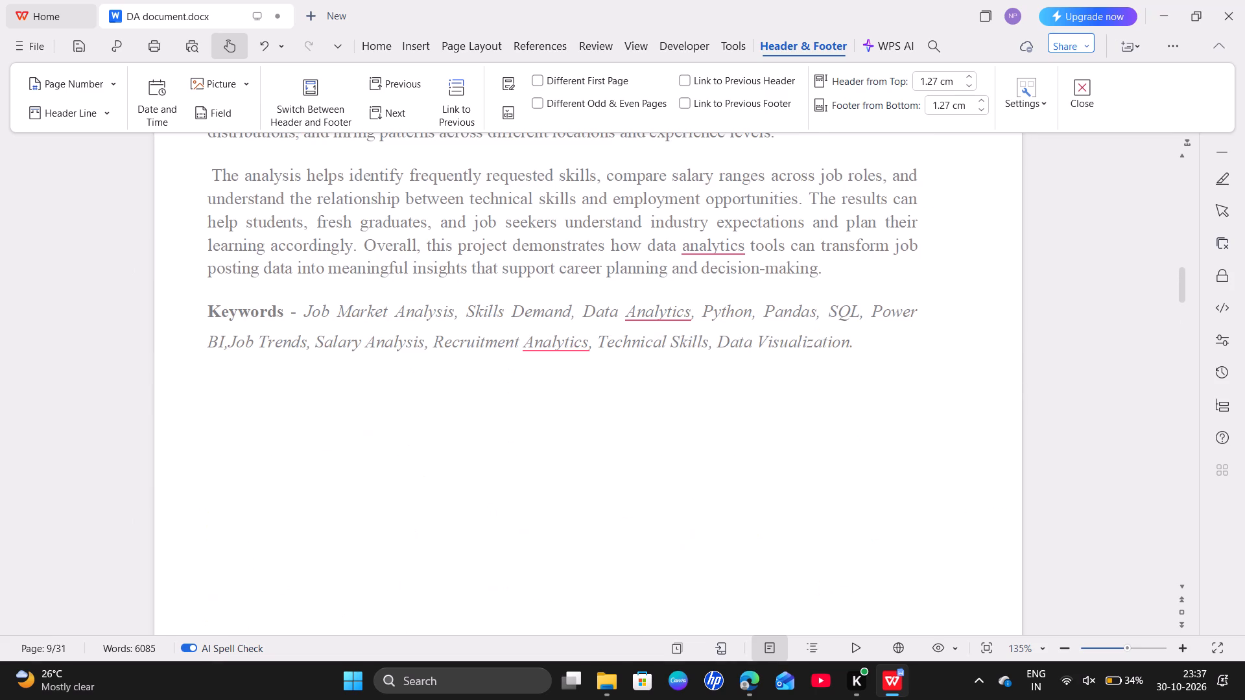
{"action": "scroll", "coordinate": [629, 303], "scroll_direction": "down", "scroll_amount": 7}
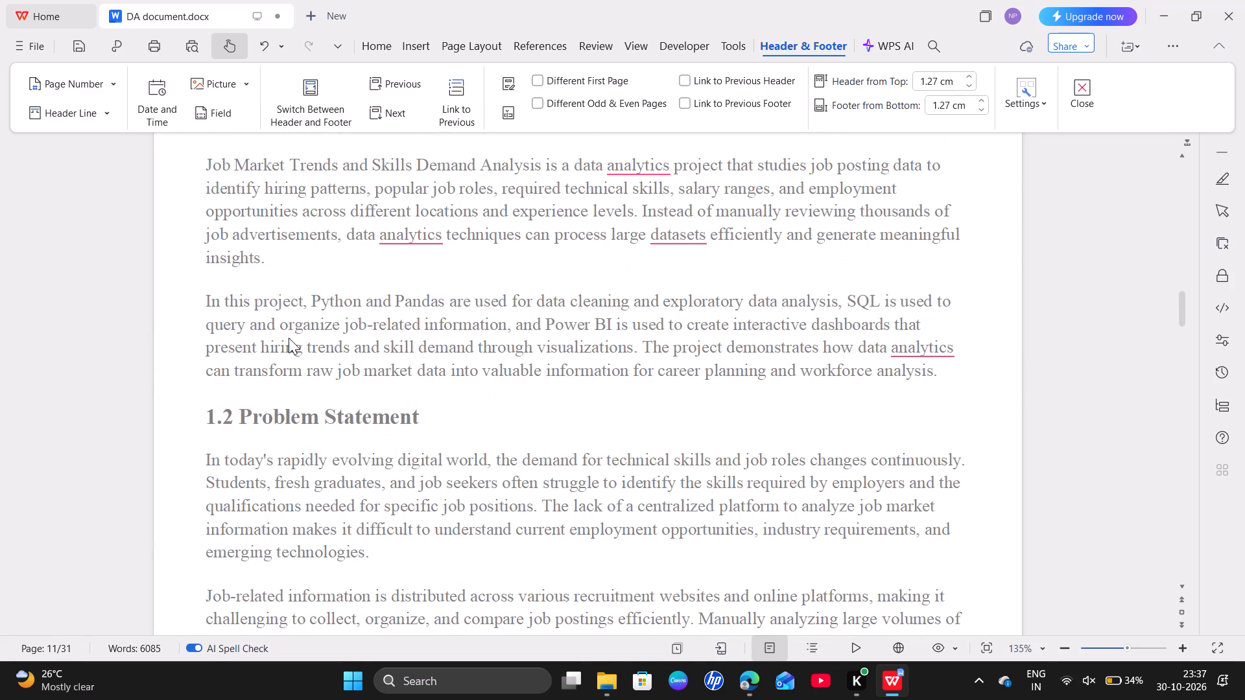
{"action": "scroll", "coordinate": [544, 407], "scroll_direction": "down", "scroll_amount": 7}
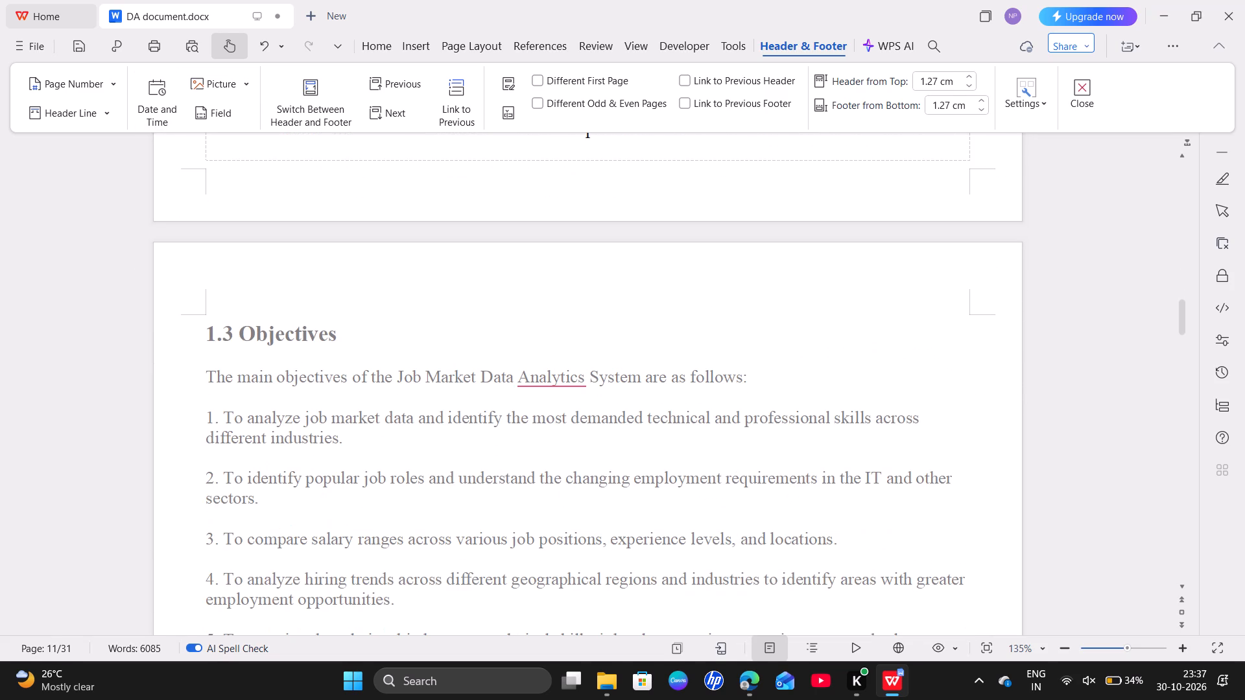
{"action": "left_click", "coordinate": [1084, 82]}
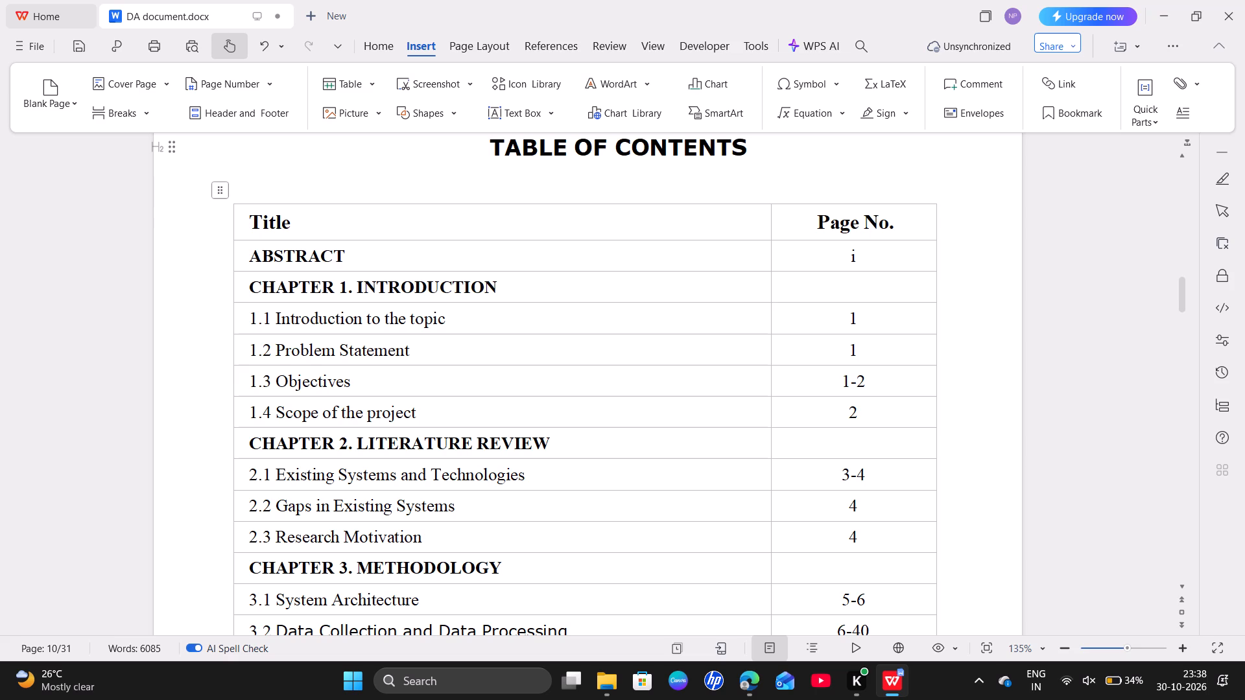
Check the footer page numbers from the table of contents through the start of Chapter 1.
{"action": "scroll", "coordinate": [902, 399], "scroll_direction": "down", "scroll_amount": 11}
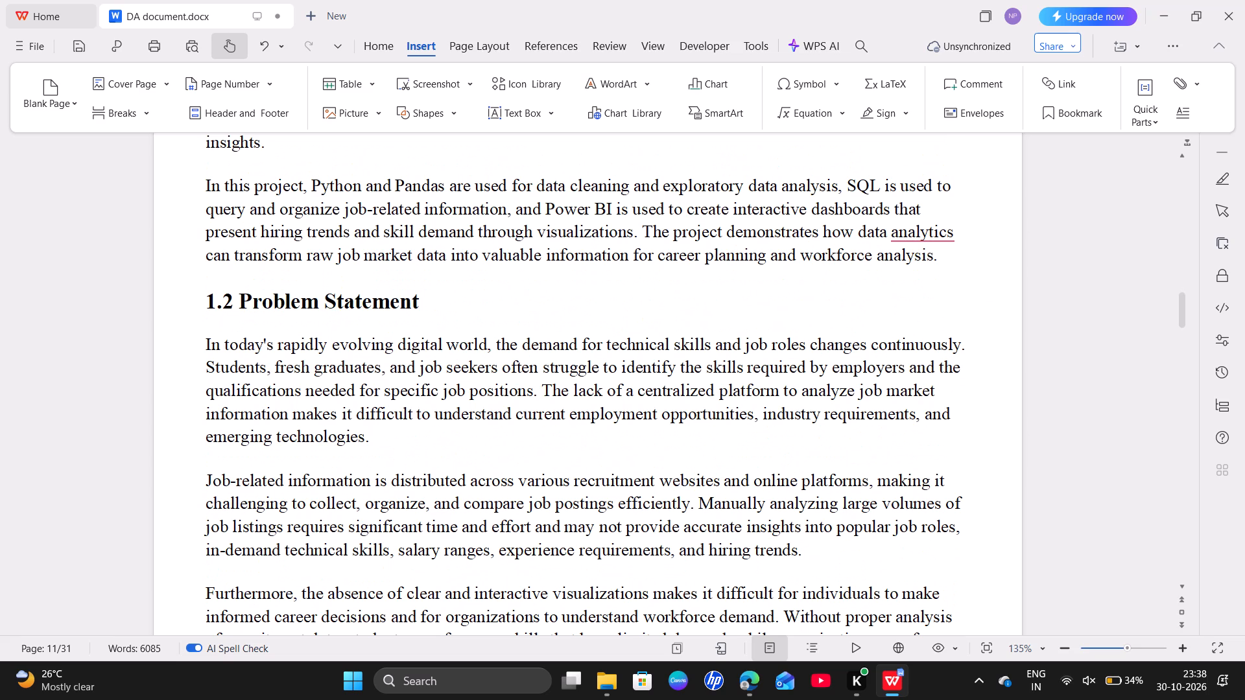
{"action": "scroll", "coordinate": [902, 399], "scroll_direction": "down", "scroll_amount": 4}
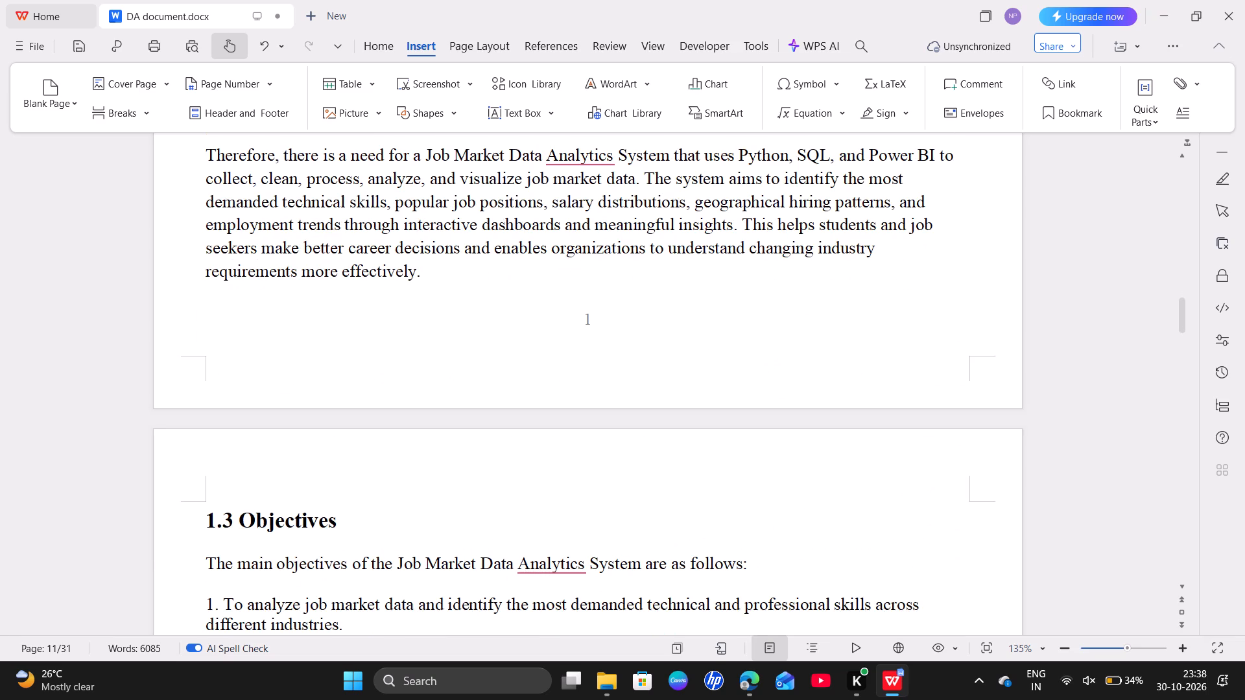
Check the footer page numbers from the end of section 1.2 through the last references page.
{"action": "scroll", "coordinate": [821, 355], "scroll_direction": "down", "scroll_amount": 3}
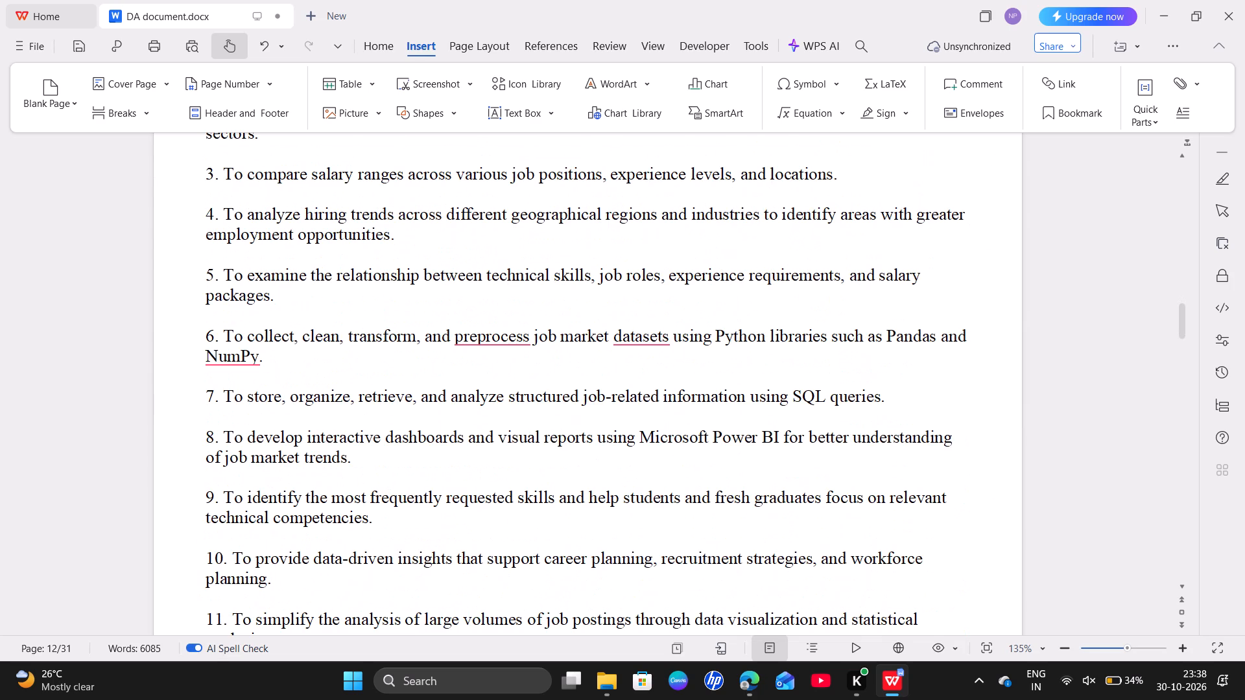
{"action": "scroll", "coordinate": [821, 355], "scroll_direction": "down", "scroll_amount": 2}
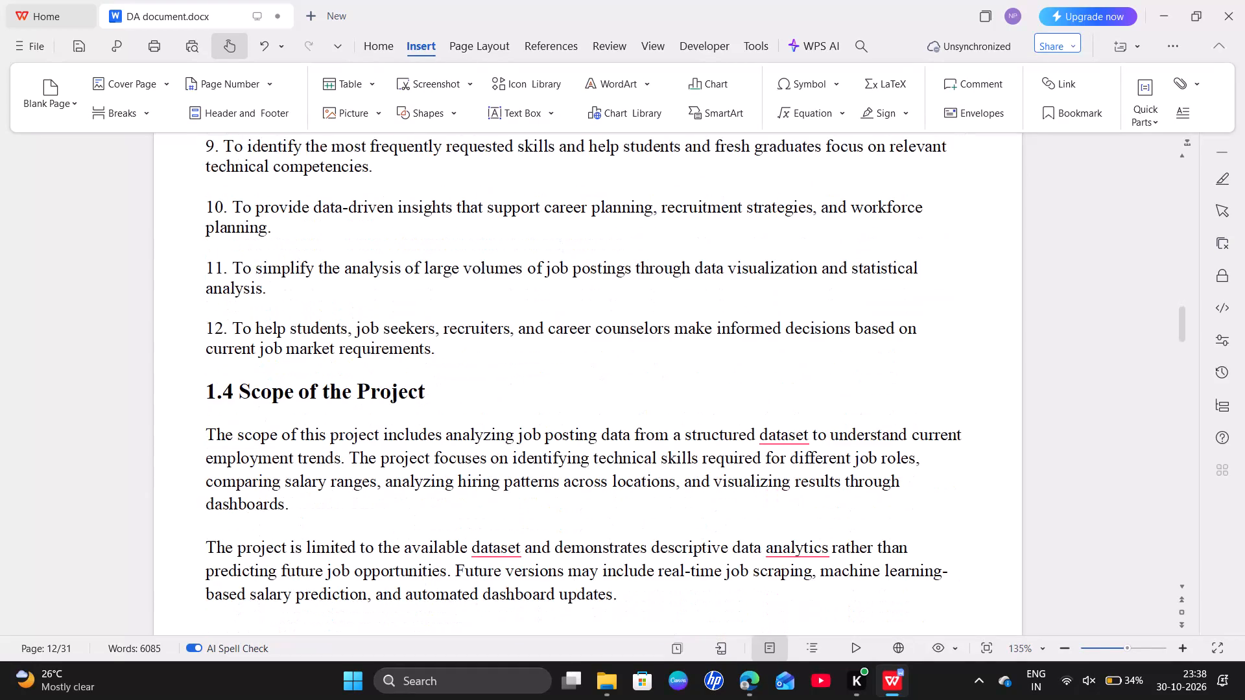
{"action": "scroll", "coordinate": [821, 355], "scroll_direction": "down", "scroll_amount": 3}
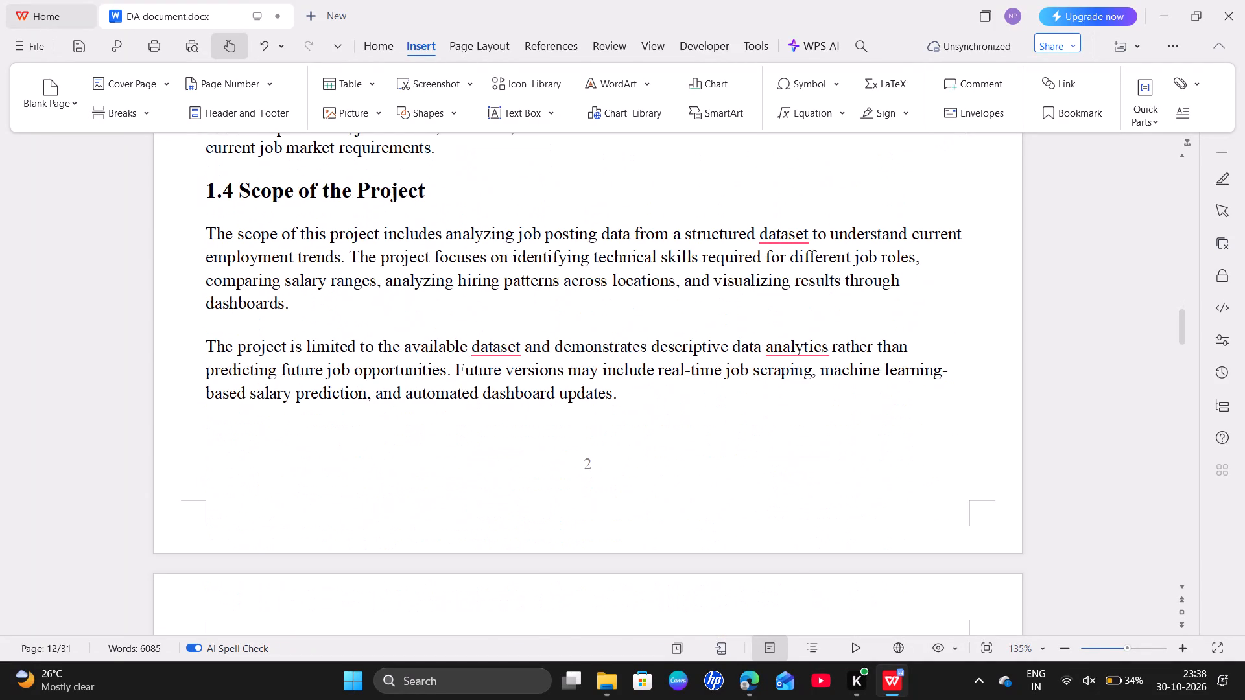
{"action": "scroll", "coordinate": [821, 355], "scroll_direction": "down", "scroll_amount": 14}
{"action": "scroll", "coordinate": [821, 355], "scroll_direction": "up", "scroll_amount": 6}
{"action": "scroll", "coordinate": [821, 355], "scroll_direction": "down", "scroll_amount": 20}
{"action": "scroll", "coordinate": [821, 355], "scroll_direction": "down", "scroll_amount": 20}
{"action": "scroll", "coordinate": [821, 355], "scroll_direction": "down", "scroll_amount": 20}
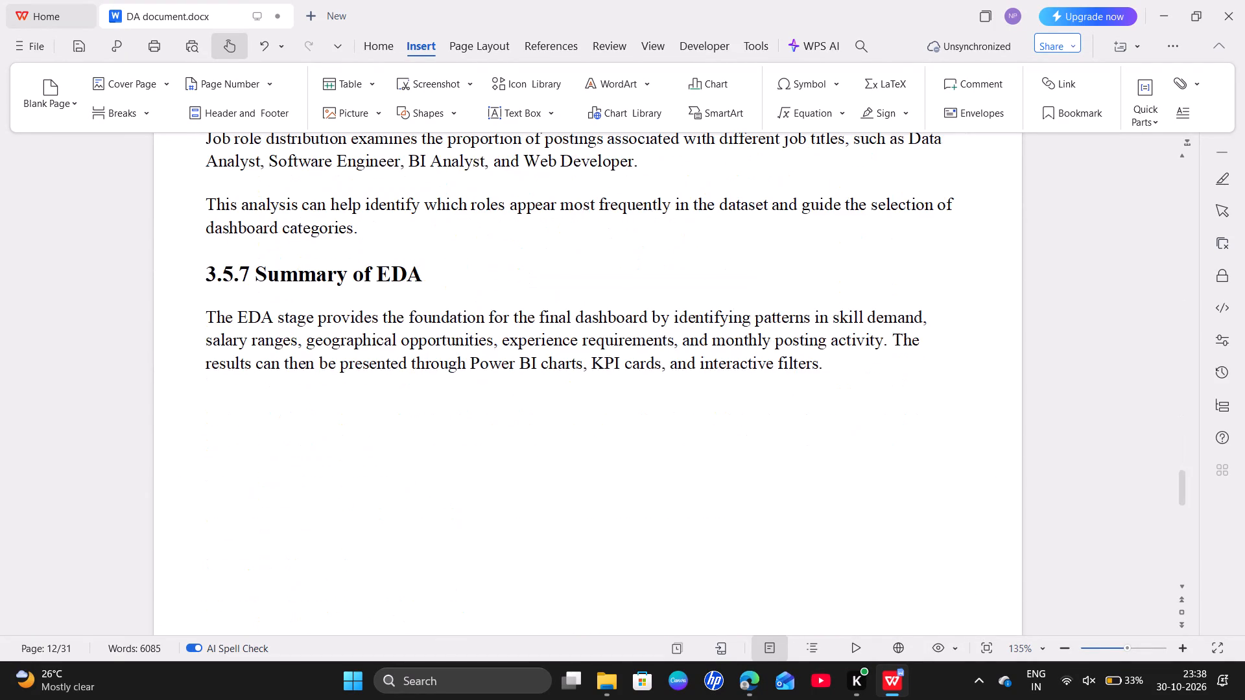
{"action": "scroll", "coordinate": [821, 355], "scroll_direction": "down", "scroll_amount": 20}
{"action": "scroll", "coordinate": [821, 355], "scroll_direction": "down", "scroll_amount": 20}
{"action": "scroll", "coordinate": [821, 355], "scroll_direction": "down", "scroll_amount": 20}
{"action": "scroll", "coordinate": [821, 355], "scroll_direction": "down", "scroll_amount": 9}
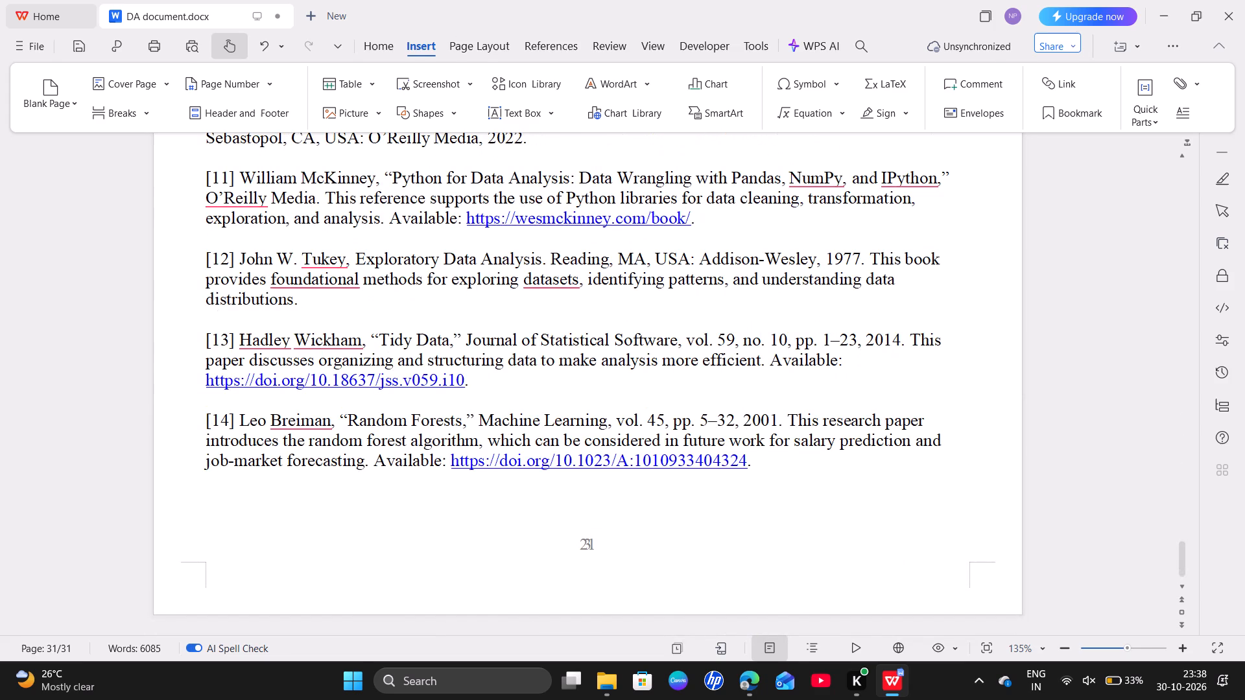
{"action": "left_click", "coordinate": [605, 511]}
Review the pages and their footer numbers backwards from the references to the pages before Chapter 1.
{"action": "scroll", "coordinate": [605, 511], "scroll_direction": "up", "scroll_amount": 5}
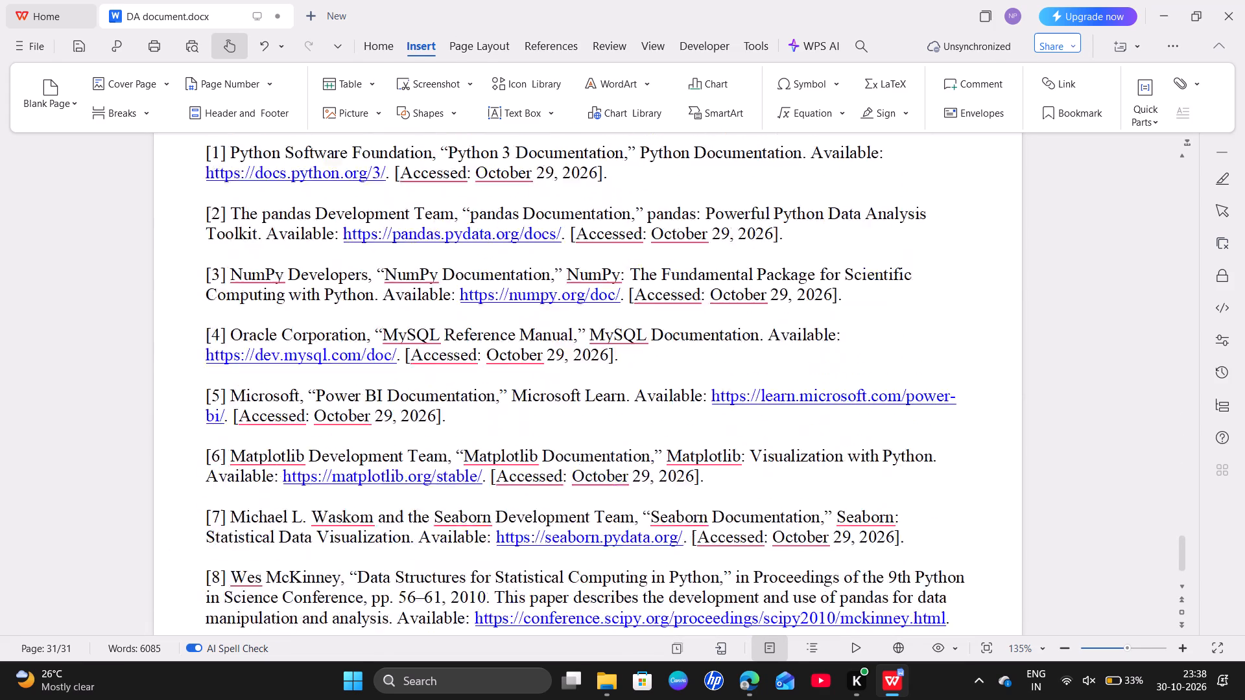
{"action": "scroll", "coordinate": [605, 511], "scroll_direction": "up", "scroll_amount": 4}
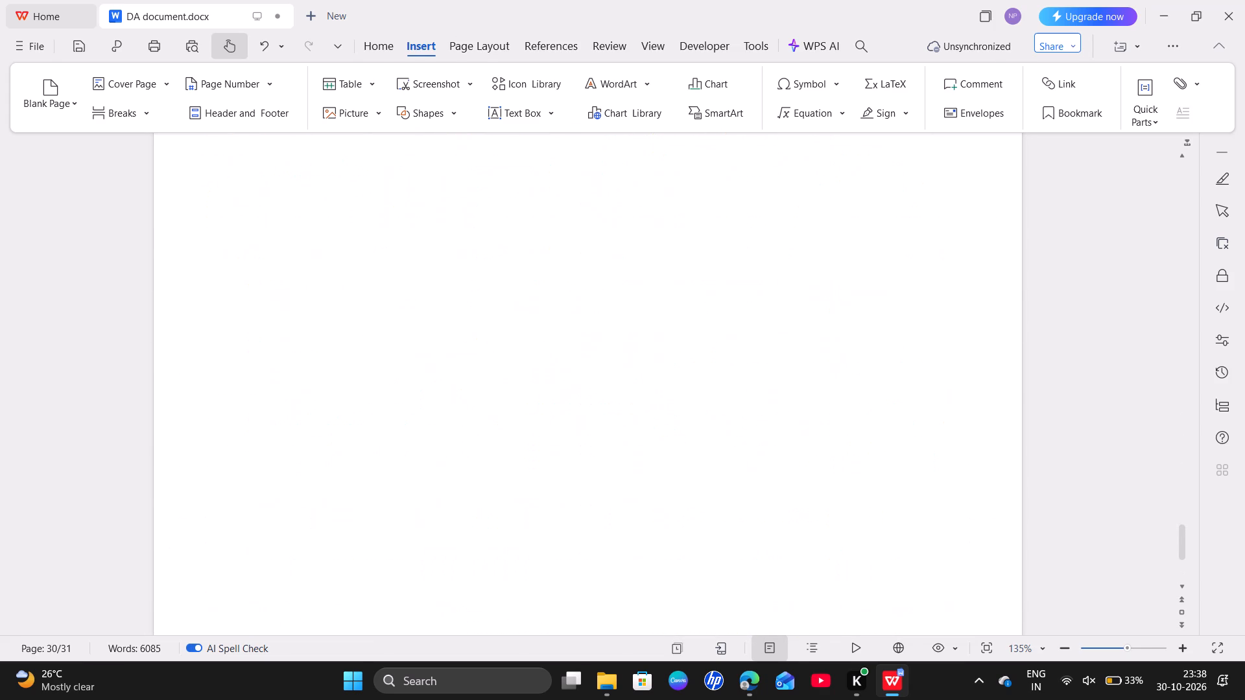
{"action": "scroll", "coordinate": [605, 511], "scroll_direction": "up", "scroll_amount": 5}
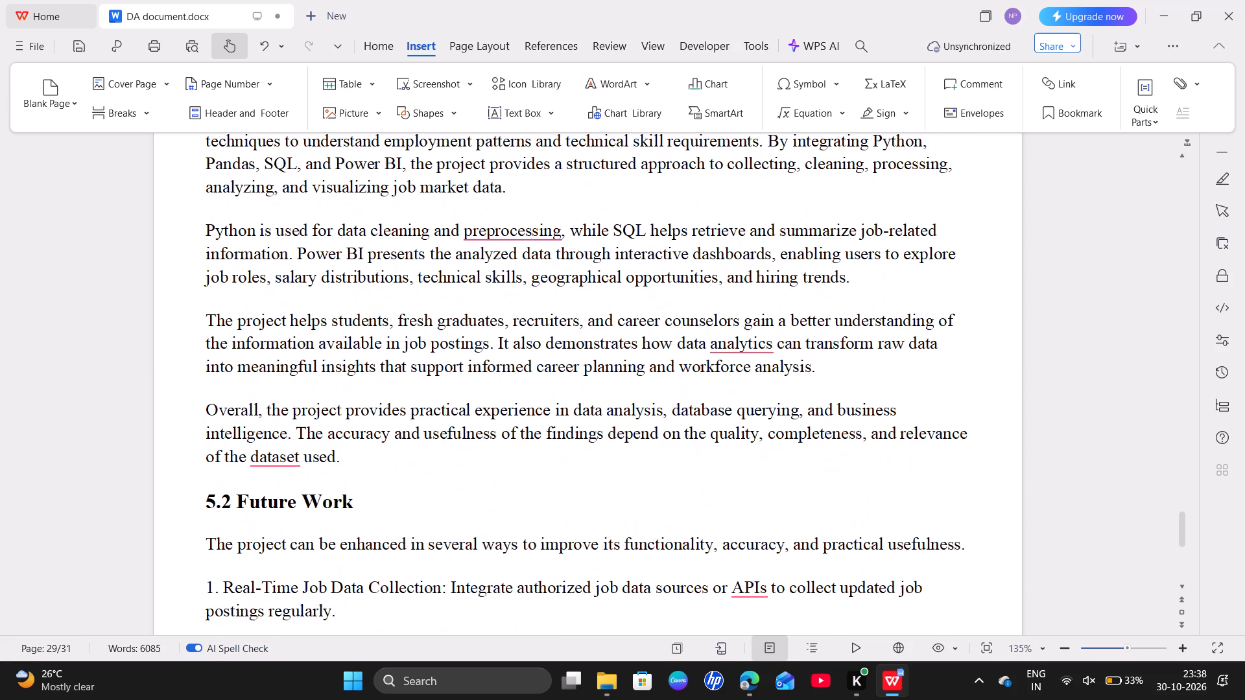
{"action": "scroll", "coordinate": [605, 511], "scroll_direction": "up", "scroll_amount": 15}
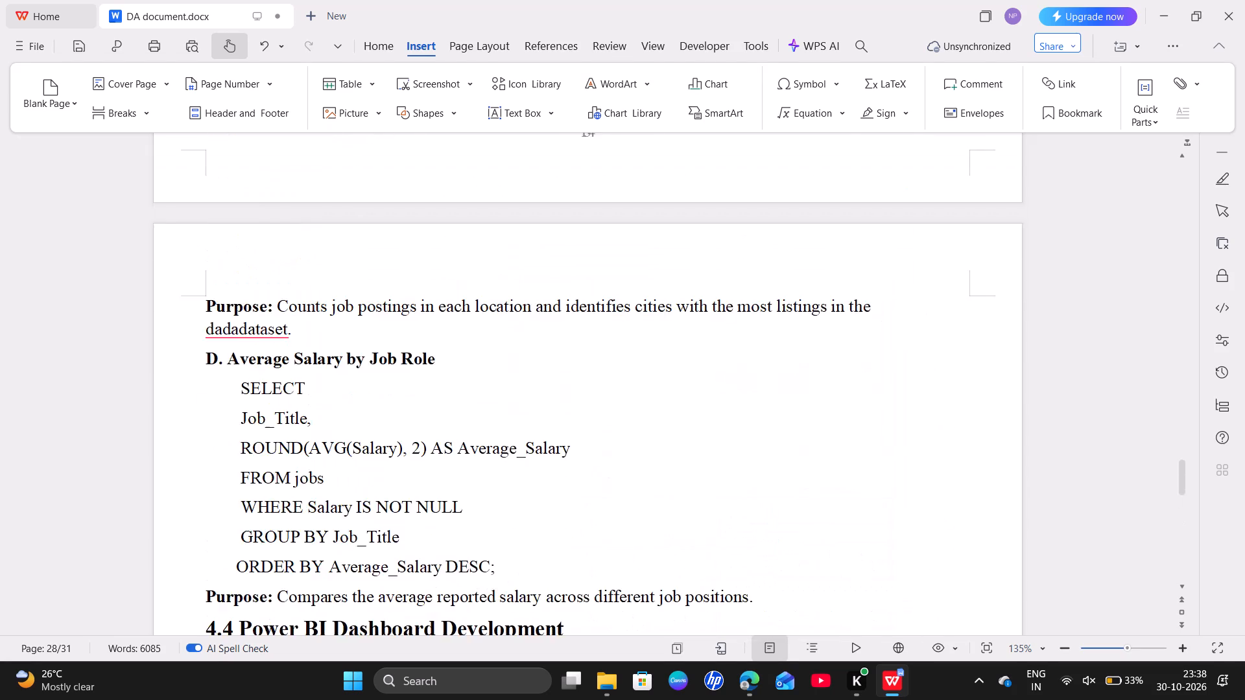
{"action": "scroll", "coordinate": [605, 511], "scroll_direction": "up", "scroll_amount": 20}
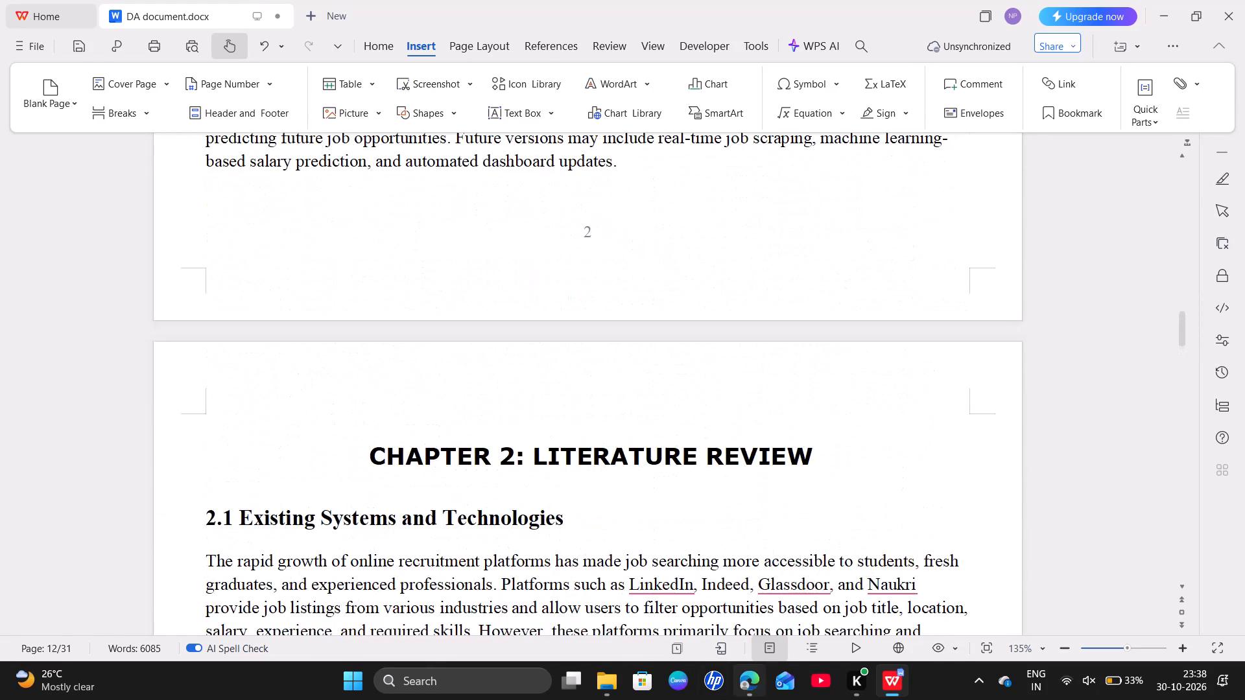
{"action": "scroll", "coordinate": [746, 699], "scroll_direction": "up", "scroll_amount": 3}
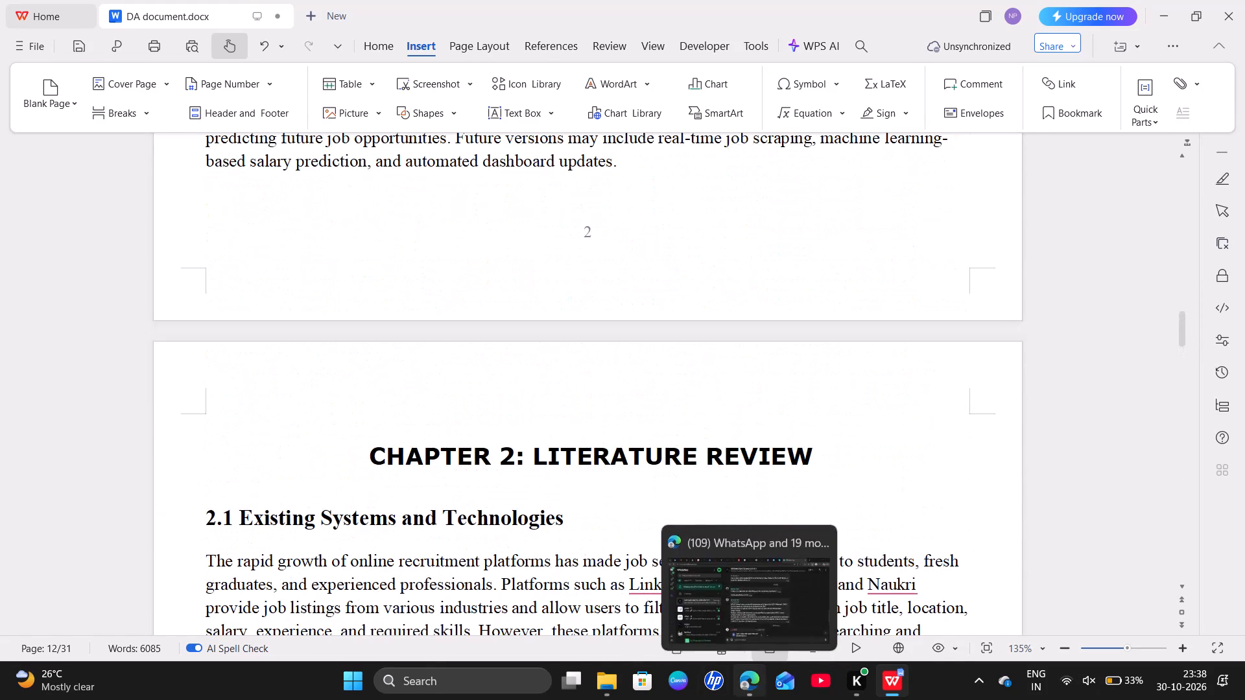
{"action": "scroll", "coordinate": [746, 699], "scroll_direction": "up", "scroll_amount": 2}
{"action": "scroll", "coordinate": [786, 363], "scroll_direction": "up", "scroll_amount": 7}
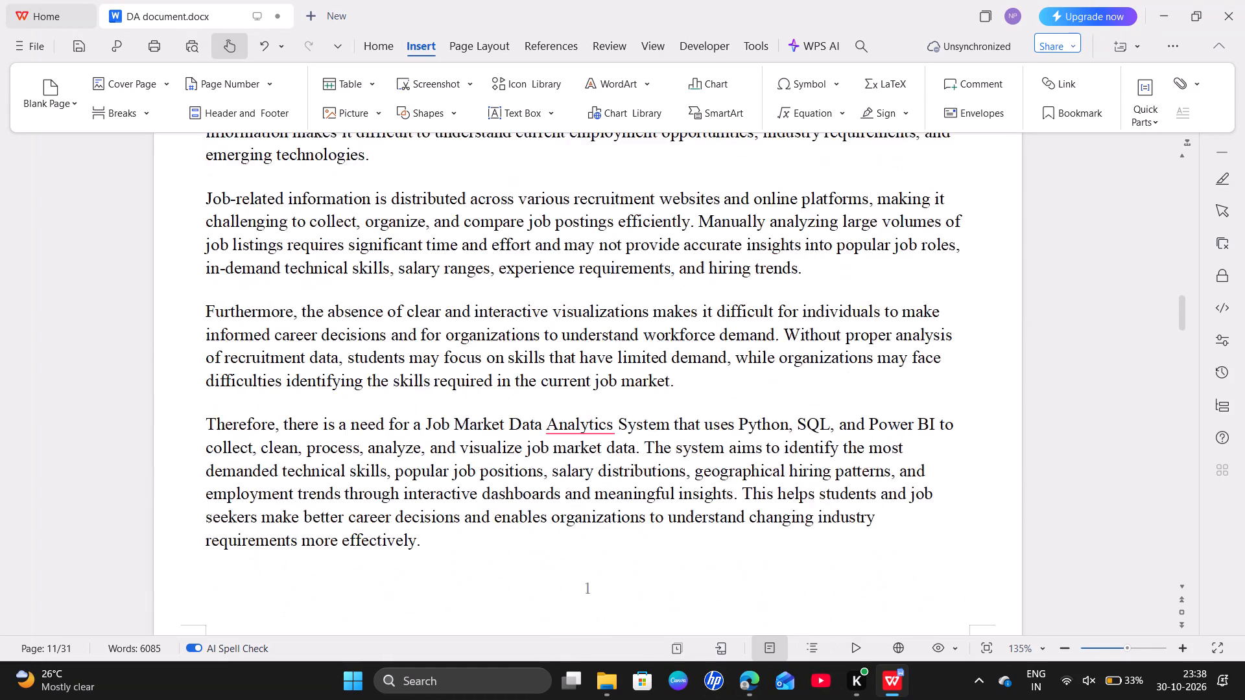
{"action": "scroll", "coordinate": [786, 363], "scroll_direction": "up", "scroll_amount": 2}
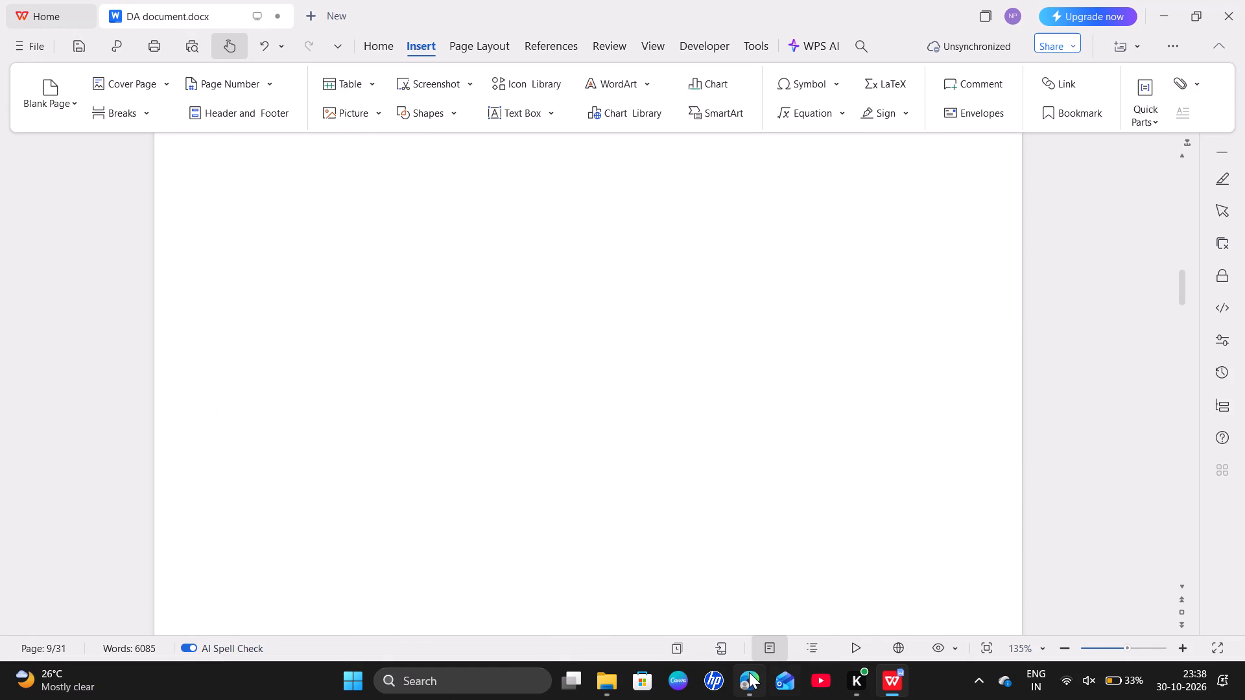
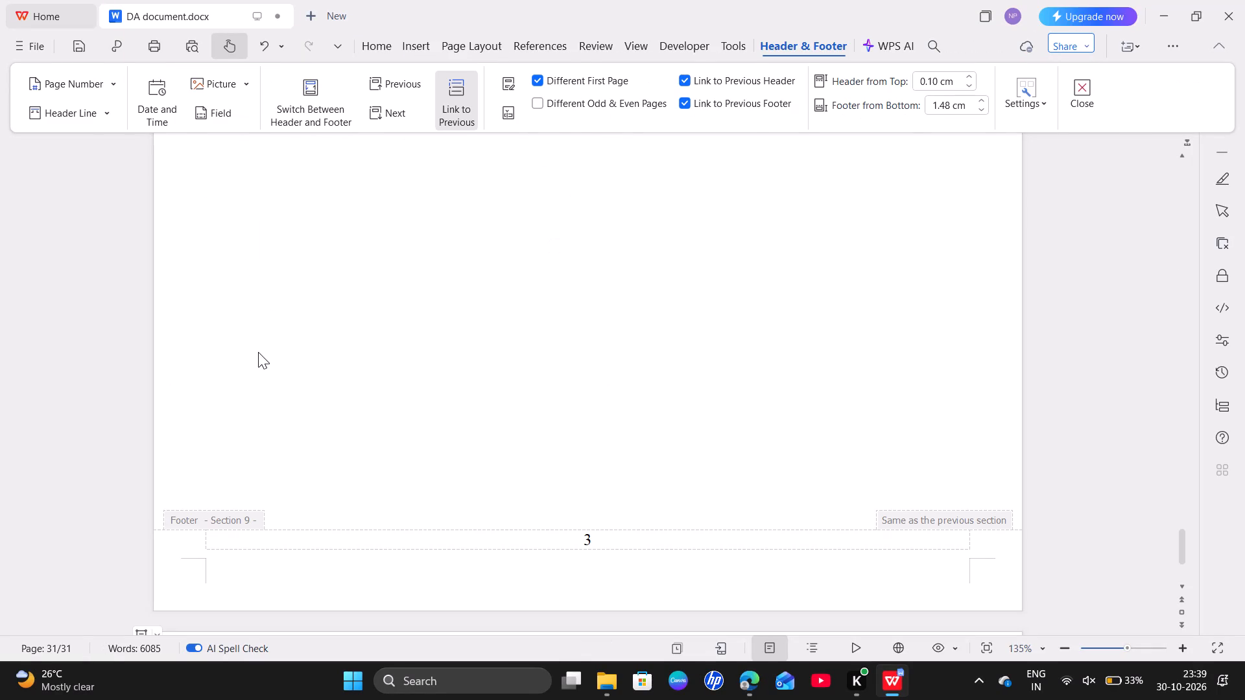
Check the pages from the end of the report back to section 4.6 Limitations and leave header and footer editing.
{"action": "scroll", "coordinate": [517, 285], "scroll_direction": "up", "scroll_amount": 4}
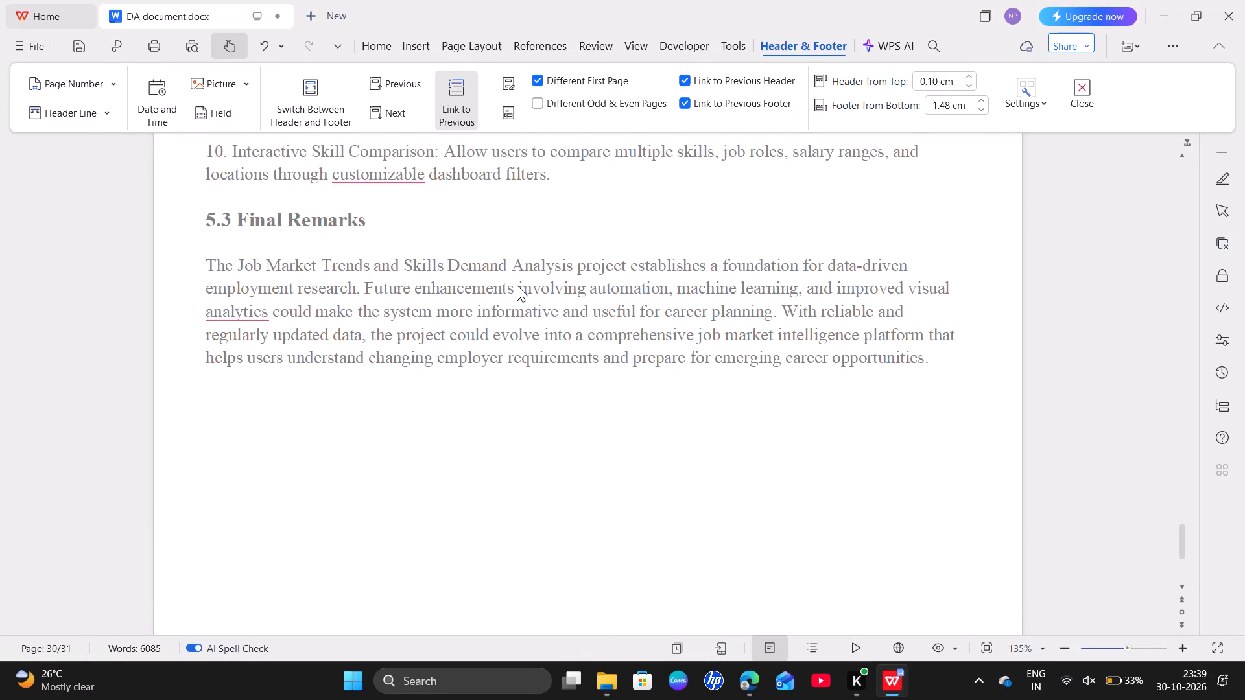
{"action": "scroll", "coordinate": [810, 294], "scroll_direction": "up", "scroll_amount": 5}
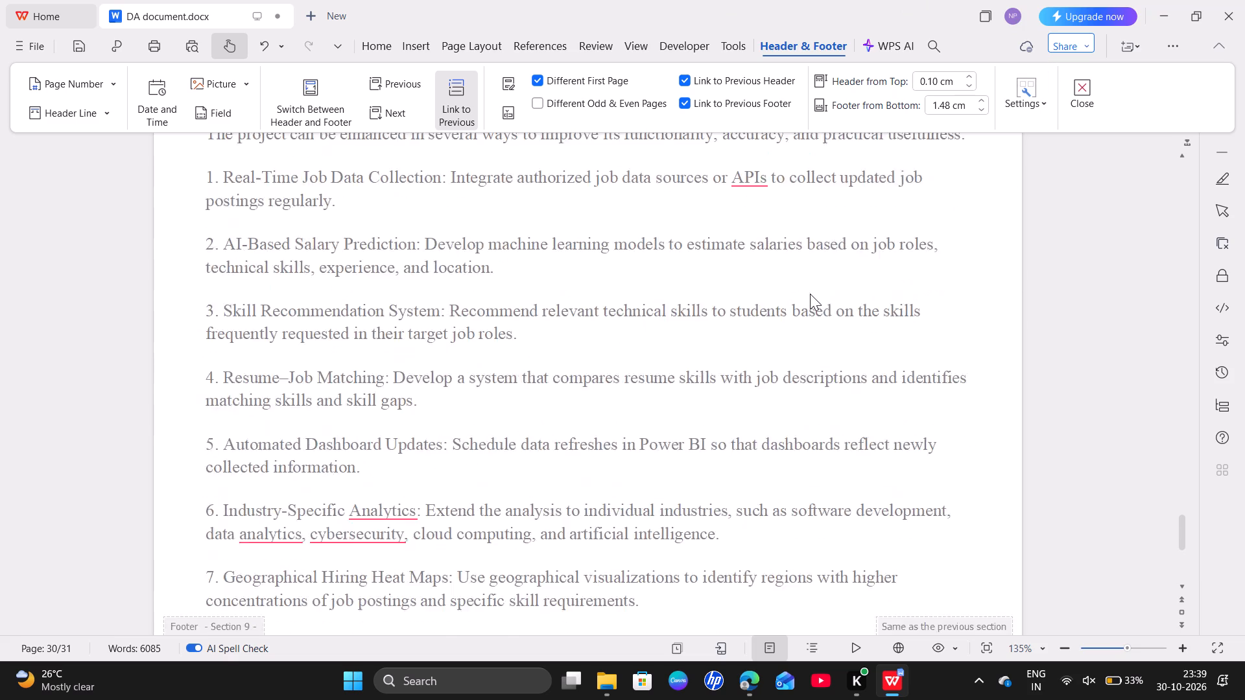
{"action": "scroll", "coordinate": [810, 294], "scroll_direction": "up", "scroll_amount": 5}
{"action": "scroll", "coordinate": [761, 351], "scroll_direction": "up", "scroll_amount": 2}
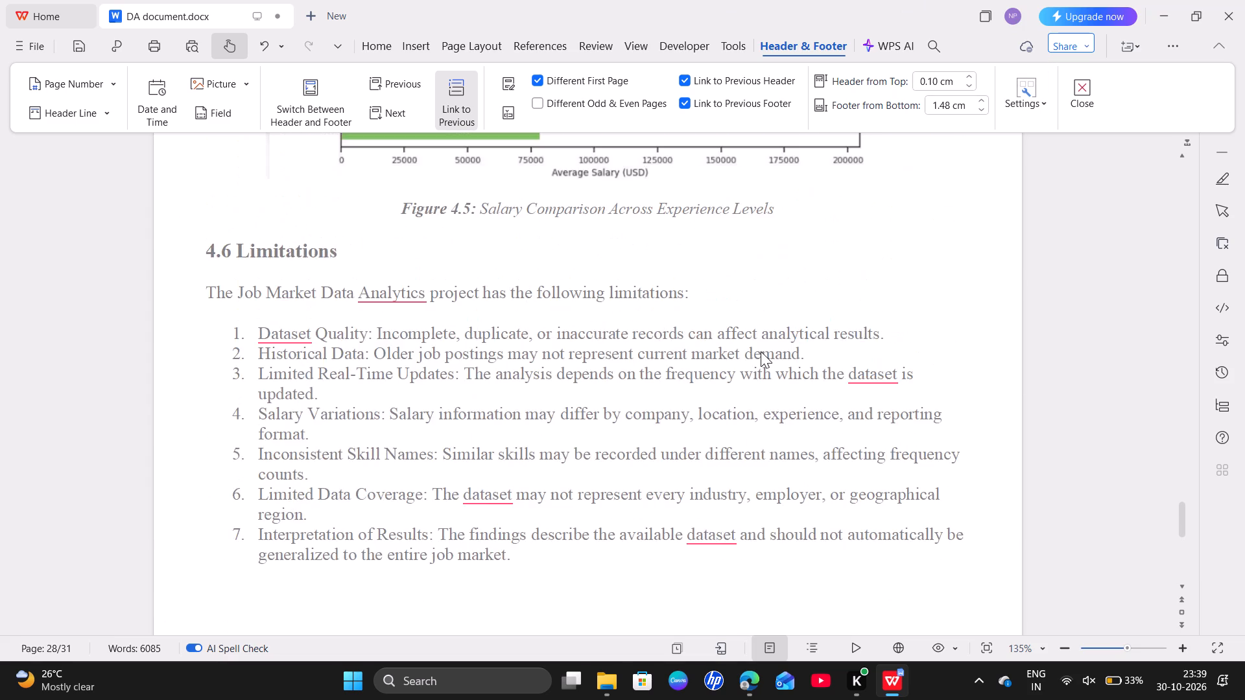
{"action": "scroll", "coordinate": [761, 351], "scroll_direction": "up", "scroll_amount": 2}
{"action": "left_click", "coordinate": [1084, 90]}
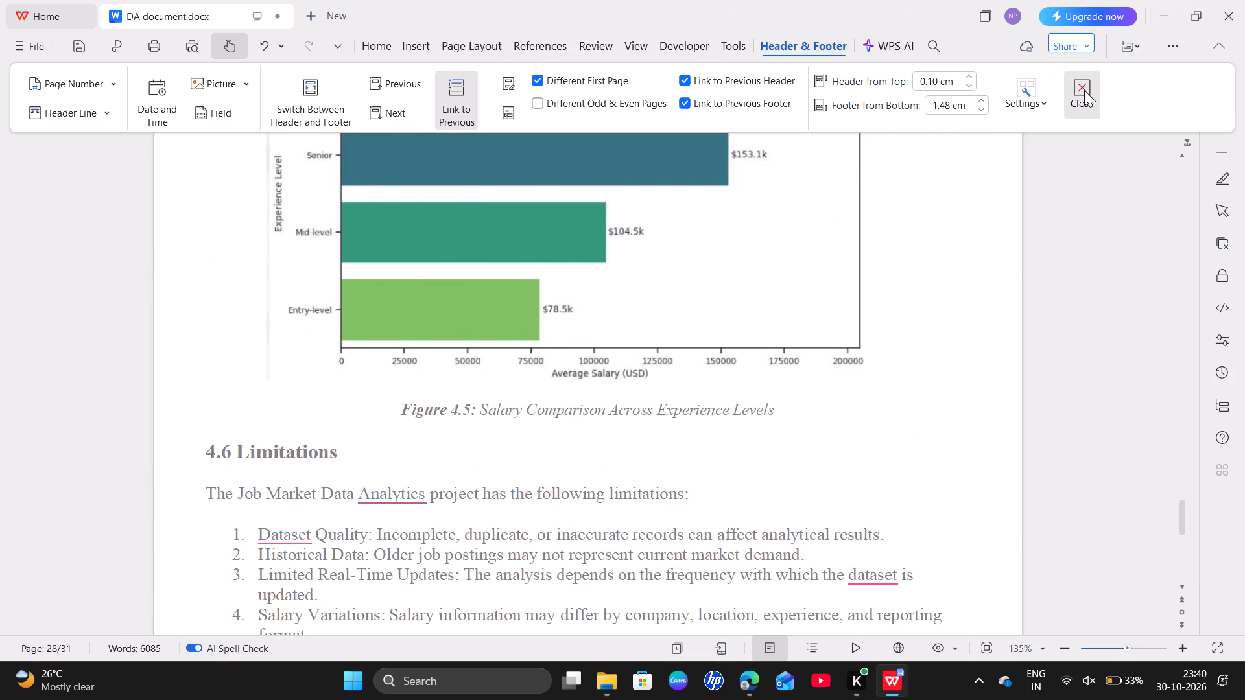
Check the footer page numbers from section 4.6 through the last page of references.
{"action": "scroll", "coordinate": [787, 361], "scroll_direction": "down", "scroll_amount": 3}
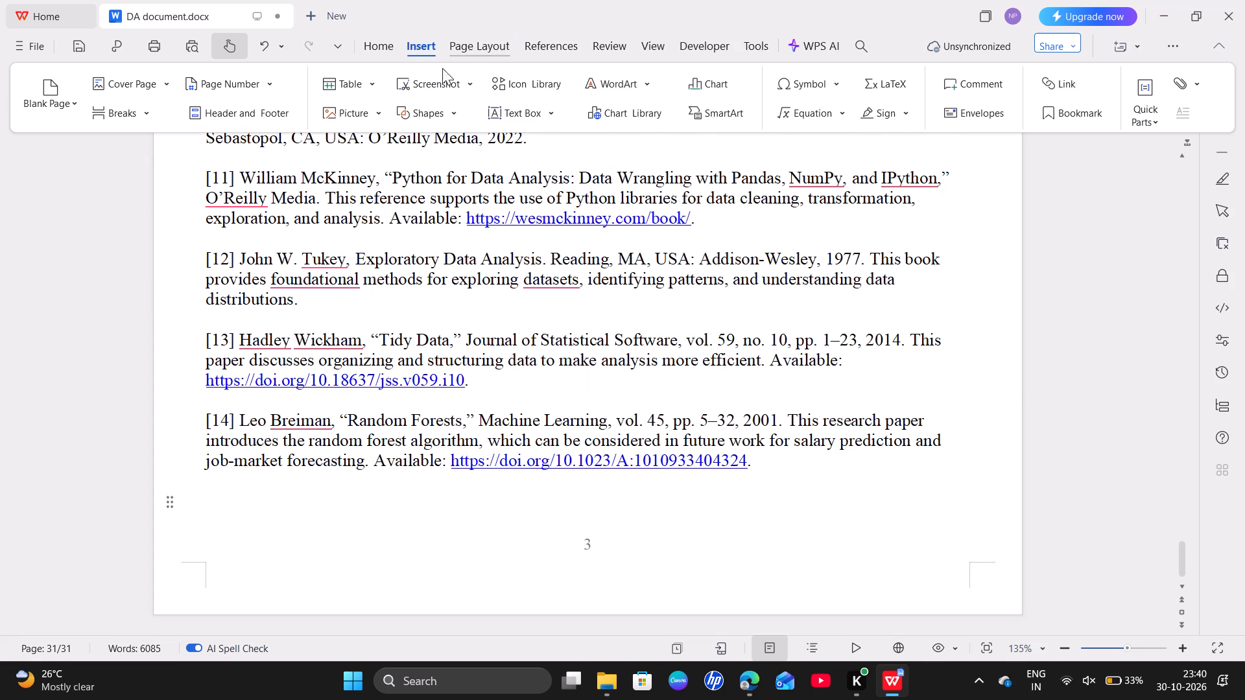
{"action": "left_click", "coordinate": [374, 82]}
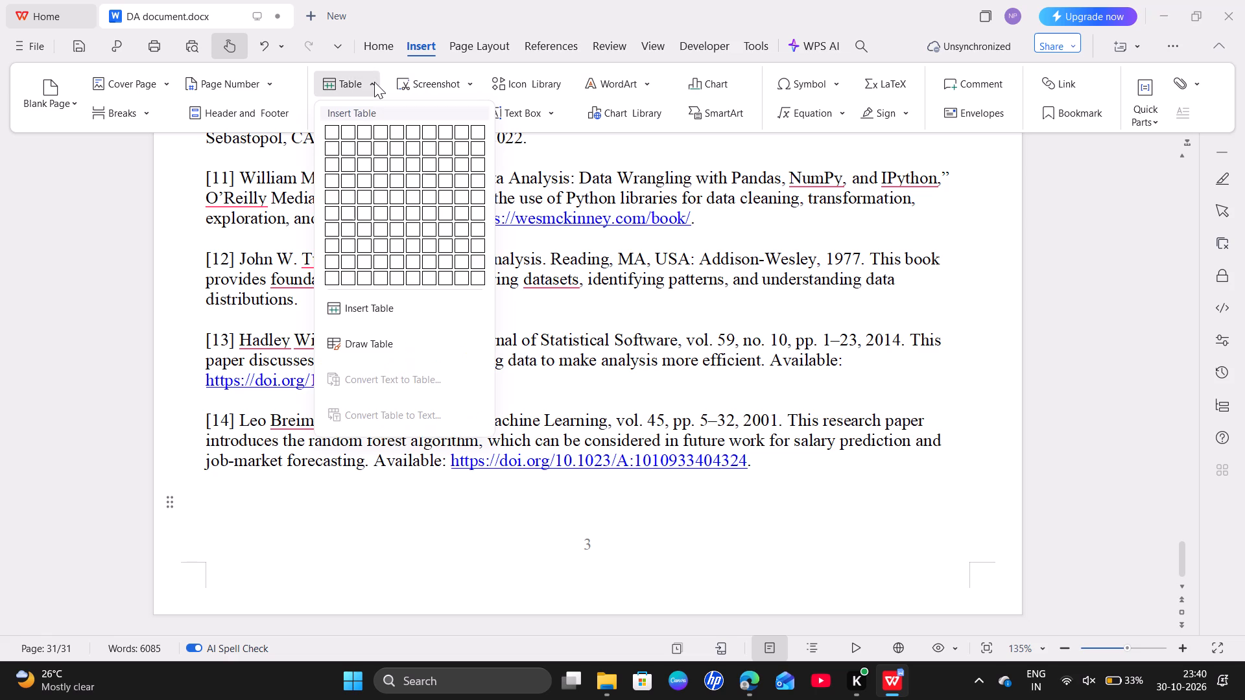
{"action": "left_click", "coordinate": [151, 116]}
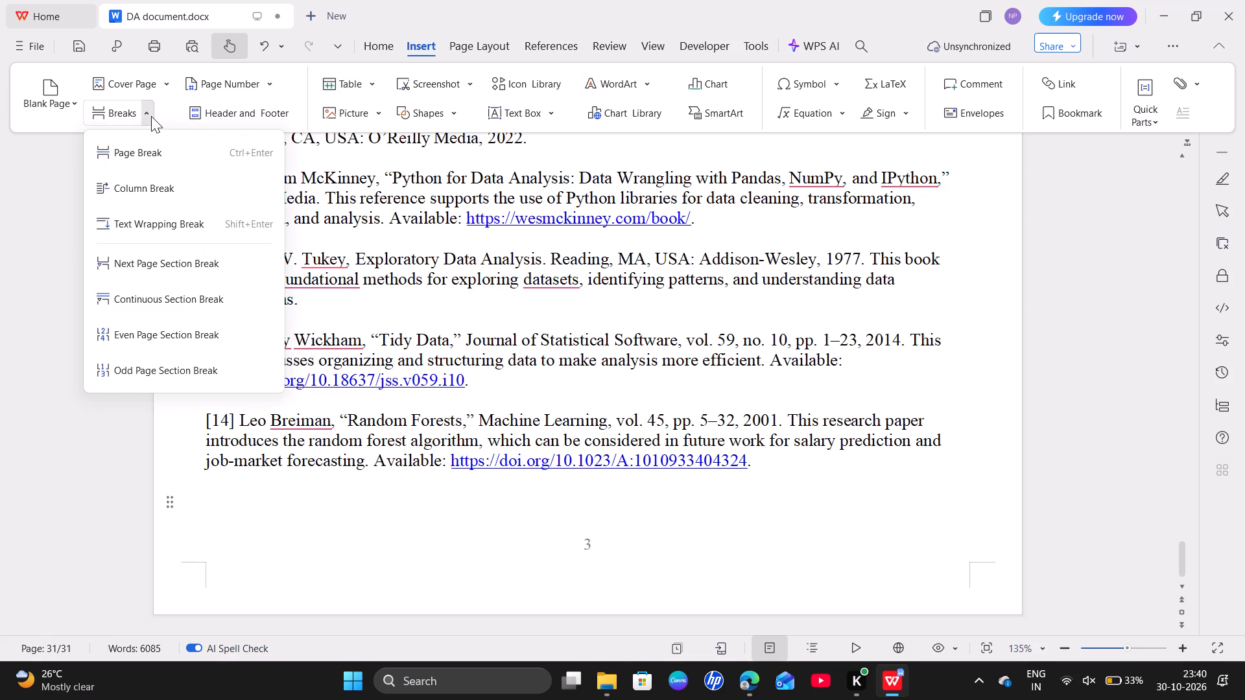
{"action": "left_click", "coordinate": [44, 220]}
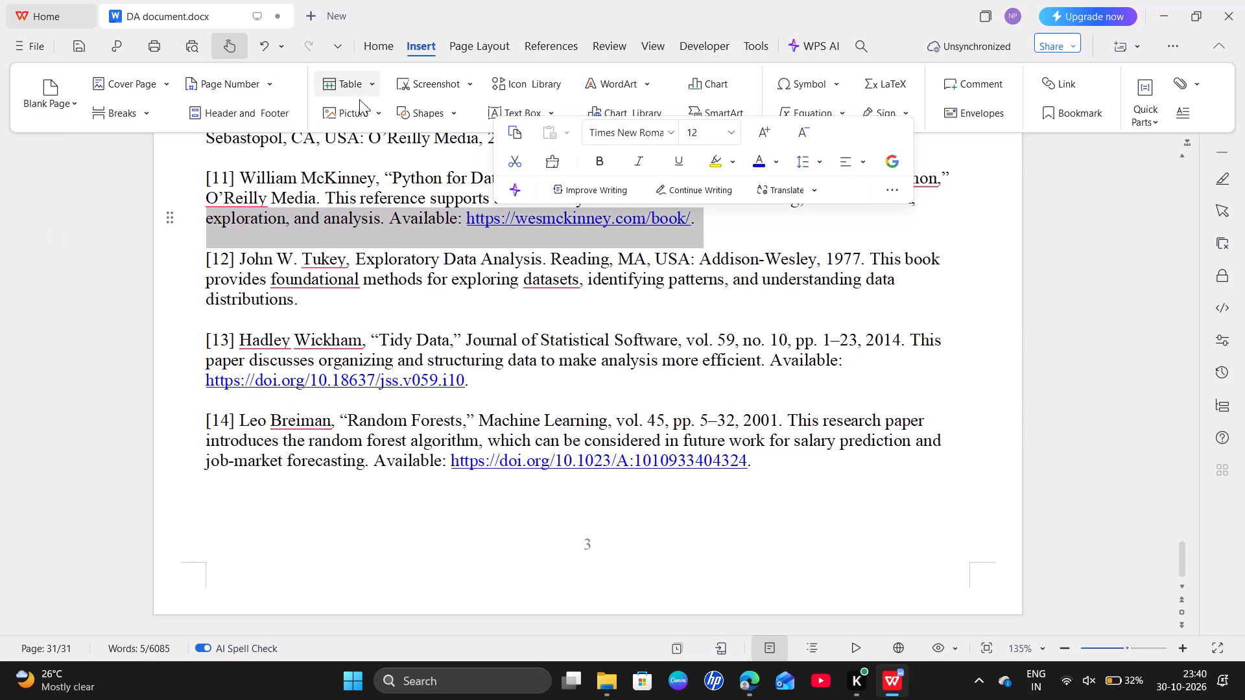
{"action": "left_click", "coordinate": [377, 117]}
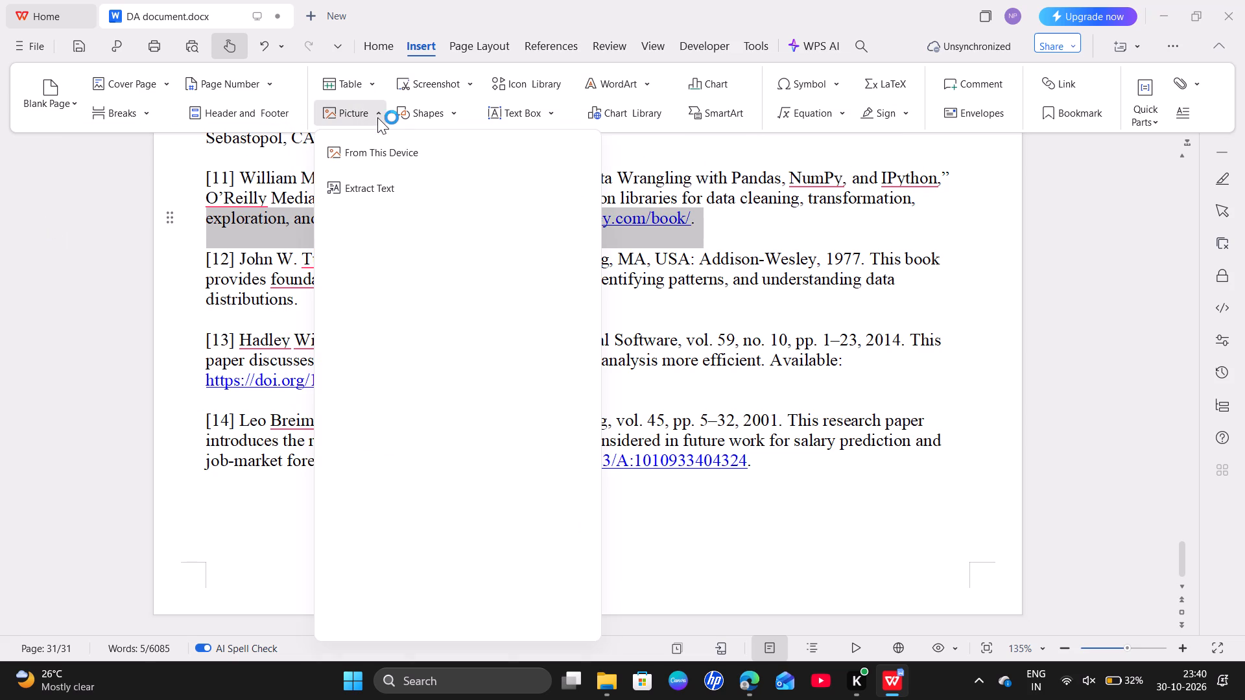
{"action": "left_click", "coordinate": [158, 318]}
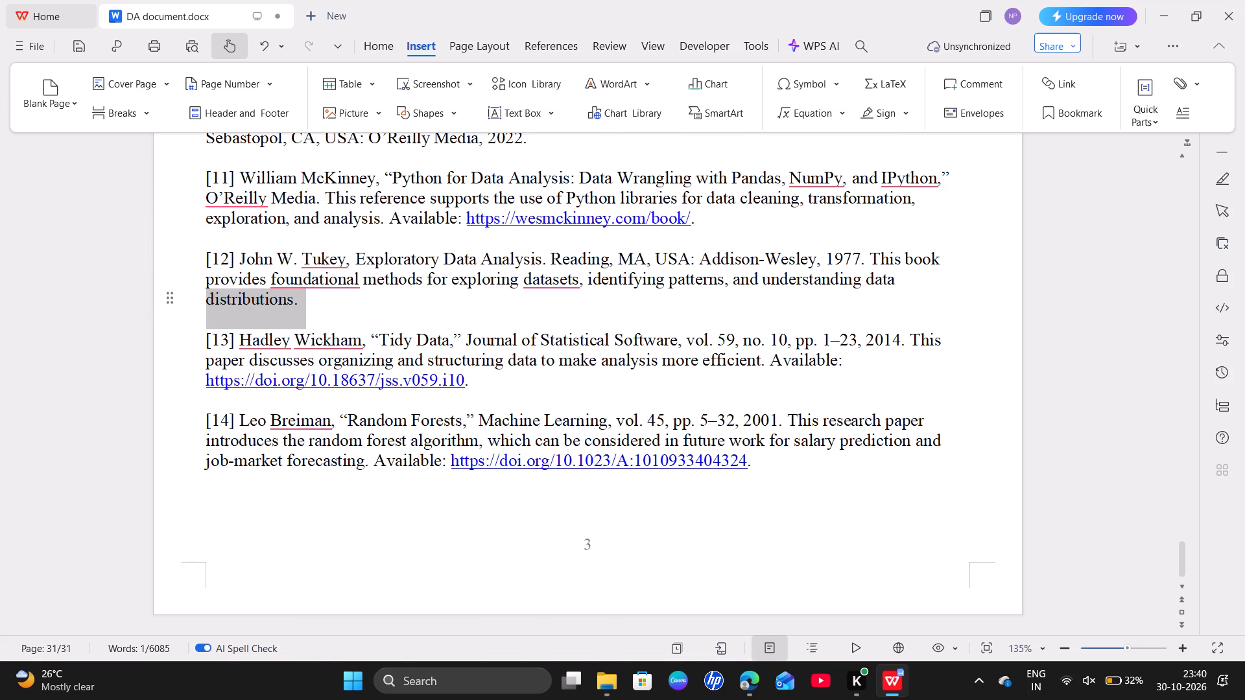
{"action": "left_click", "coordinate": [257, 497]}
Return to the start of the document and review the cover page and the certificate page for footer page numbers.
{"action": "scroll", "coordinate": [257, 497], "scroll_direction": "up", "scroll_amount": 20}
{"action": "scroll", "coordinate": [257, 497], "scroll_direction": "up", "scroll_amount": 20}
{"action": "scroll", "coordinate": [257, 497], "scroll_direction": "up", "scroll_amount": 20}
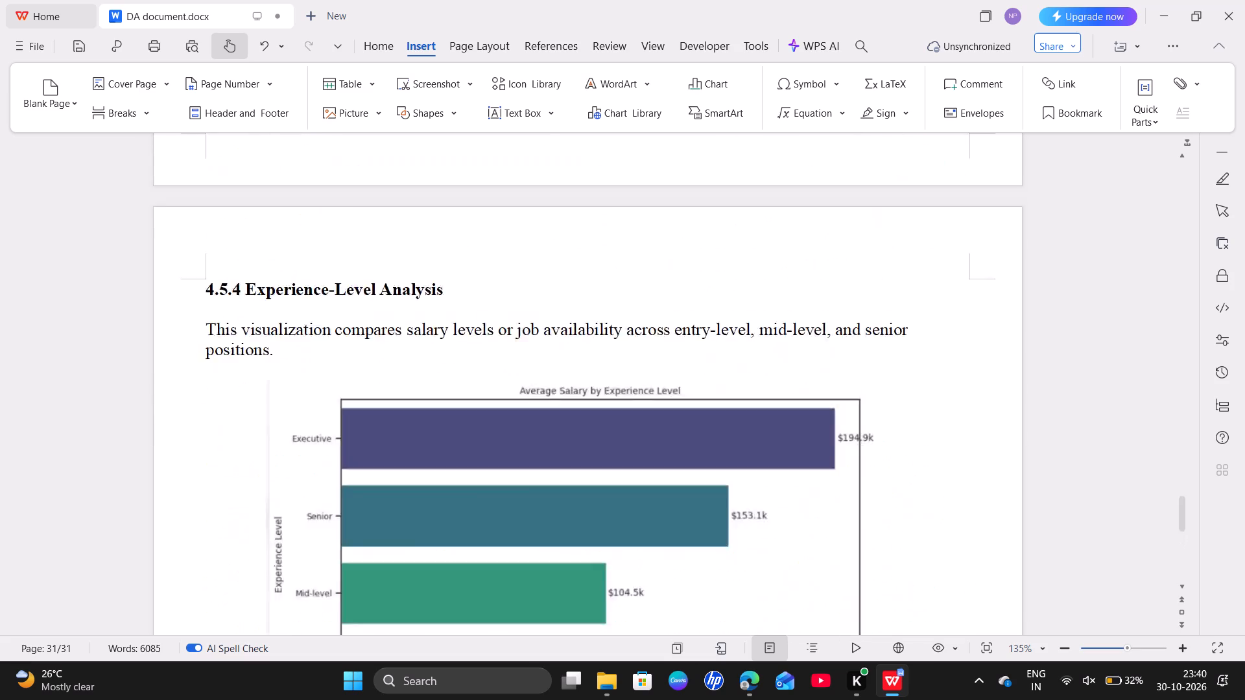
{"action": "scroll", "coordinate": [257, 497], "scroll_direction": "up", "scroll_amount": 20}
{"action": "scroll", "coordinate": [257, 497], "scroll_direction": "up", "scroll_amount": 20}
{"action": "scroll", "coordinate": [257, 497], "scroll_direction": "up", "scroll_amount": 20}
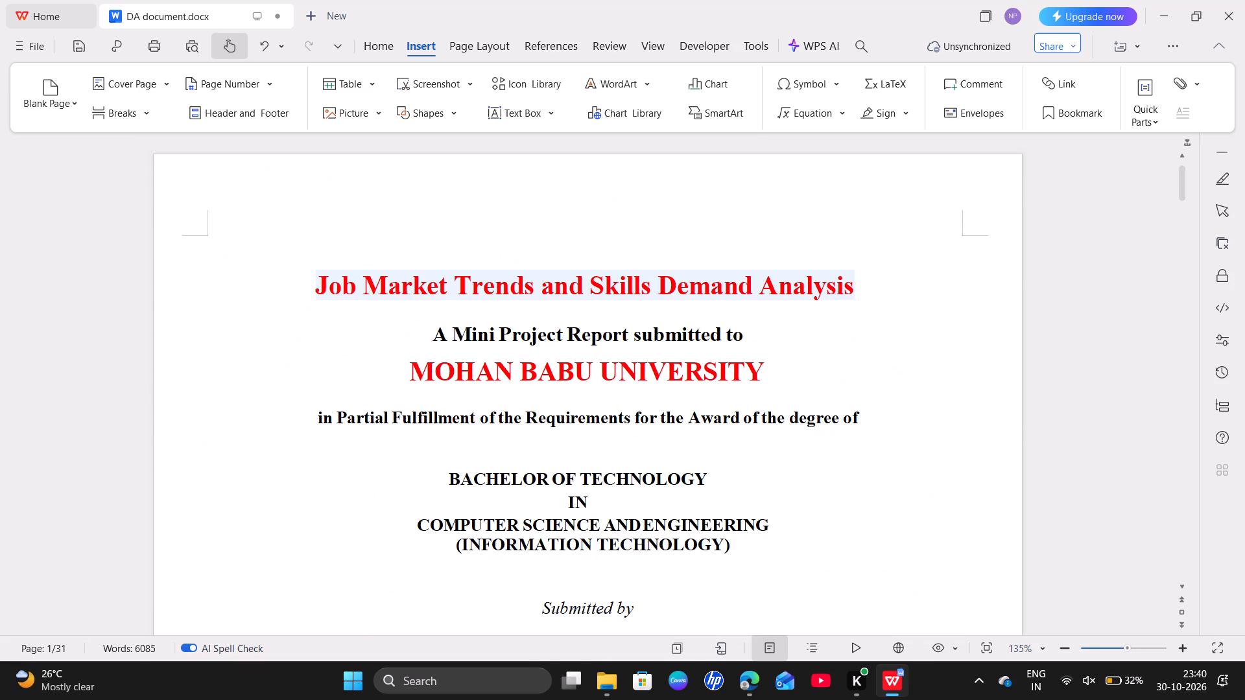
{"action": "scroll", "coordinate": [257, 497], "scroll_direction": "up", "scroll_amount": 6}
{"action": "scroll", "coordinate": [257, 497], "scroll_direction": "down", "scroll_amount": 6}
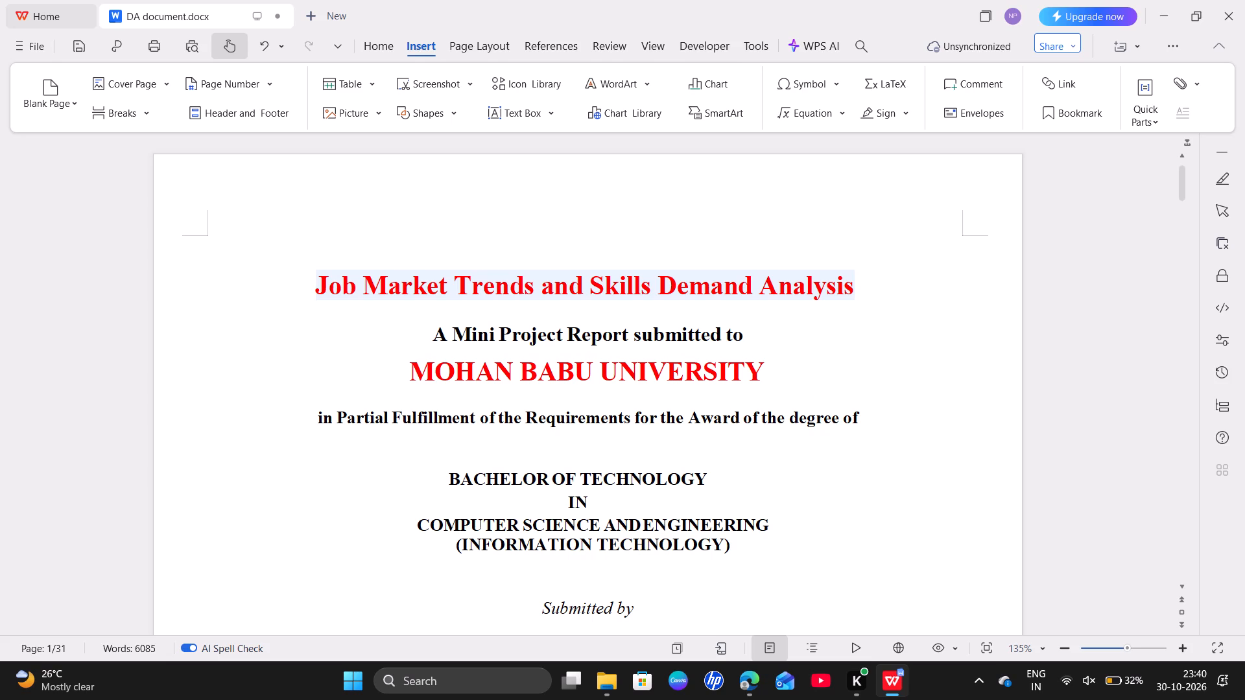
{"action": "scroll", "coordinate": [257, 497], "scroll_direction": "down", "scroll_amount": 4}
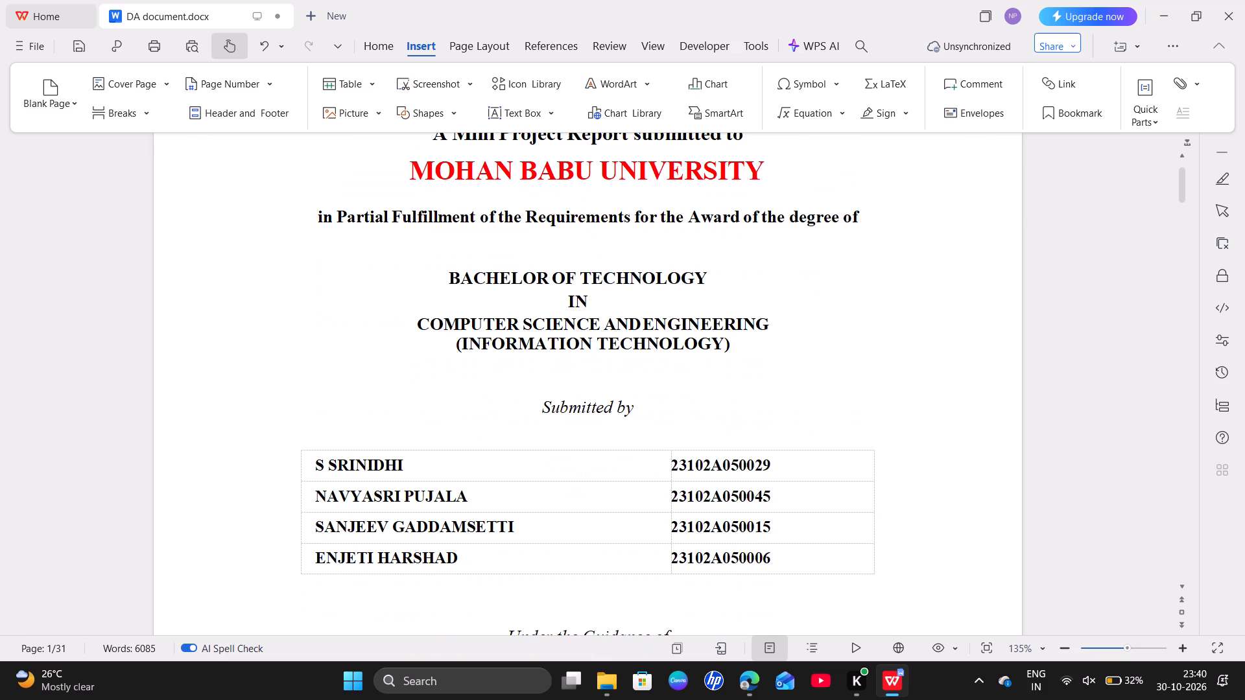
{"action": "scroll", "coordinate": [438, 501], "scroll_direction": "down", "scroll_amount": 4}
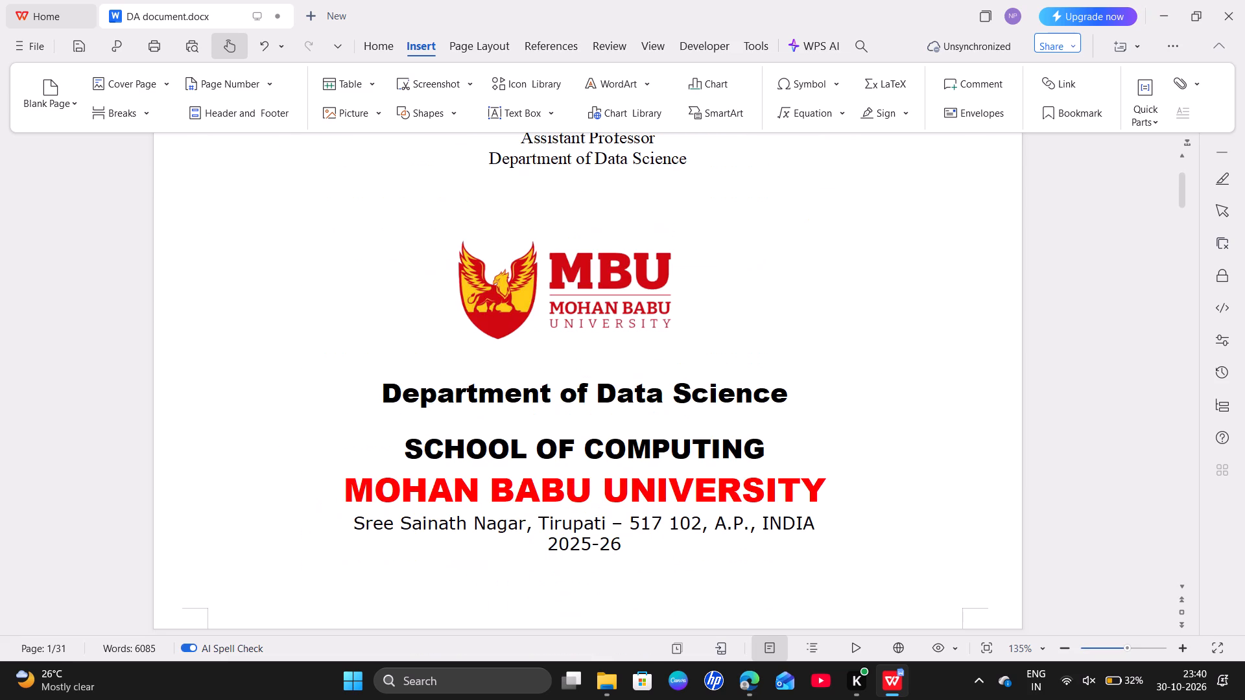
{"action": "scroll", "coordinate": [438, 501], "scroll_direction": "down", "scroll_amount": 3}
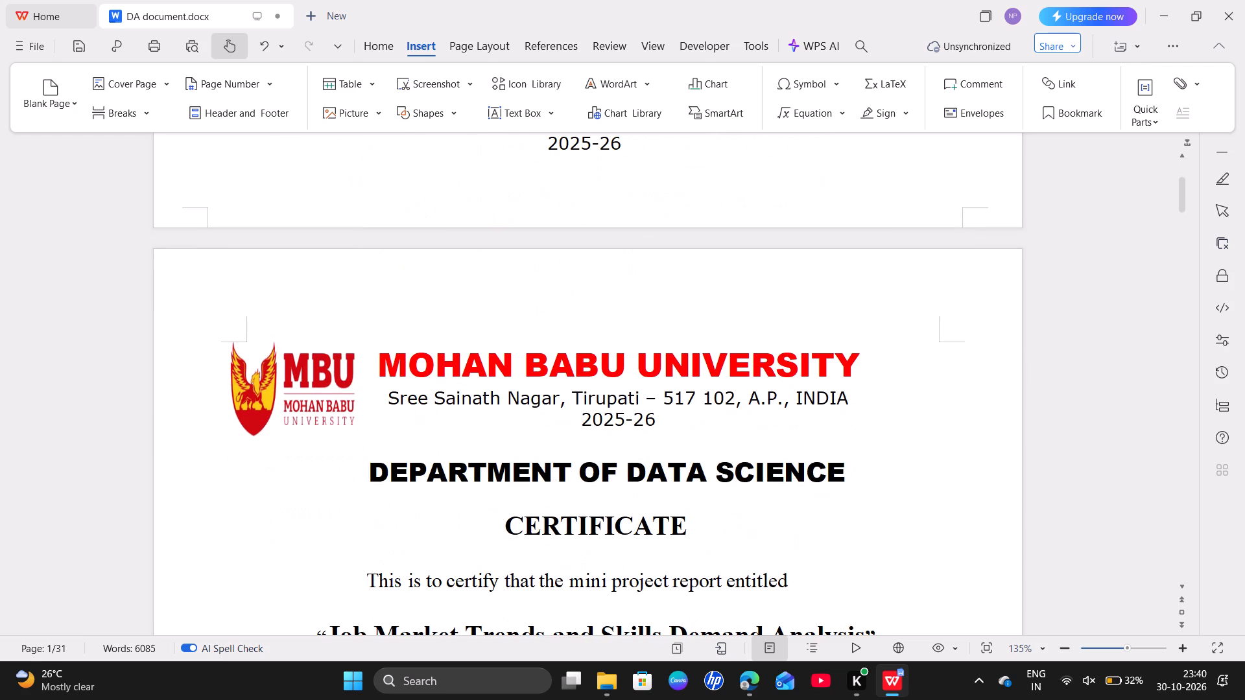
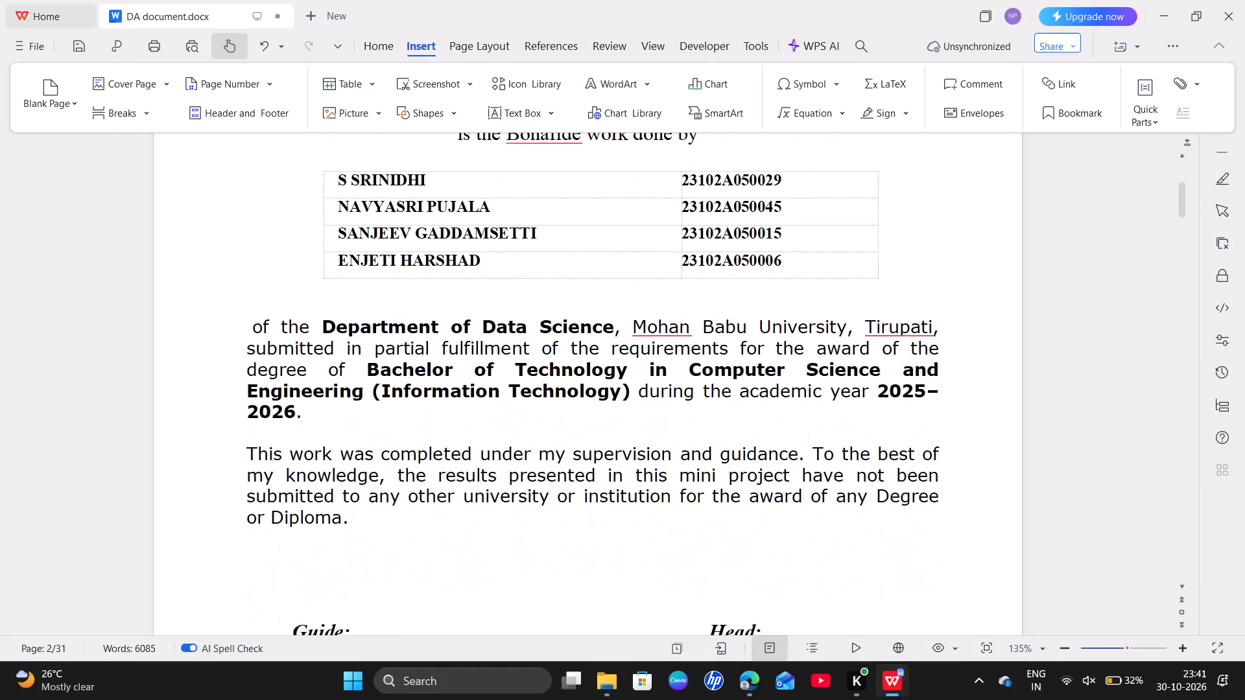
Check the bottom of the certificate page and the Vision and Mission page for footer page numbers.
{"action": "scroll", "coordinate": [832, 403], "scroll_direction": "down", "scroll_amount": 3}
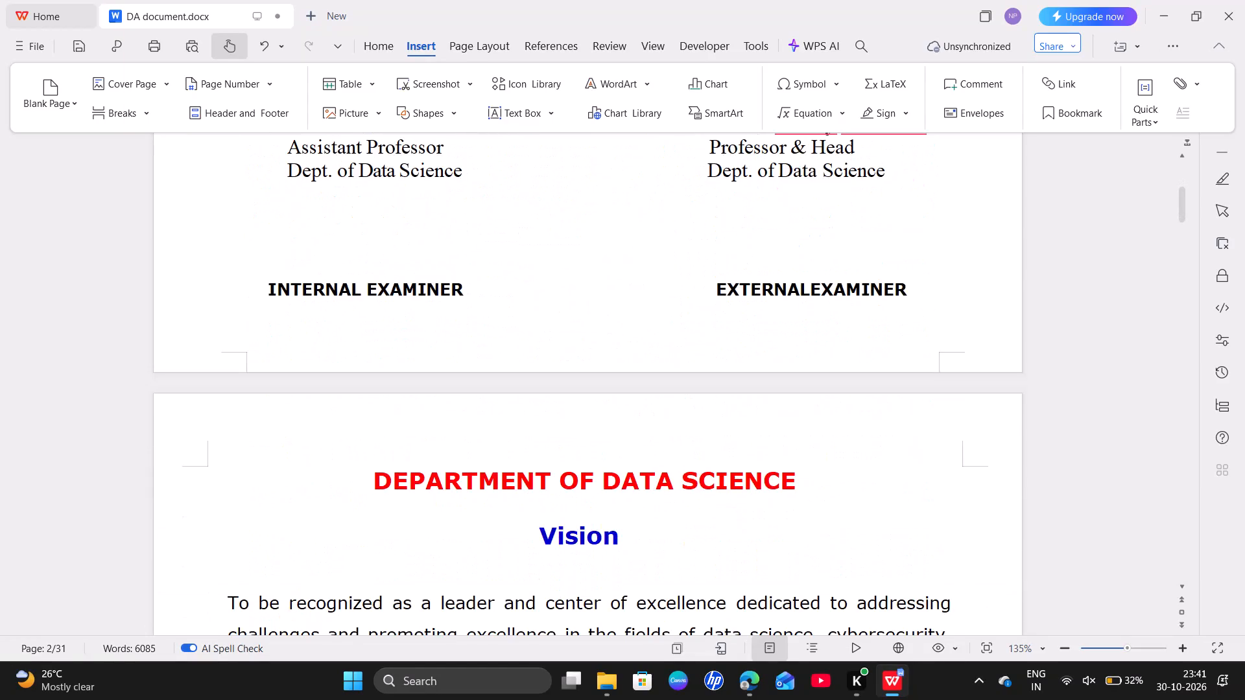
{"action": "scroll", "coordinate": [832, 403], "scroll_direction": "down", "scroll_amount": 2}
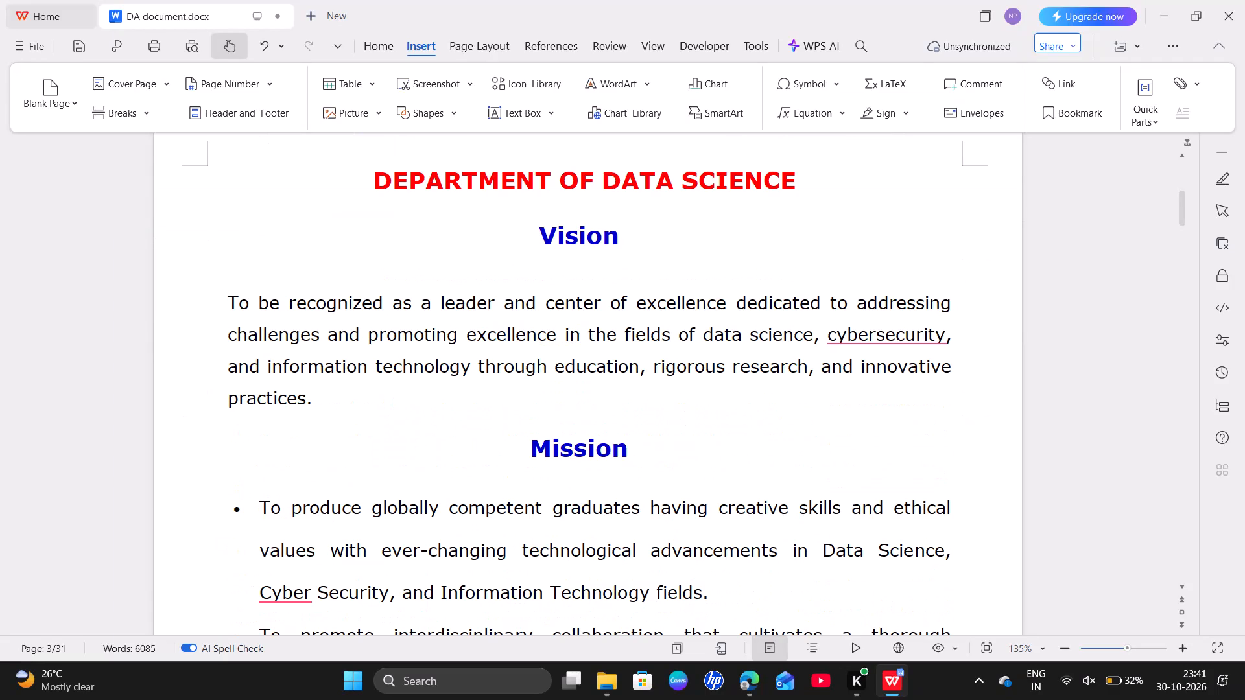
{"action": "scroll", "coordinate": [832, 403], "scroll_direction": "down", "scroll_amount": 3}
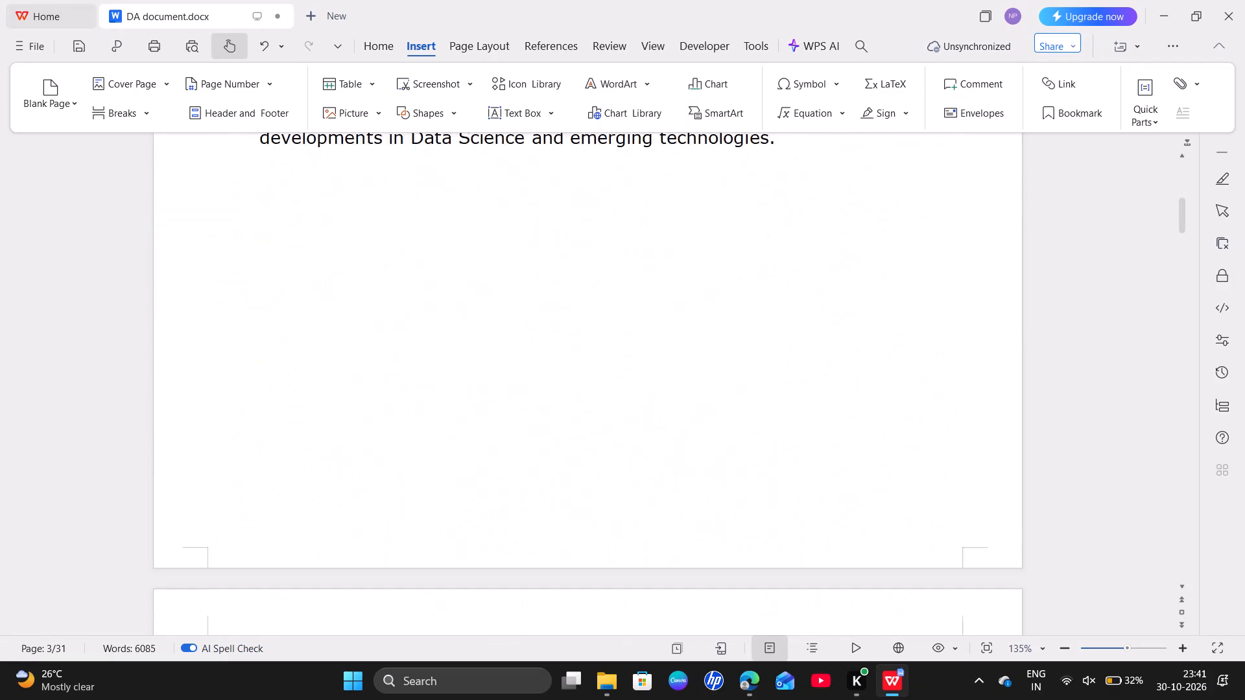
{"action": "scroll", "coordinate": [832, 403], "scroll_direction": "down", "scroll_amount": 1}
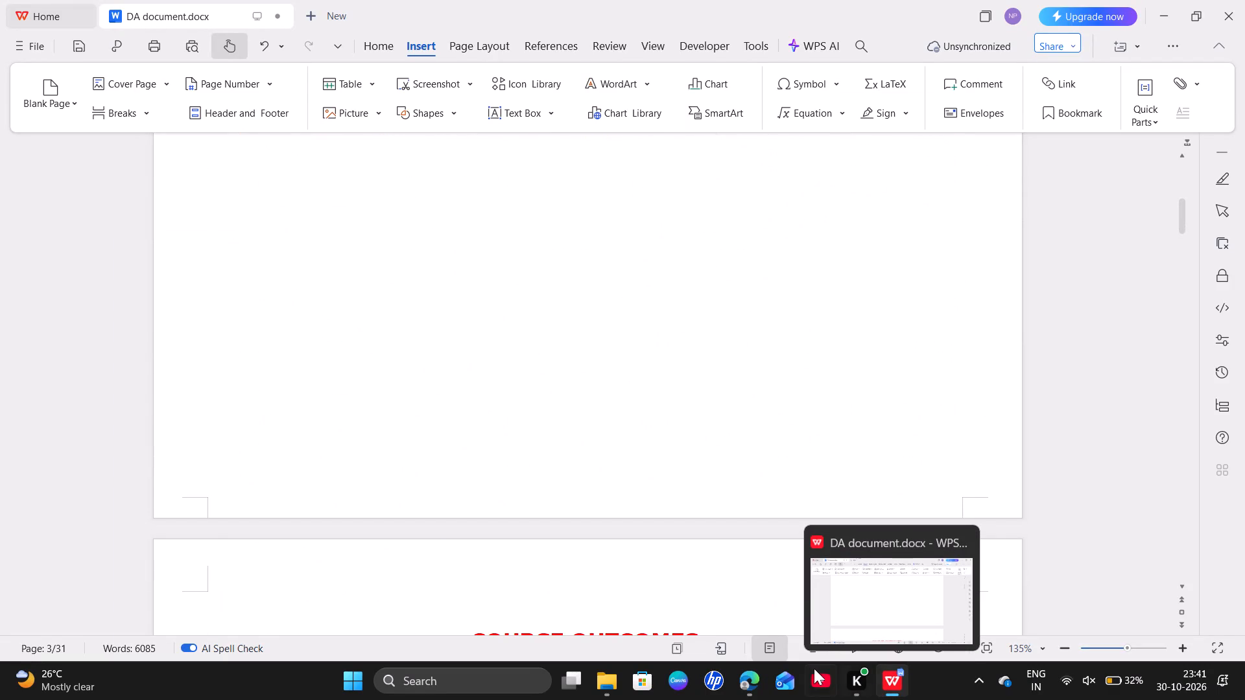
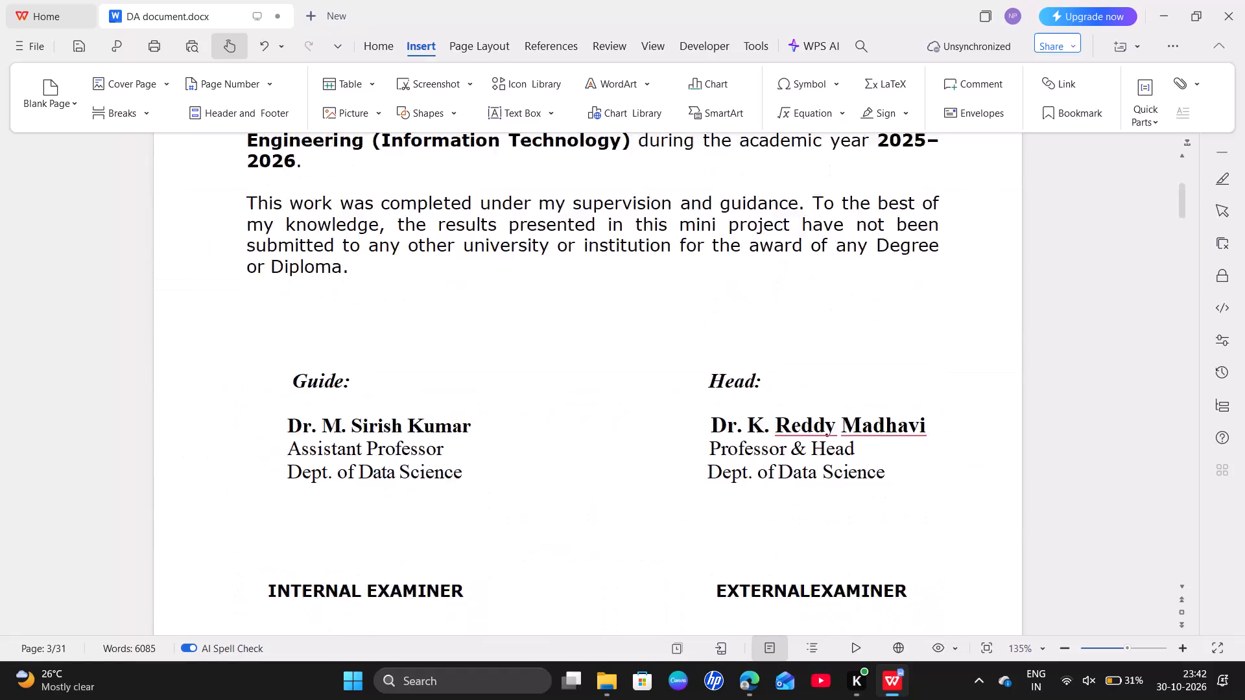
Recheck the bottom of the page before the certificate and of the certificate page for footer page numbers.
{"action": "scroll", "coordinate": [359, 169], "scroll_direction": "up", "scroll_amount": 3}
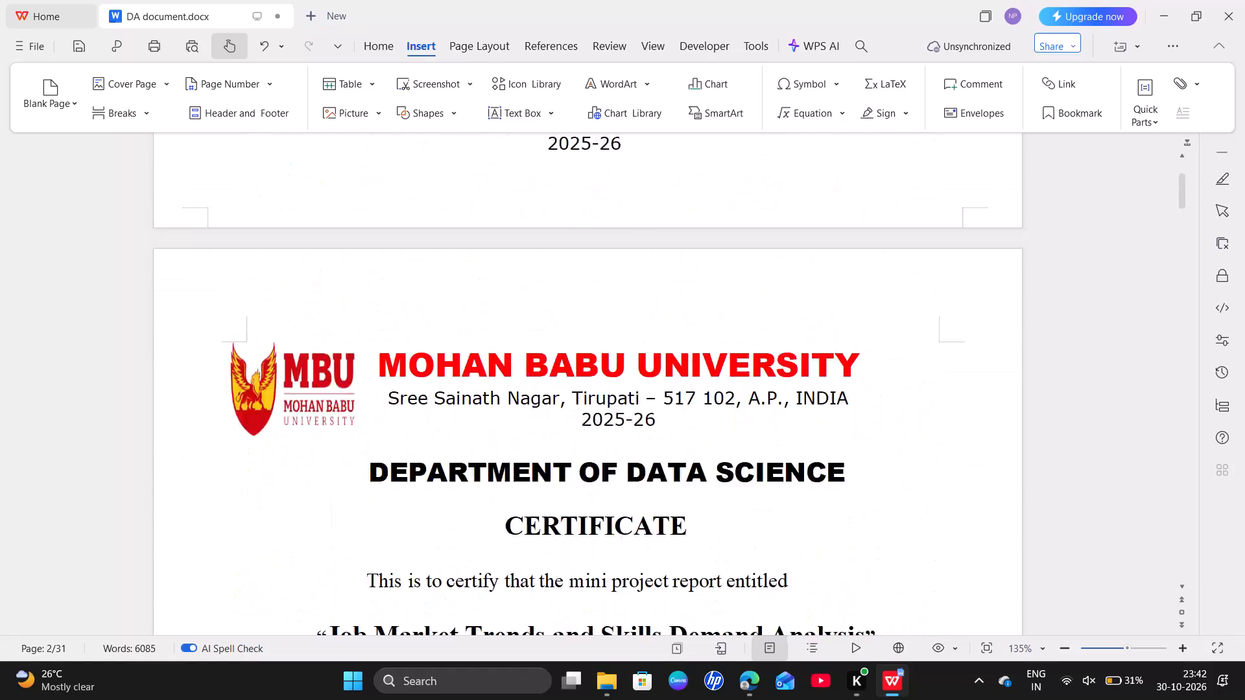
{"action": "scroll", "coordinate": [359, 169], "scroll_direction": "down", "scroll_amount": 6}
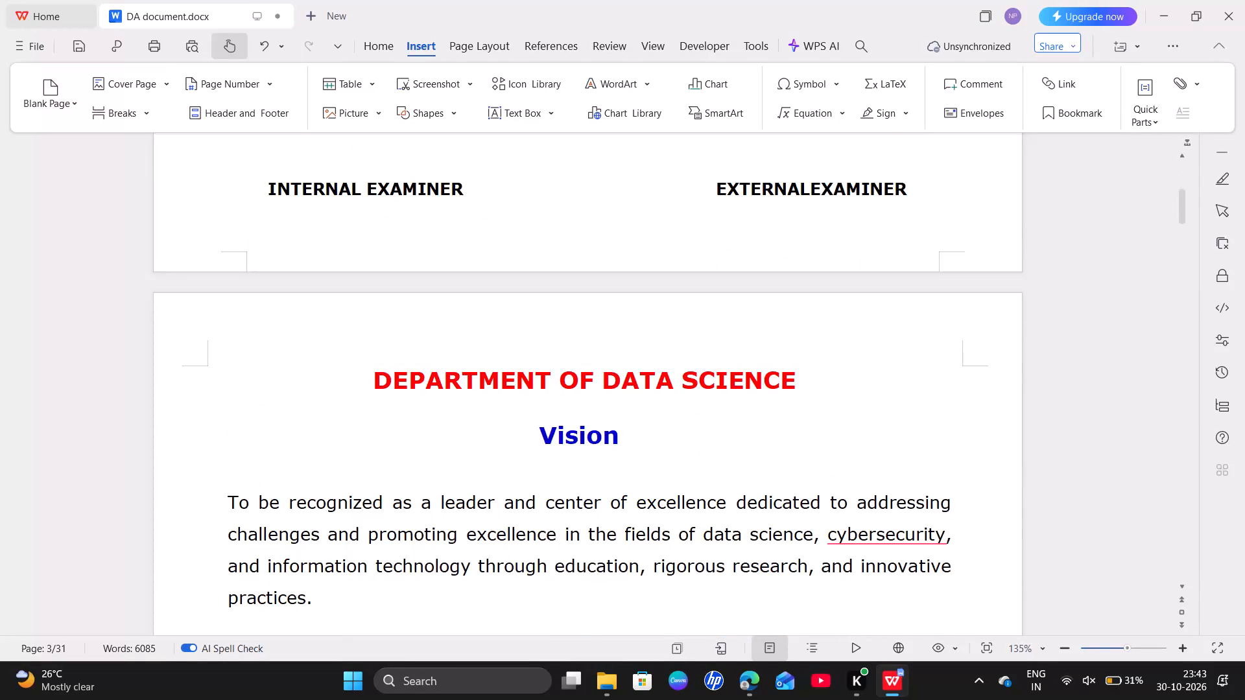
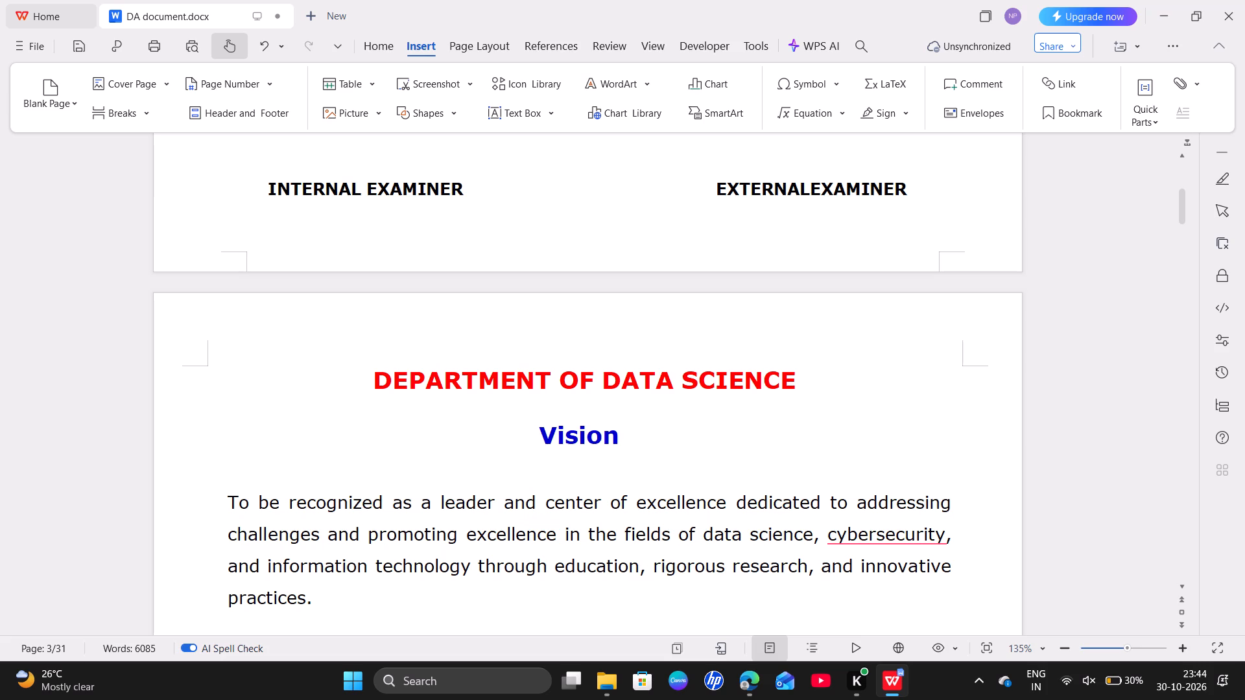
Check the page bottoms from the certificate through the outcomes pages and Abstract to the Table of Contents for footer page numbers.
{"action": "scroll", "coordinate": [532, 480], "scroll_direction": "up", "scroll_amount": 5}
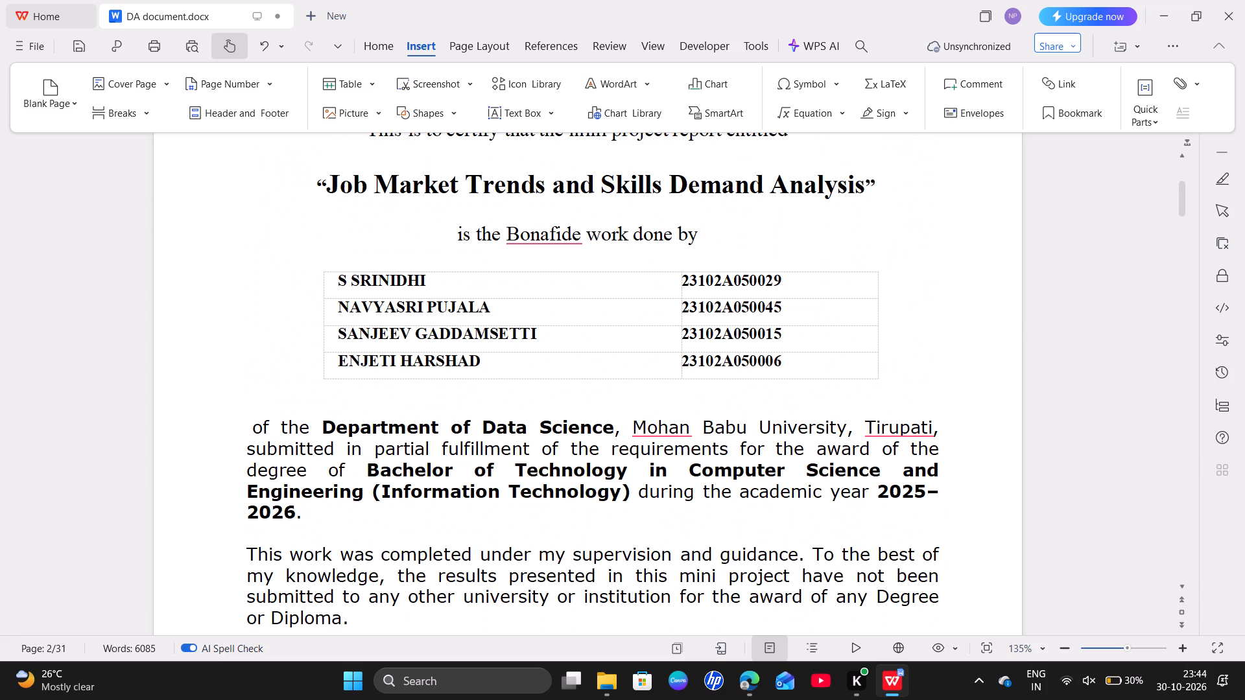
{"action": "scroll", "coordinate": [532, 480], "scroll_direction": "up", "scroll_amount": 2}
{"action": "scroll", "coordinate": [532, 480], "scroll_direction": "down", "scroll_amount": 13}
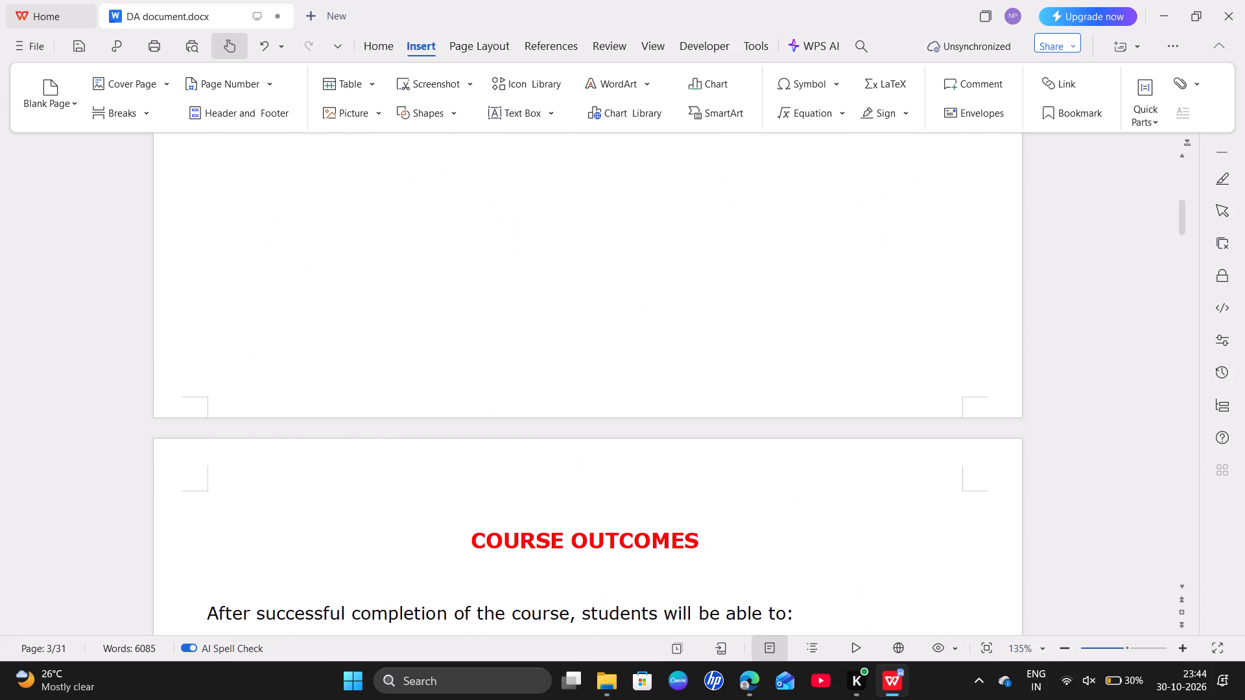
{"action": "scroll", "coordinate": [532, 480], "scroll_direction": "down", "scroll_amount": 4}
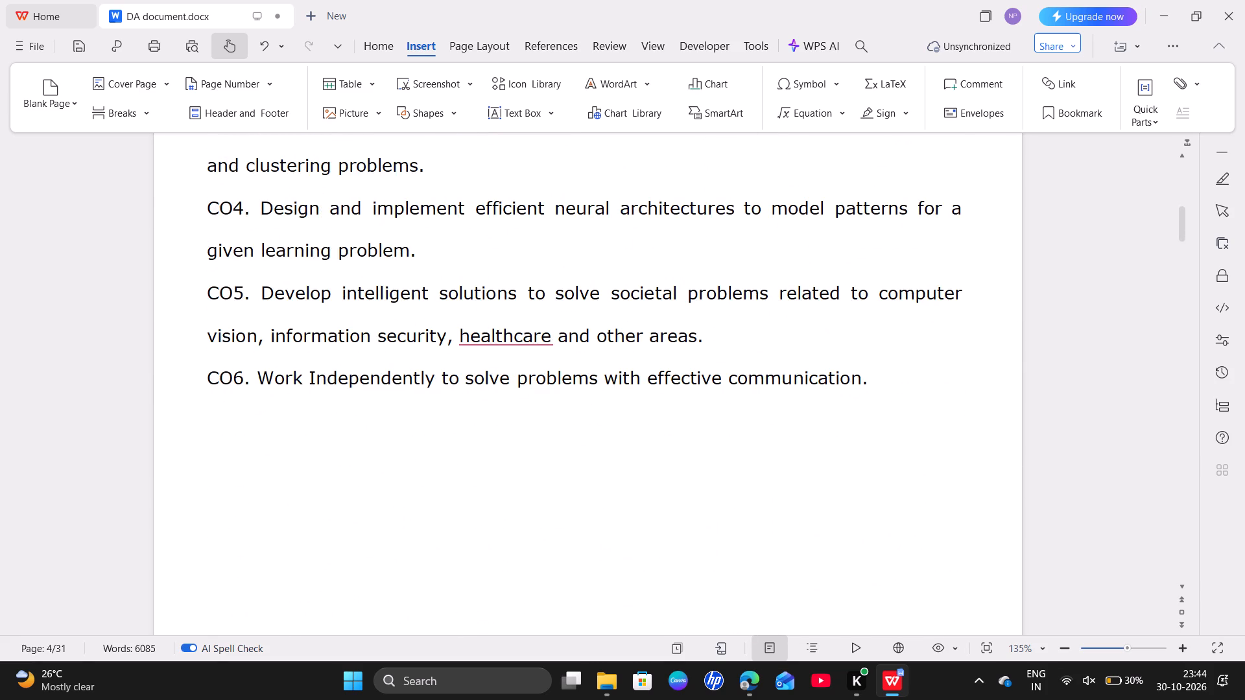
{"action": "scroll", "coordinate": [532, 480], "scroll_direction": "up", "scroll_amount": 2}
{"action": "scroll", "coordinate": [532, 480], "scroll_direction": "down", "scroll_amount": 2}
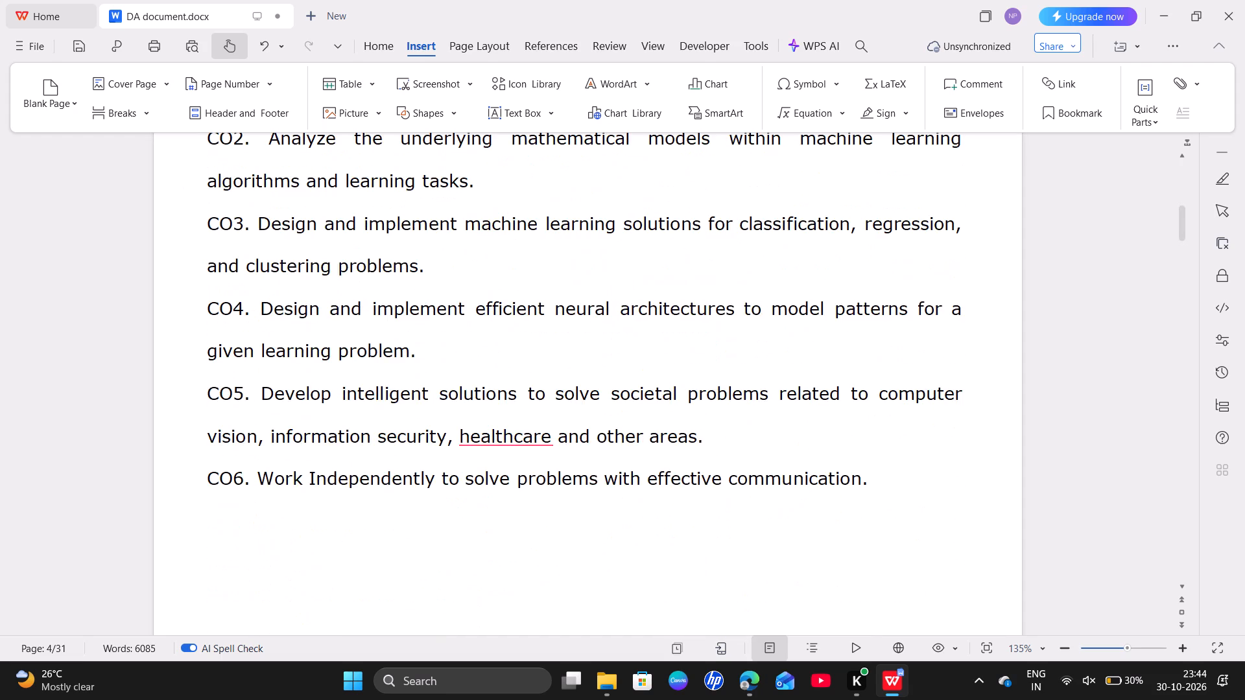
{"action": "scroll", "coordinate": [532, 480], "scroll_direction": "down", "scroll_amount": 5}
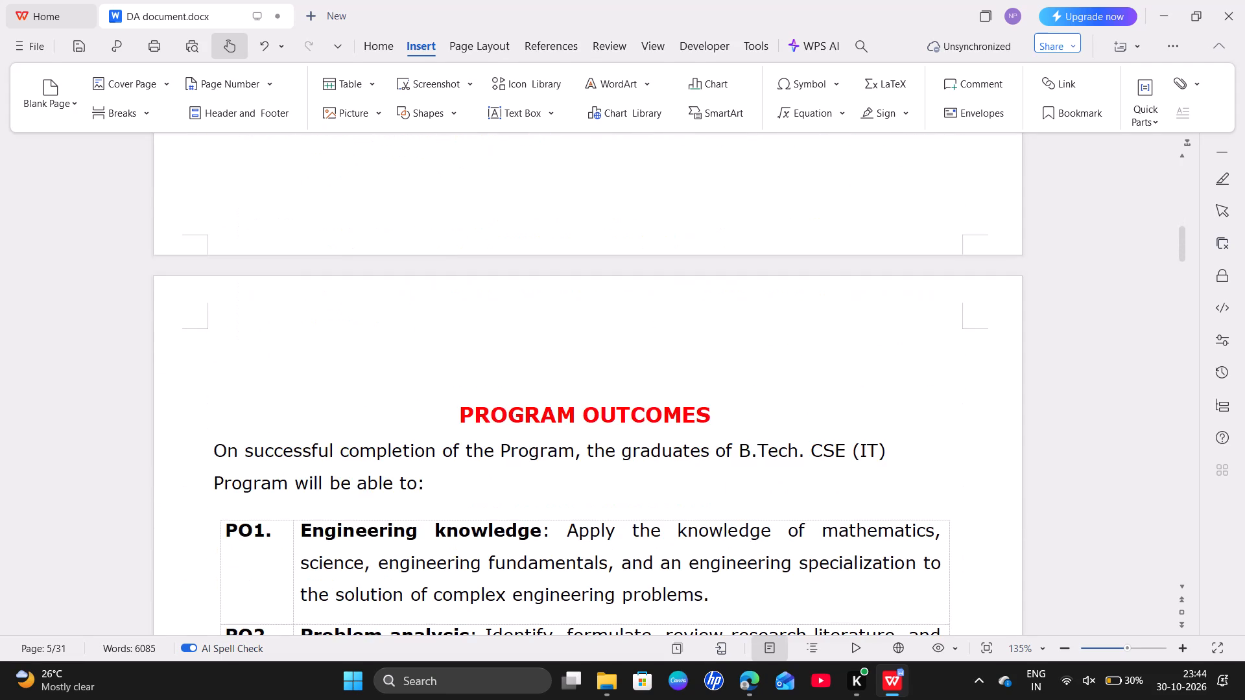
{"action": "scroll", "coordinate": [532, 480], "scroll_direction": "down", "scroll_amount": 3}
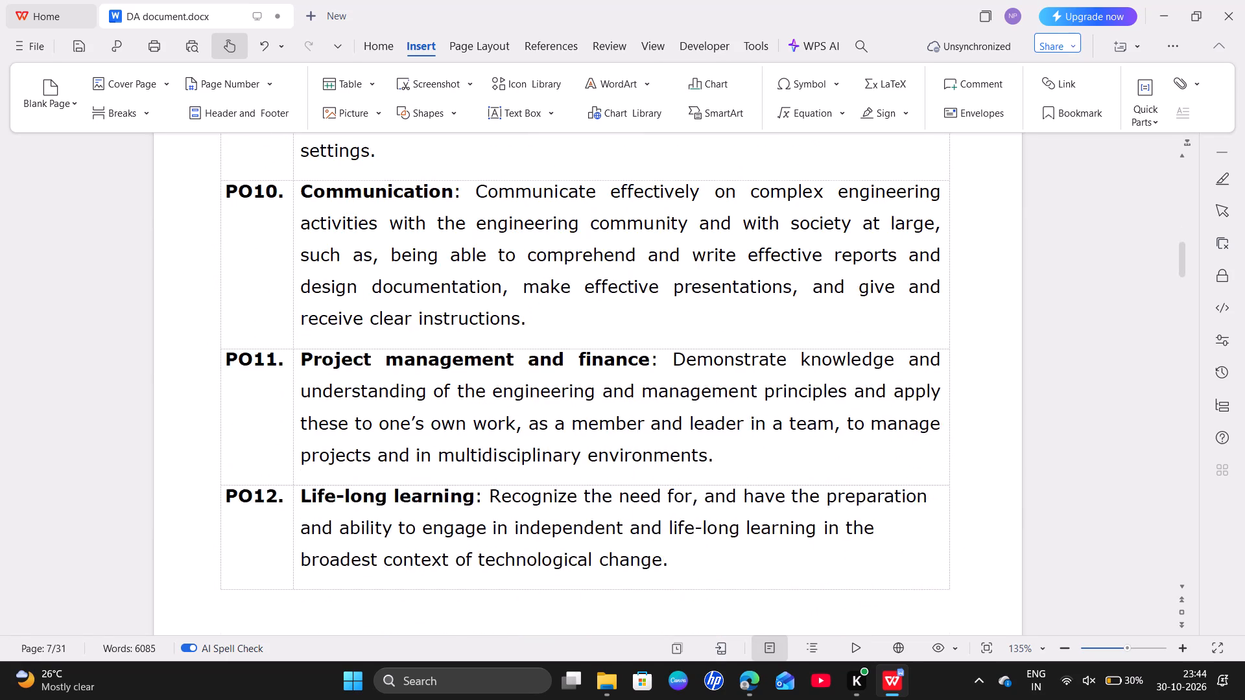
{"action": "scroll", "coordinate": [532, 480], "scroll_direction": "down", "scroll_amount": 4}
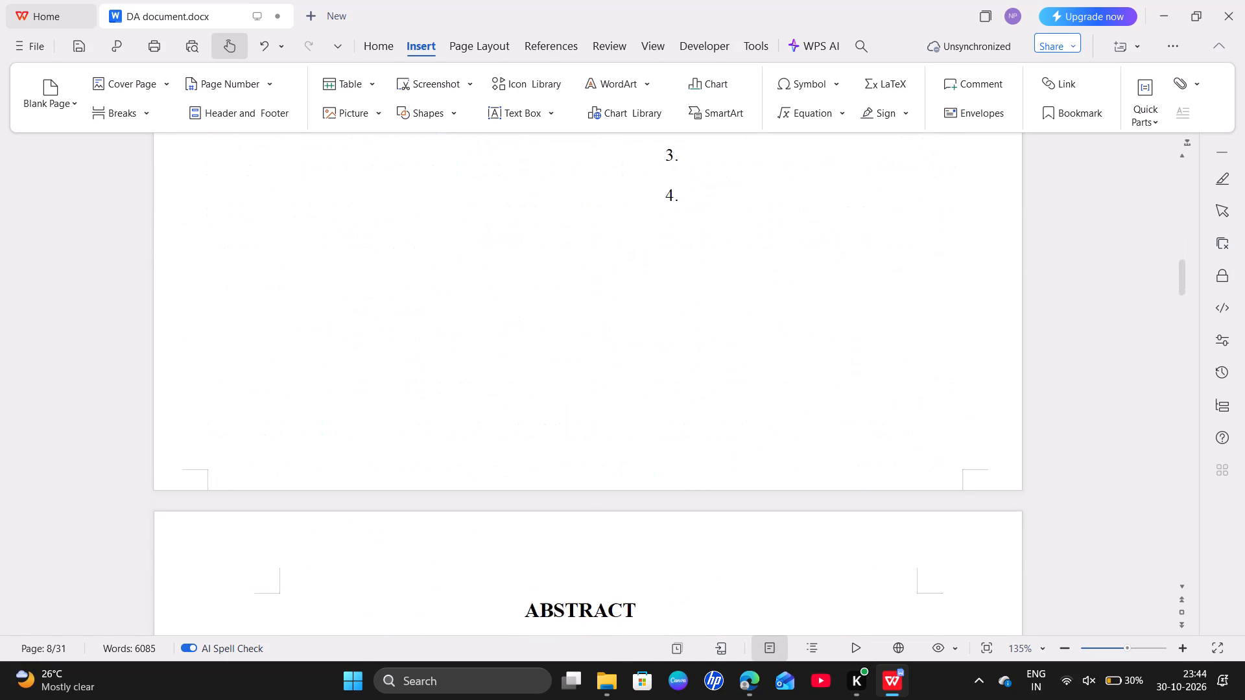
{"action": "scroll", "coordinate": [532, 480], "scroll_direction": "down", "scroll_amount": 5}
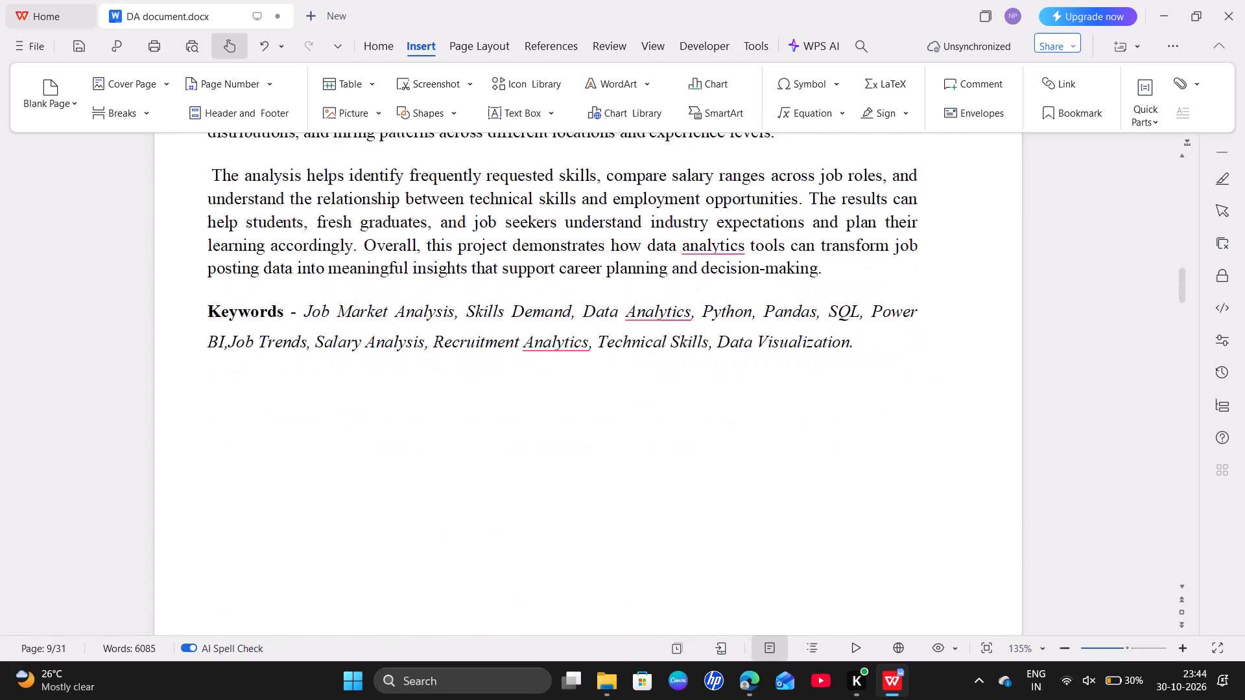
{"action": "scroll", "coordinate": [532, 480], "scroll_direction": "down", "scroll_amount": 4}
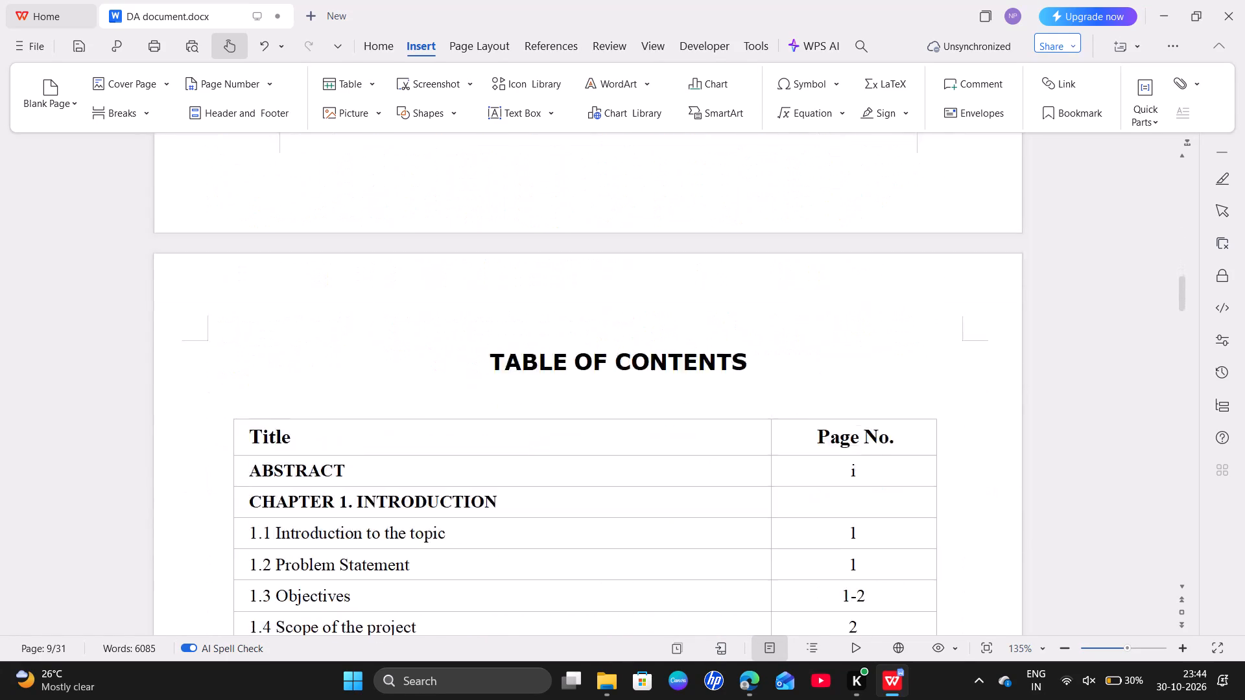
{"action": "scroll", "coordinate": [532, 480], "scroll_direction": "down", "scroll_amount": 1}
{"action": "scroll", "coordinate": [532, 480], "scroll_direction": "up", "scroll_amount": 3}
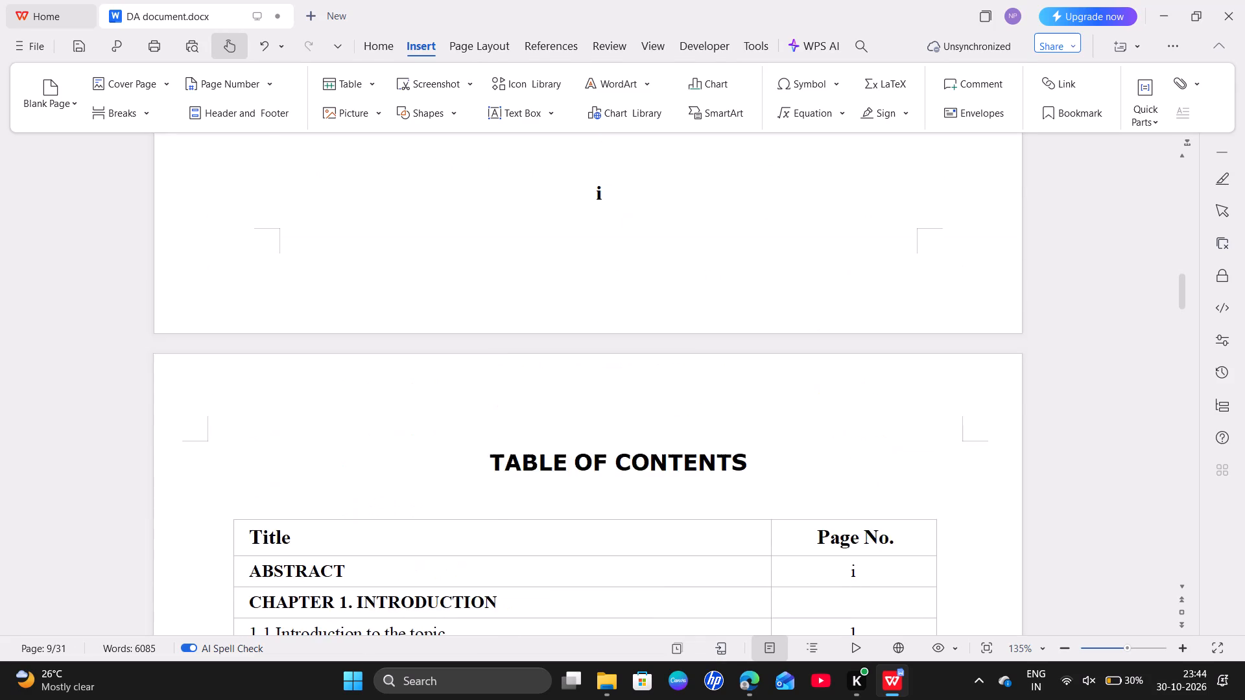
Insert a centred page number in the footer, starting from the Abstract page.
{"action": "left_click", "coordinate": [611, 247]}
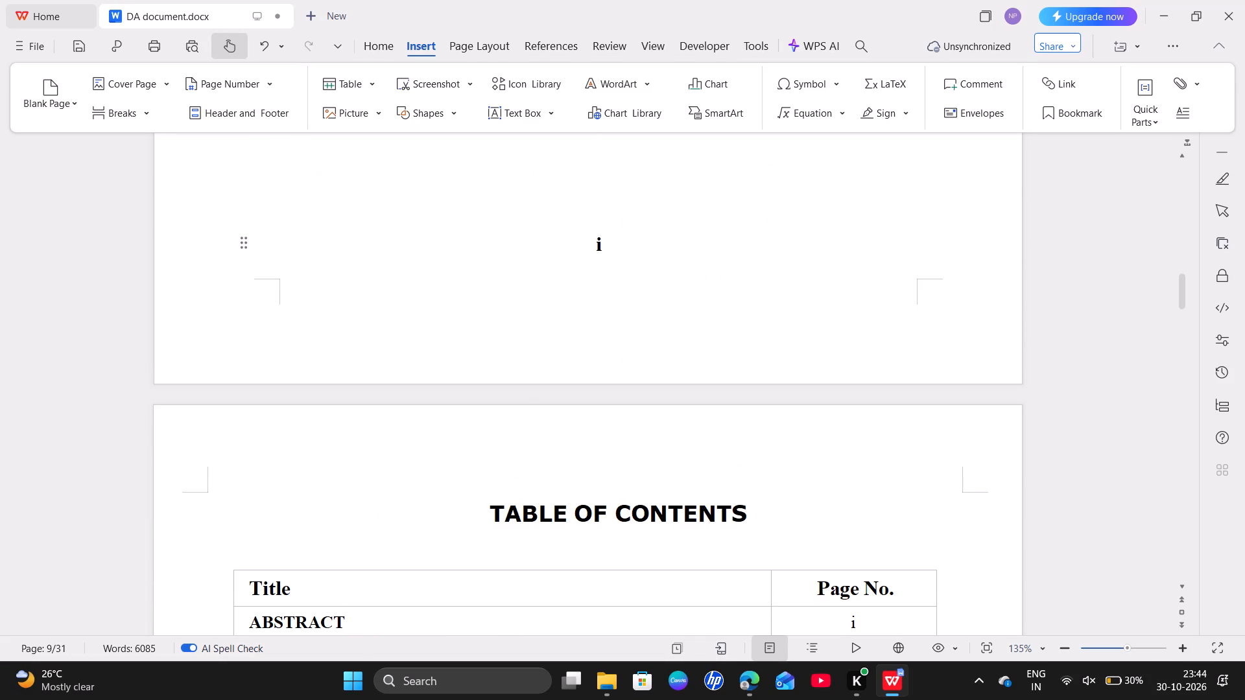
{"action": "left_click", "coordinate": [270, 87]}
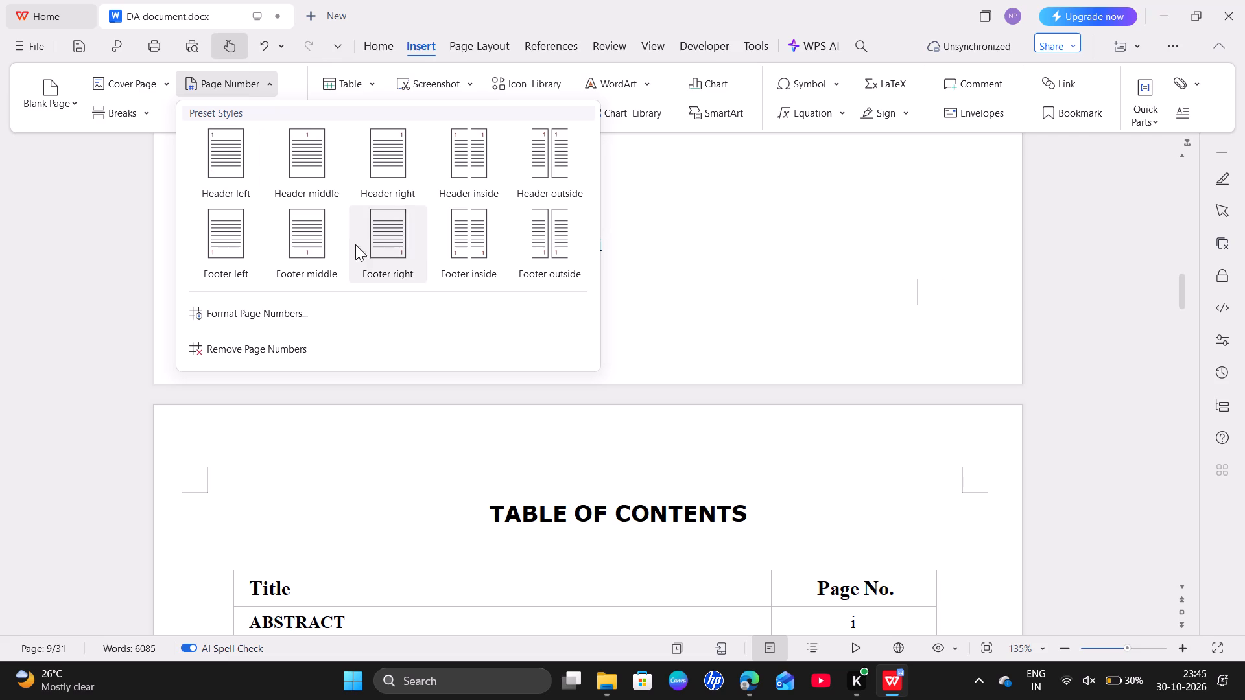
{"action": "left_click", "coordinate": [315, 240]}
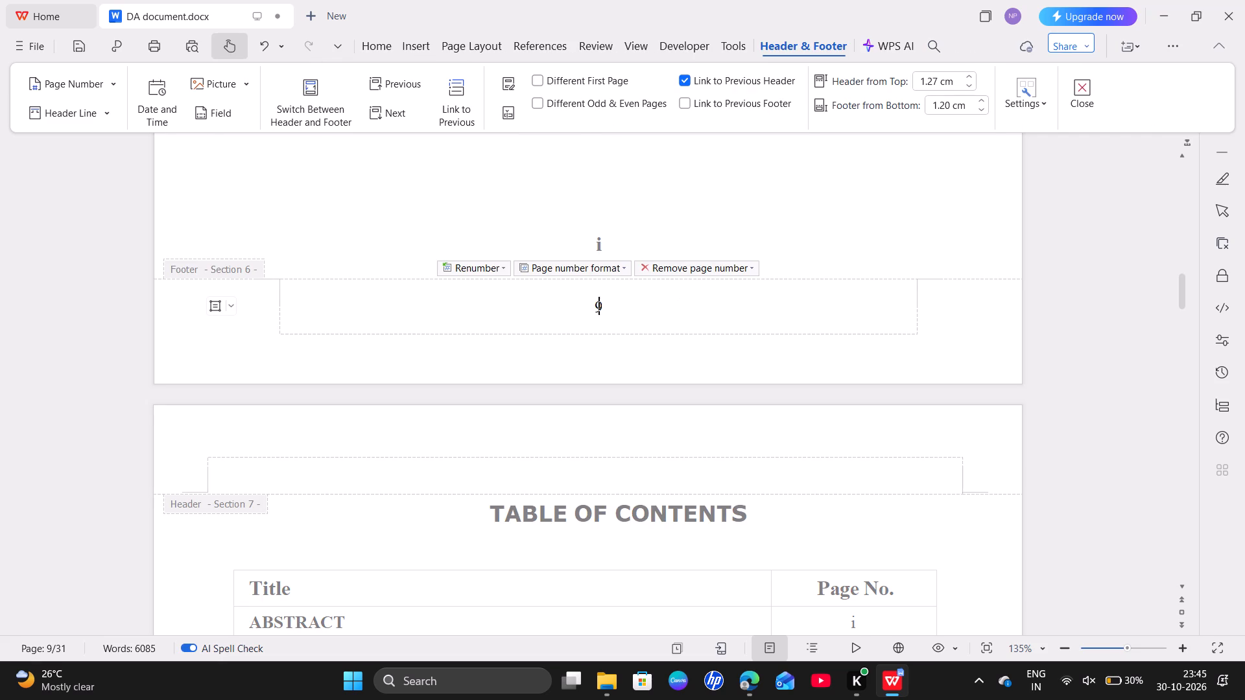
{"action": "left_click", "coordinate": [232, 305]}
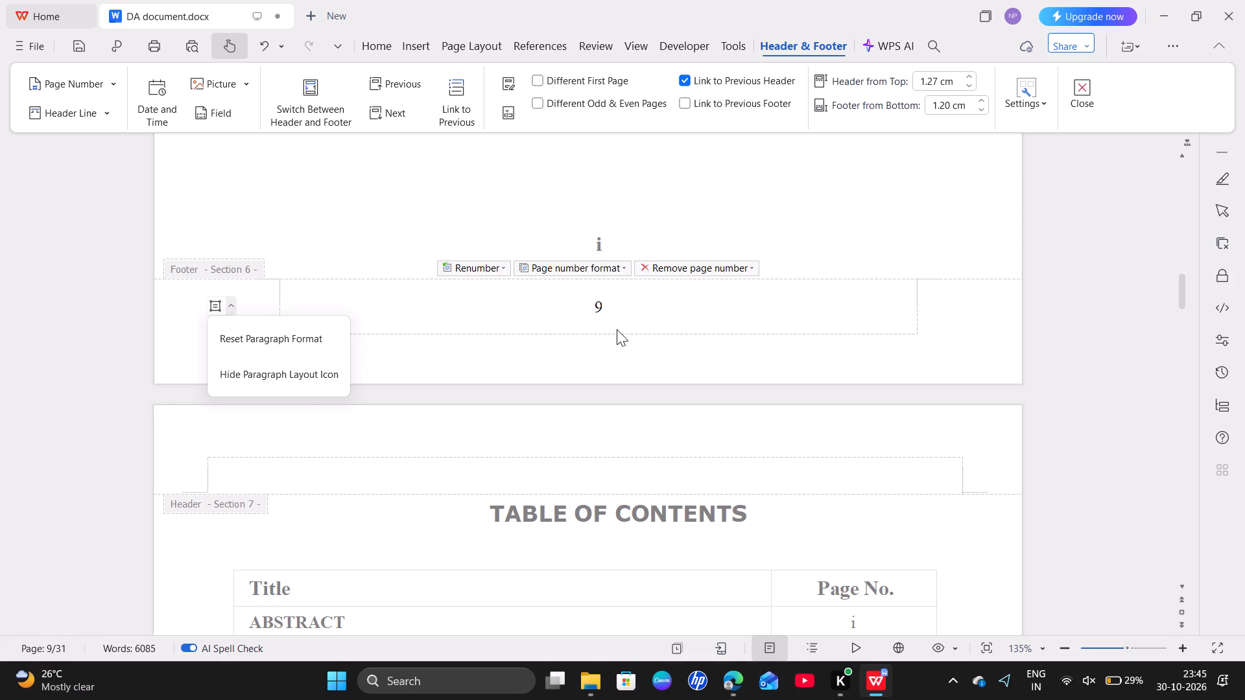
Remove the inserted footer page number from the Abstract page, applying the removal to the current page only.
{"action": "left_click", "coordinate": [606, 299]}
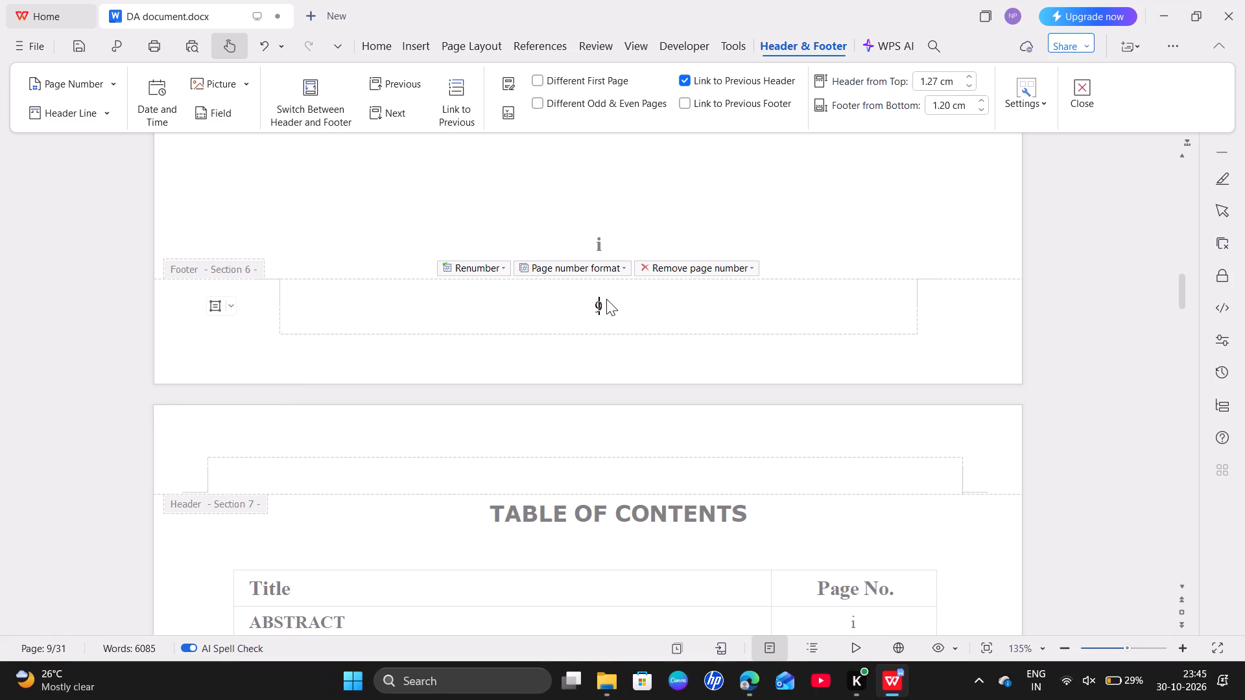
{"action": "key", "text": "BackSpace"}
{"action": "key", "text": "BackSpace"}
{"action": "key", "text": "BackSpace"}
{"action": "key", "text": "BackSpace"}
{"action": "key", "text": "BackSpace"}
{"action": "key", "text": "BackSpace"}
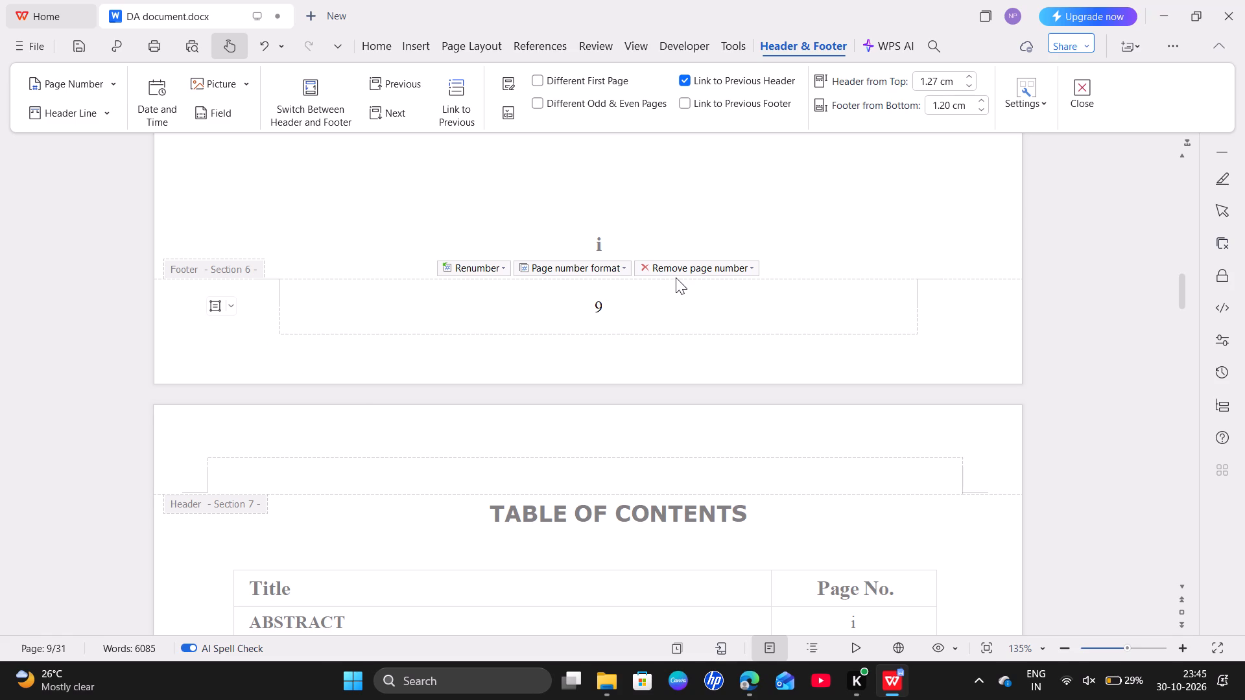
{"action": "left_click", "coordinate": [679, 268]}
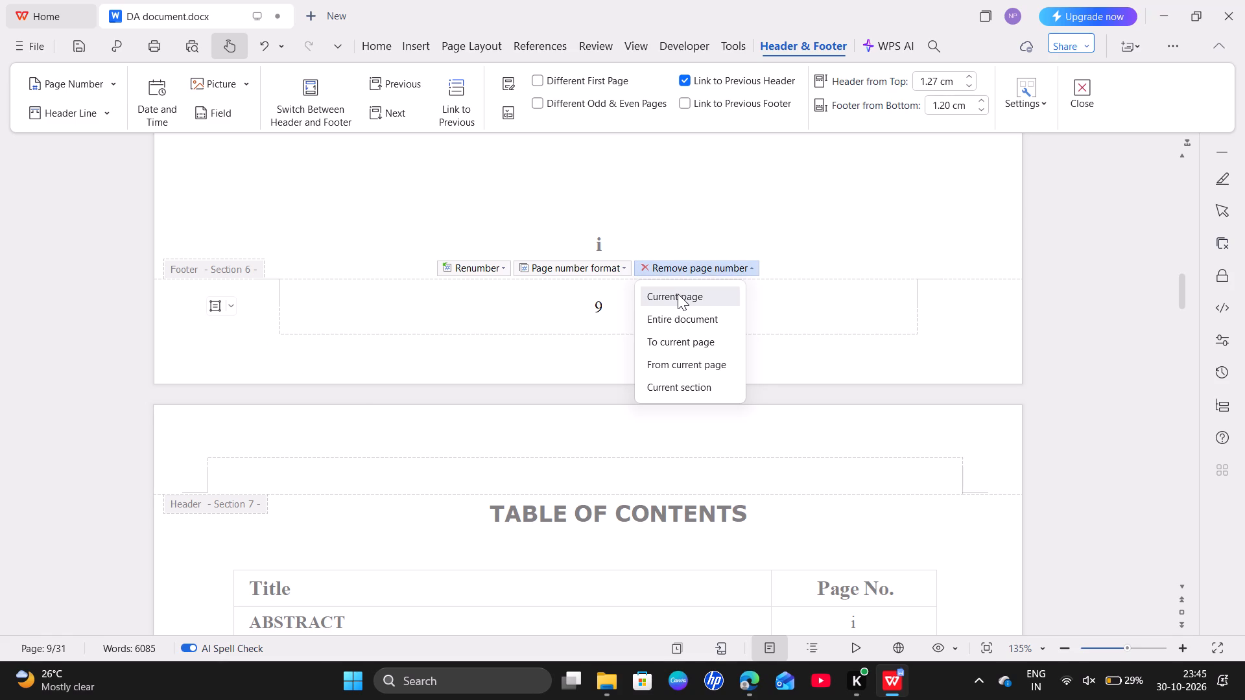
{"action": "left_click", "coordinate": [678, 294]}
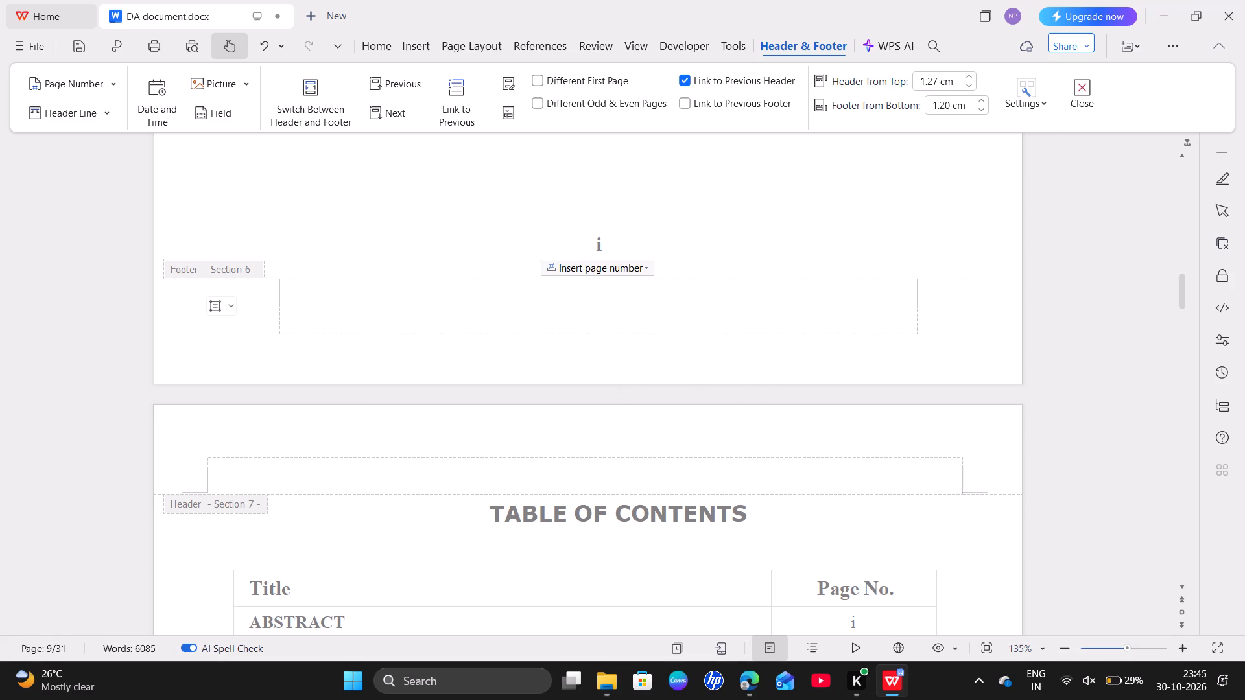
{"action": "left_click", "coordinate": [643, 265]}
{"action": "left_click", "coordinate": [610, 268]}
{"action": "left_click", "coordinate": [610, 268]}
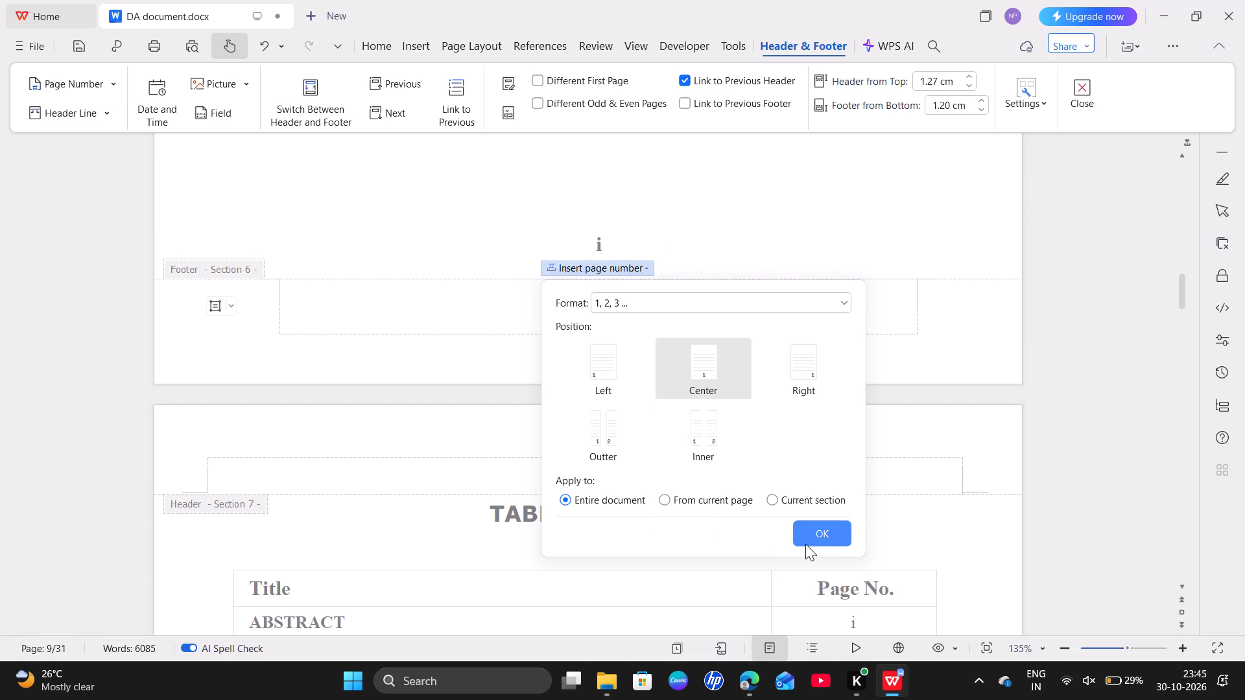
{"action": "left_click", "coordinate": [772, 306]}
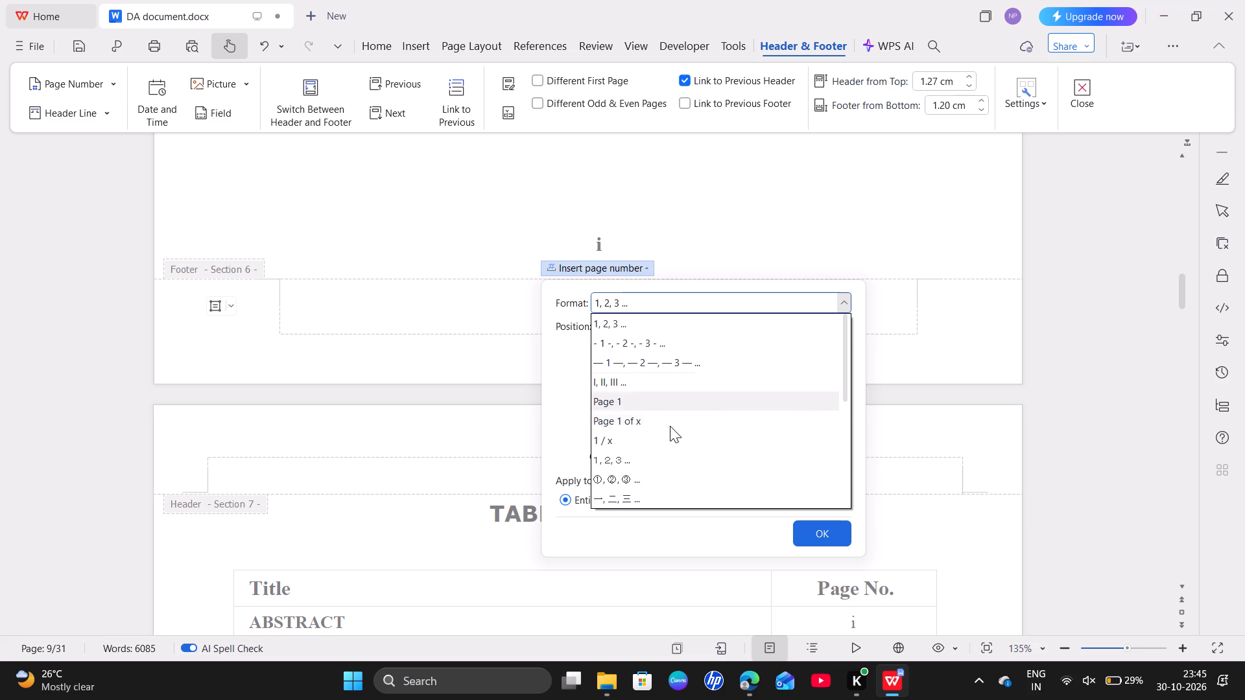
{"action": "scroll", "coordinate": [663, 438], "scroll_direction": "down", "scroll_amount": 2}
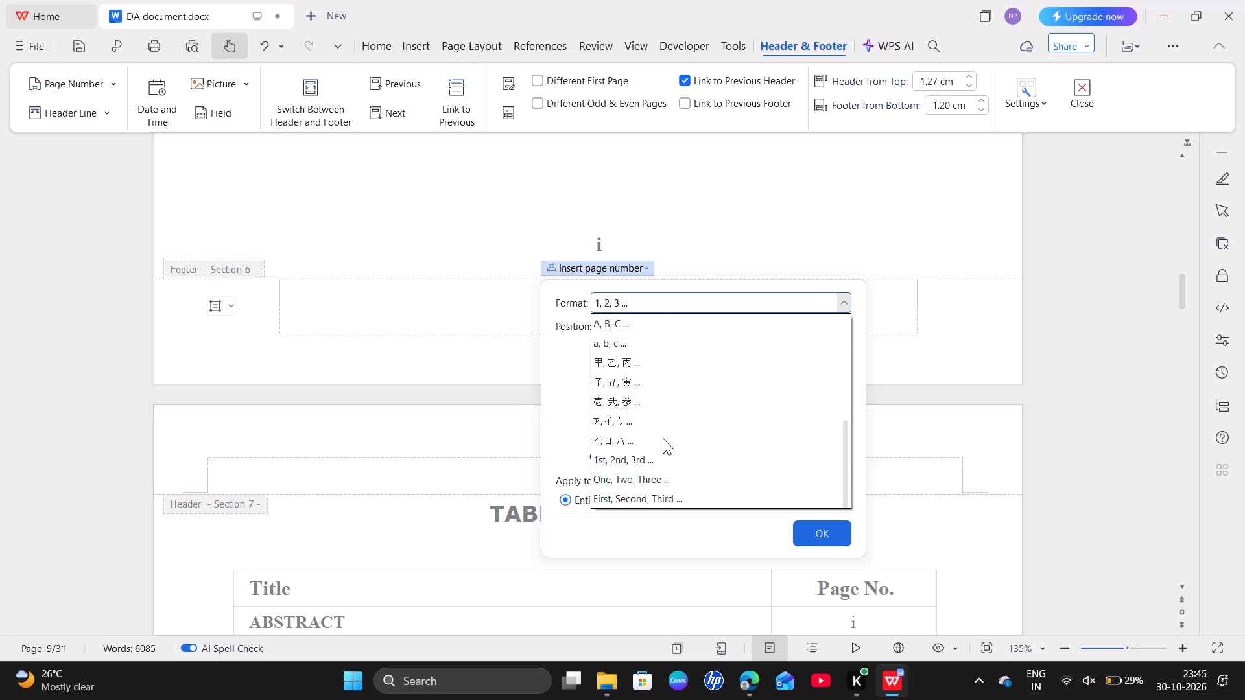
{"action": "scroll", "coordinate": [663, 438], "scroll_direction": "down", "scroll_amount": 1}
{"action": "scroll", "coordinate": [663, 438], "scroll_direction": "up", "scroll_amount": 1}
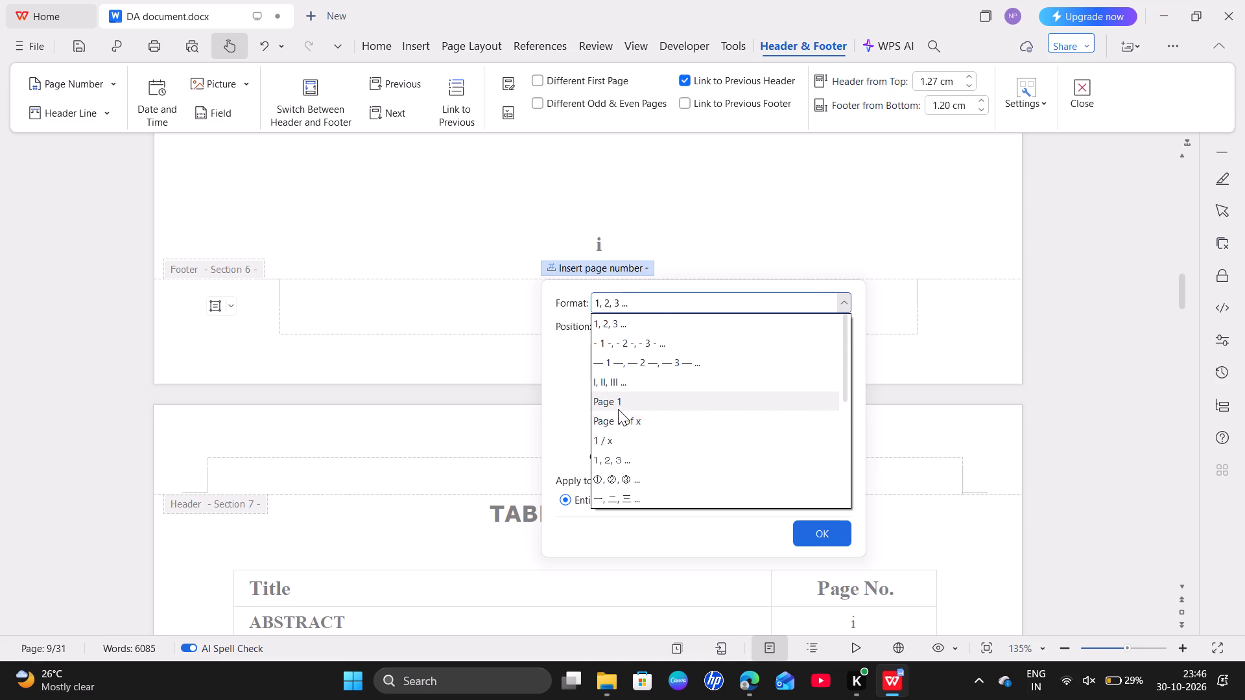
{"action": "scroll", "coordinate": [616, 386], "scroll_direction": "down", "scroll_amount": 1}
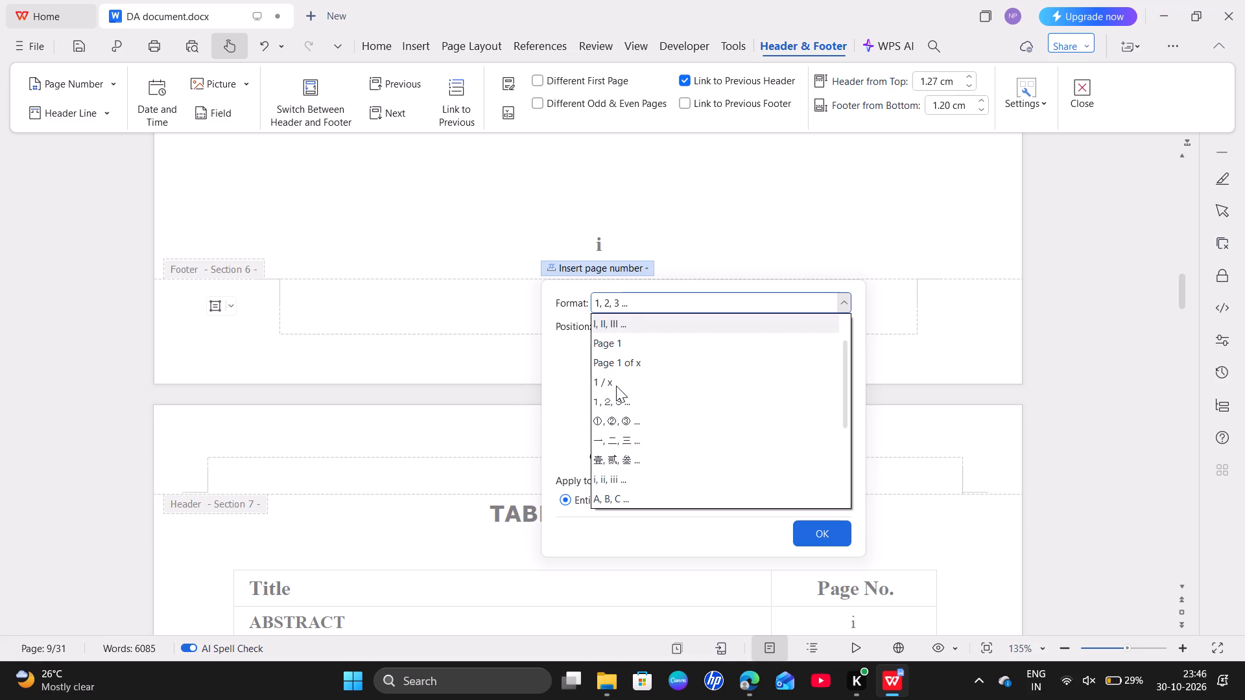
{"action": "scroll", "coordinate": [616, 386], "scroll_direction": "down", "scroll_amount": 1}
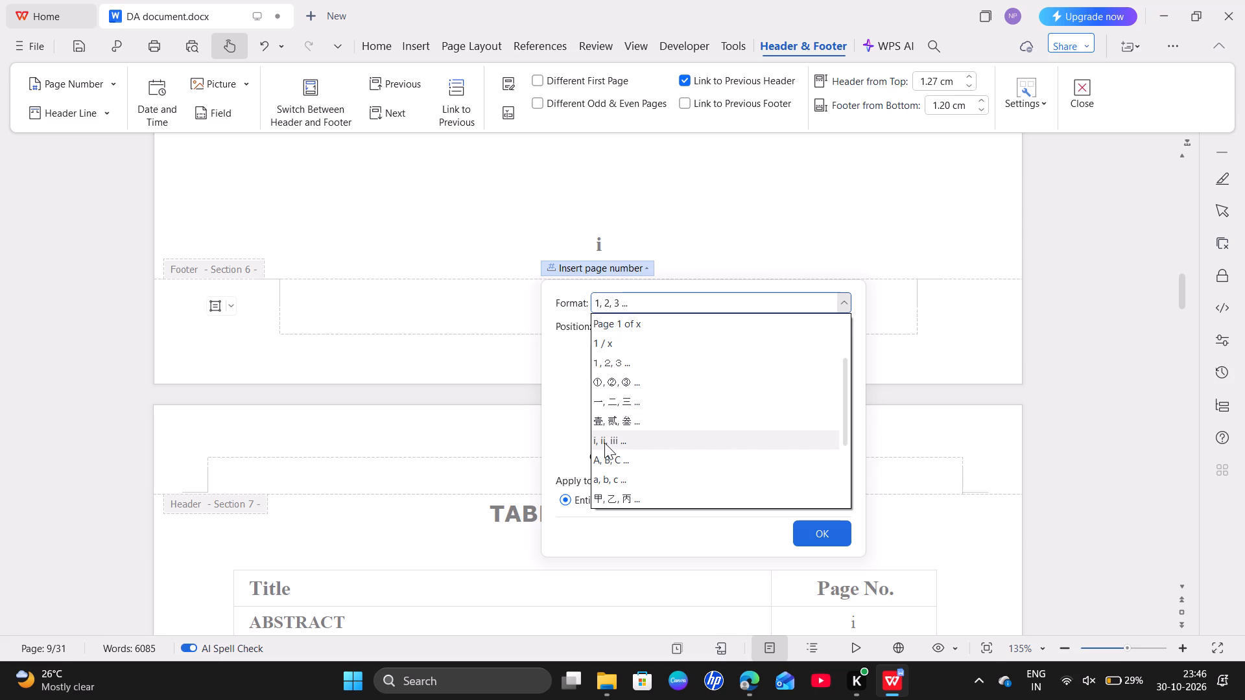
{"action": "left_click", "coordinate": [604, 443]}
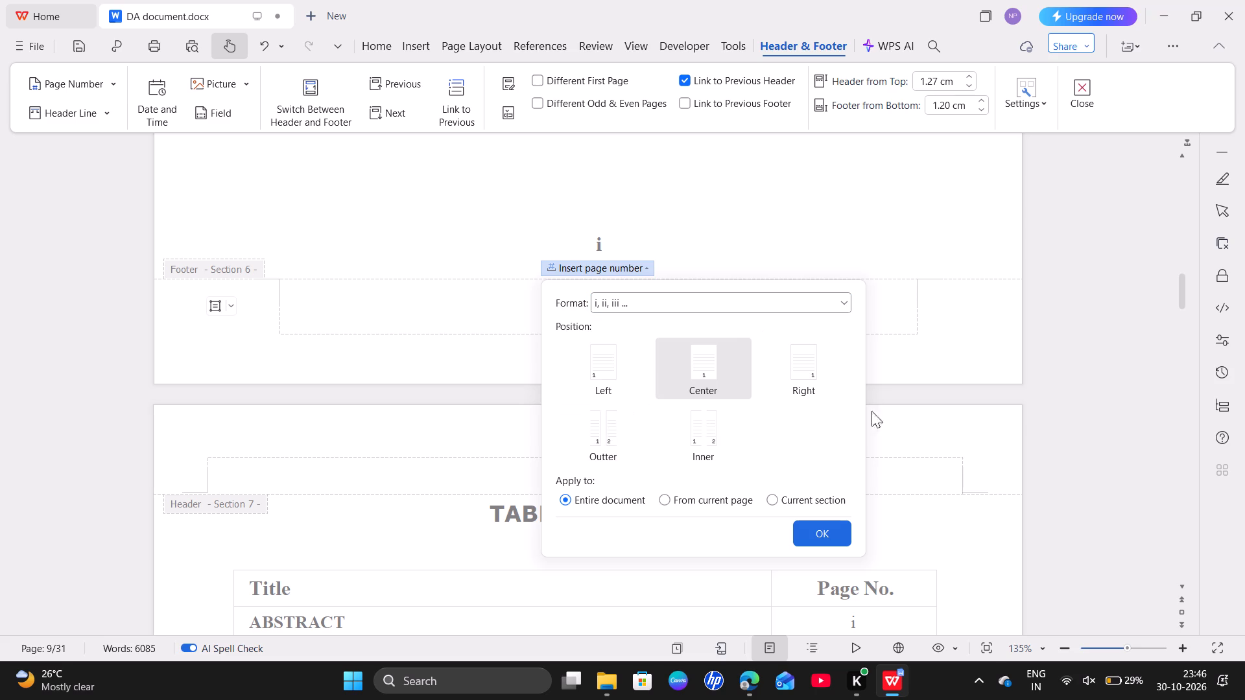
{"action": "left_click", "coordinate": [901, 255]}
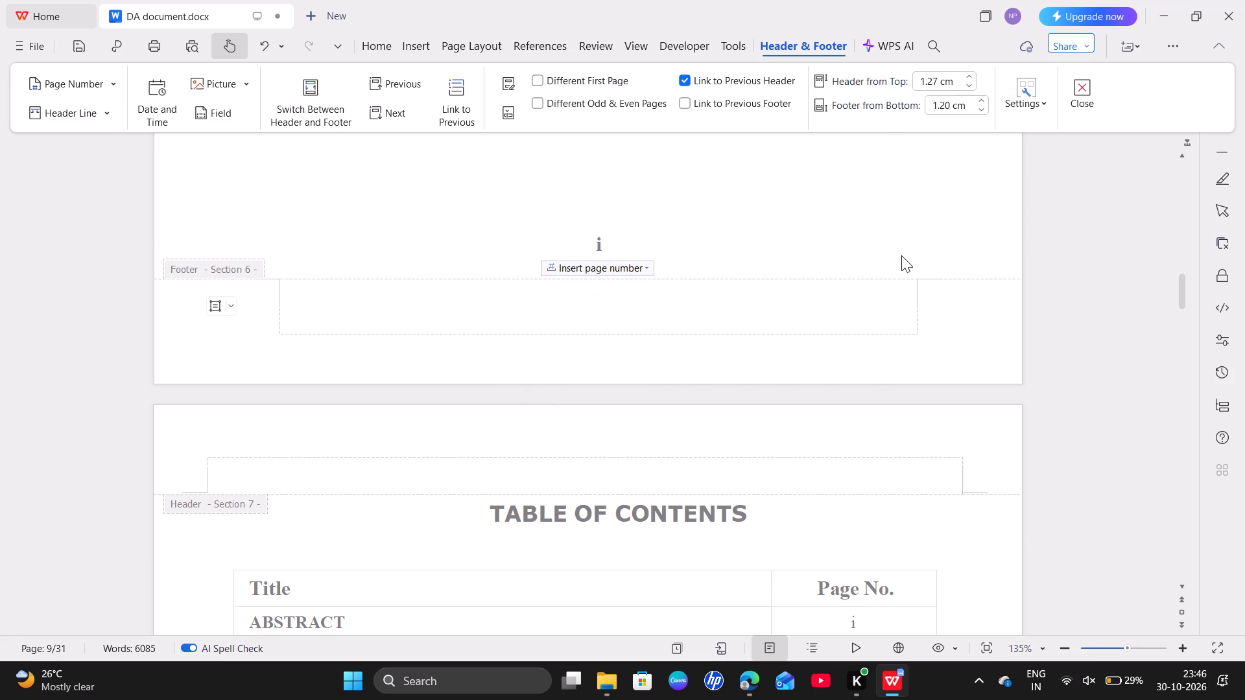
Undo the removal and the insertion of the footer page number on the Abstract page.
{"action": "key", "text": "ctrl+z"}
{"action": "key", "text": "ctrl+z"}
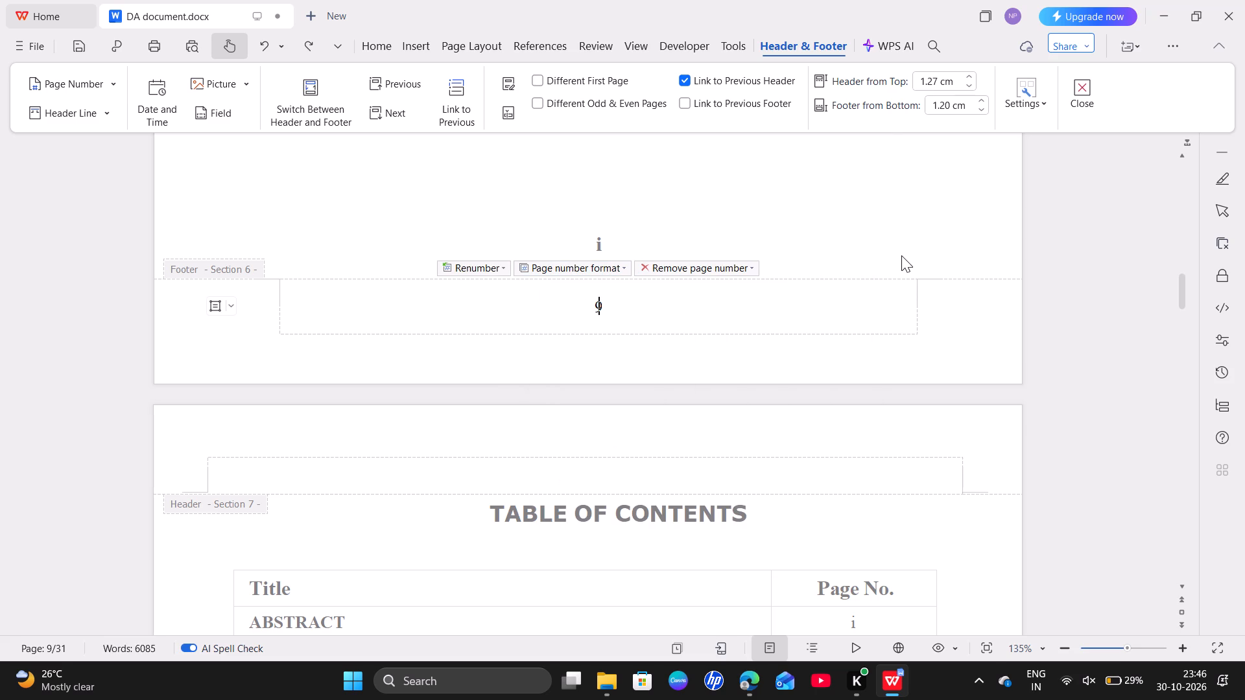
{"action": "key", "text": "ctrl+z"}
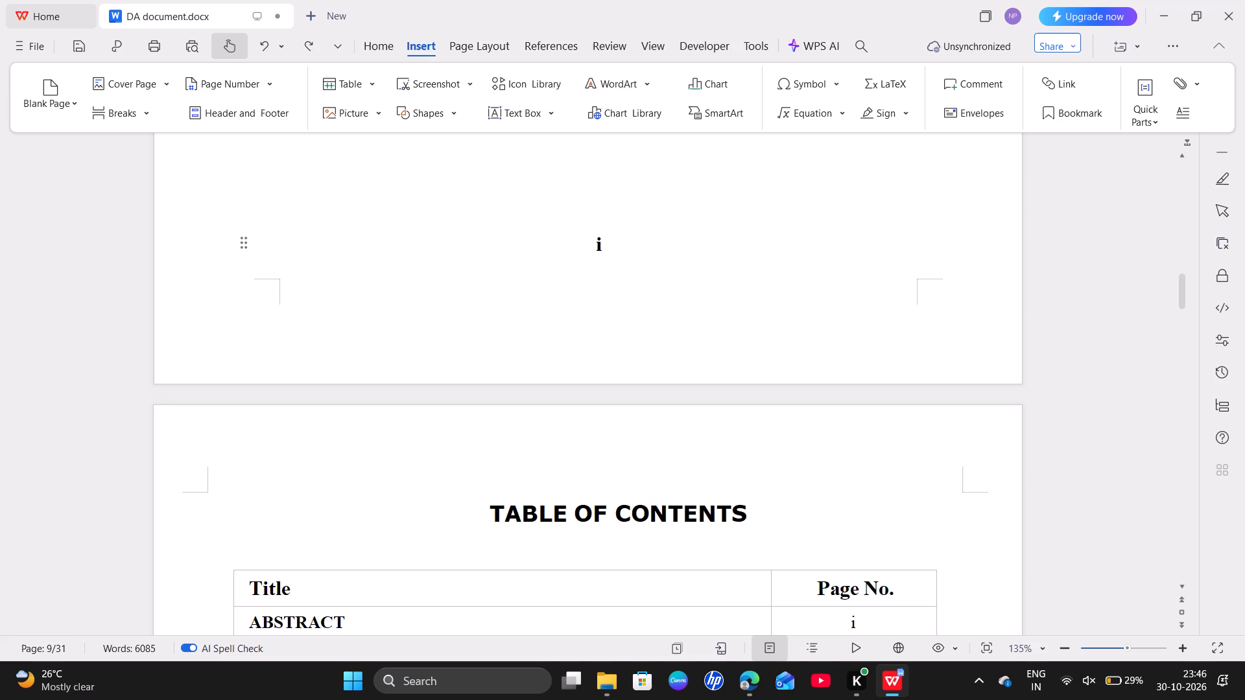
Examine the pages from the Abstract through Chapter 1 to the start of Chapter 2 for page numbering.
{"action": "scroll", "coordinate": [901, 255], "scroll_direction": "up", "scroll_amount": 4}
{"action": "scroll", "coordinate": [901, 255], "scroll_direction": "down", "scroll_amount": 2}
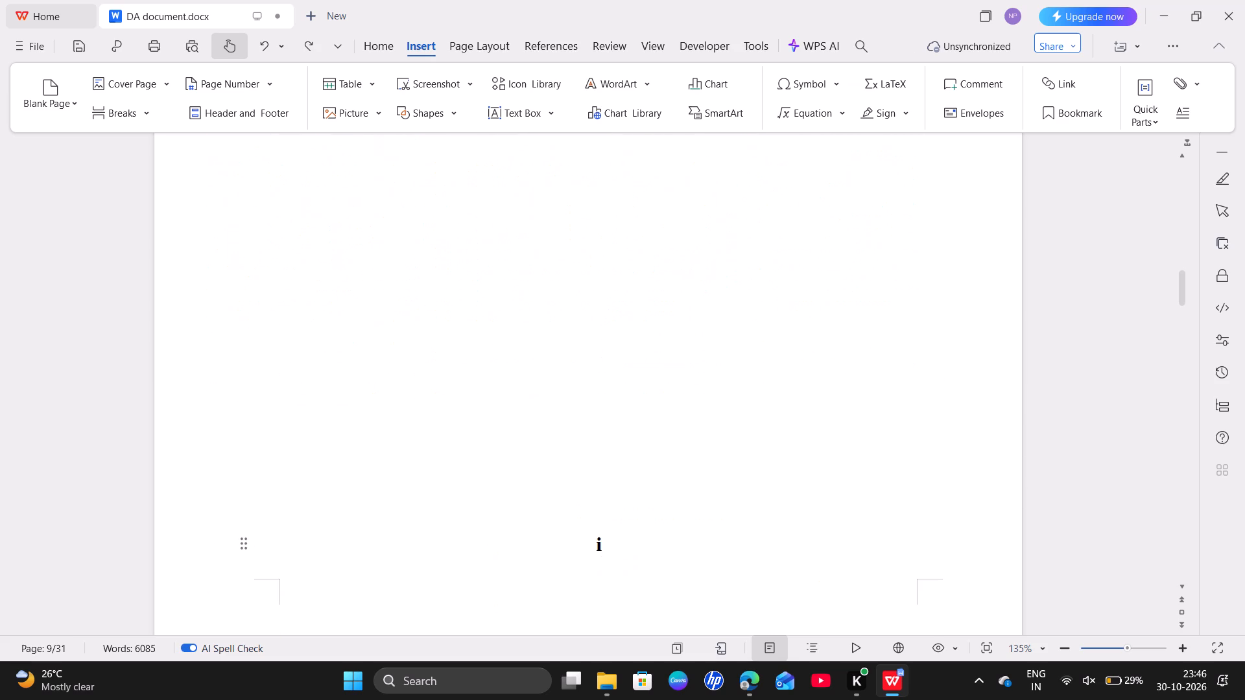
{"action": "scroll", "coordinate": [901, 255], "scroll_direction": "down", "scroll_amount": 5}
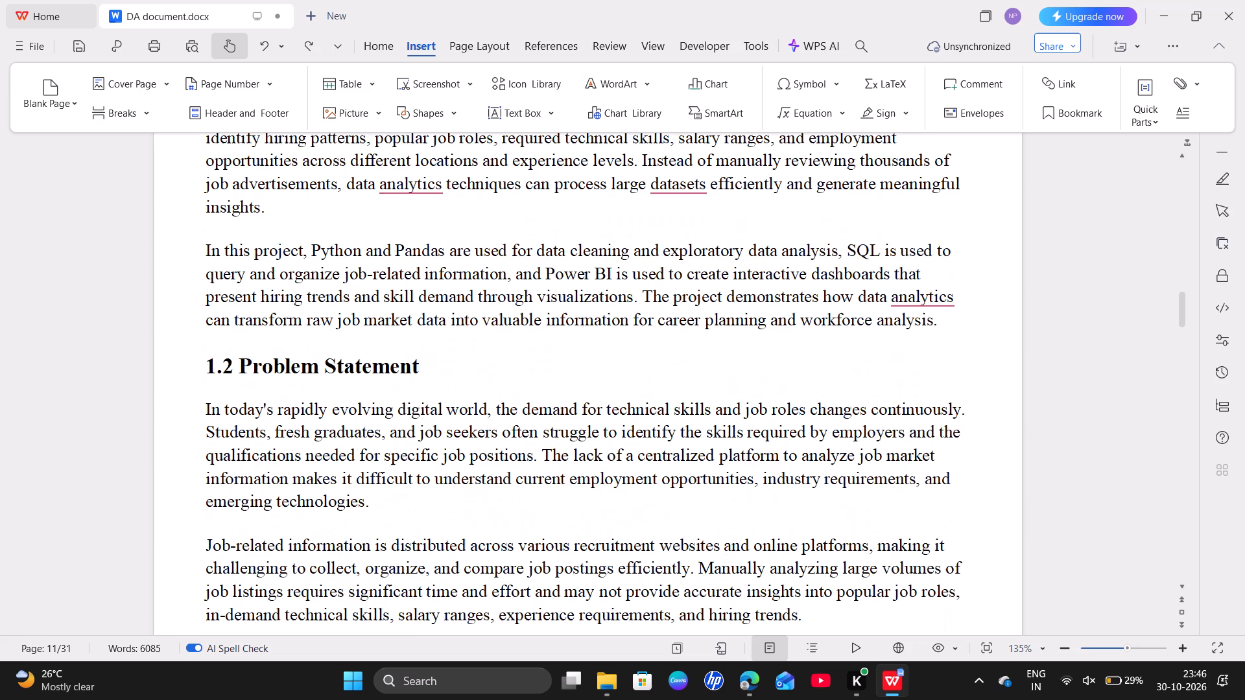
{"action": "scroll", "coordinate": [901, 255], "scroll_direction": "down", "scroll_amount": 1}
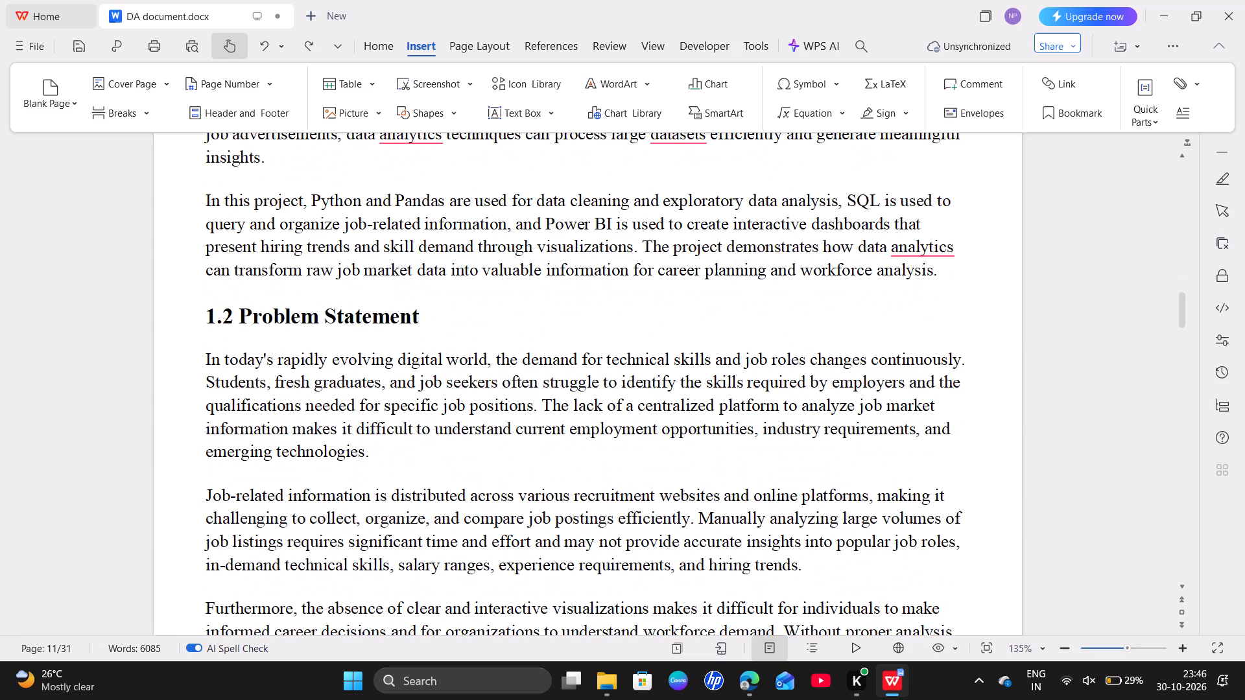
{"action": "scroll", "coordinate": [901, 255], "scroll_direction": "down", "scroll_amount": 3}
{"action": "scroll", "coordinate": [901, 255], "scroll_direction": "up", "scroll_amount": 2}
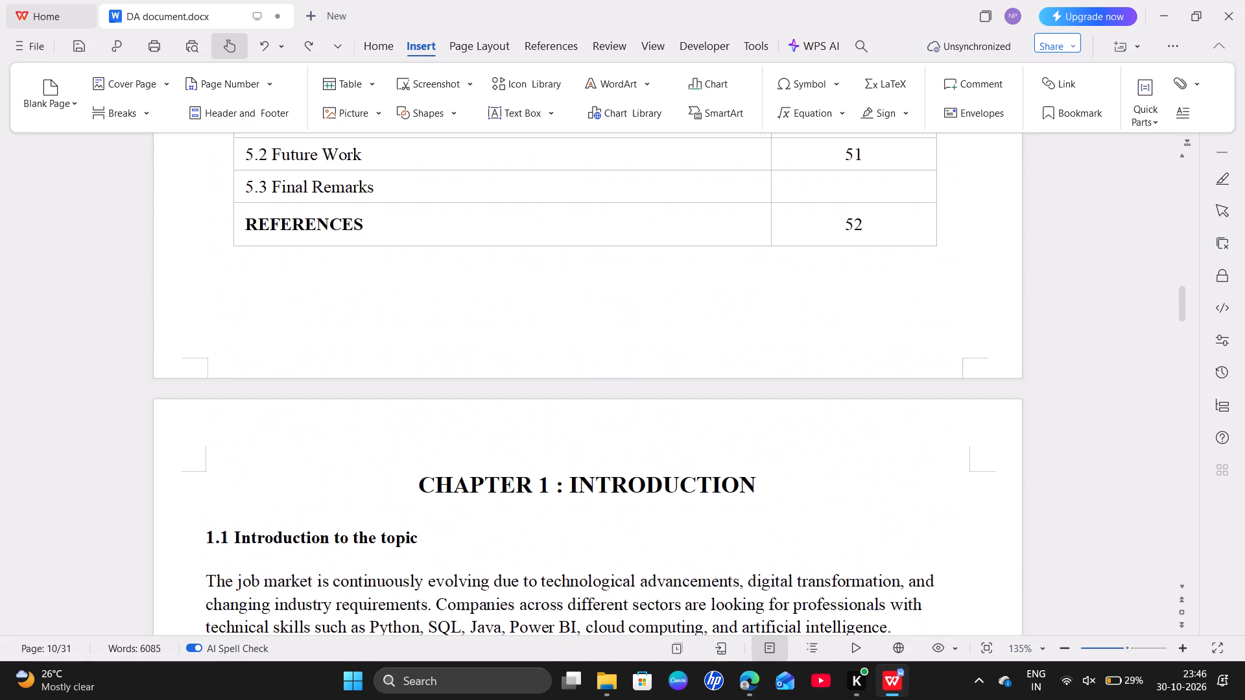
{"action": "scroll", "coordinate": [901, 255], "scroll_direction": "down", "scroll_amount": 5}
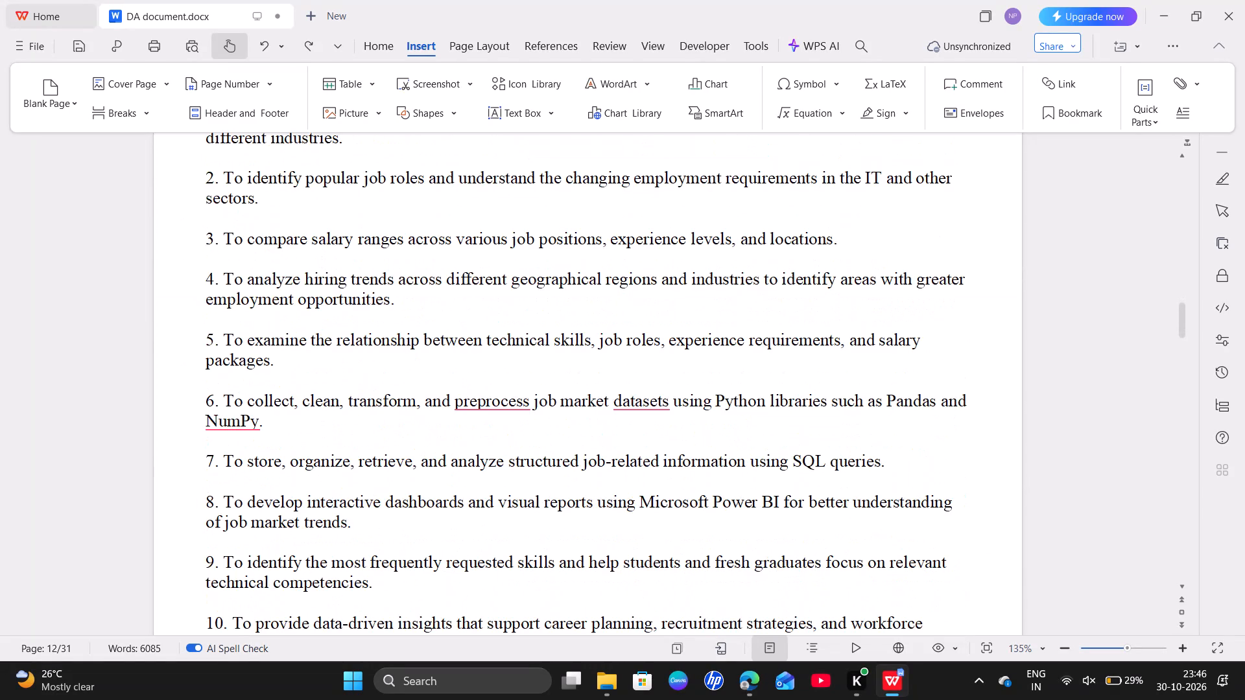
{"action": "scroll", "coordinate": [901, 255], "scroll_direction": "down", "scroll_amount": 7}
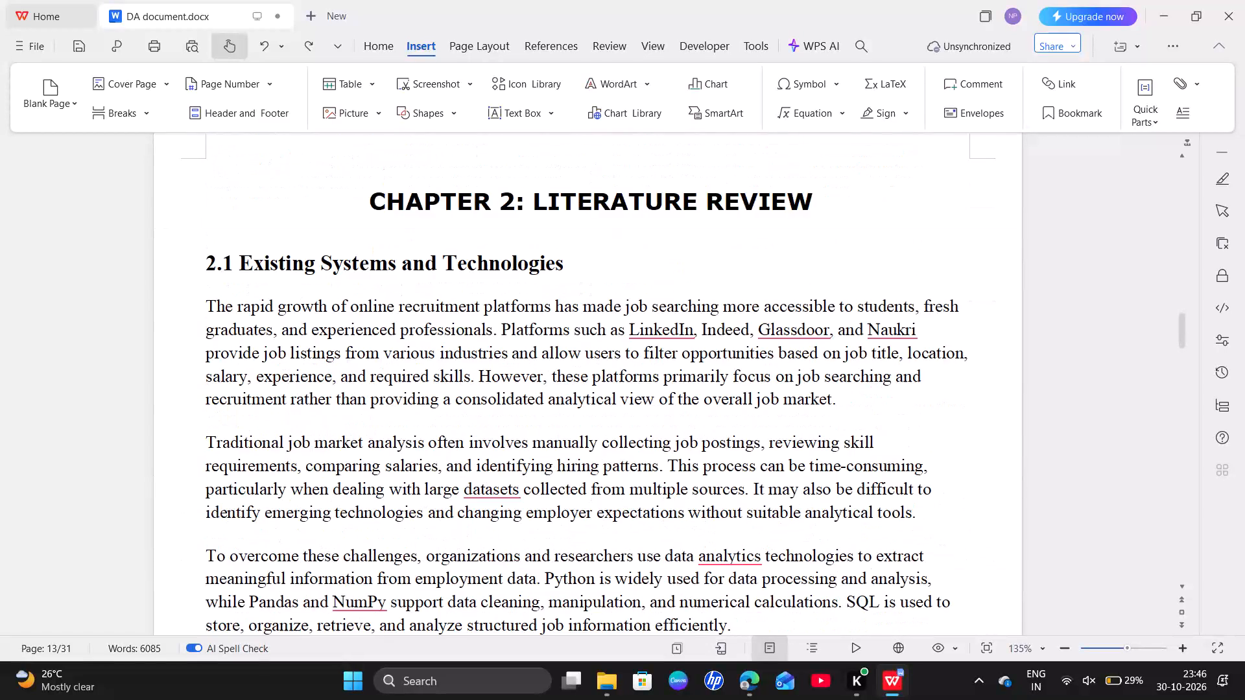
Examine the footer page numbers across the Chapter 2 pages up to section 2.3 Research Motivation.
{"action": "scroll", "coordinate": [901, 255], "scroll_direction": "down", "scroll_amount": 3}
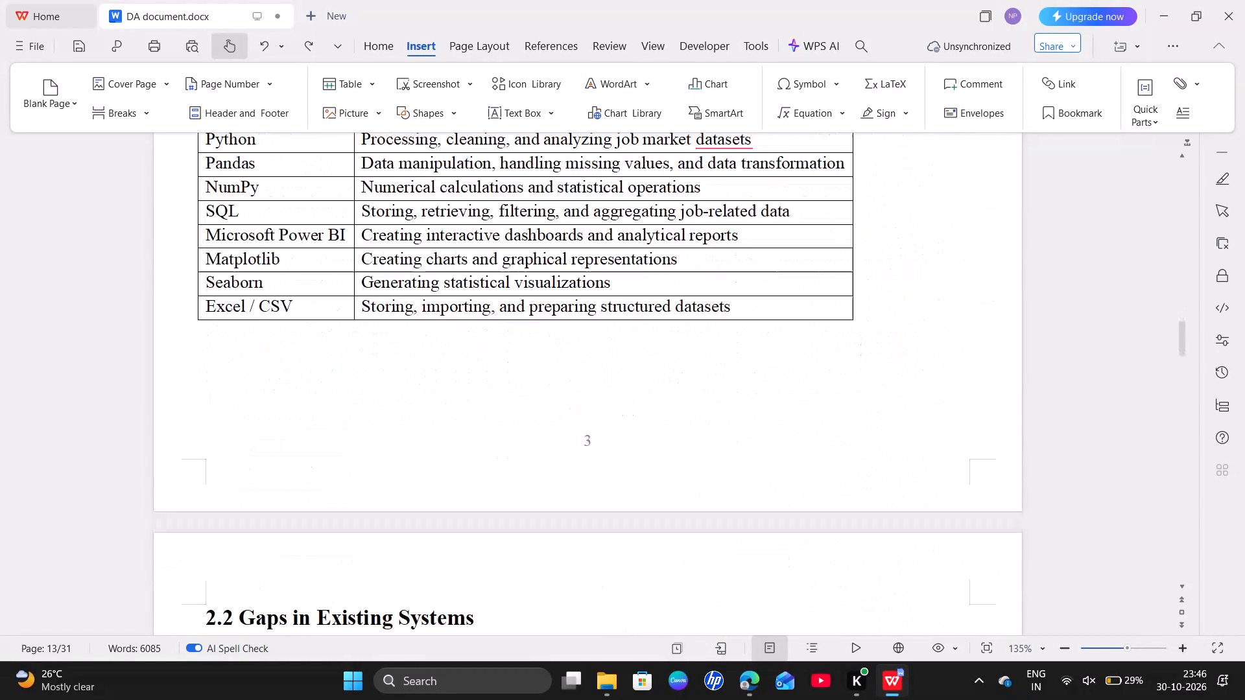
{"action": "scroll", "coordinate": [672, 437], "scroll_direction": "down", "scroll_amount": 4}
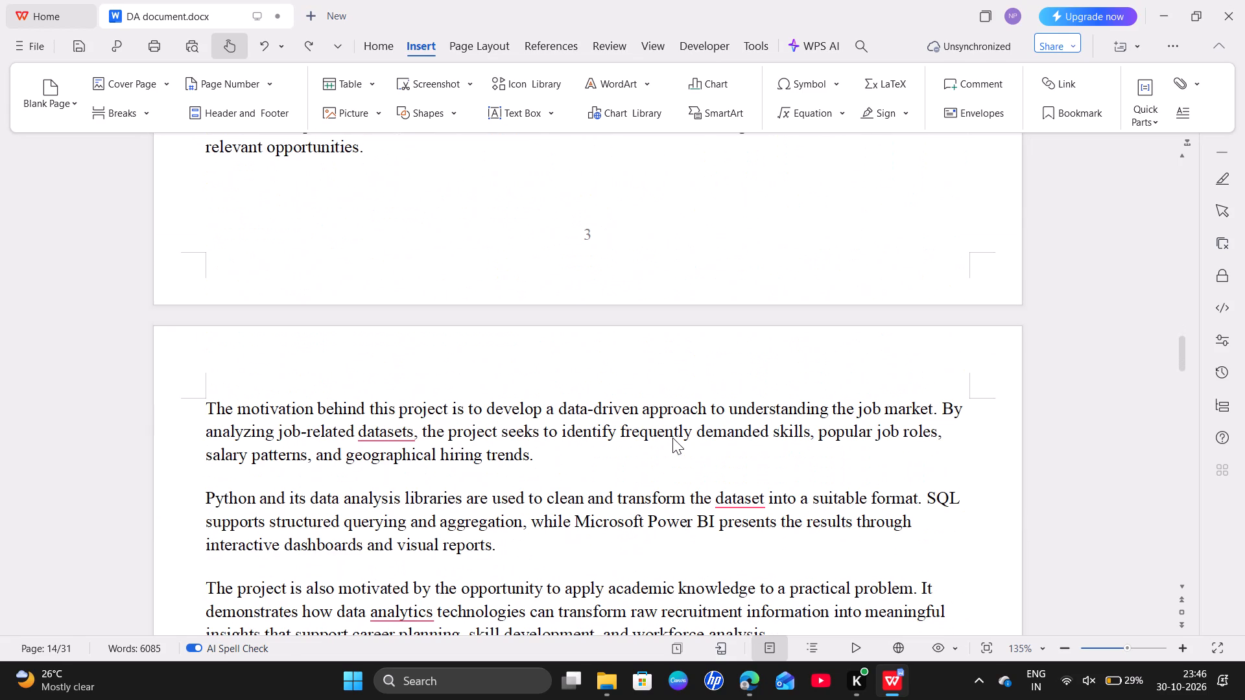
{"action": "scroll", "coordinate": [672, 437], "scroll_direction": "up", "scroll_amount": 2}
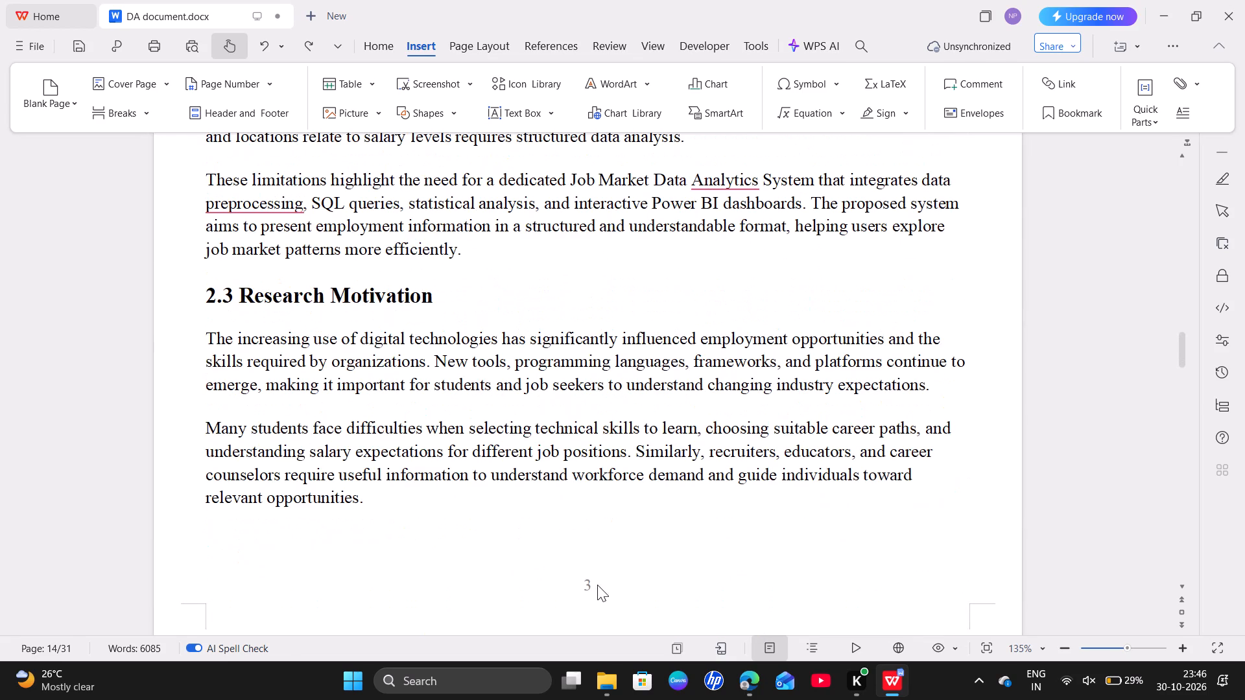
Insert a centred page number in the footer from the page containing section 2.3 Research Motivation.
{"action": "left_click", "coordinate": [597, 585]}
{"action": "left_click", "coordinate": [596, 583]}
{"action": "left_click", "coordinate": [273, 86]}
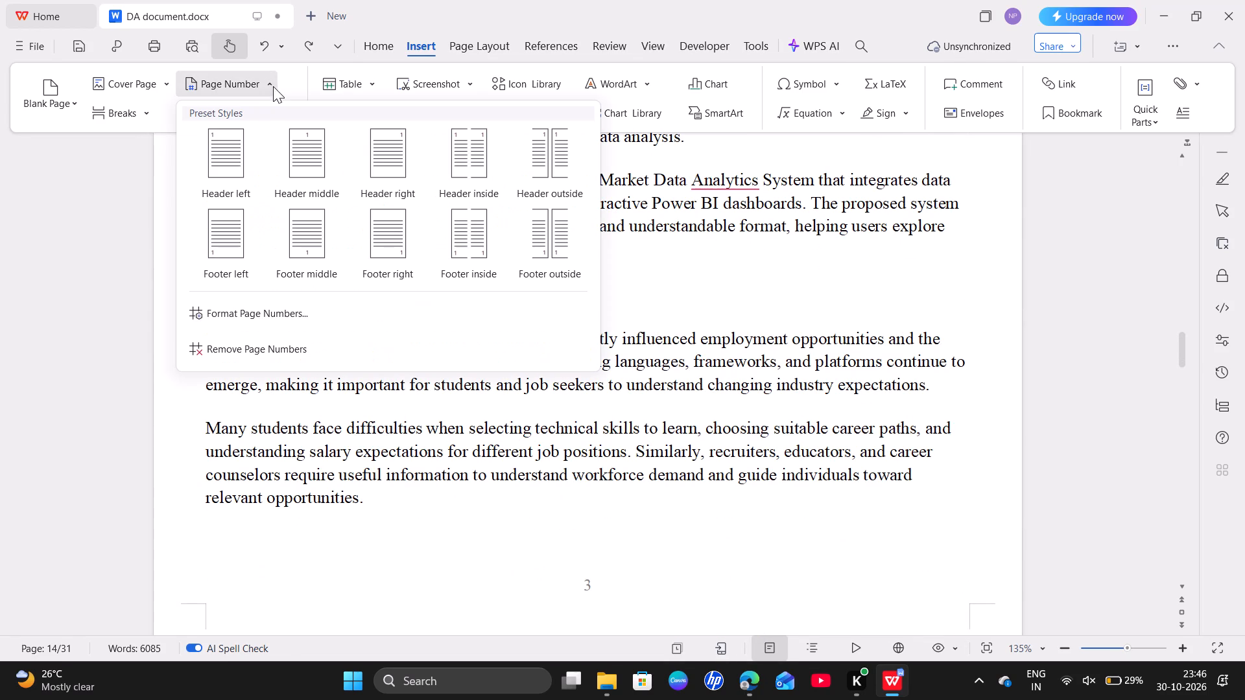
{"action": "left_click", "coordinate": [313, 231]}
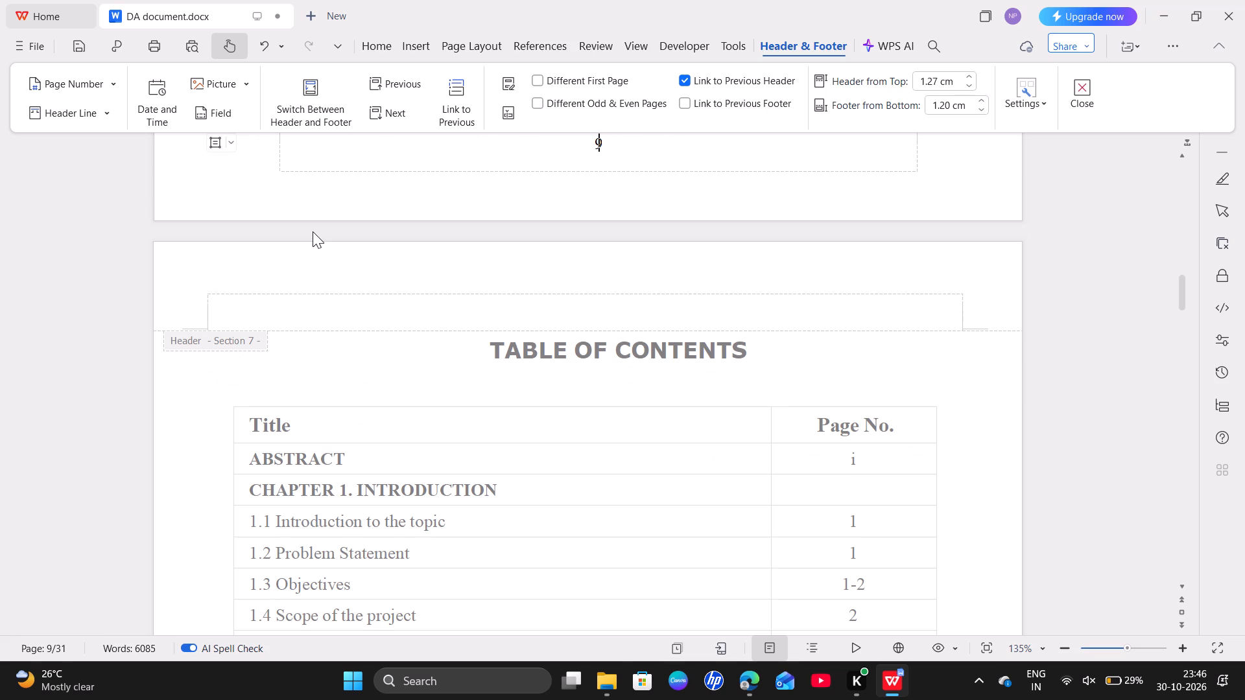
Apply the centred 1, 2, 3 page number format to the entire document from the footer of Chapter 1's first page.
{"action": "scroll", "coordinate": [313, 231], "scroll_direction": "down", "scroll_amount": 5}
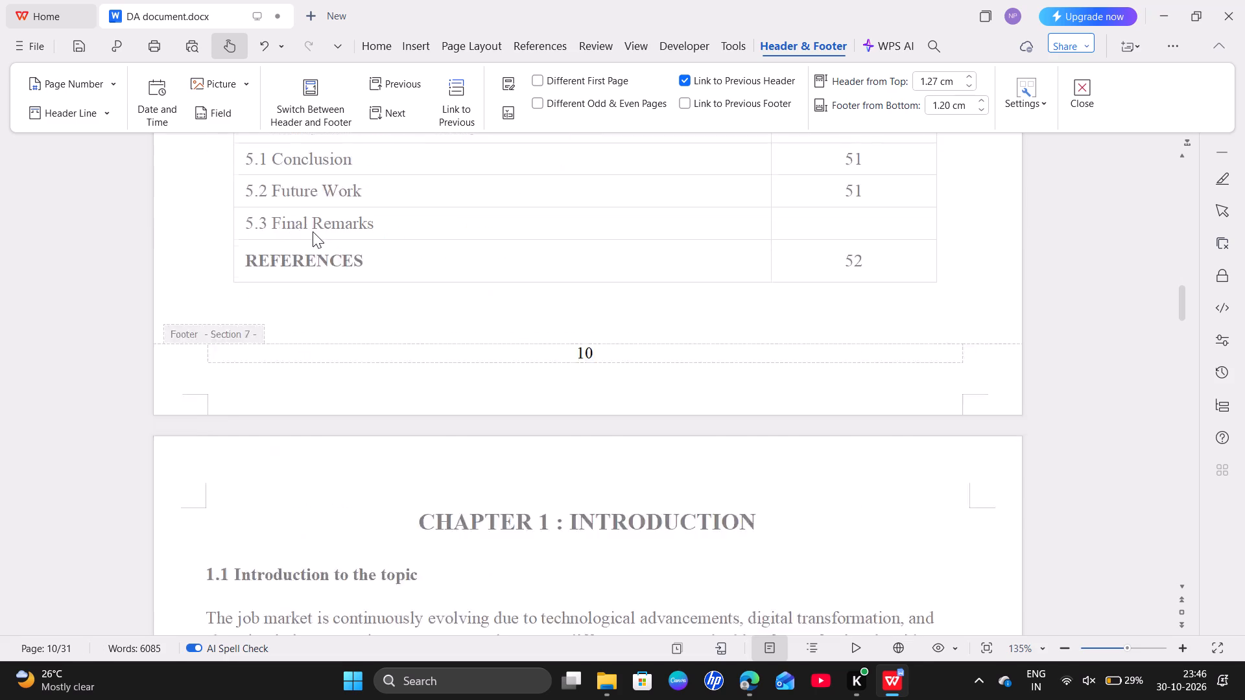
{"action": "scroll", "coordinate": [313, 231], "scroll_direction": "down", "scroll_amount": 1}
{"action": "scroll", "coordinate": [313, 231], "scroll_direction": "up", "scroll_amount": 2}
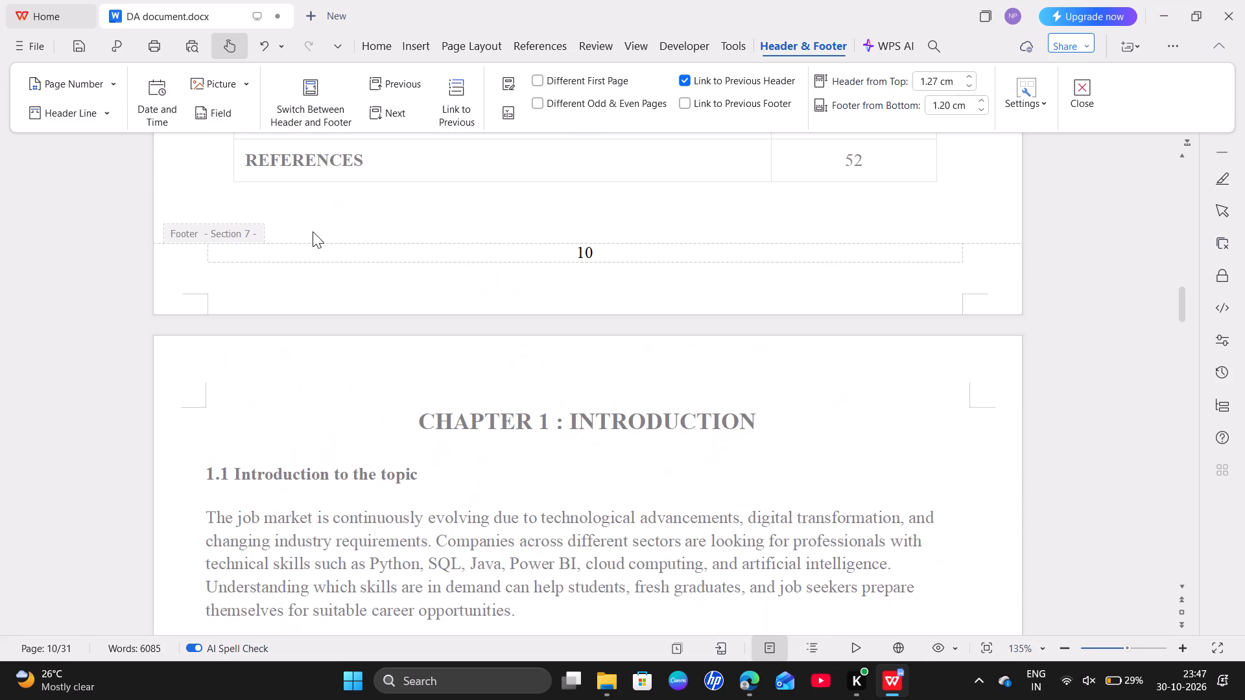
{"action": "scroll", "coordinate": [313, 231], "scroll_direction": "down", "scroll_amount": 3}
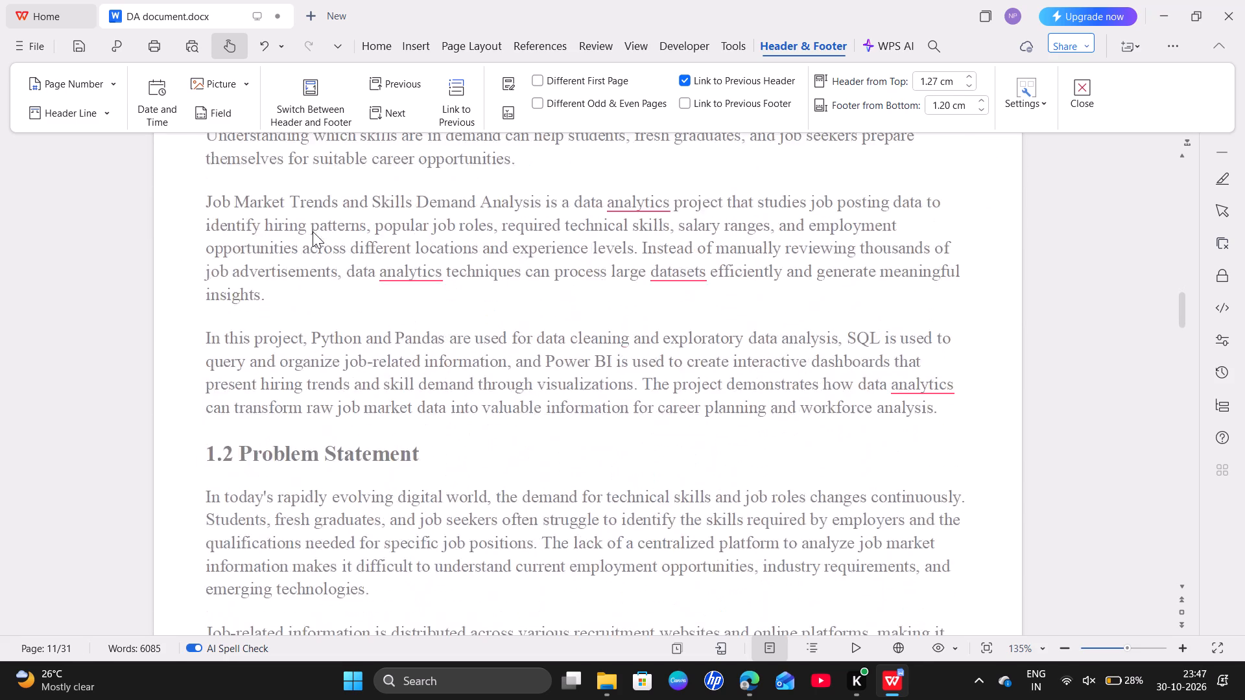
{"action": "scroll", "coordinate": [313, 231], "scroll_direction": "down", "scroll_amount": 1}
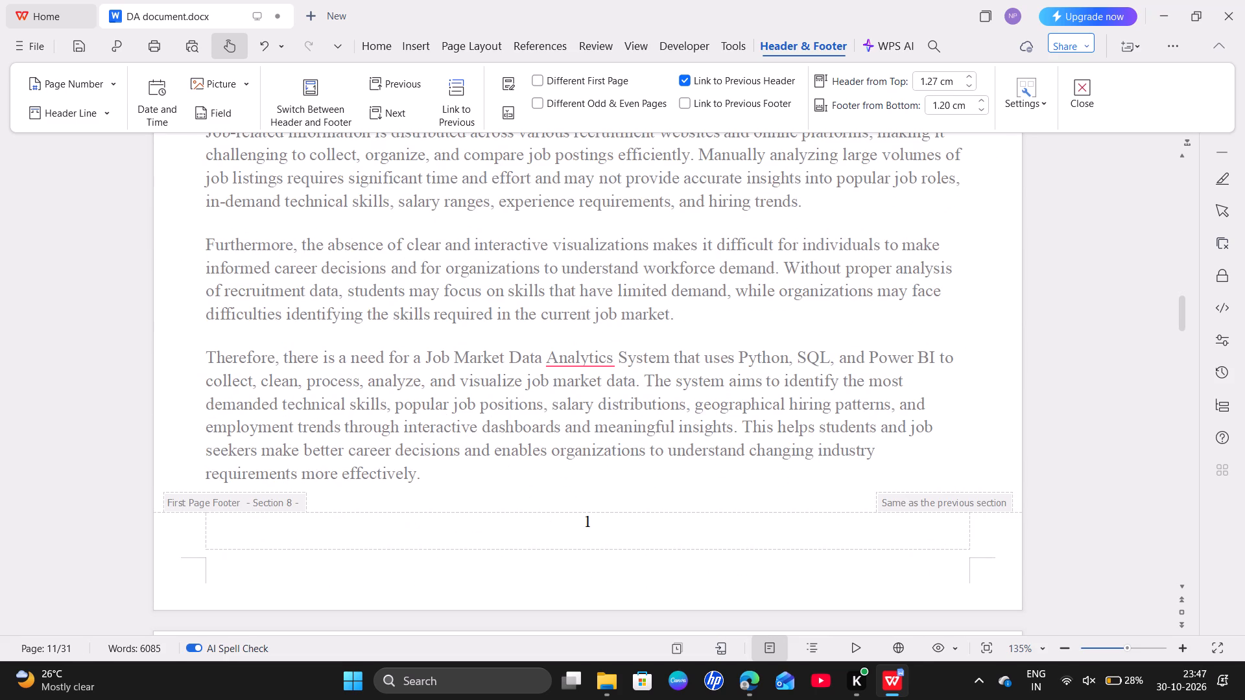
{"action": "left_click", "coordinate": [594, 521]}
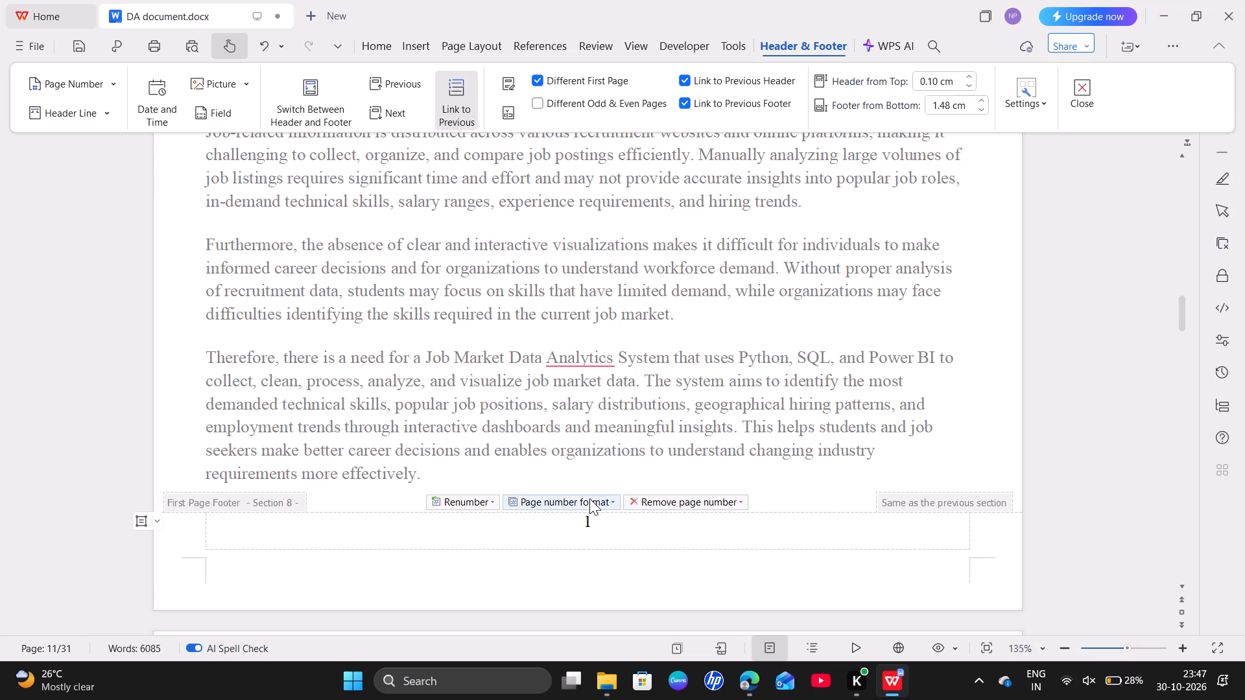
{"action": "left_click", "coordinate": [617, 503]}
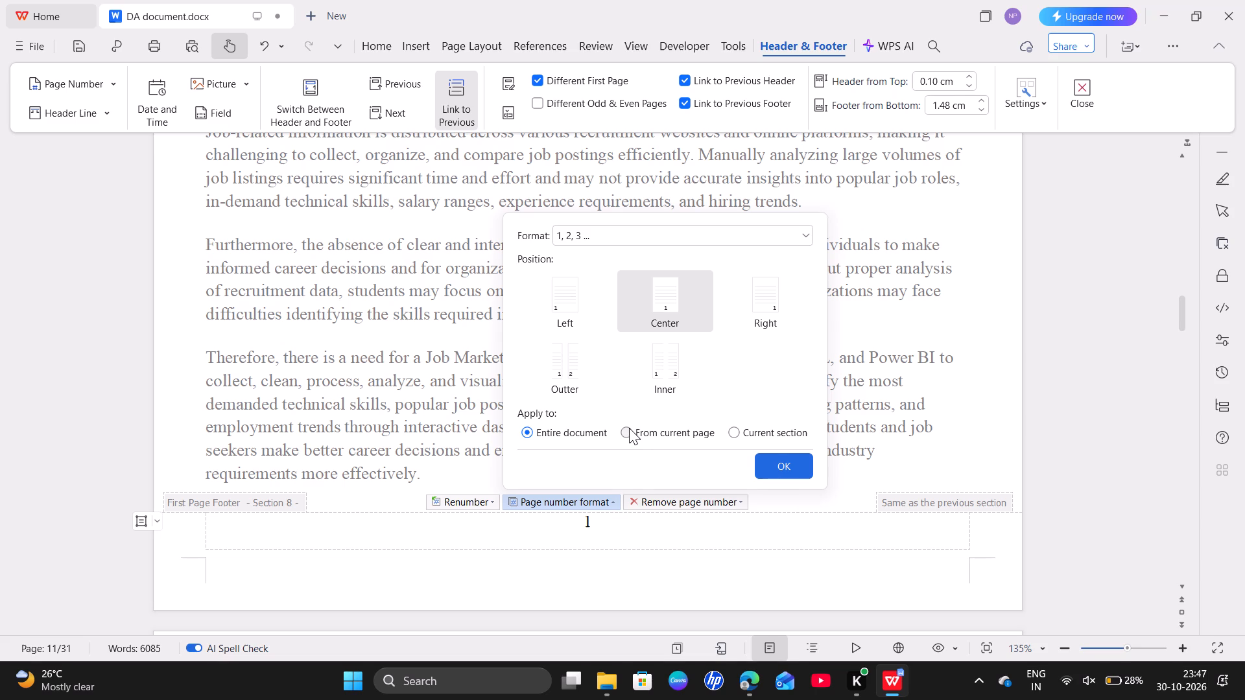
{"action": "left_click", "coordinate": [780, 470]}
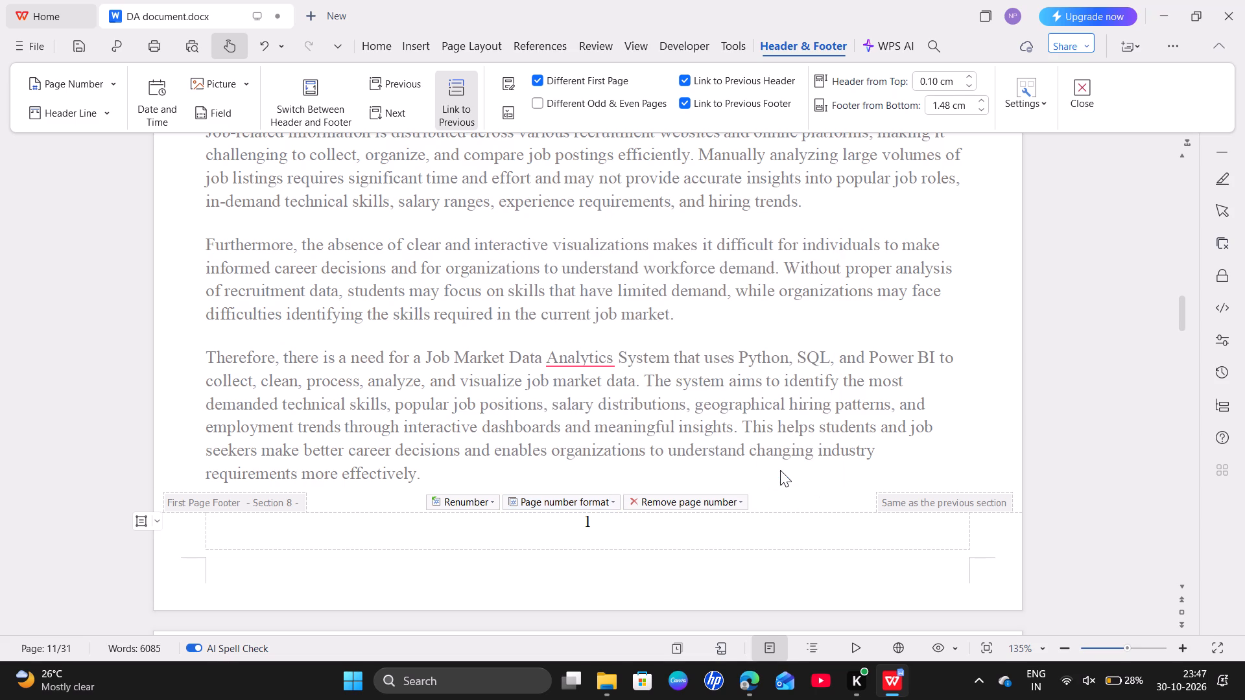
Examine the footer page numbers from Chapter 1 through the first page of Chapter 3: Methodology.
{"action": "scroll", "coordinate": [648, 634], "scroll_direction": "down", "scroll_amount": 5}
{"action": "scroll", "coordinate": [643, 530], "scroll_direction": "down", "scroll_amount": 2}
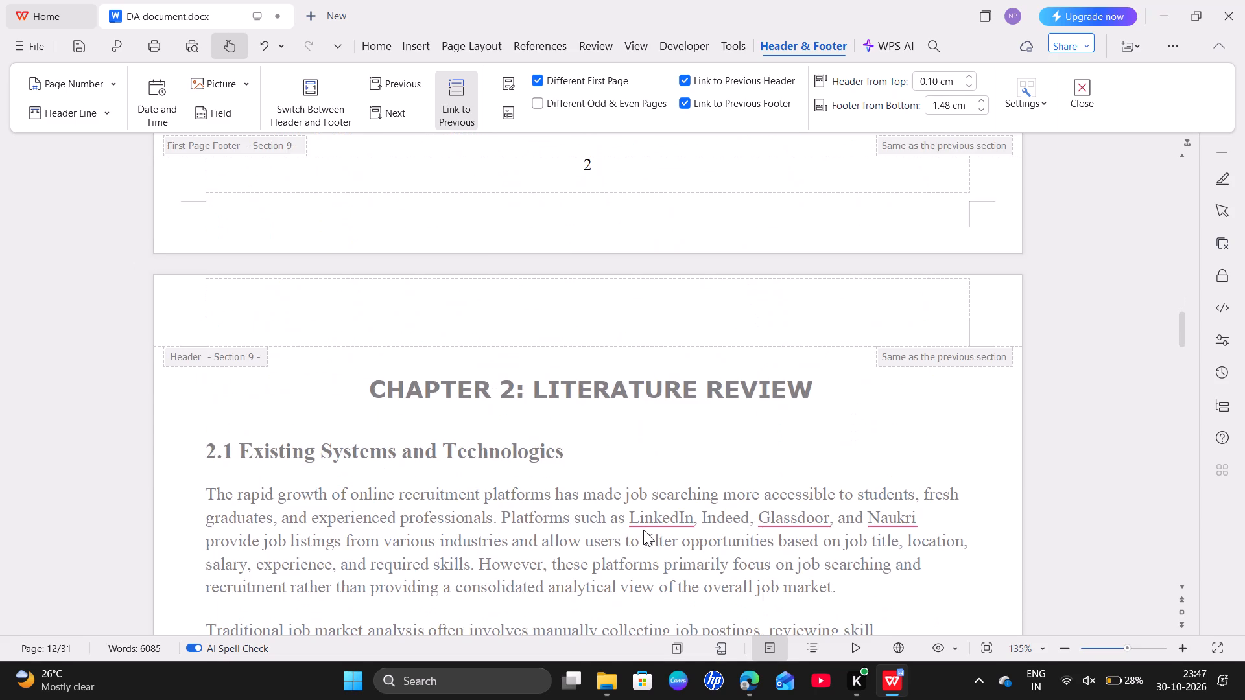
{"action": "scroll", "coordinate": [643, 530], "scroll_direction": "down", "scroll_amount": 8}
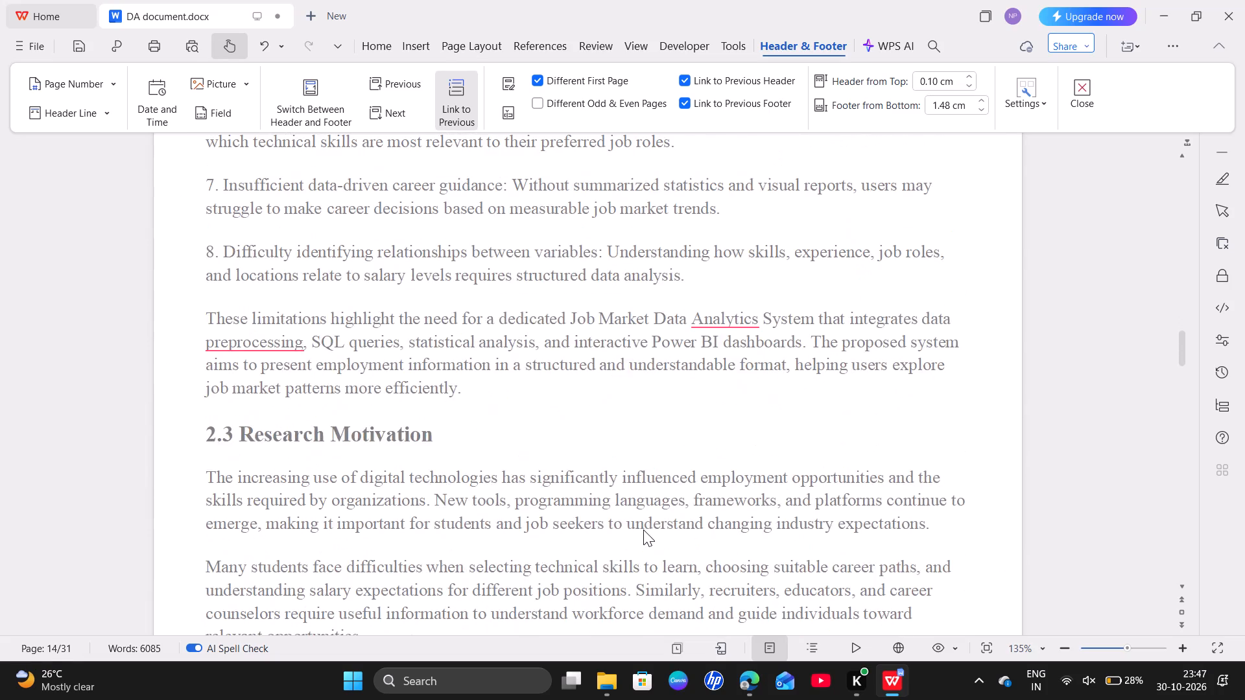
{"action": "scroll", "coordinate": [643, 530], "scroll_direction": "down", "scroll_amount": 1}
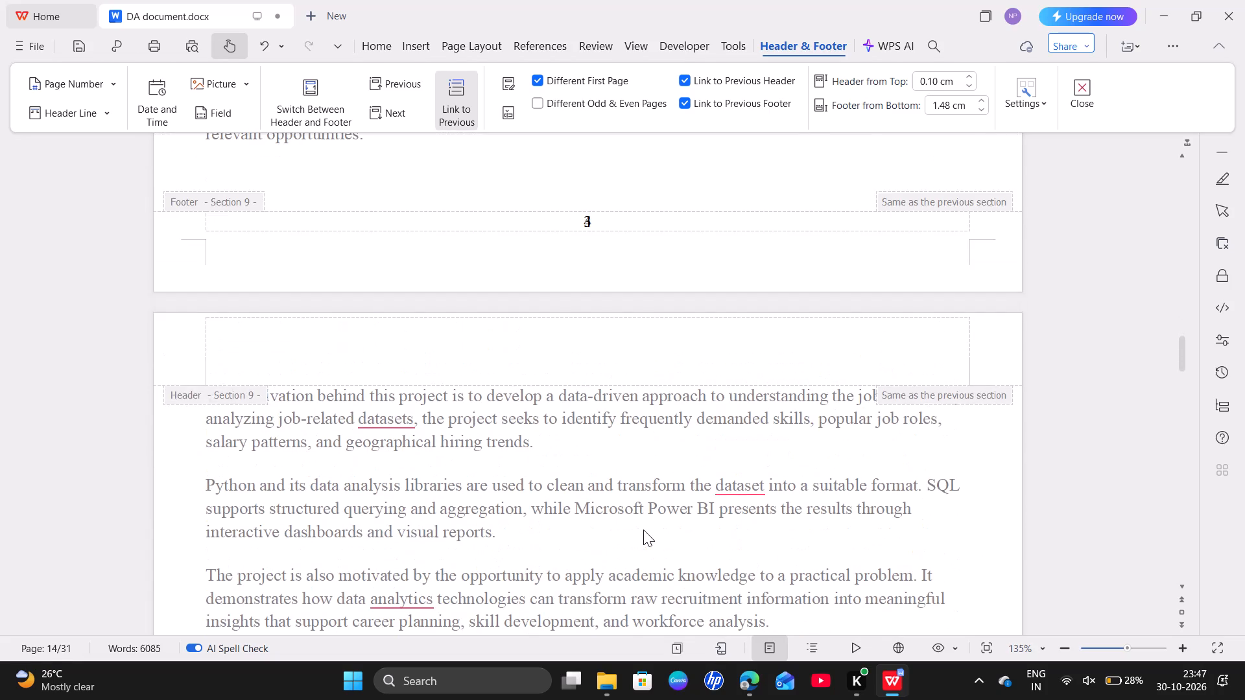
{"action": "scroll", "coordinate": [643, 530], "scroll_direction": "down", "scroll_amount": 3}
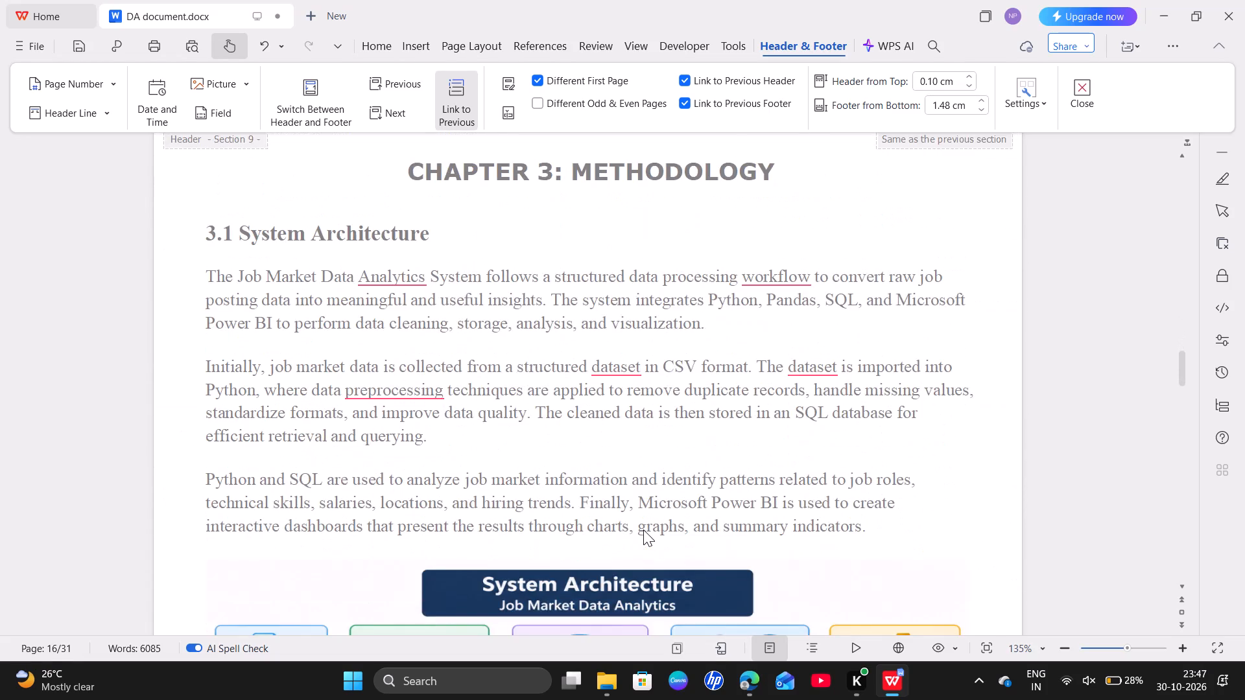
{"action": "scroll", "coordinate": [643, 530], "scroll_direction": "down", "scroll_amount": 2}
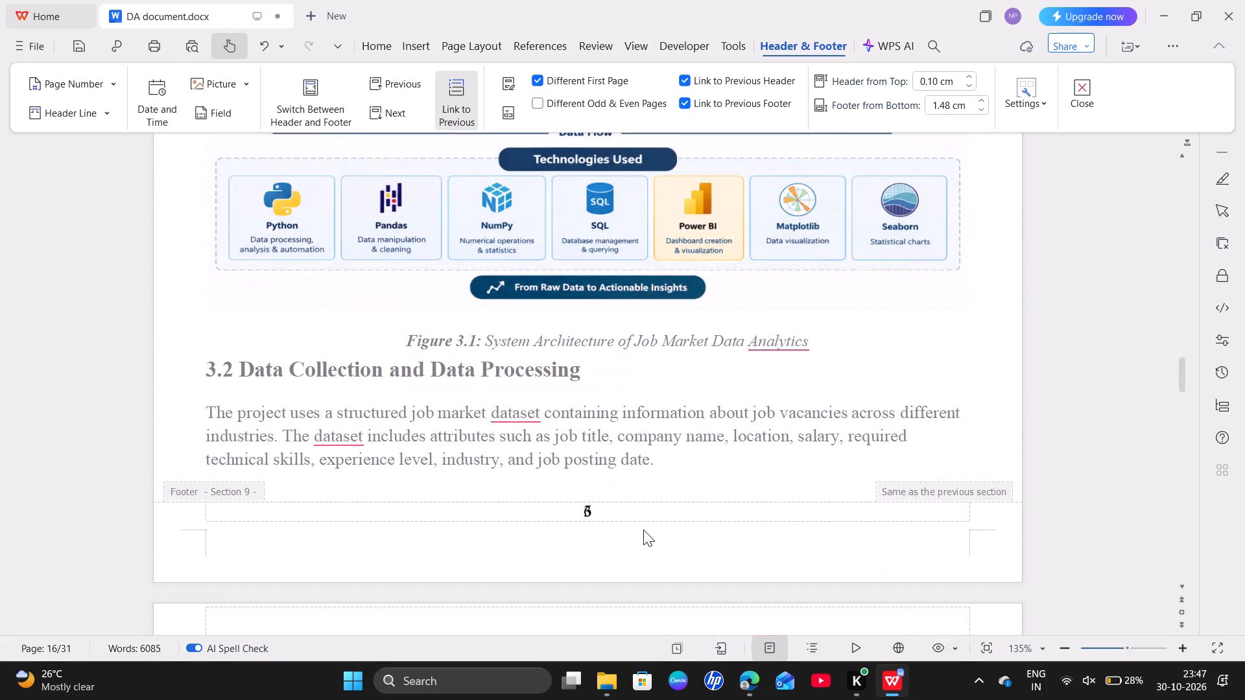
Recheck the Chapter 2 footers, comparing the page numbers around sections 2.2 and 2.3.
{"action": "scroll", "coordinate": [643, 530], "scroll_direction": "up", "scroll_amount": 6}
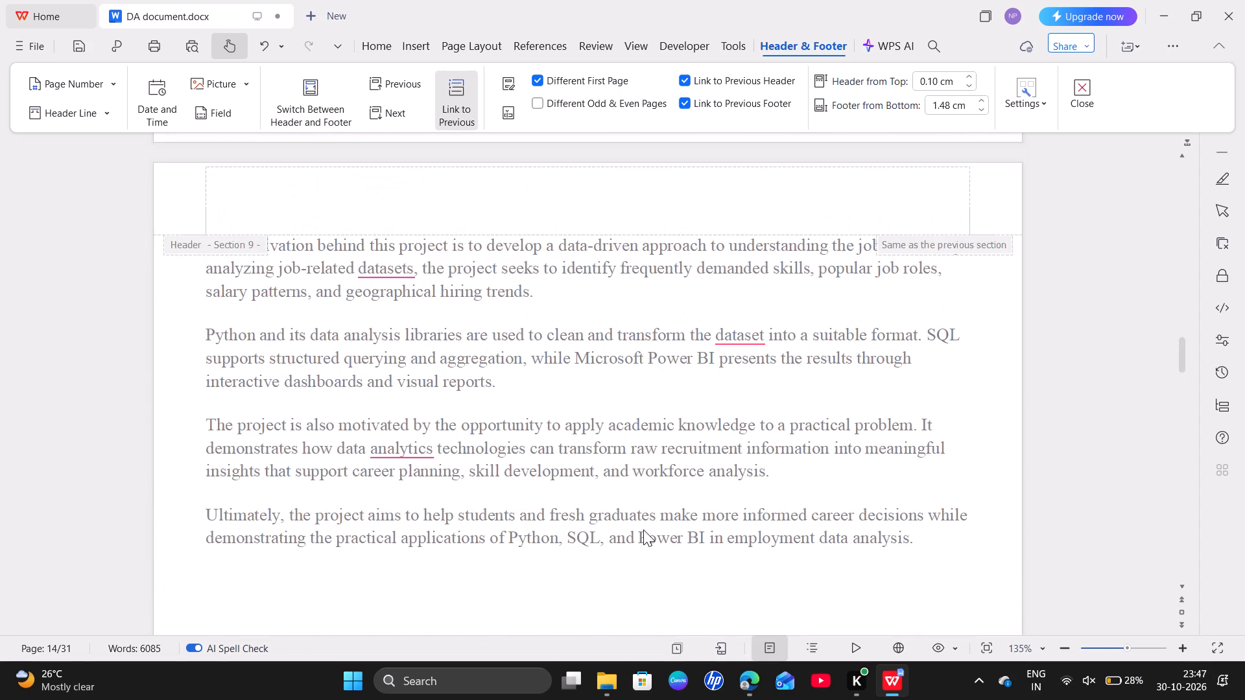
{"action": "scroll", "coordinate": [643, 530], "scroll_direction": "up", "scroll_amount": 1}
{"action": "scroll", "coordinate": [643, 530], "scroll_direction": "down", "scroll_amount": 1}
{"action": "scroll", "coordinate": [643, 530], "scroll_direction": "up", "scroll_amount": 1}
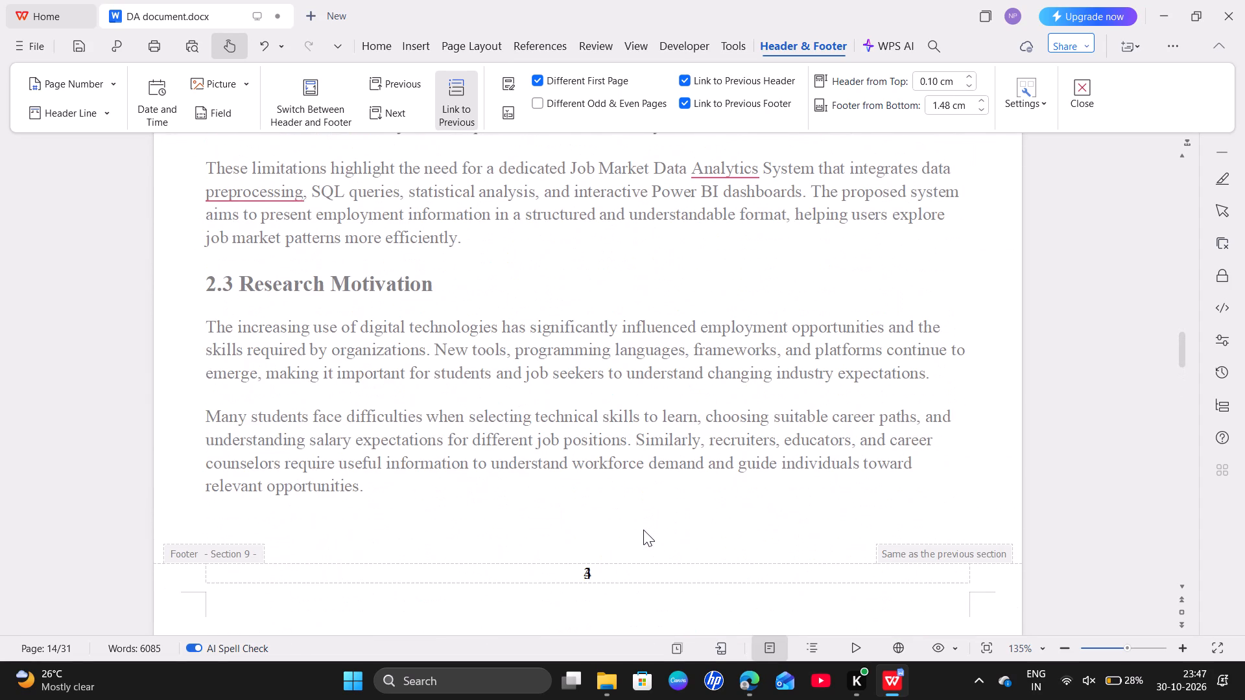
{"action": "scroll", "coordinate": [643, 530], "scroll_direction": "up", "scroll_amount": 4}
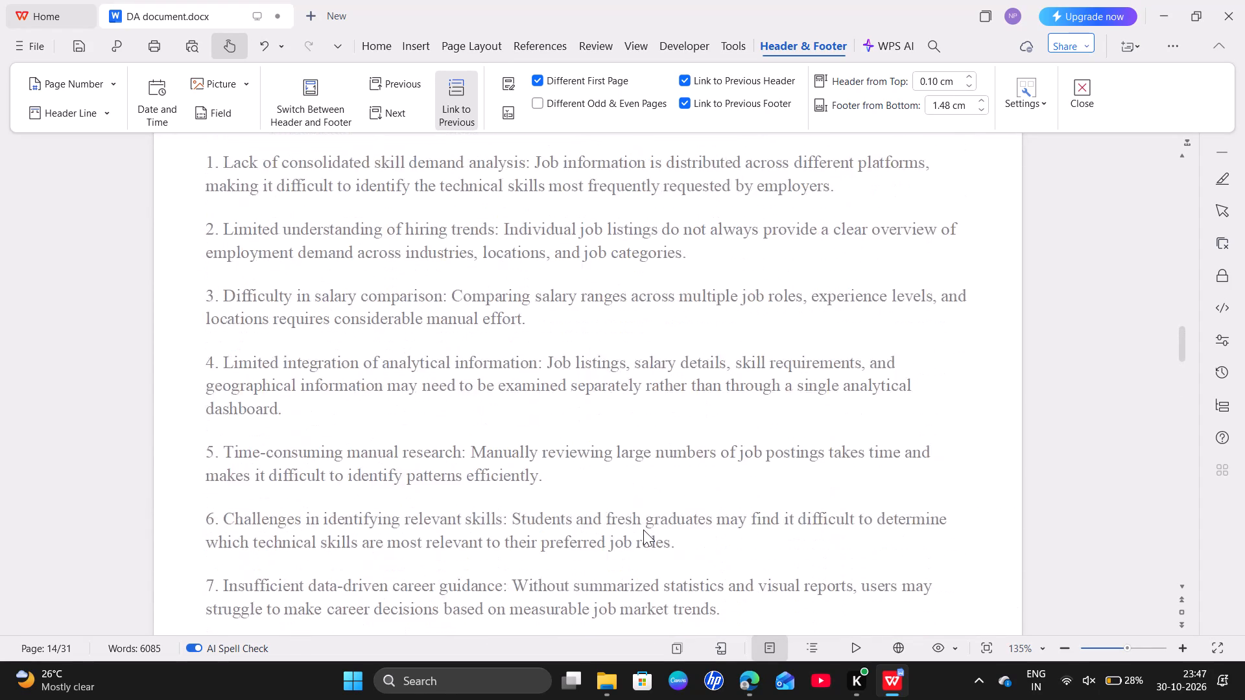
{"action": "scroll", "coordinate": [643, 530], "scroll_direction": "up", "scroll_amount": 2}
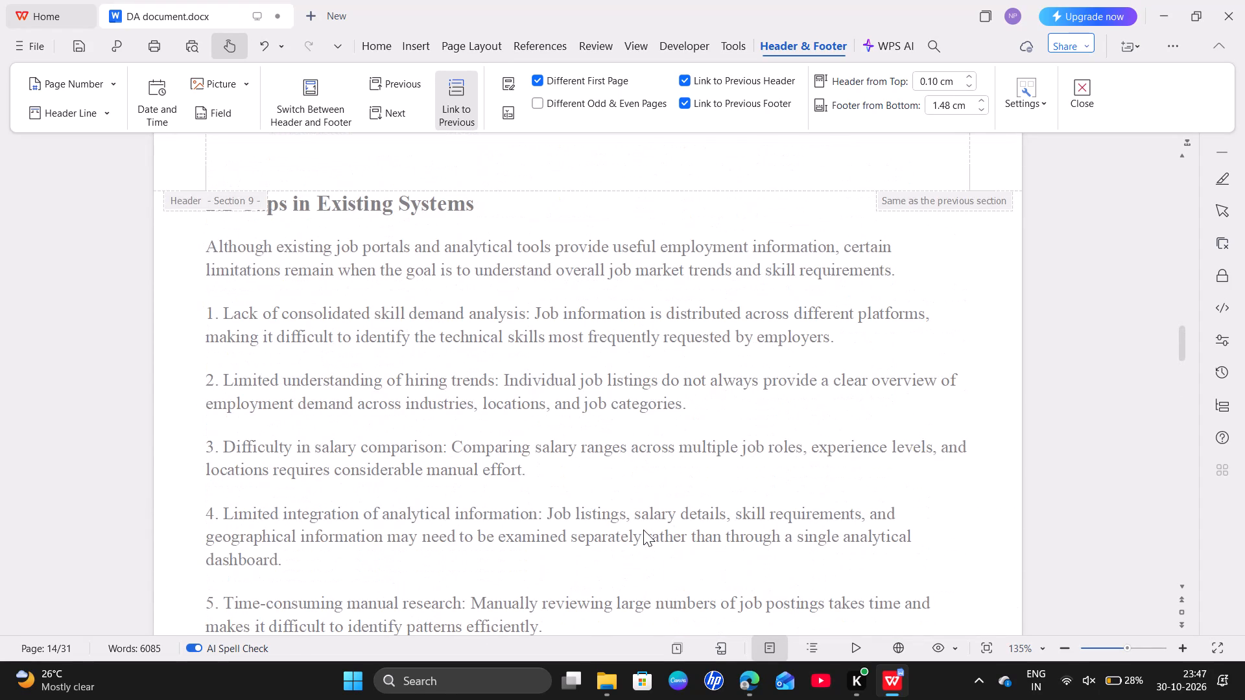
{"action": "scroll", "coordinate": [643, 530], "scroll_direction": "up", "scroll_amount": 1}
{"action": "scroll", "coordinate": [643, 530], "scroll_direction": "down", "scroll_amount": 2}
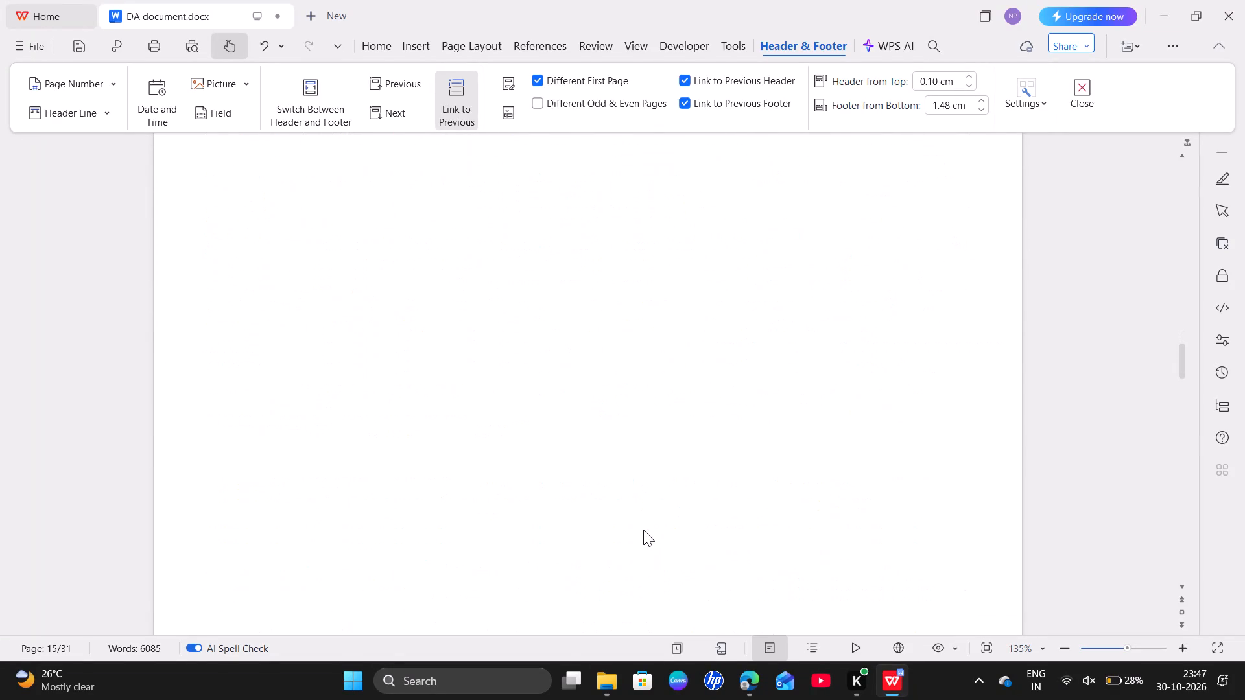
{"action": "scroll", "coordinate": [643, 530], "scroll_direction": "up", "scroll_amount": 3}
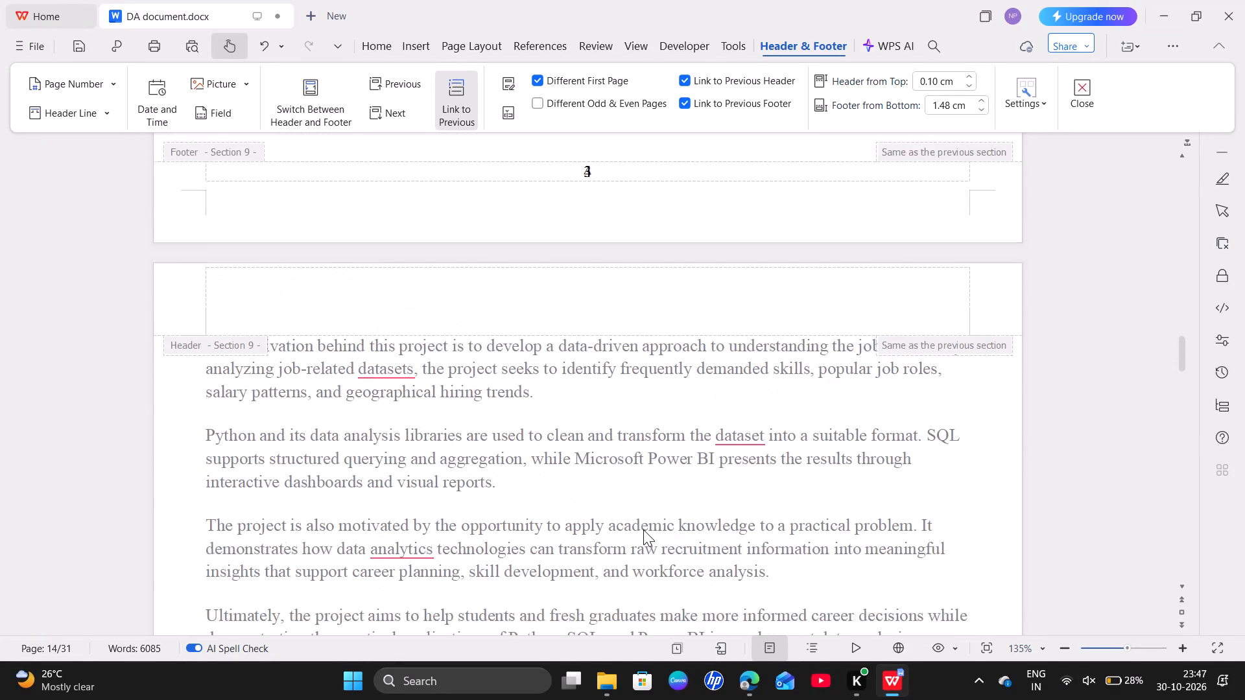
{"action": "scroll", "coordinate": [643, 530], "scroll_direction": "up", "scroll_amount": 1}
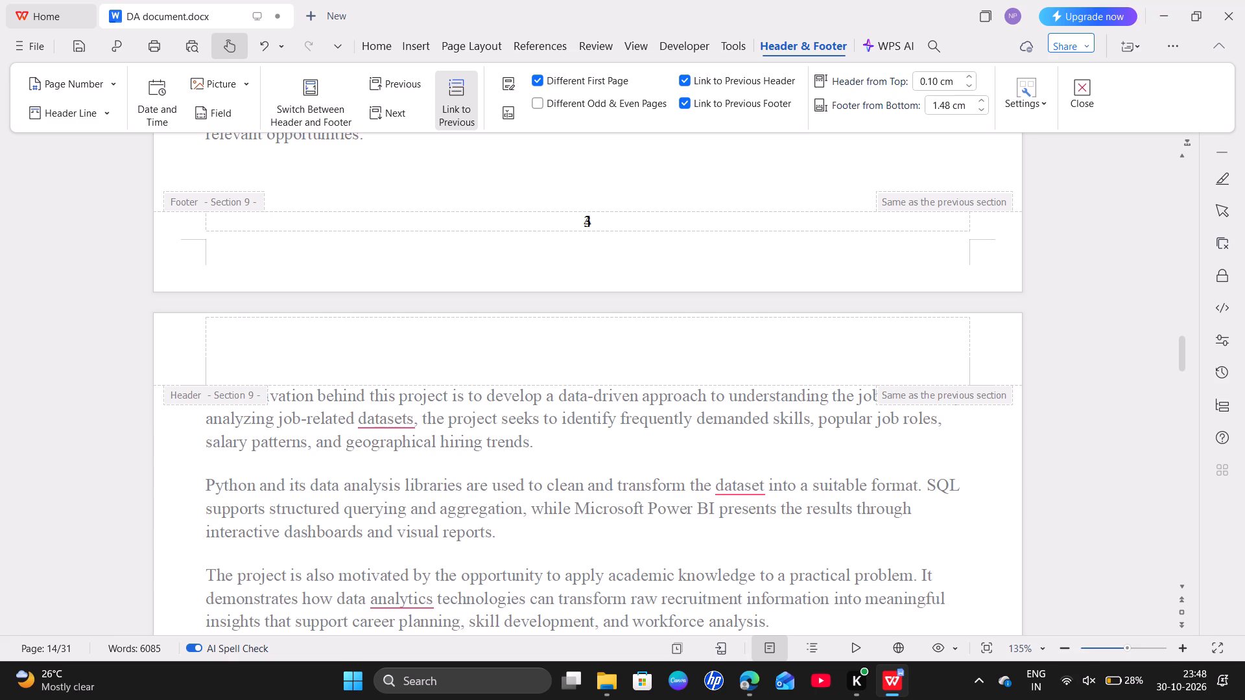
{"action": "key", "text": "ctrl+shift+s"}
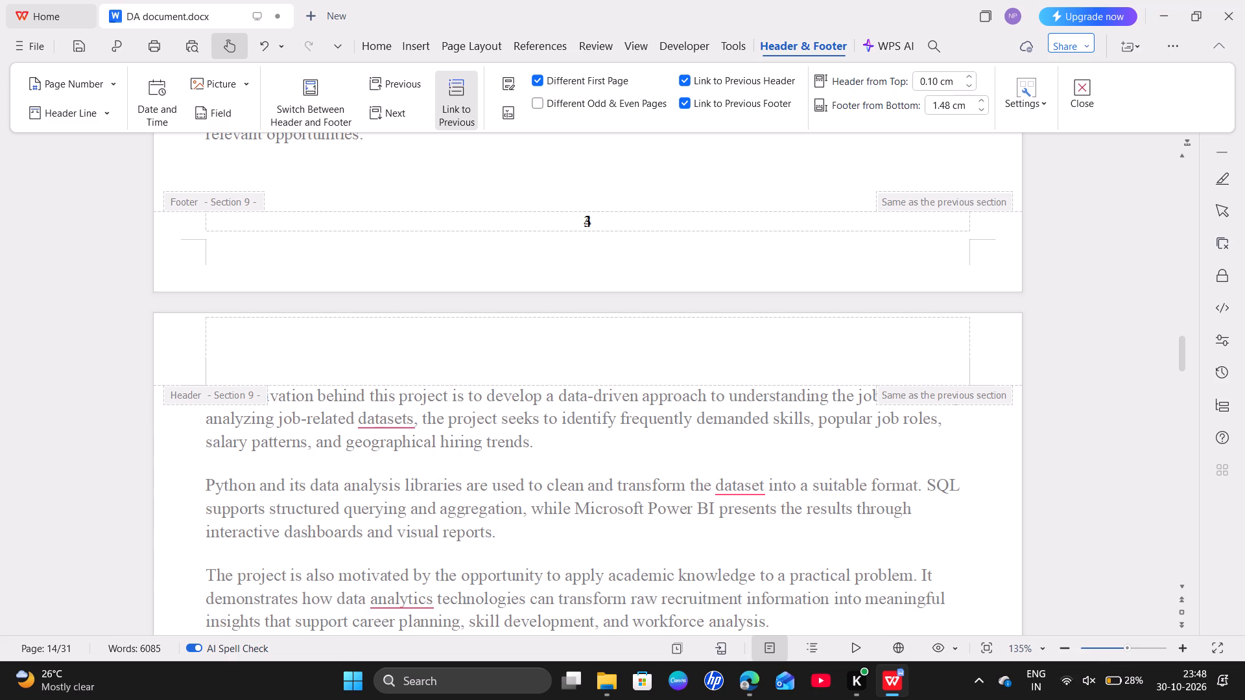
Renumber the footer page numbering of Section 9 with 4, from the page containing section 2.3 Research Motivation.
{"action": "left_click", "coordinate": [531, 216]}
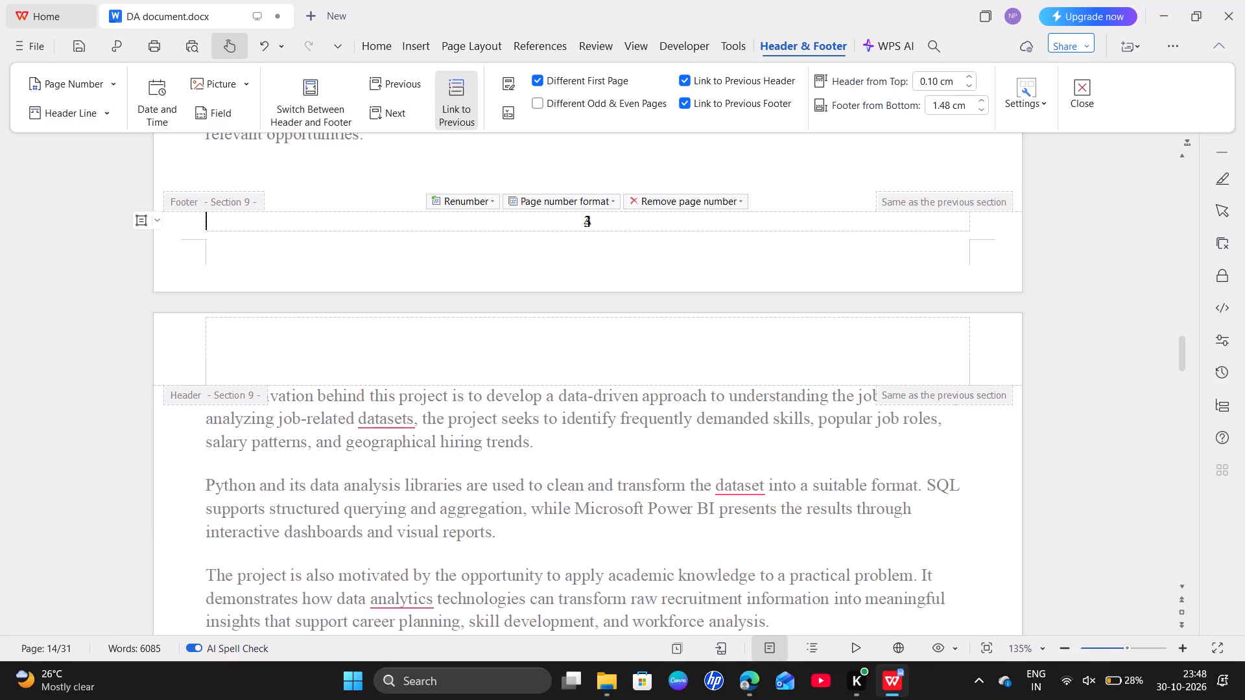
{"action": "left_click", "coordinate": [490, 196]}
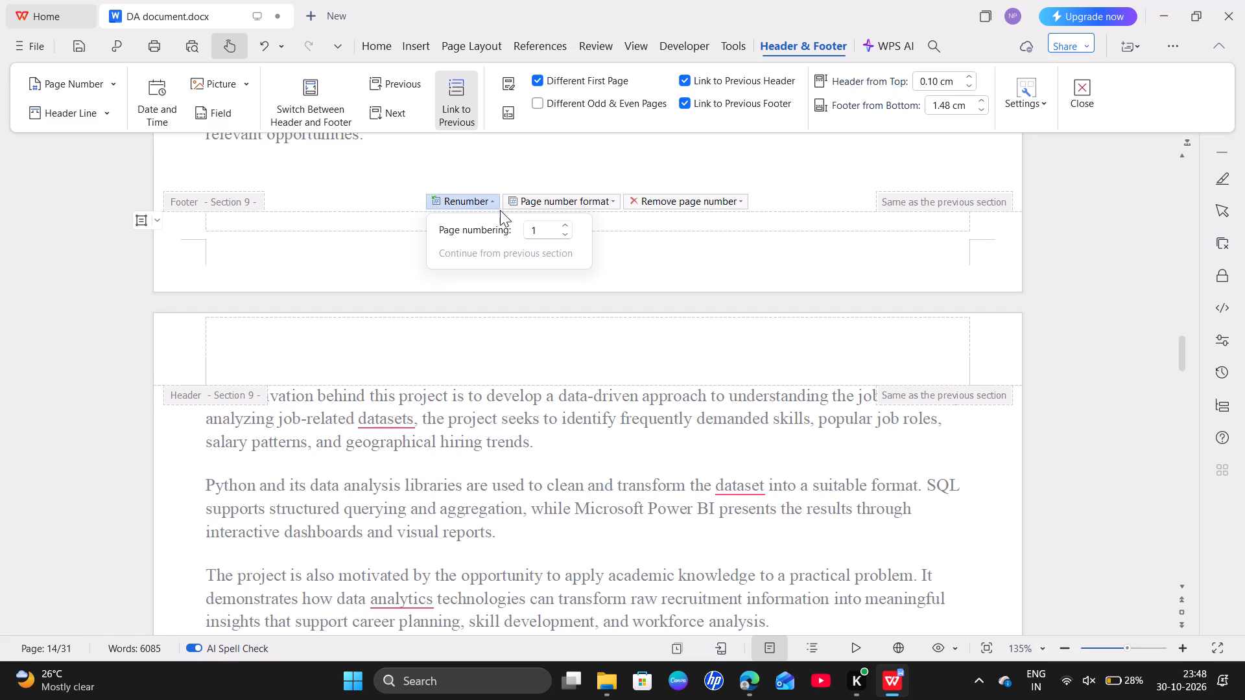
{"action": "double_click", "coordinate": [567, 237]}
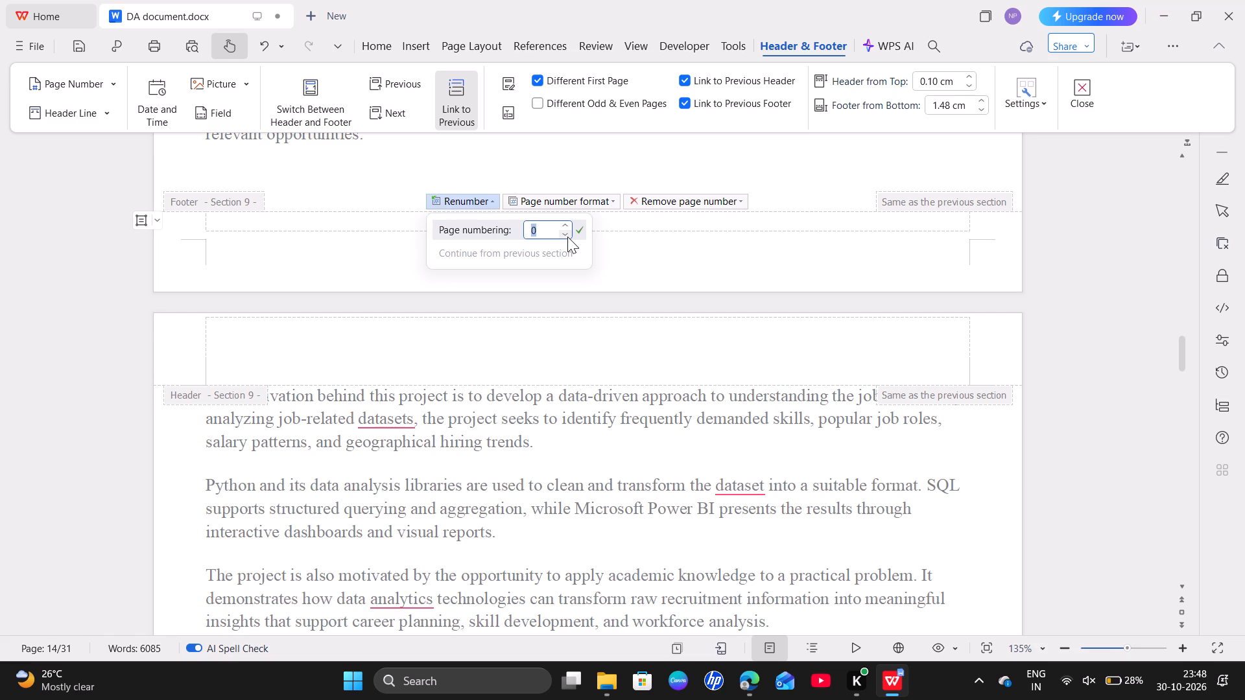
{"action": "left_click", "coordinate": [565, 226]}
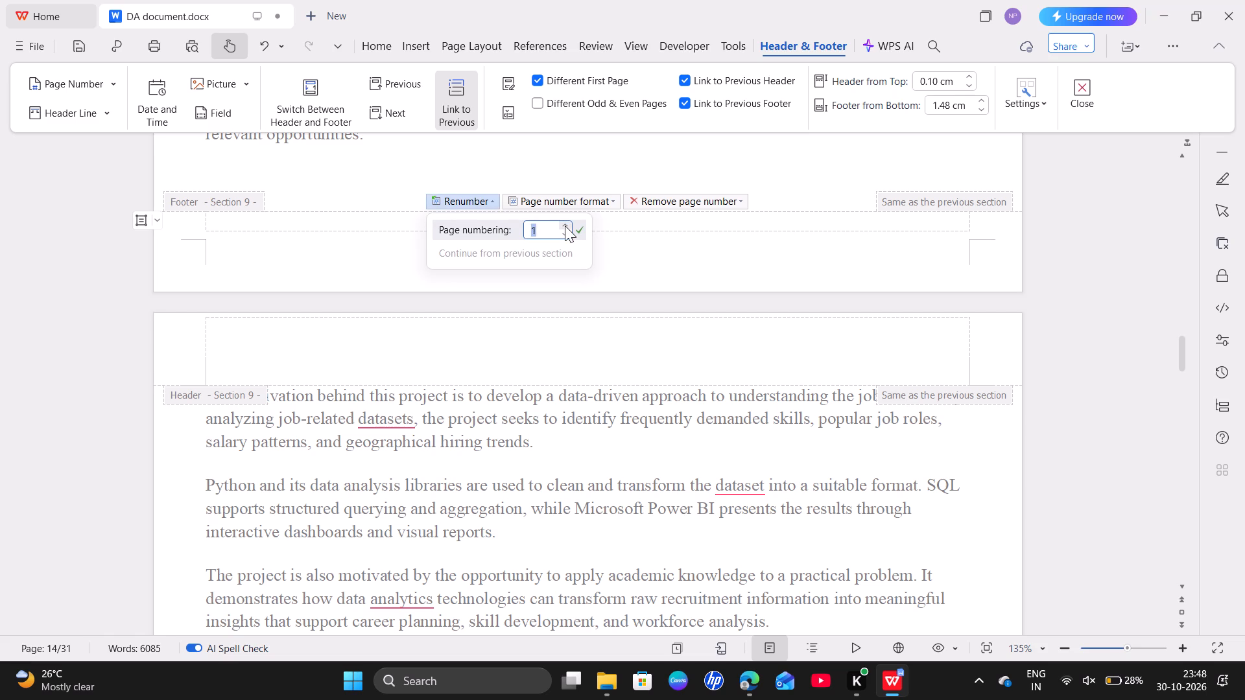
{"action": "left_click", "coordinate": [565, 226]}
{"action": "left_click", "coordinate": [565, 226]}
{"action": "left_click", "coordinate": [565, 226]}
{"action": "left_click", "coordinate": [579, 231]}
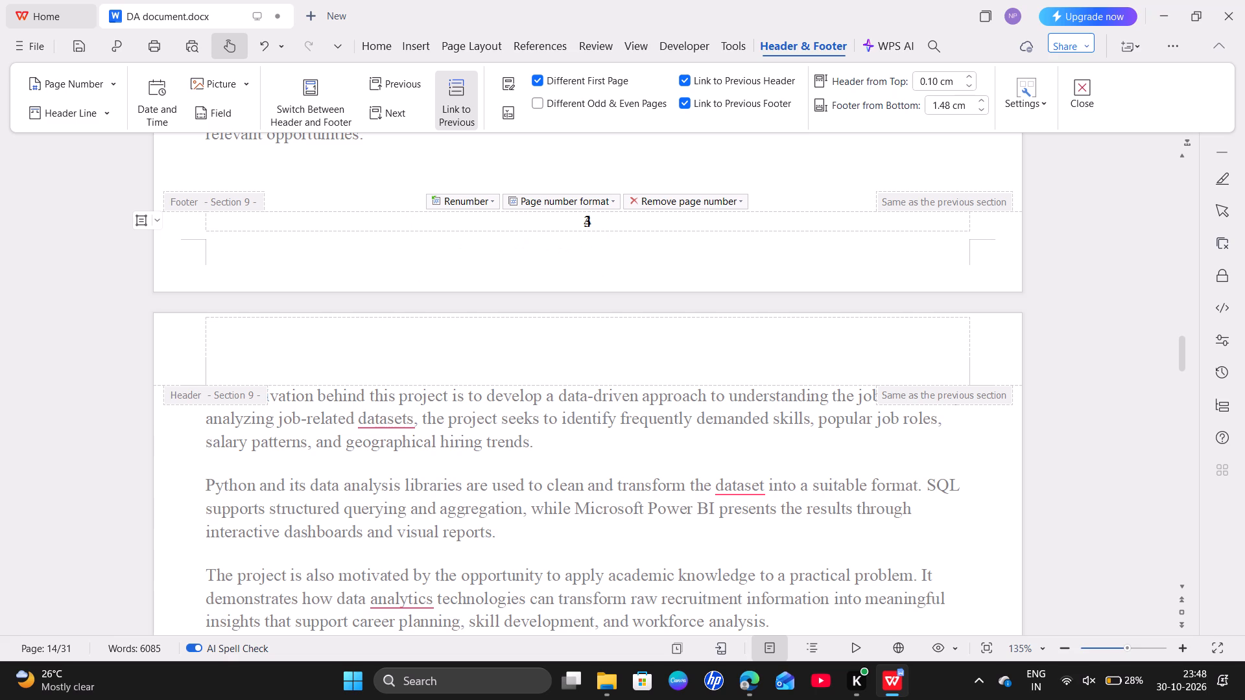
Apply the centred 1, 2, 3 page number format to the current section from the footer of the section 2.3 Research Motivation page.
{"action": "triple_click", "coordinate": [598, 222]}
{"action": "scroll", "coordinate": [598, 222], "scroll_direction": "up", "scroll_amount": 3}
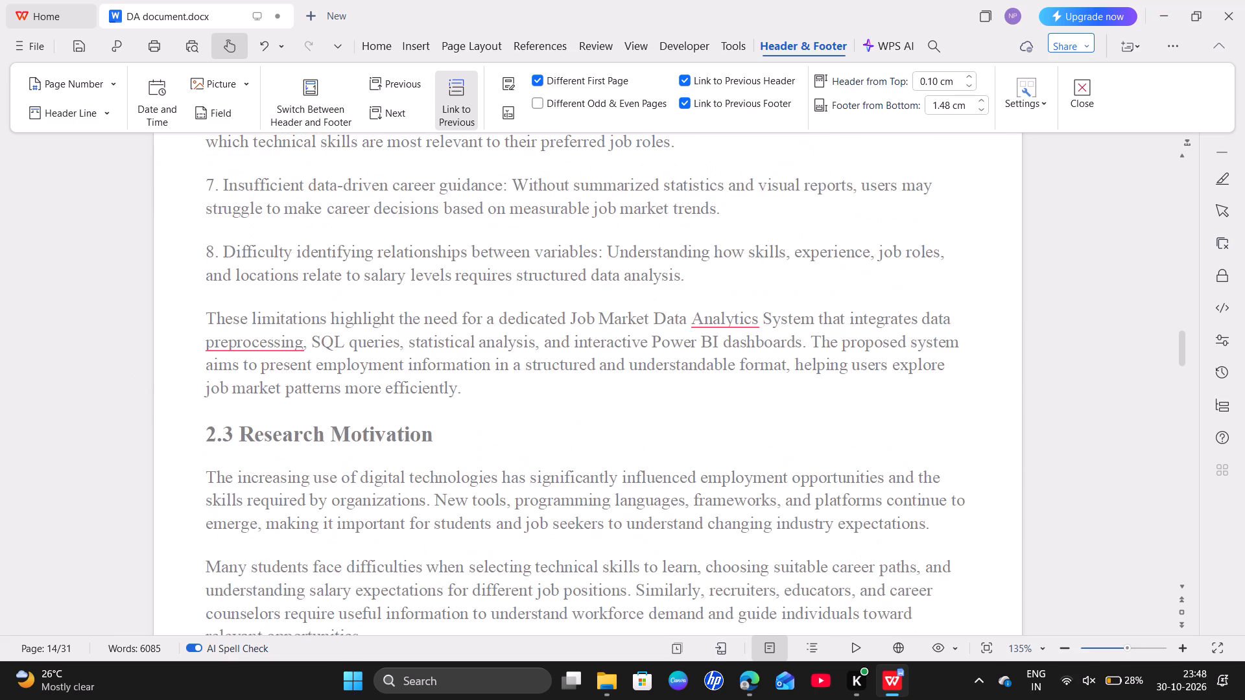
{"action": "scroll", "coordinate": [598, 222], "scroll_direction": "up", "scroll_amount": 3}
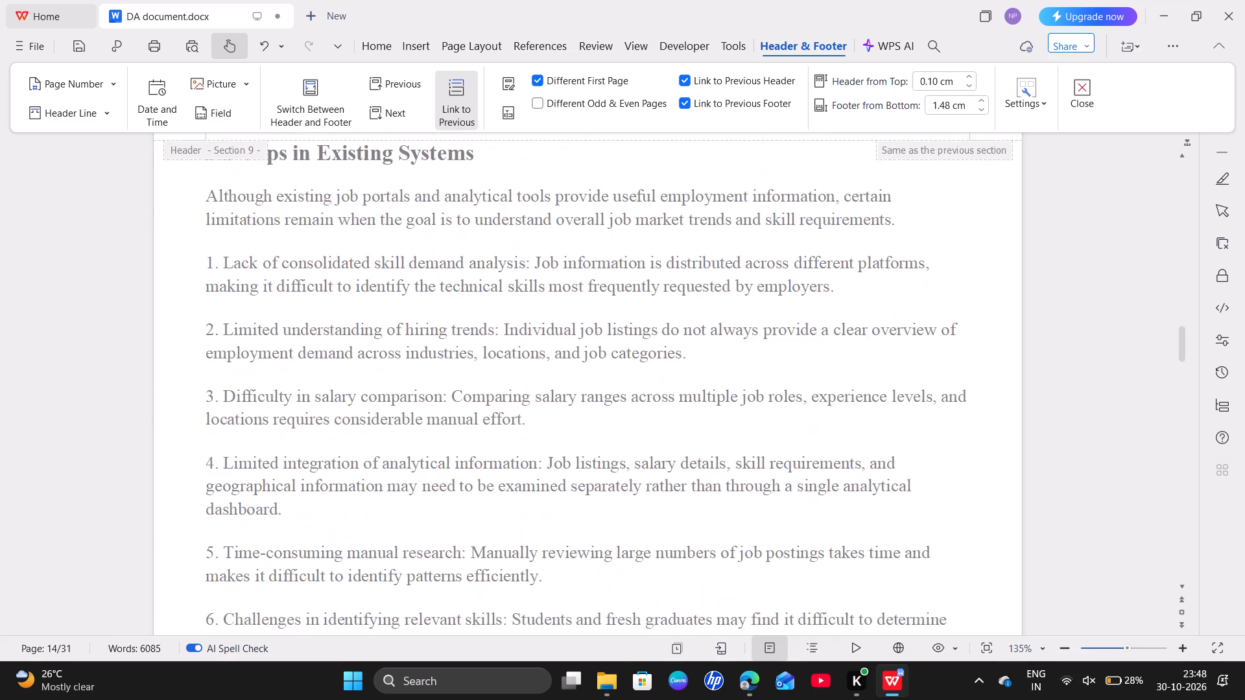
{"action": "scroll", "coordinate": [598, 222], "scroll_direction": "up", "scroll_amount": 1}
{"action": "scroll", "coordinate": [598, 222], "scroll_direction": "down", "scroll_amount": 2}
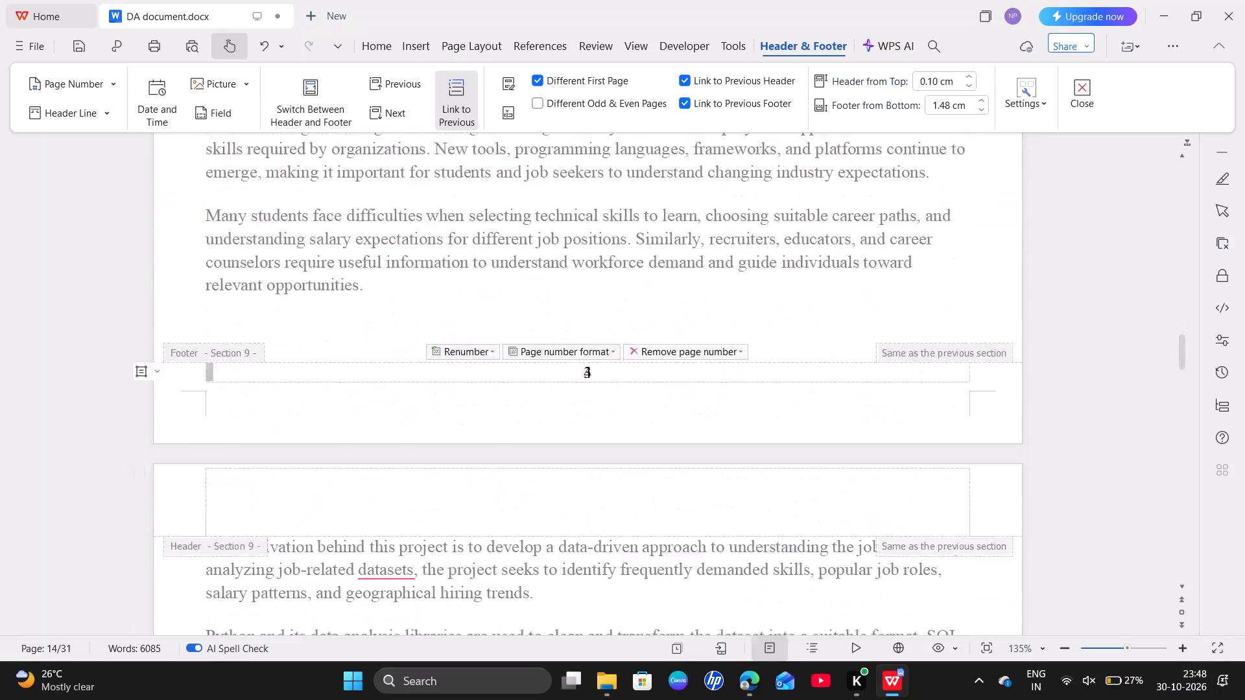
{"action": "scroll", "coordinate": [598, 222], "scroll_direction": "down", "scroll_amount": 1}
{"action": "scroll", "coordinate": [598, 222], "scroll_direction": "up", "scroll_amount": 1}
{"action": "left_click", "coordinate": [600, 274]}
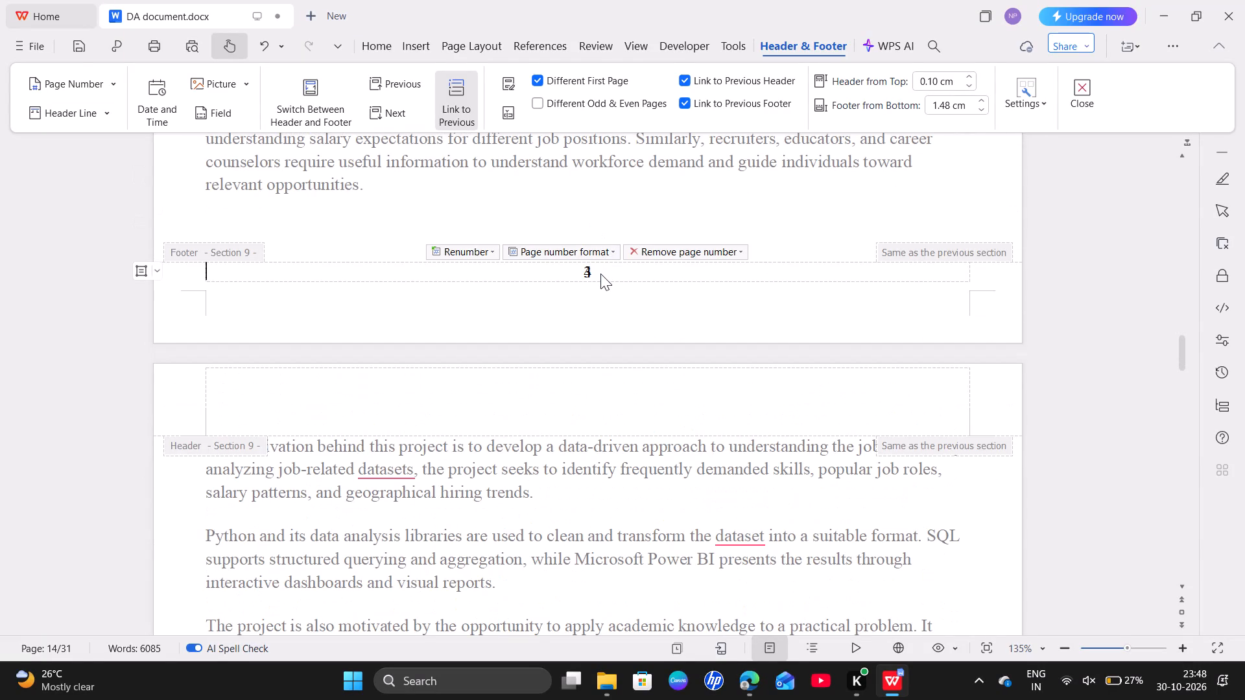
{"action": "left_click", "coordinate": [615, 252]}
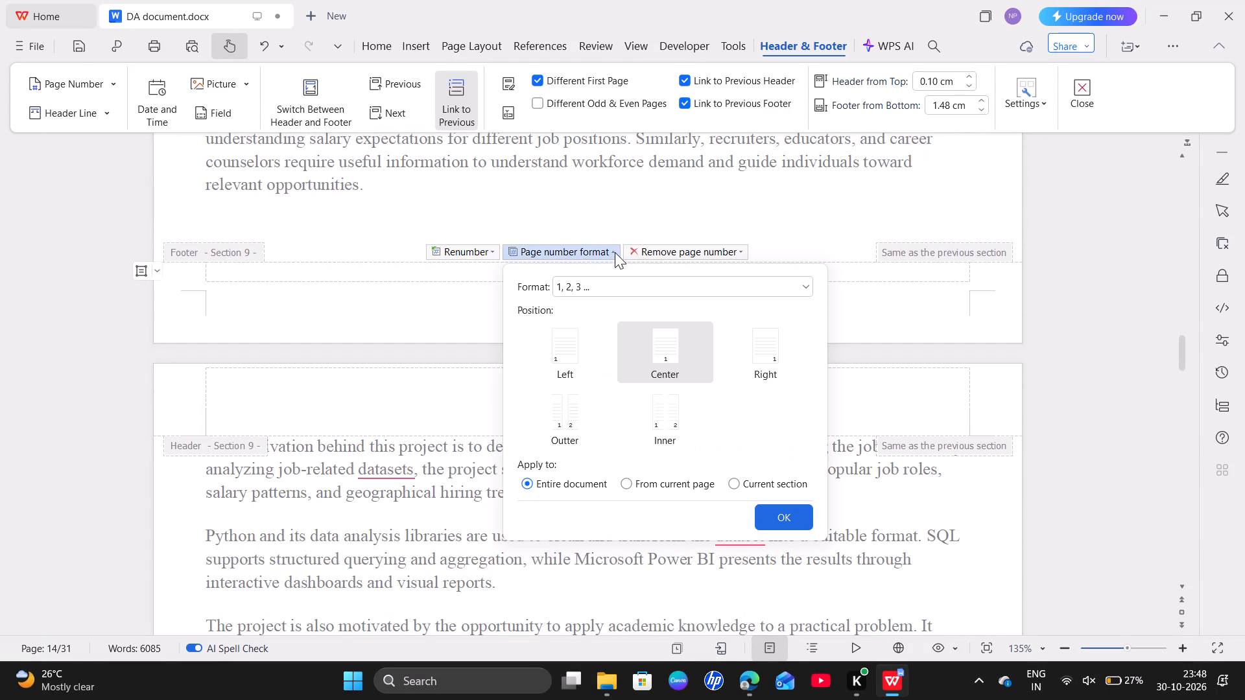
{"action": "left_click", "coordinate": [593, 288]}
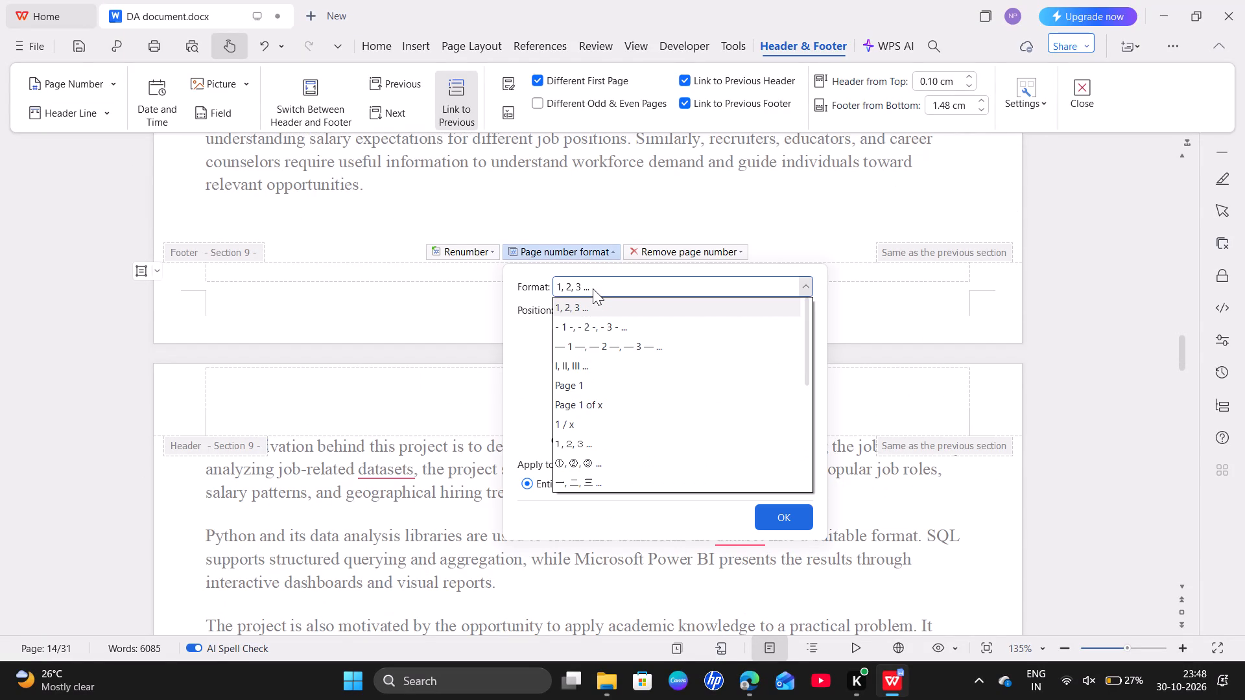
{"action": "scroll", "coordinate": [624, 368], "scroll_direction": "up", "scroll_amount": 1}
{"action": "left_click", "coordinate": [742, 251]}
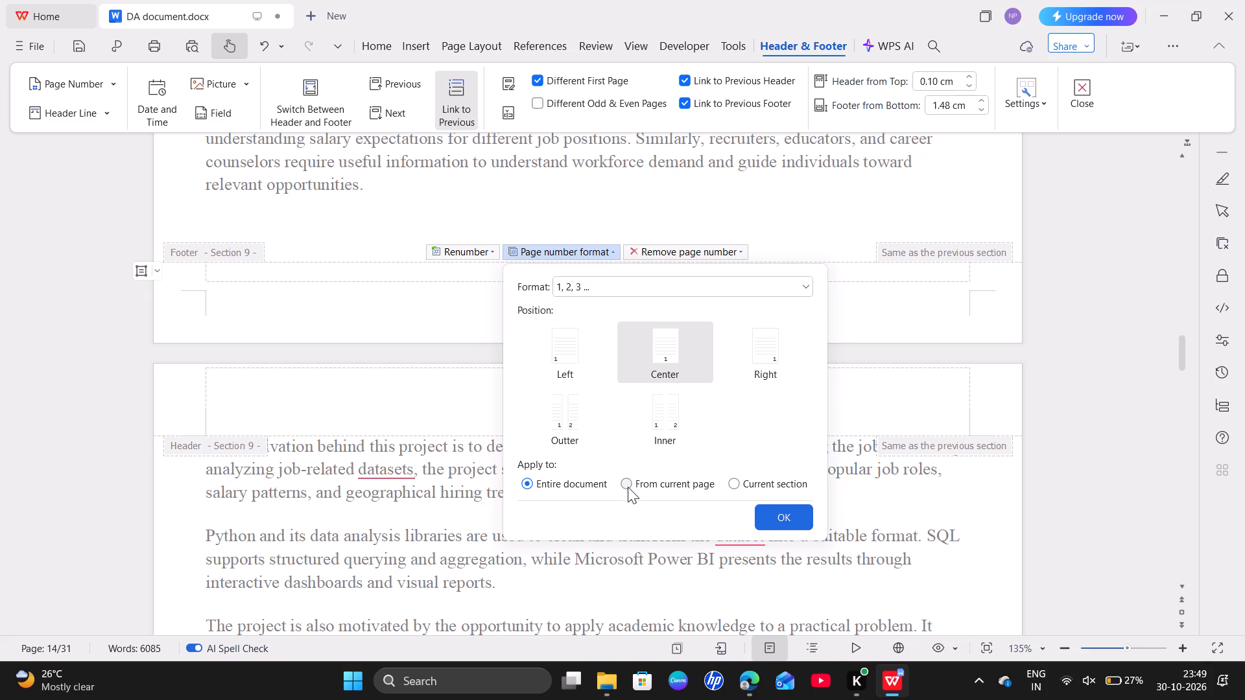
{"action": "left_click", "coordinate": [737, 484]}
{"action": "left_click", "coordinate": [774, 514]}
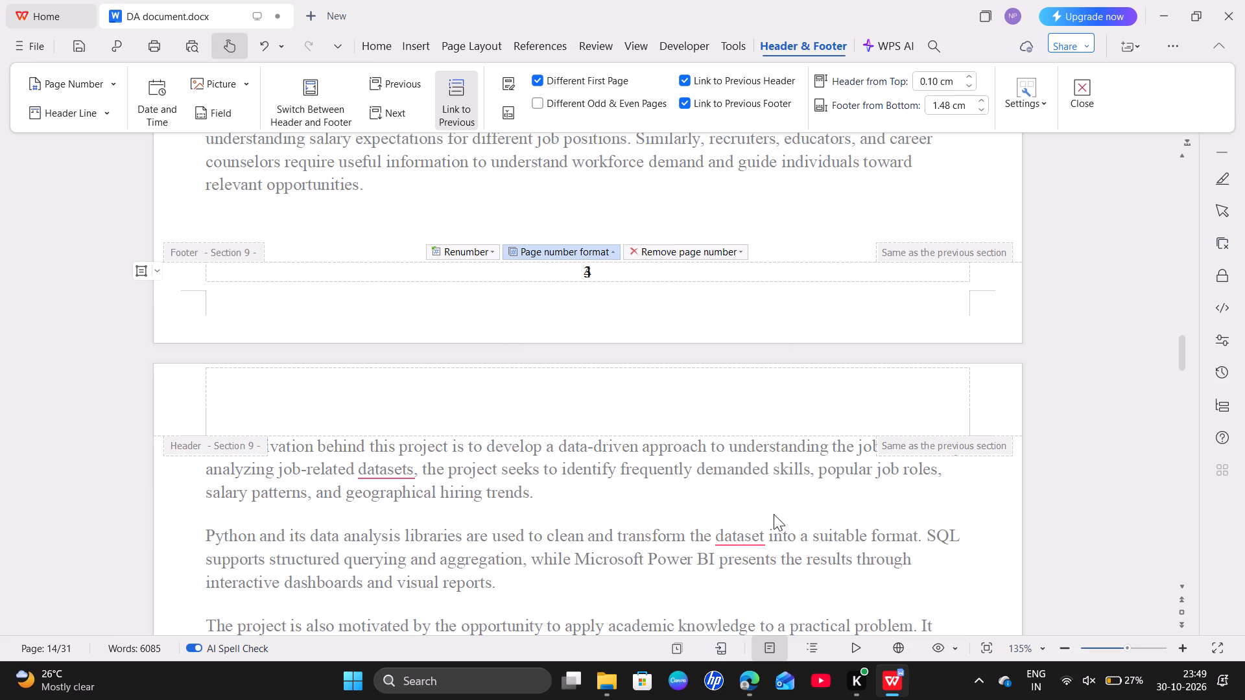
Delete the overlapping page number frame from the Section 9 footer on the section 2.3 page.
{"action": "left_click", "coordinate": [597, 275]}
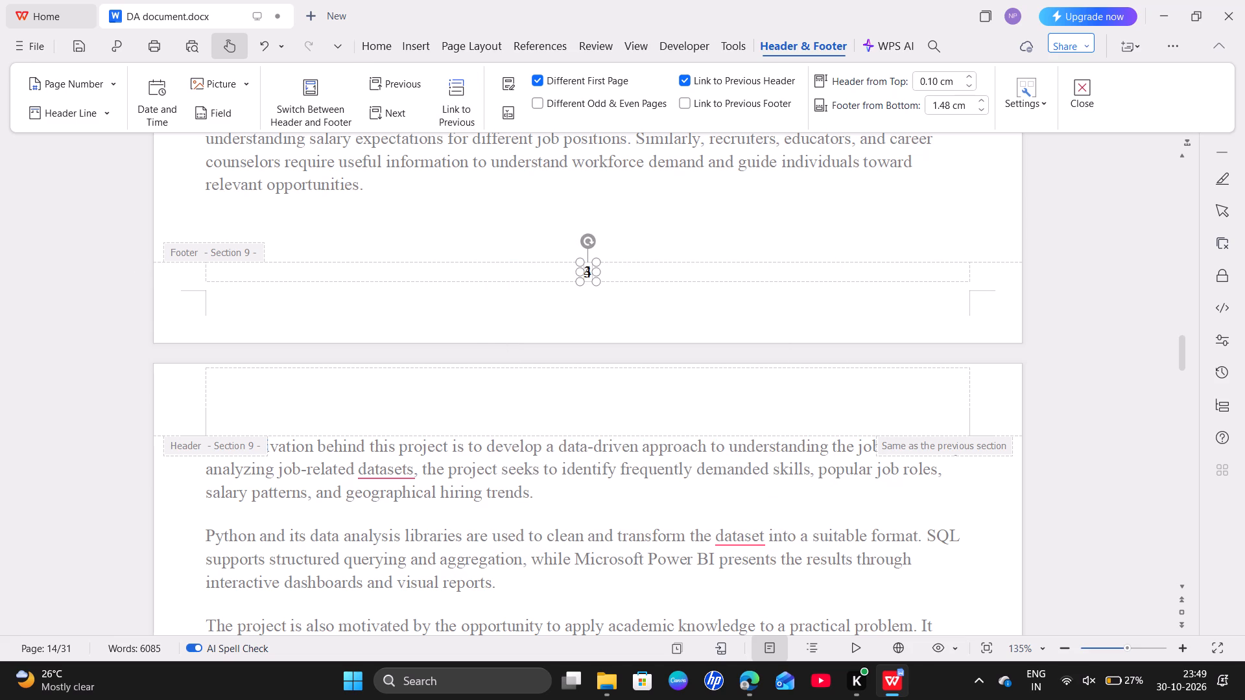
{"action": "key", "text": "BackSpace"}
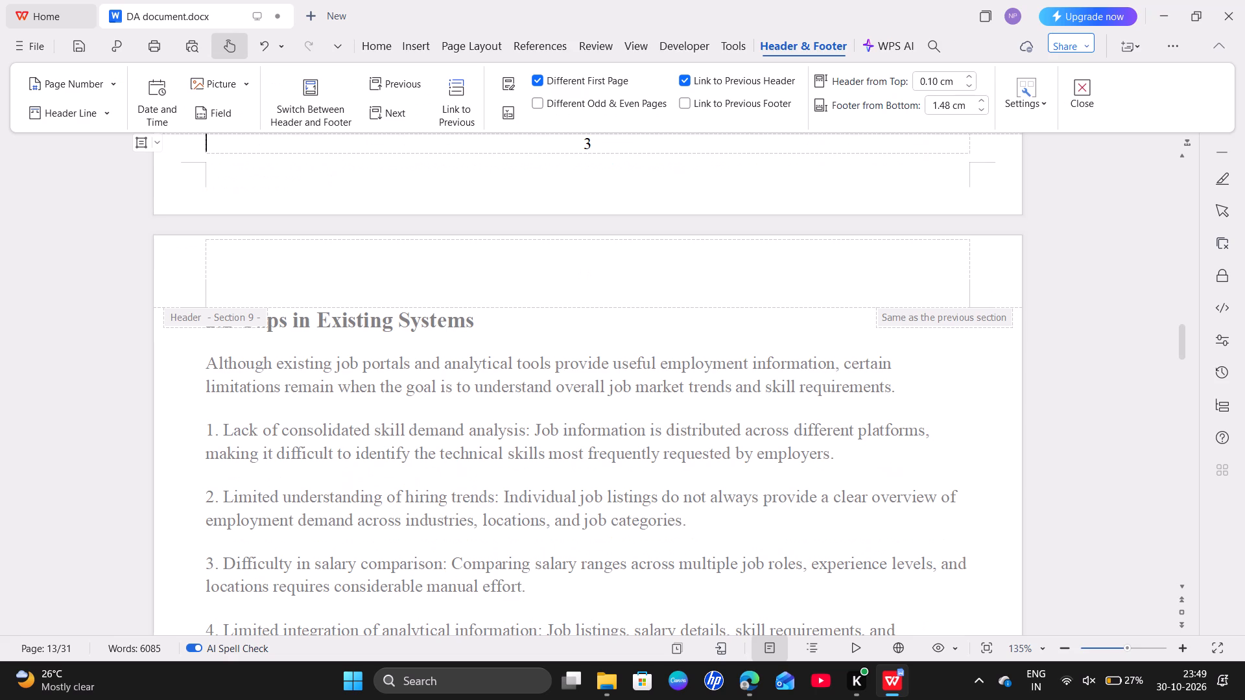
Examine the footer page numbers from section 1.4 through the Chapter 2 pages up to section 2.3 Research Motivation.
{"action": "scroll", "coordinate": [597, 275], "scroll_direction": "up", "scroll_amount": 5}
{"action": "scroll", "coordinate": [597, 275], "scroll_direction": "down", "scroll_amount": 1}
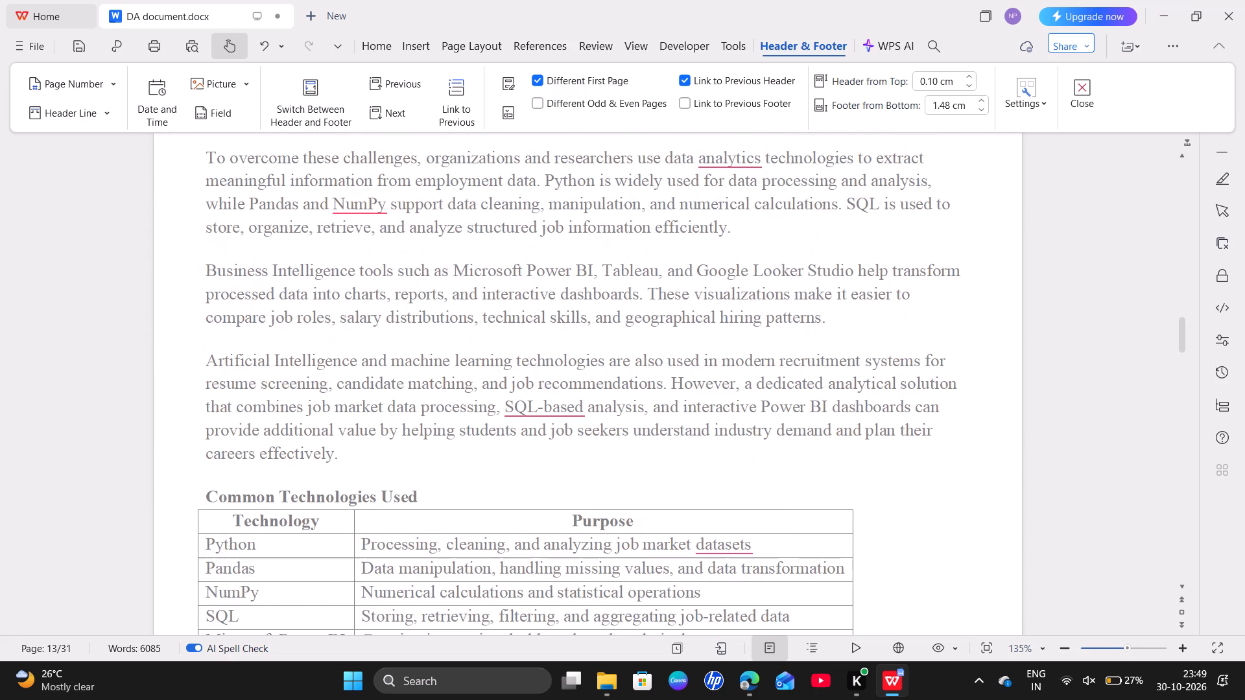
{"action": "scroll", "coordinate": [597, 275], "scroll_direction": "down", "scroll_amount": 1}
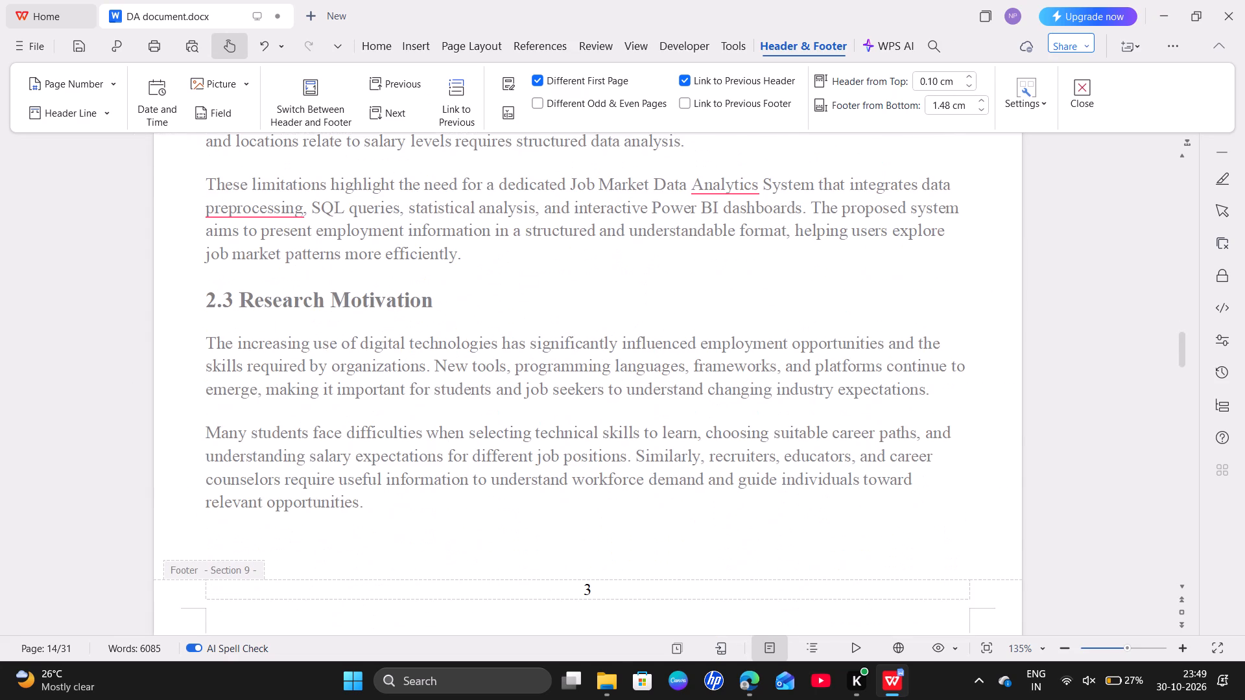
{"action": "scroll", "coordinate": [597, 275], "scroll_direction": "up", "scroll_amount": 2}
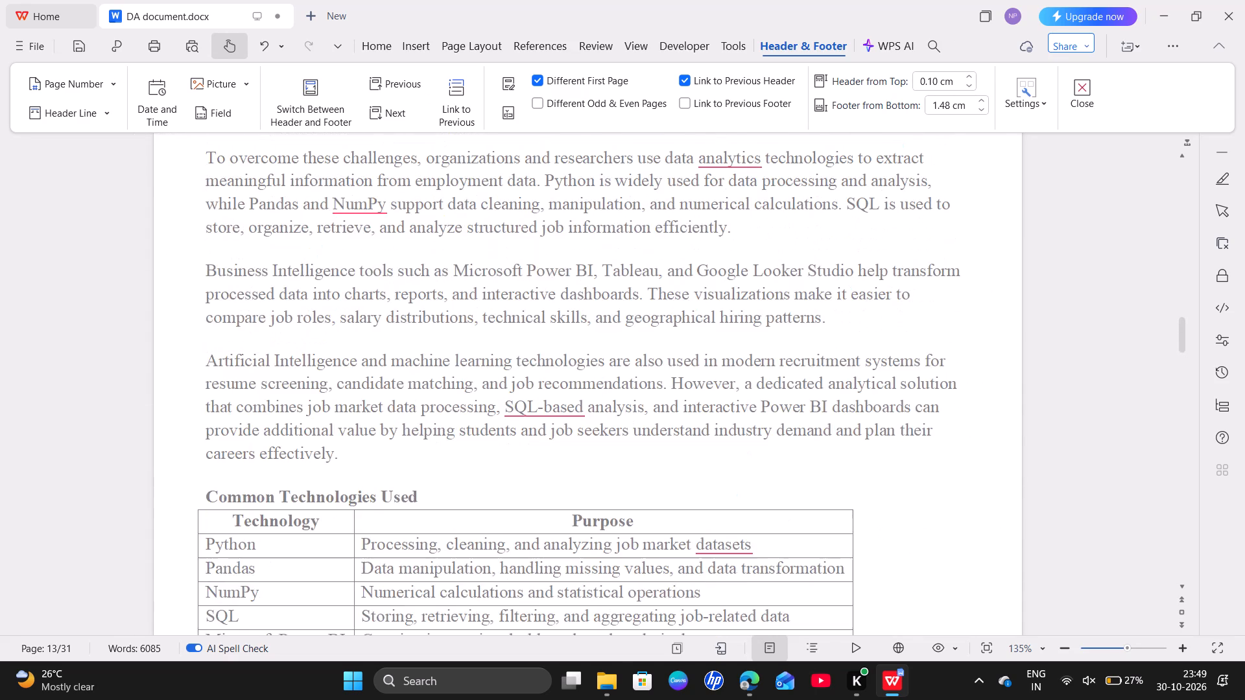
{"action": "scroll", "coordinate": [597, 275], "scroll_direction": "up", "scroll_amount": 3}
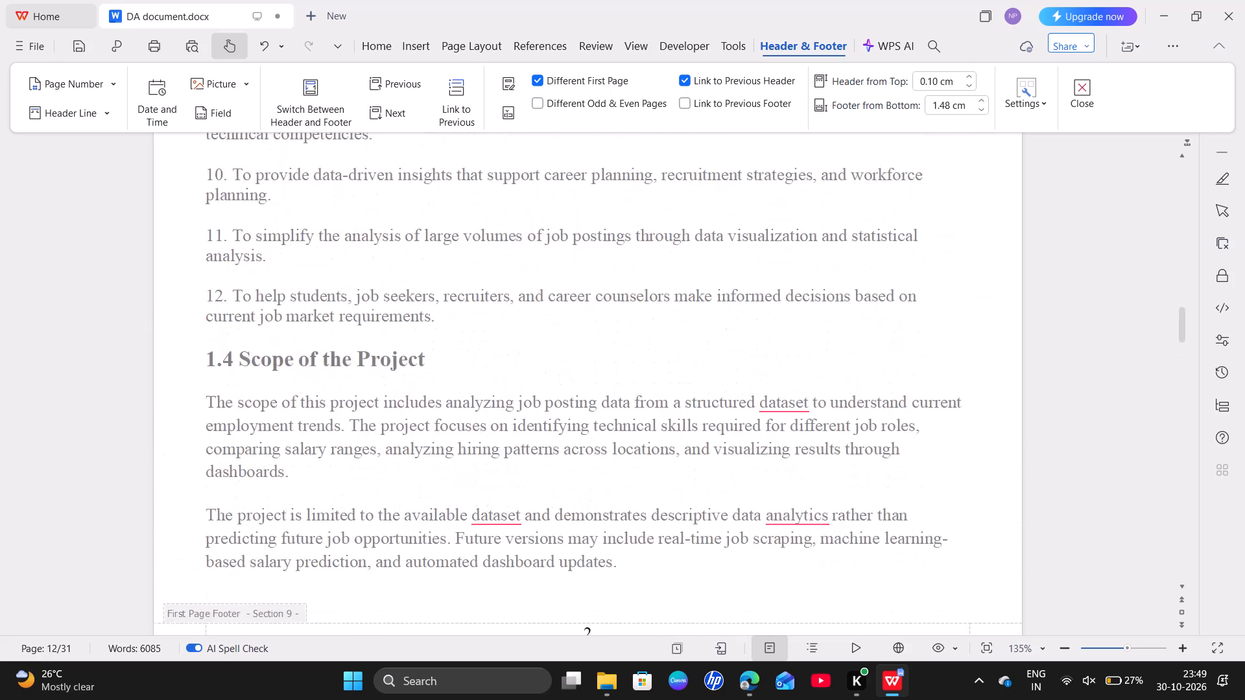
{"action": "scroll", "coordinate": [597, 275], "scroll_direction": "up", "scroll_amount": 5}
{"action": "scroll", "coordinate": [597, 275], "scroll_direction": "down", "scroll_amount": 7}
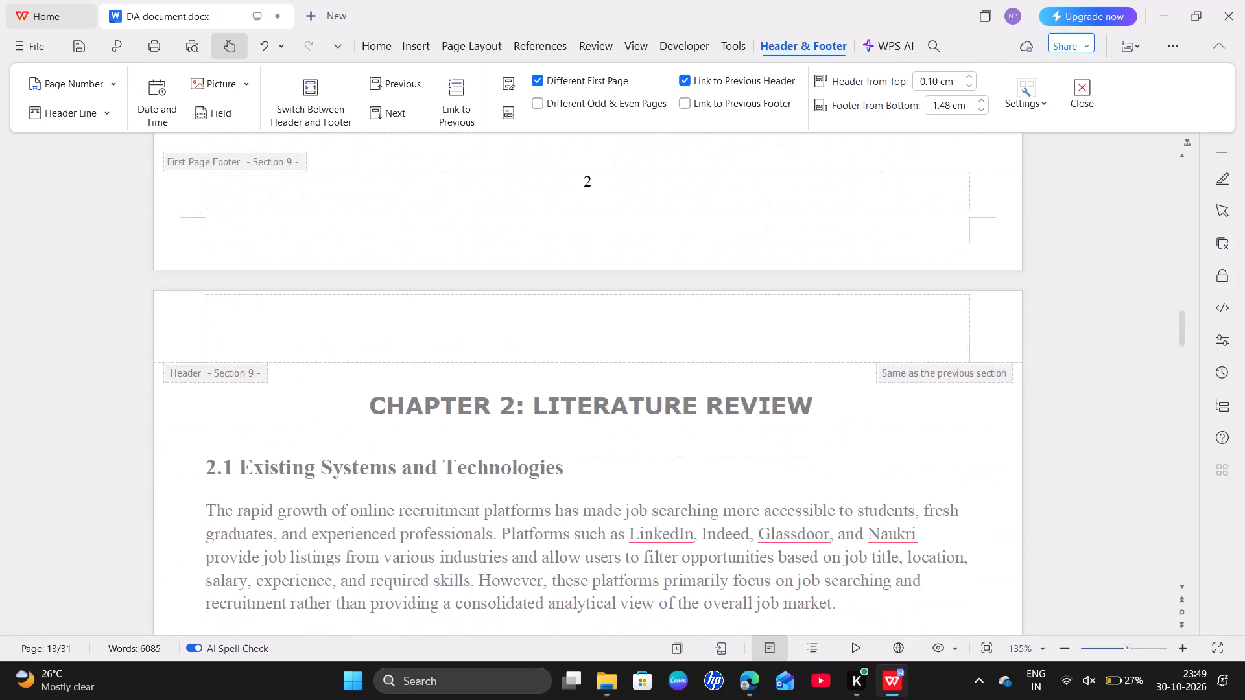
{"action": "scroll", "coordinate": [597, 275], "scroll_direction": "down", "scroll_amount": 3}
{"action": "scroll", "coordinate": [597, 275], "scroll_direction": "up", "scroll_amount": 3}
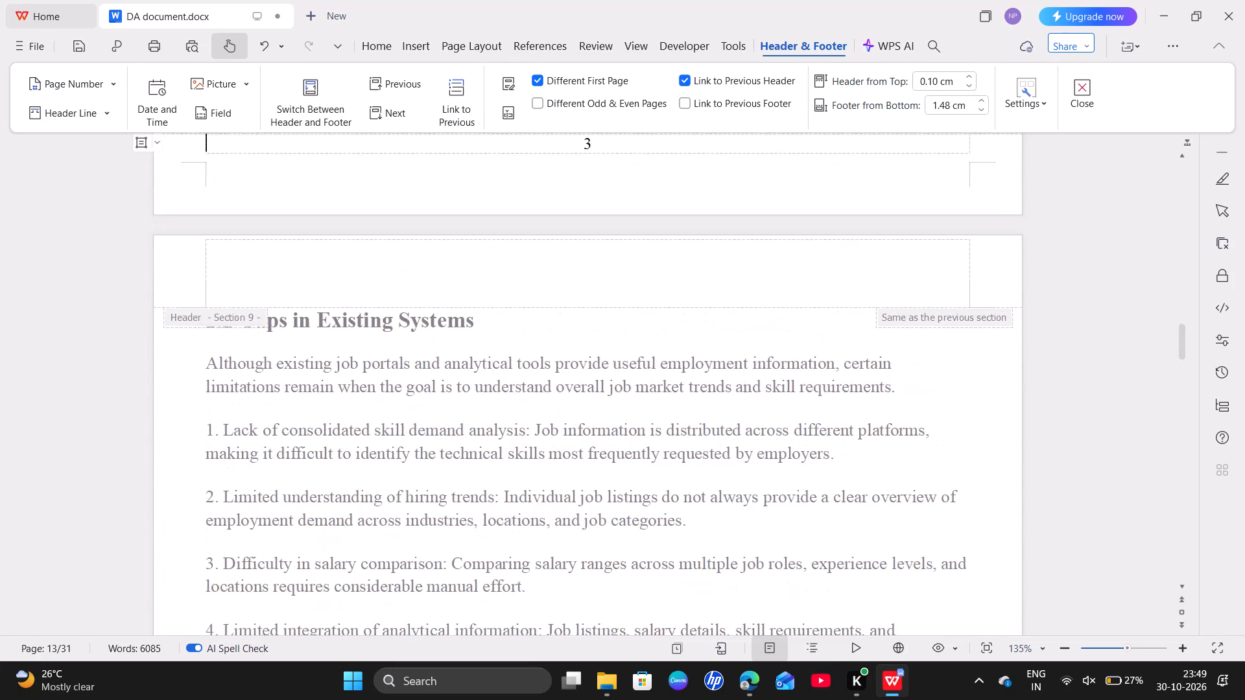
{"action": "scroll", "coordinate": [597, 275], "scroll_direction": "up", "scroll_amount": 1}
{"action": "scroll", "coordinate": [597, 275], "scroll_direction": "down", "scroll_amount": 4}
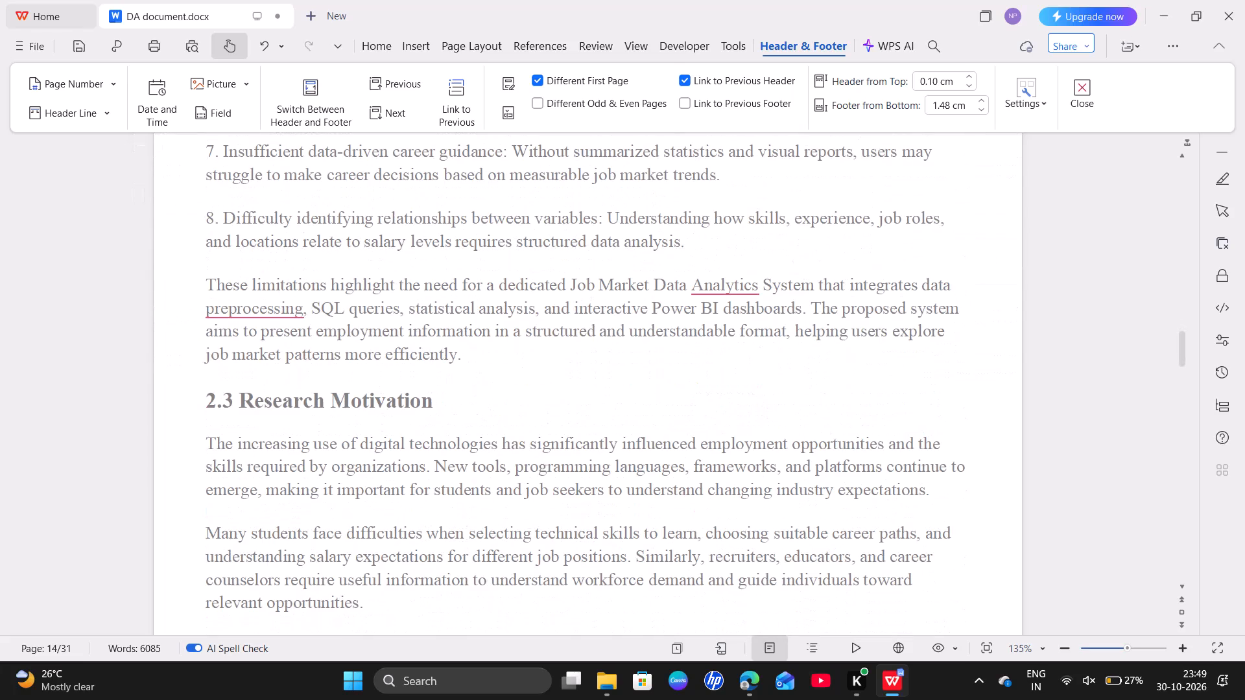
{"action": "scroll", "coordinate": [597, 275], "scroll_direction": "down", "scroll_amount": 1}
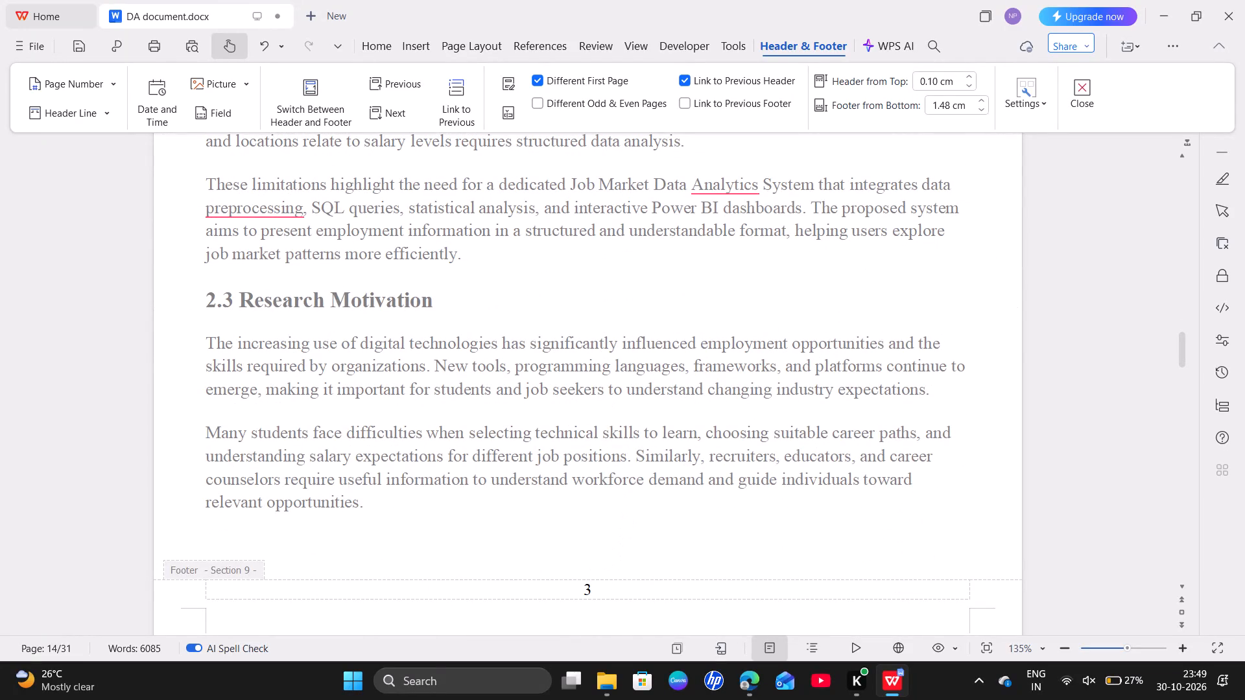
Insert a centred 1, 2, 3 page number in the section 2.3 page's footer, applied from the current page onward.
{"action": "left_click", "coordinate": [596, 583]}
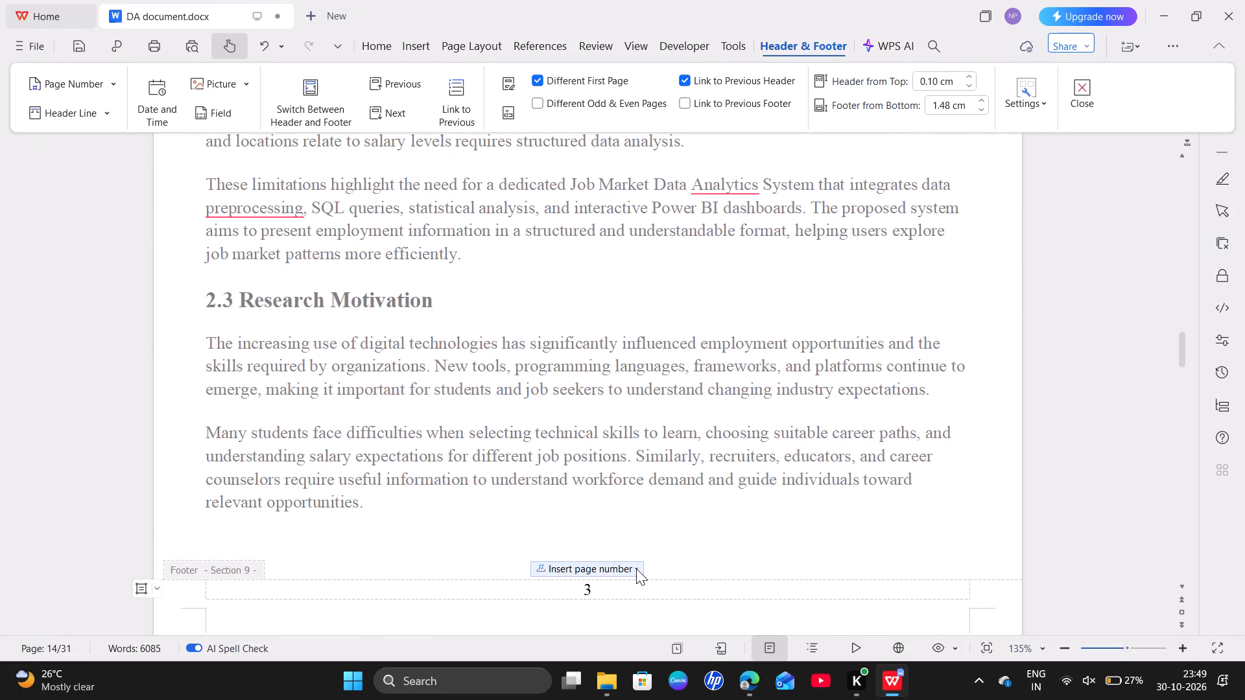
{"action": "left_click", "coordinate": [636, 568]}
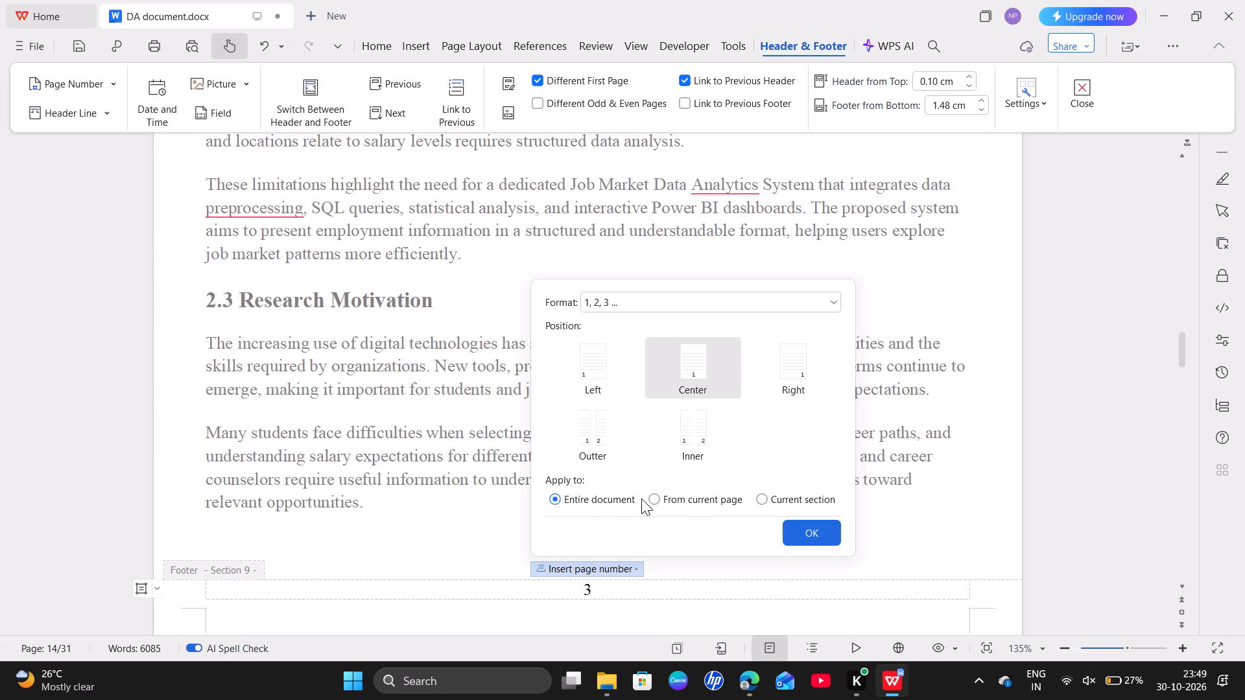
{"action": "left_click", "coordinate": [658, 503]}
{"action": "left_click", "coordinate": [798, 534]}
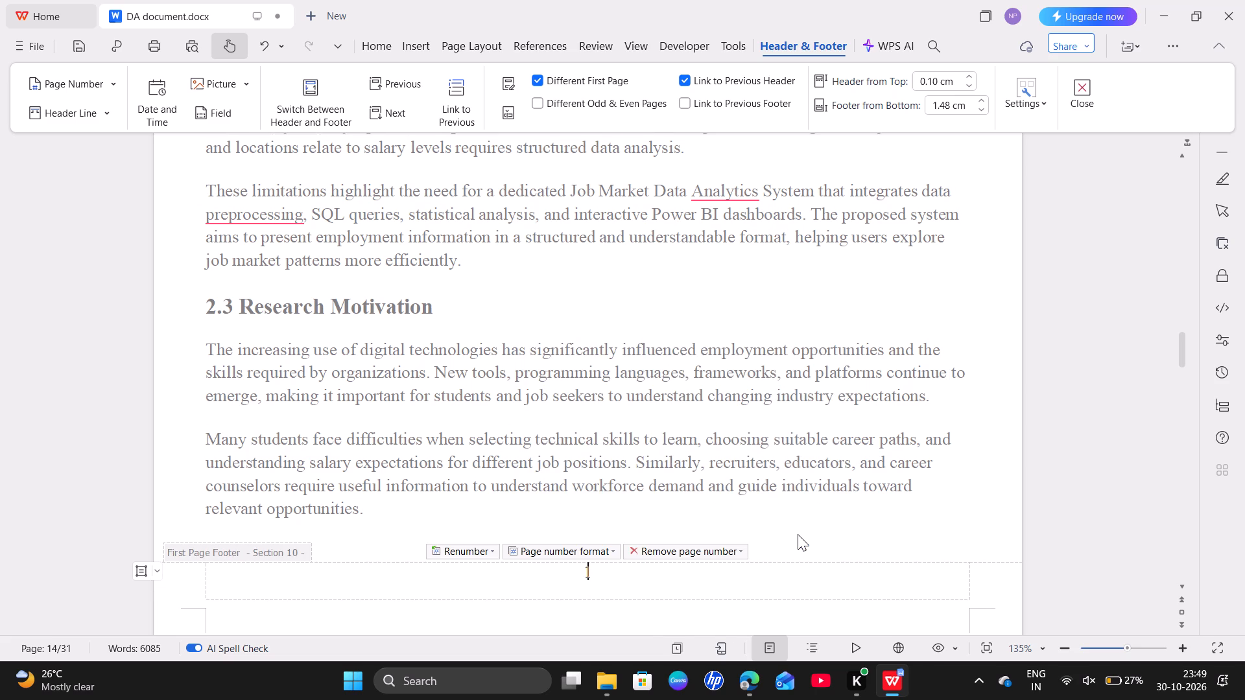
Remove the page number from the current section 2.3 page only and enter 4 in its footer instead.
{"action": "left_click", "coordinate": [679, 551]}
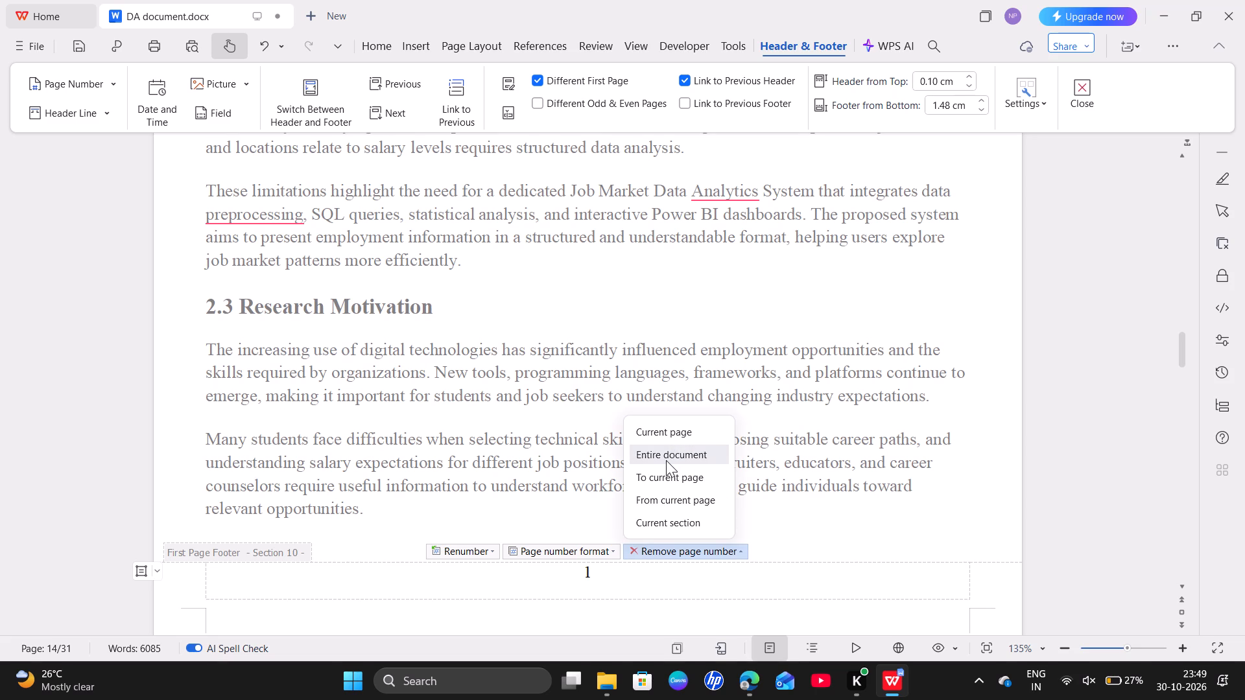
{"action": "left_click", "coordinate": [666, 440]}
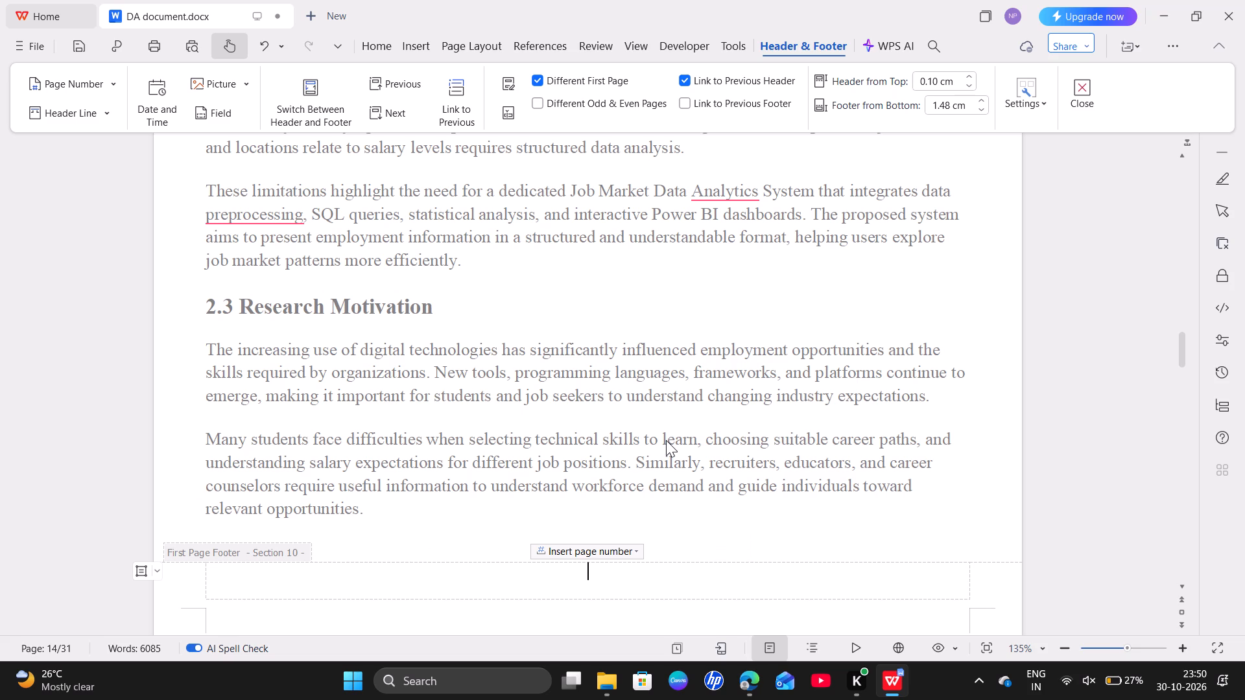
{"action": "scroll", "coordinate": [666, 440], "scroll_direction": "down", "scroll_amount": 2}
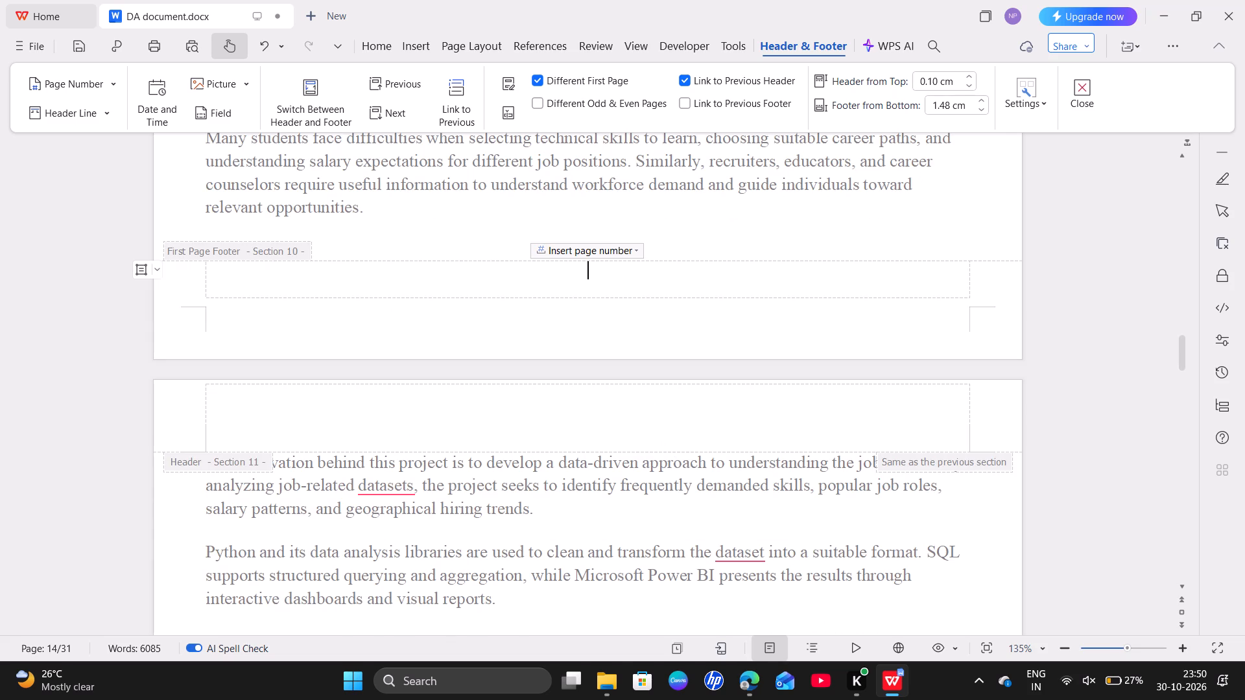
{"action": "key", "text": "4"}
Apply the centred 1, 2, 3 page number format from the current page onward in the Section 11 footer before Chapter 3.
{"action": "scroll", "coordinate": [589, 274], "scroll_direction": "up", "scroll_amount": 4}
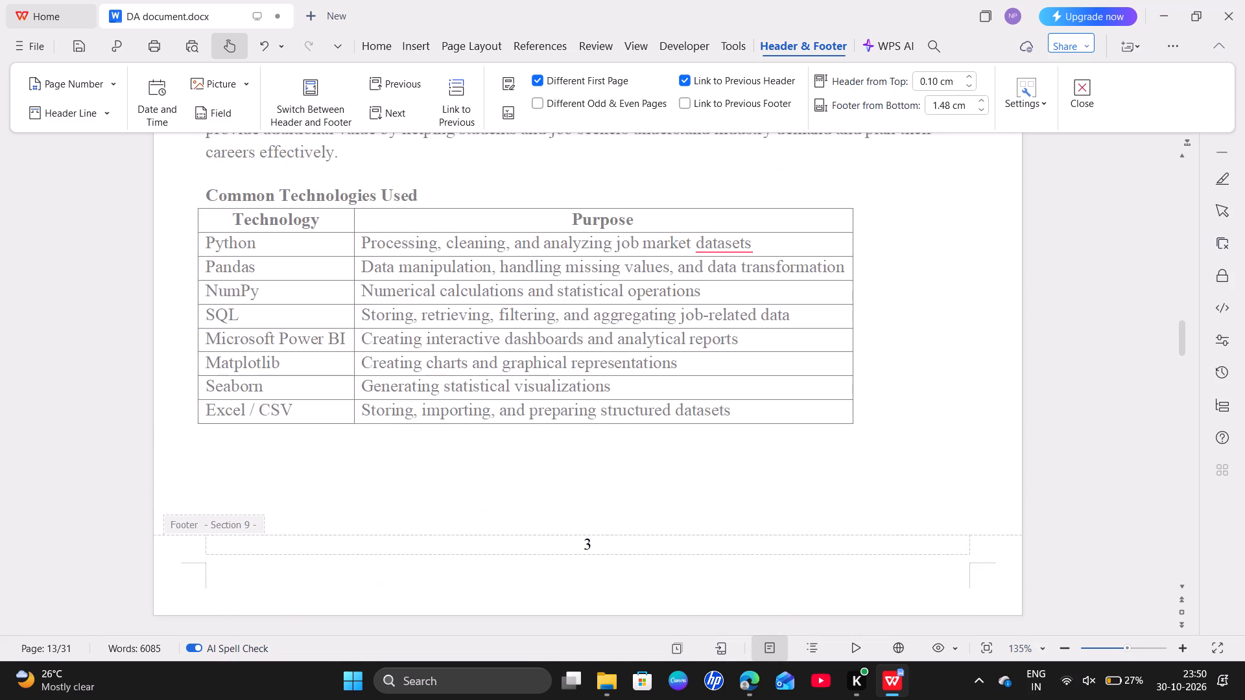
{"action": "scroll", "coordinate": [589, 274], "scroll_direction": "down", "scroll_amount": 1}
{"action": "scroll", "coordinate": [599, 359], "scroll_direction": "down", "scroll_amount": 1}
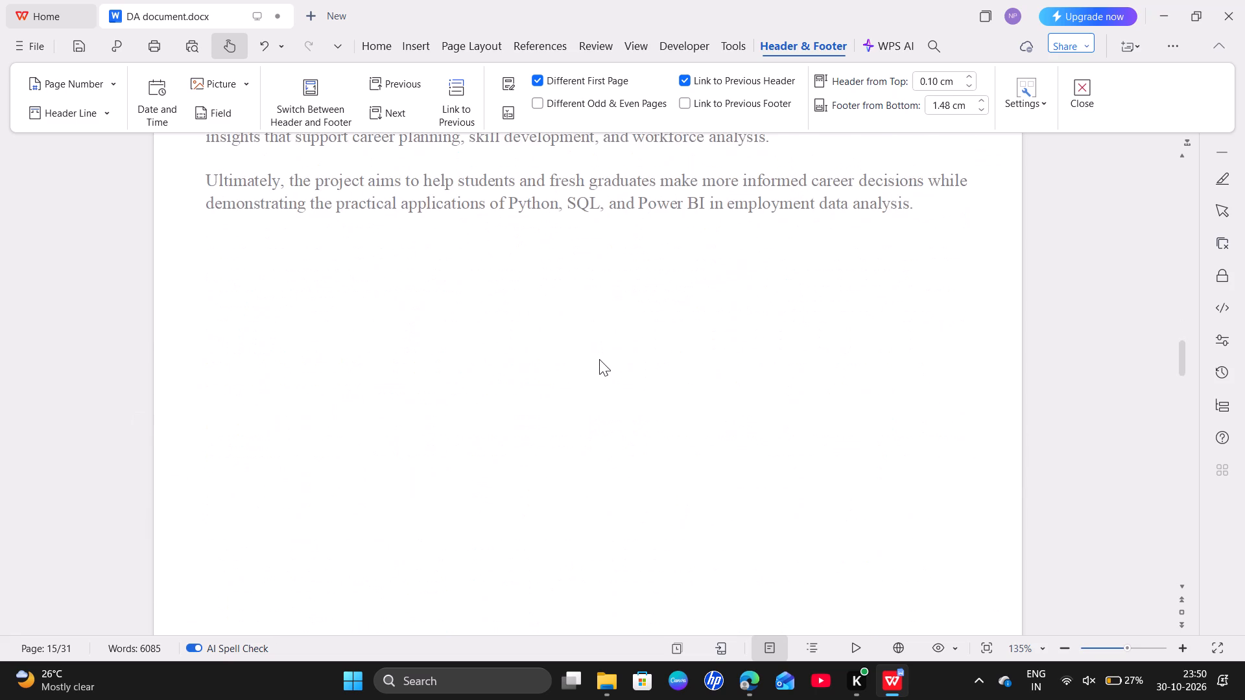
{"action": "scroll", "coordinate": [599, 359], "scroll_direction": "down", "scroll_amount": 2}
{"action": "scroll", "coordinate": [599, 359], "scroll_direction": "up", "scroll_amount": 2}
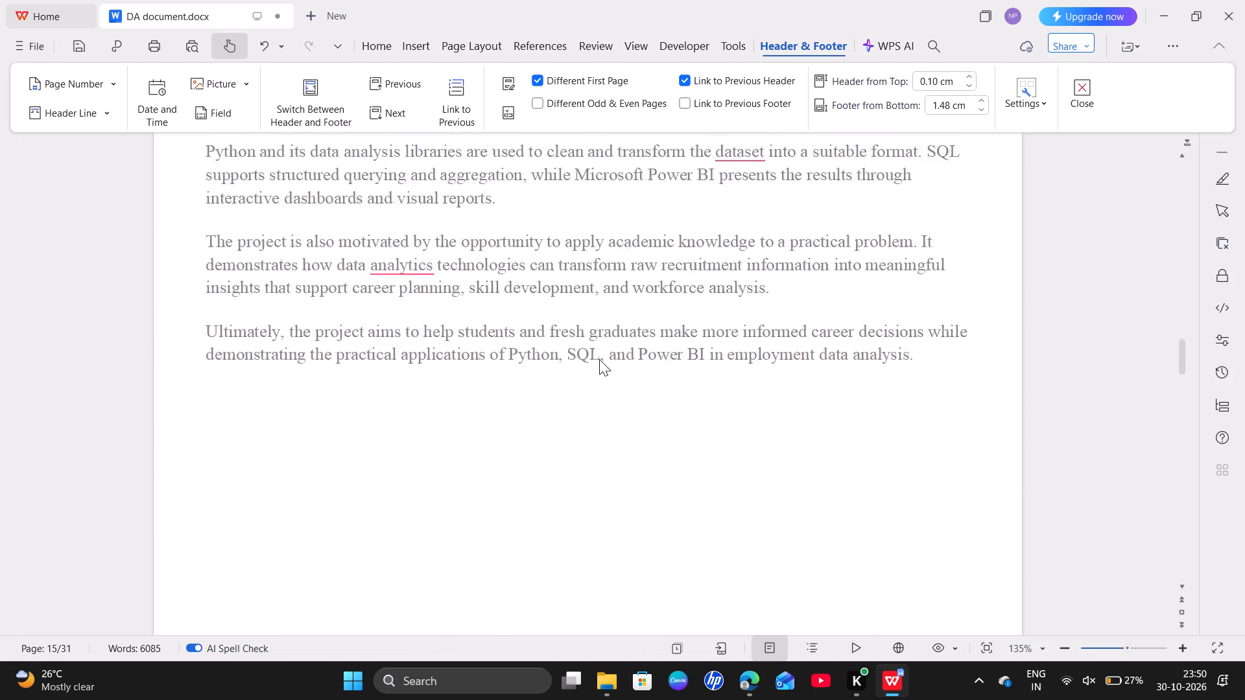
{"action": "scroll", "coordinate": [599, 359], "scroll_direction": "up", "scroll_amount": 2}
{"action": "scroll", "coordinate": [599, 359], "scroll_direction": "down", "scroll_amount": 5}
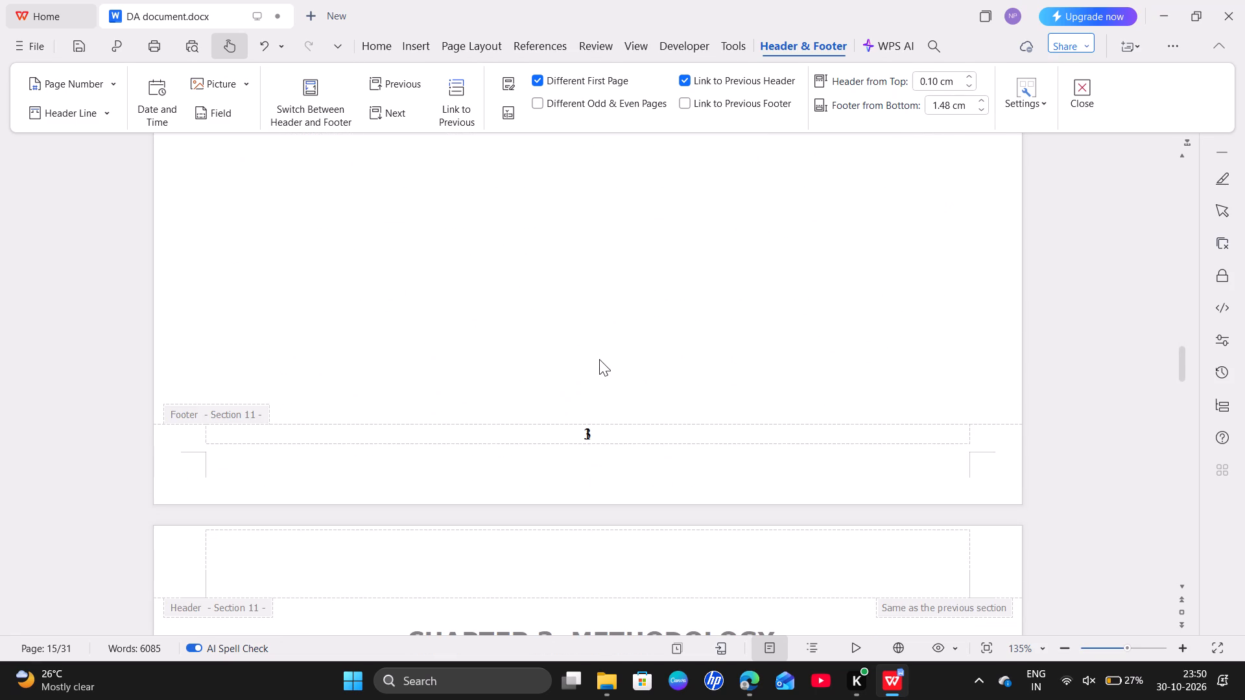
{"action": "left_click", "coordinate": [598, 432]}
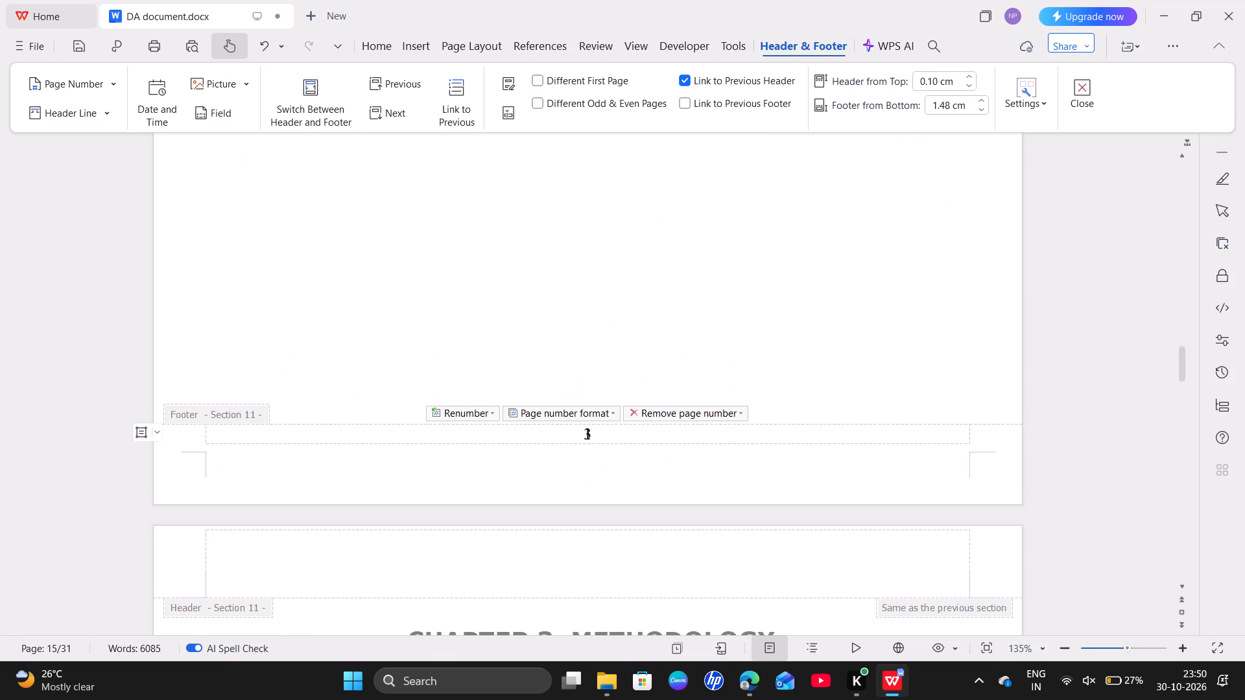
{"action": "left_click", "coordinate": [558, 414]}
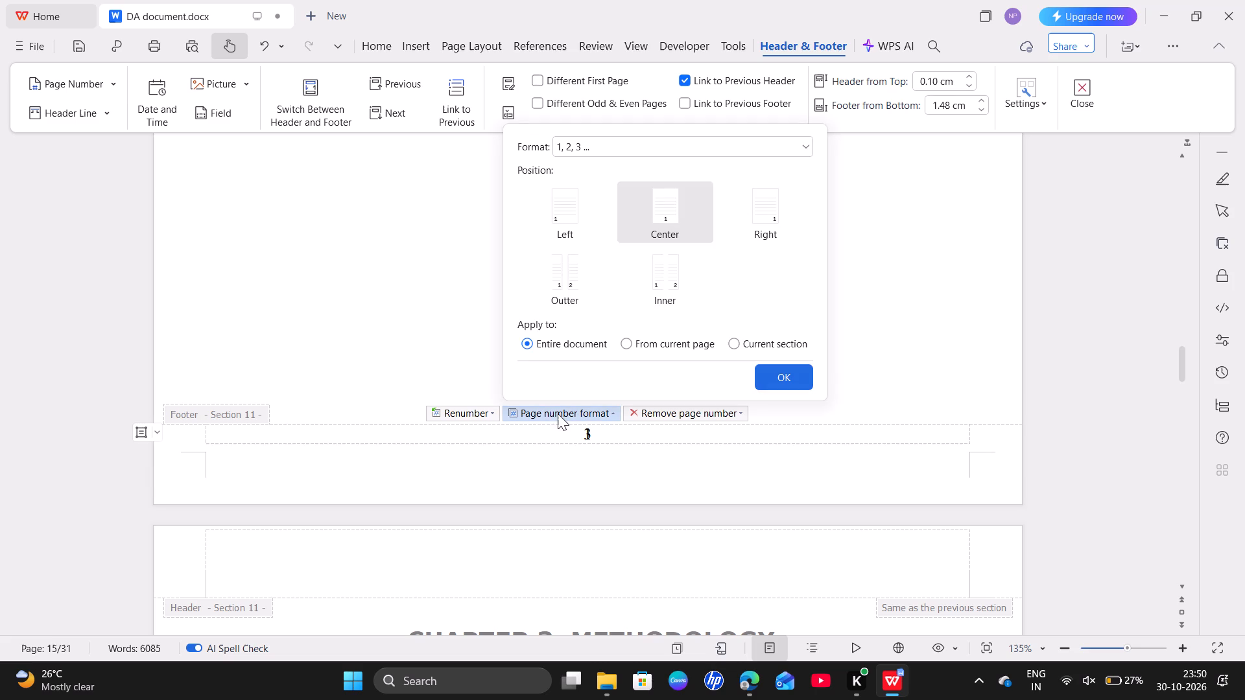
{"action": "left_click", "coordinate": [631, 345]}
{"action": "left_click", "coordinate": [770, 376]}
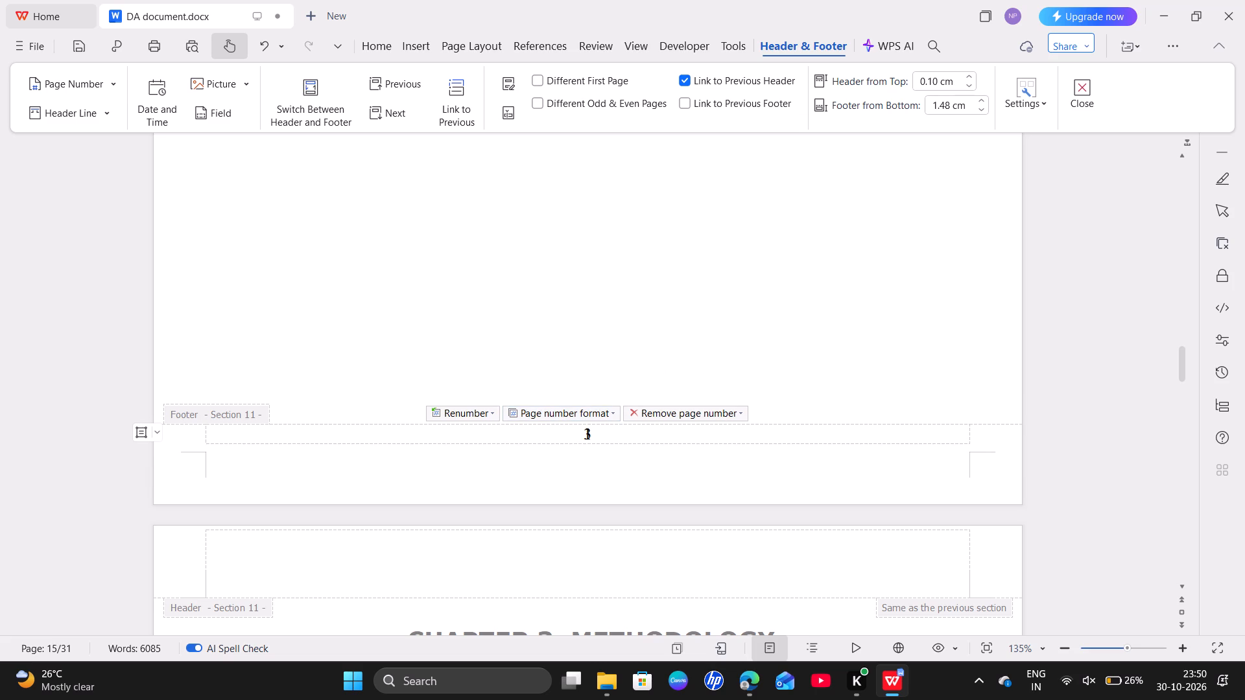
Remove the current page's number from the Section 11 footer and insert a centred 1, 2, 3 number for the current section.
{"action": "left_click", "coordinate": [671, 423]}
{"action": "left_click", "coordinate": [667, 415]}
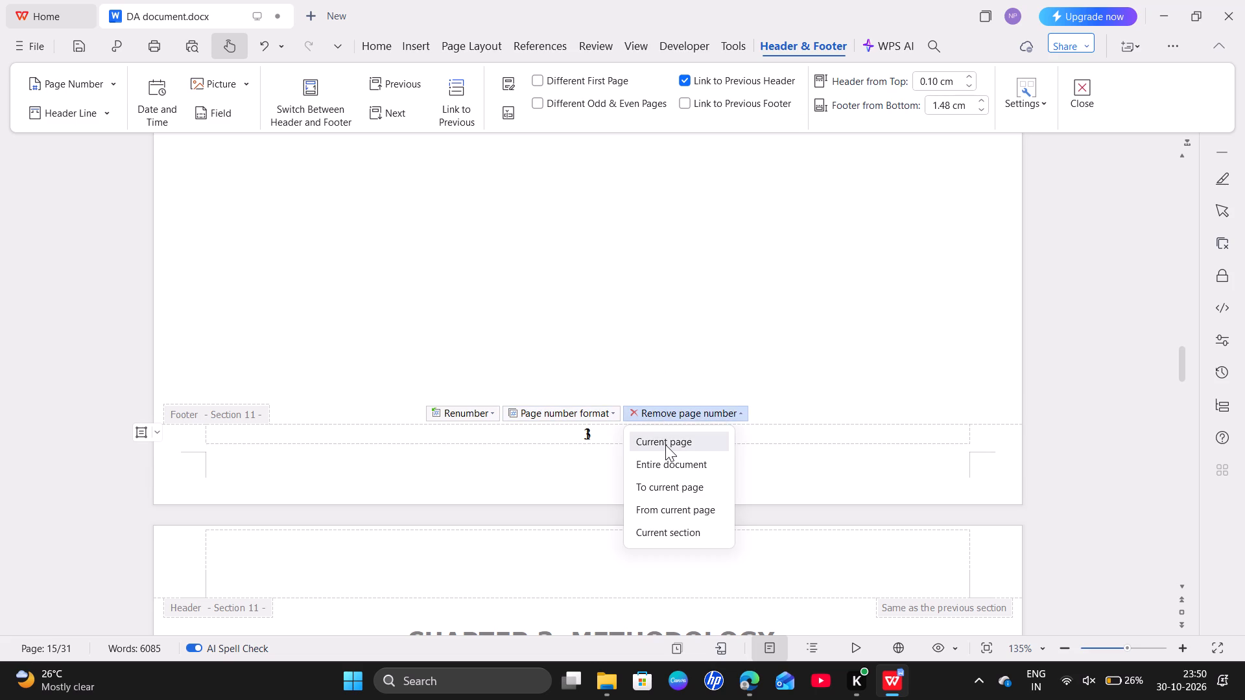
{"action": "left_click", "coordinate": [665, 445]}
{"action": "left_click", "coordinate": [607, 436]}
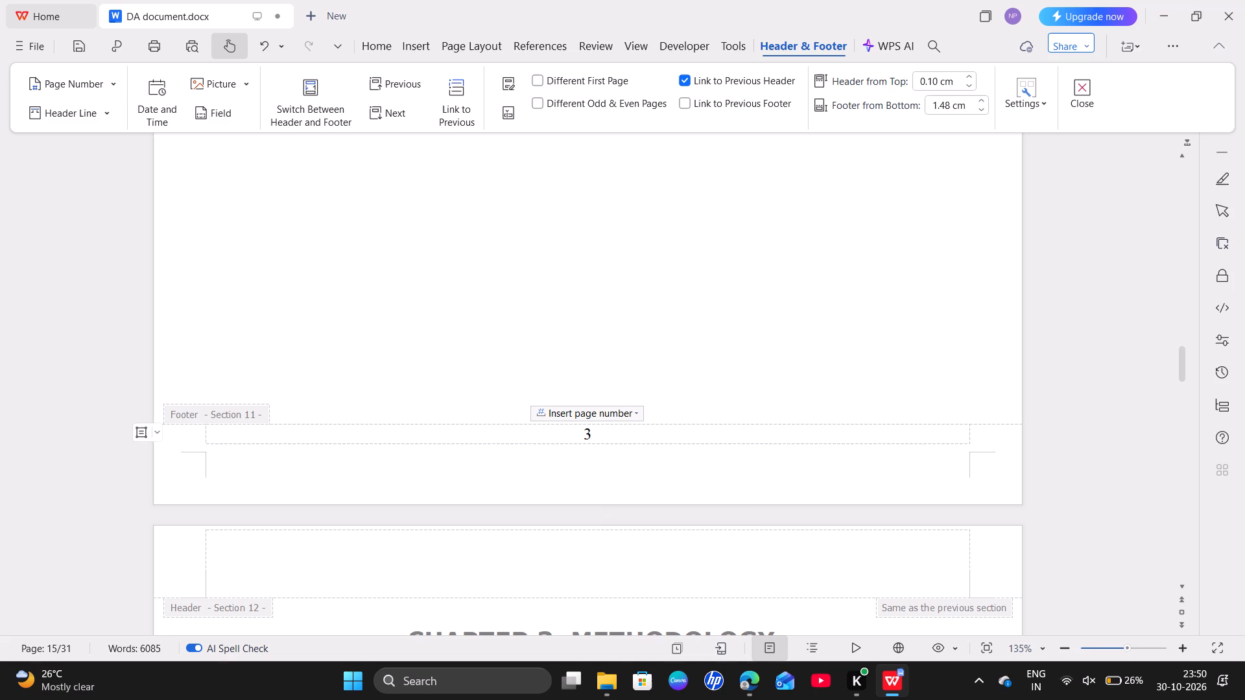
{"action": "left_click", "coordinate": [633, 416]}
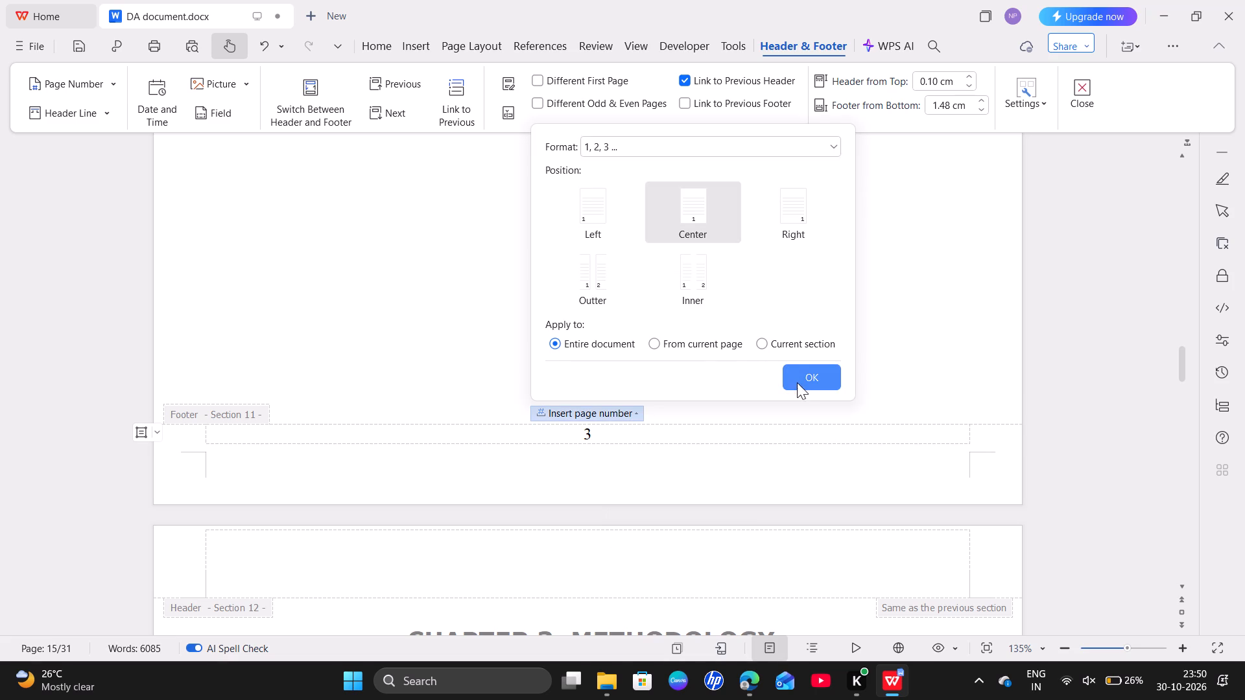
{"action": "left_click", "coordinate": [762, 341]}
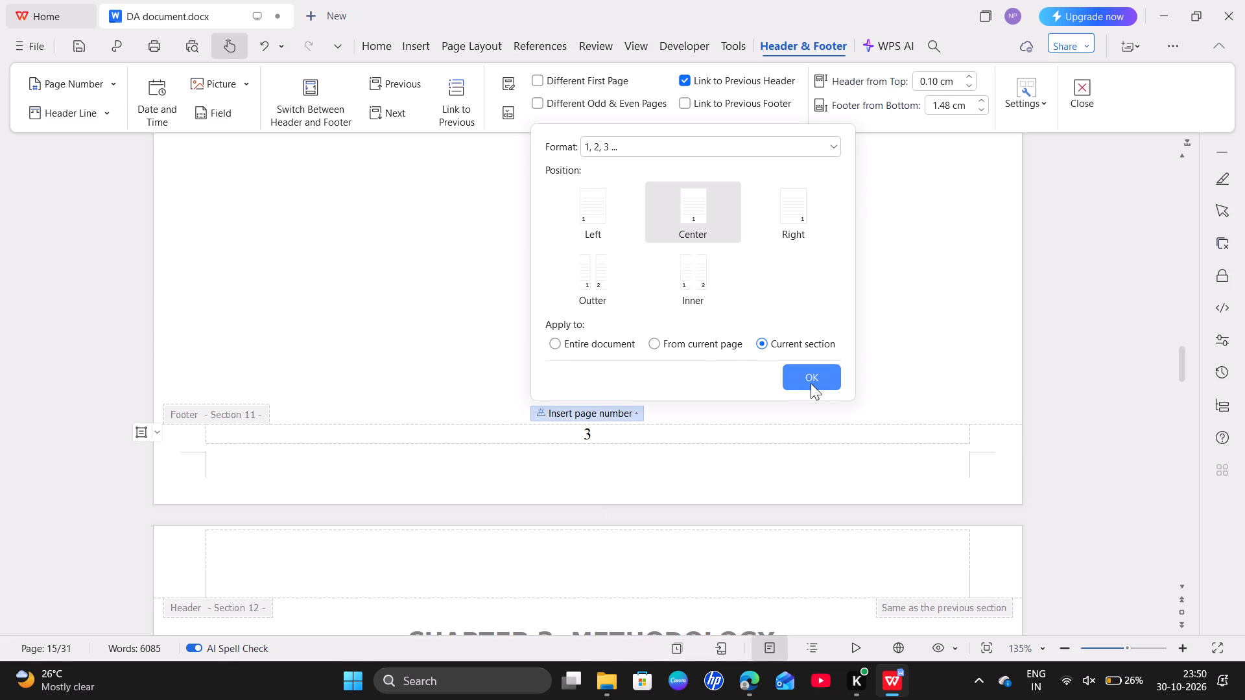
{"action": "left_click", "coordinate": [811, 383]}
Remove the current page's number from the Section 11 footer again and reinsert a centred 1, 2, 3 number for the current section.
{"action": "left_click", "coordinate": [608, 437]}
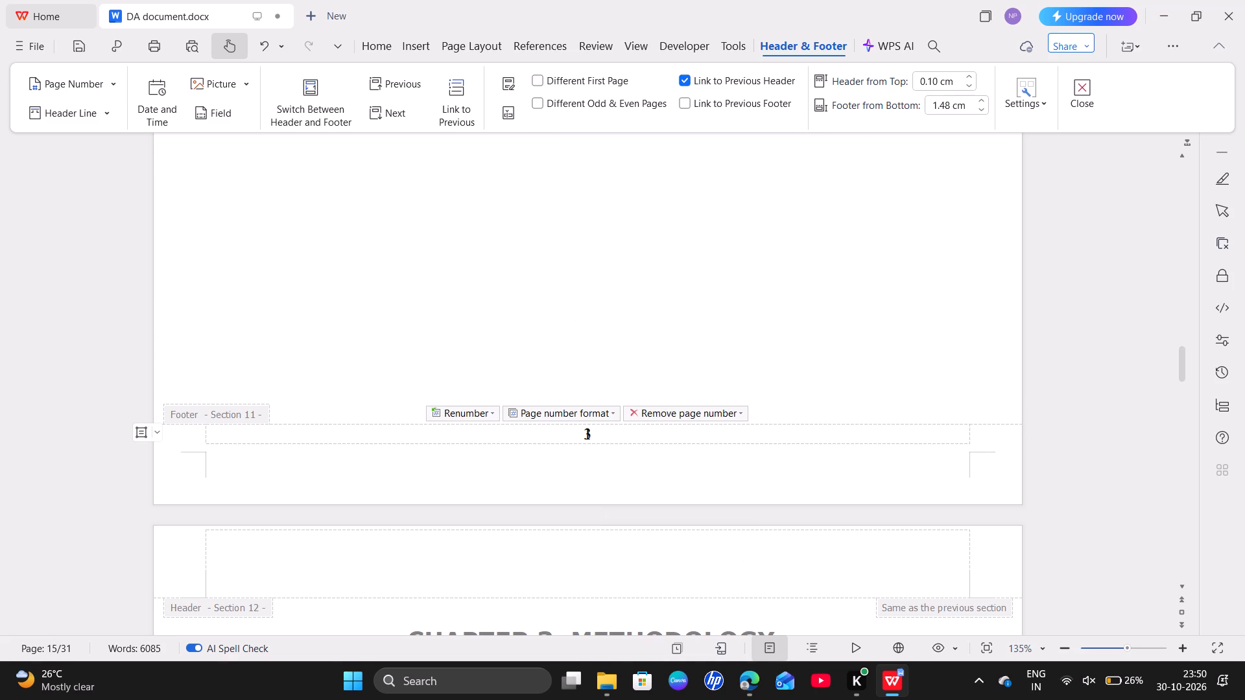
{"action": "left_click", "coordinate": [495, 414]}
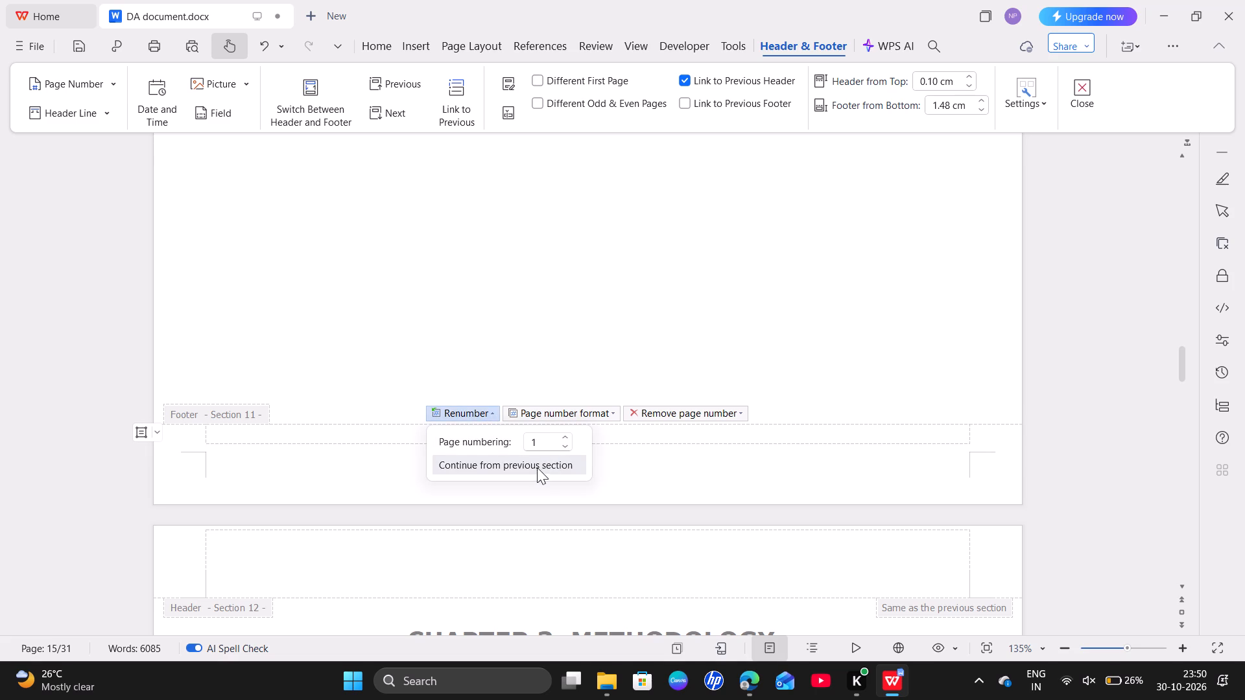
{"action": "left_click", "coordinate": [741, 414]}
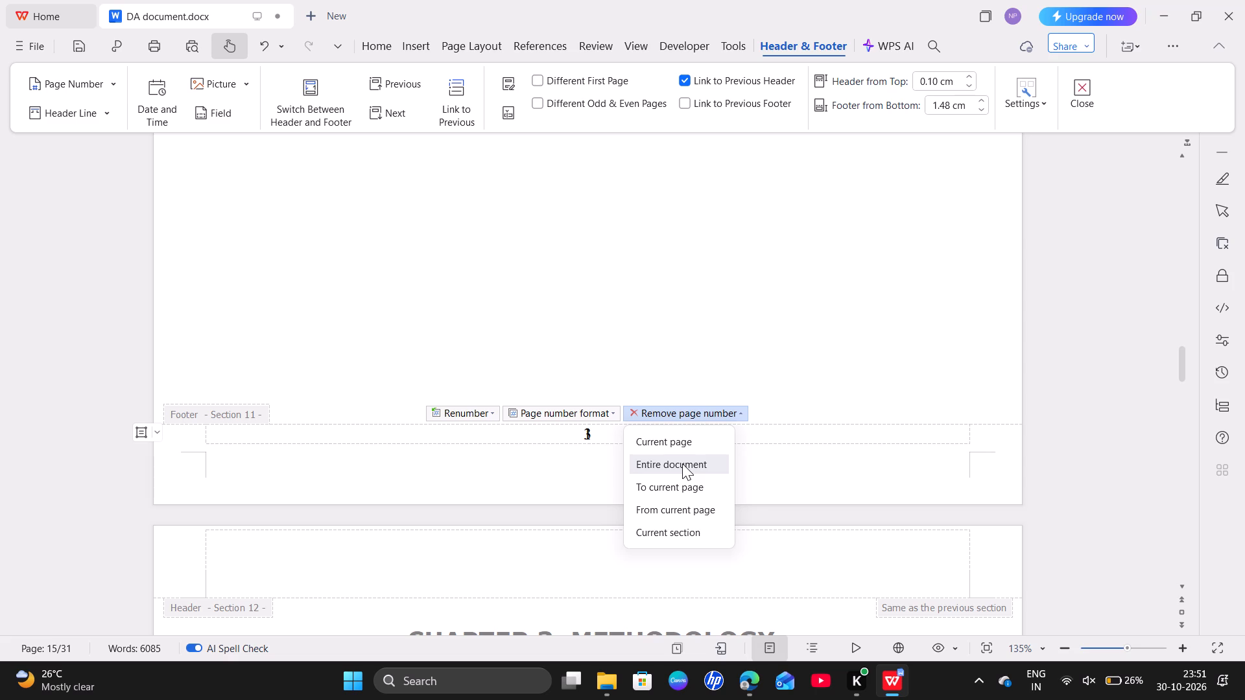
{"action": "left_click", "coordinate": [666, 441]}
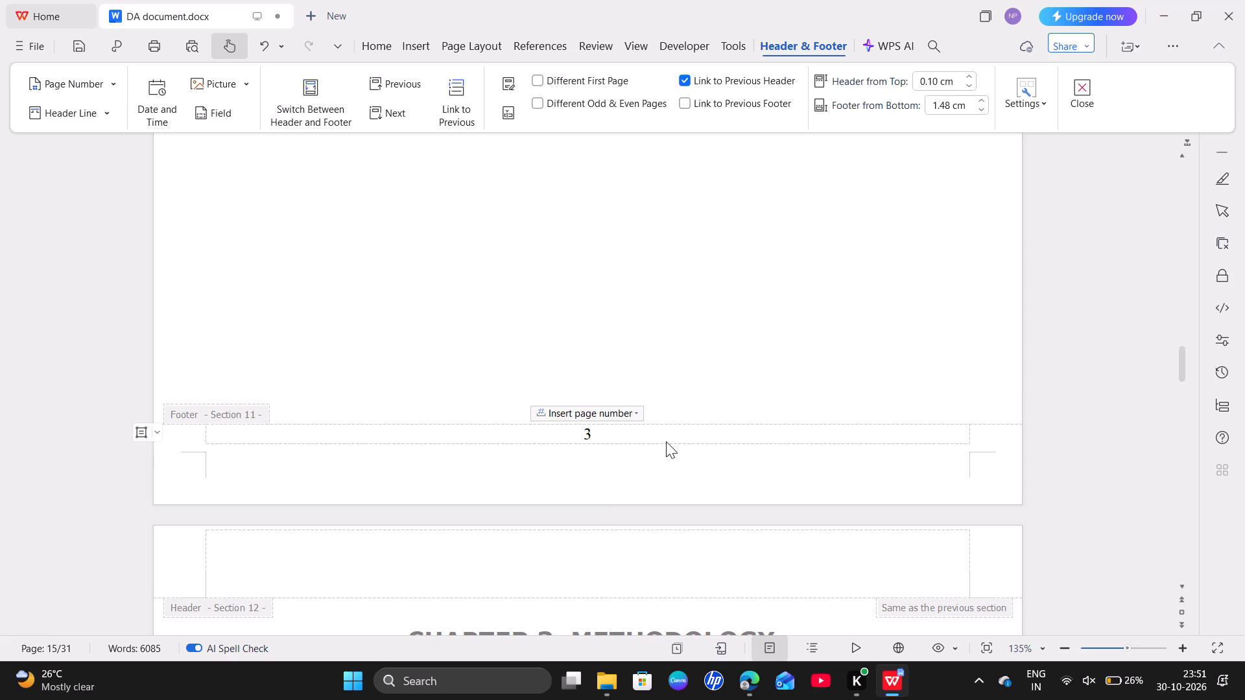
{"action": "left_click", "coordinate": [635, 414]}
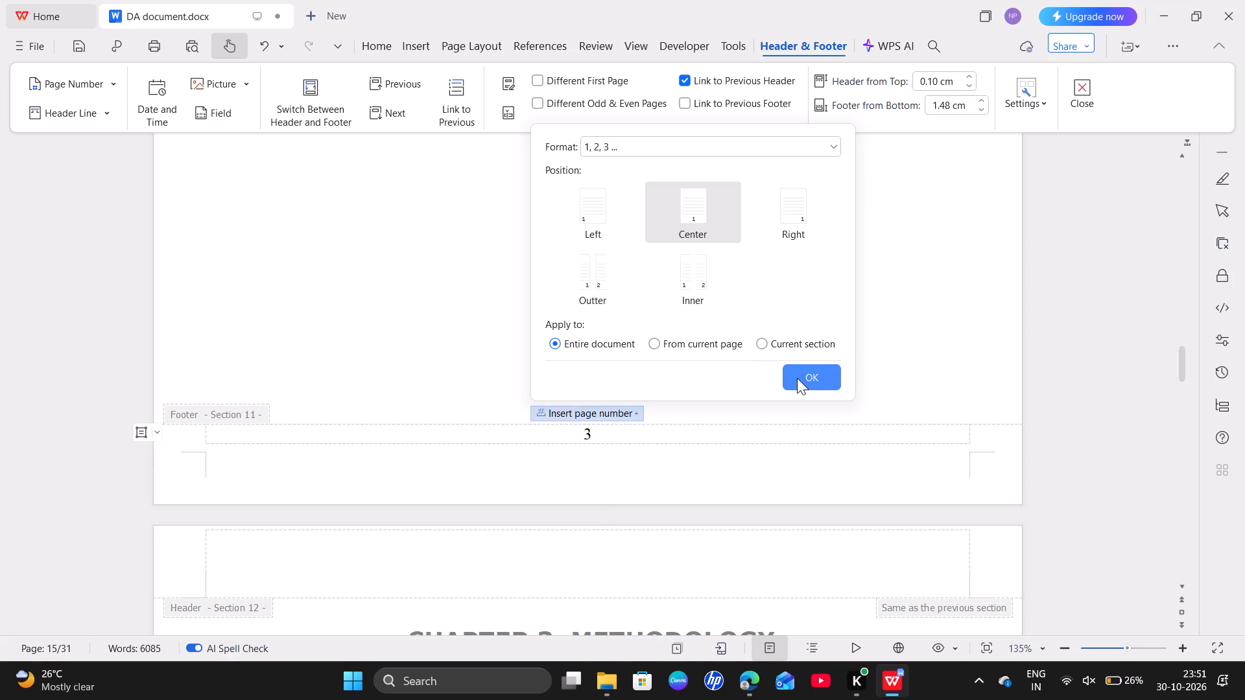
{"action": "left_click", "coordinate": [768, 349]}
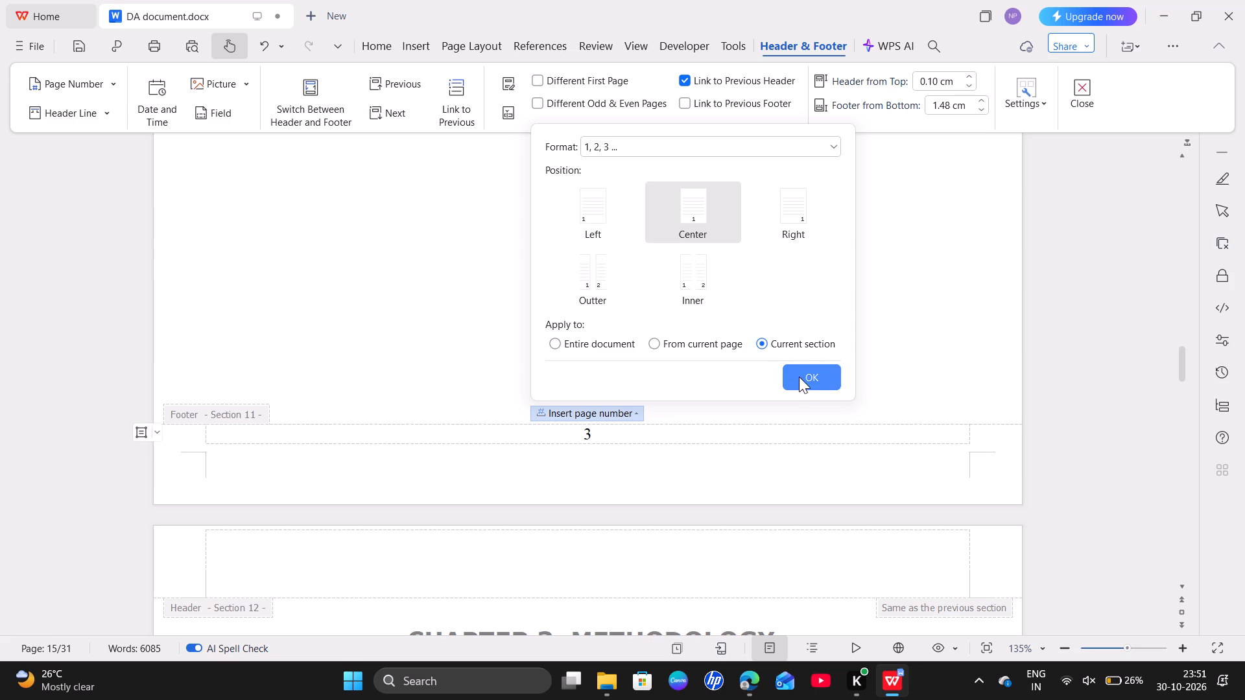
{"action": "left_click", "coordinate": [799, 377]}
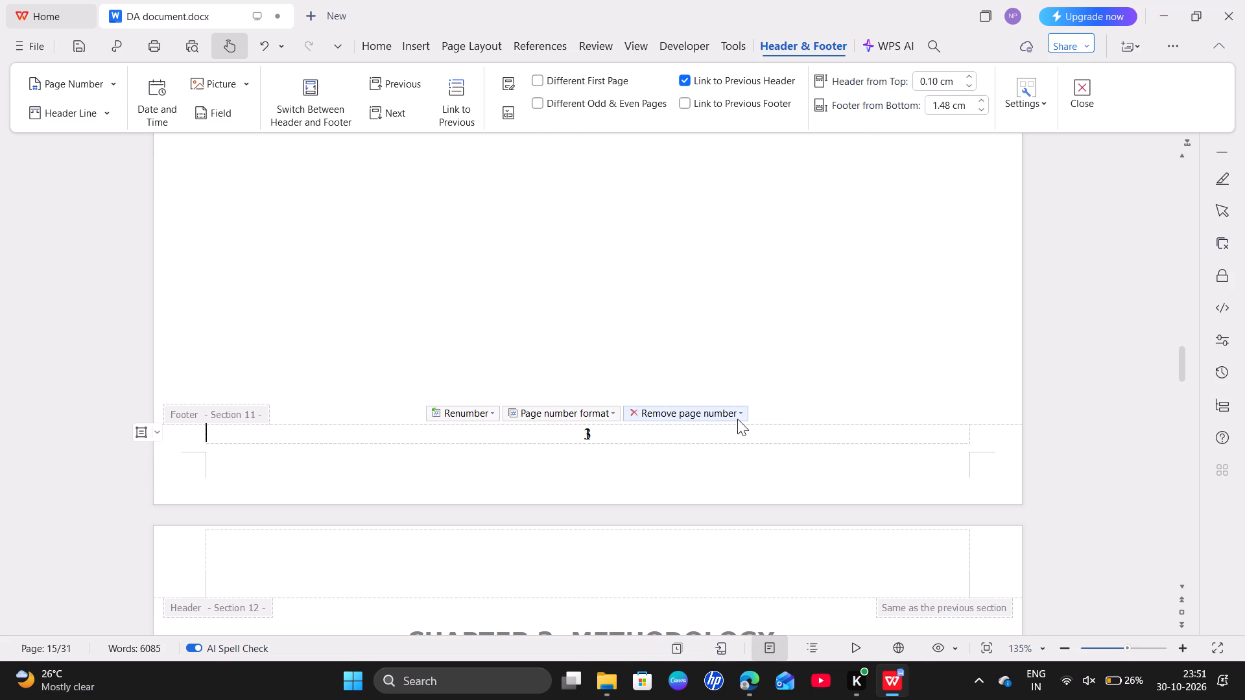
Remove page numbers up to the current Section 11 page, and reinsert a centred 1, 2, 3 number for the current section.
{"action": "left_click", "coordinate": [739, 418]}
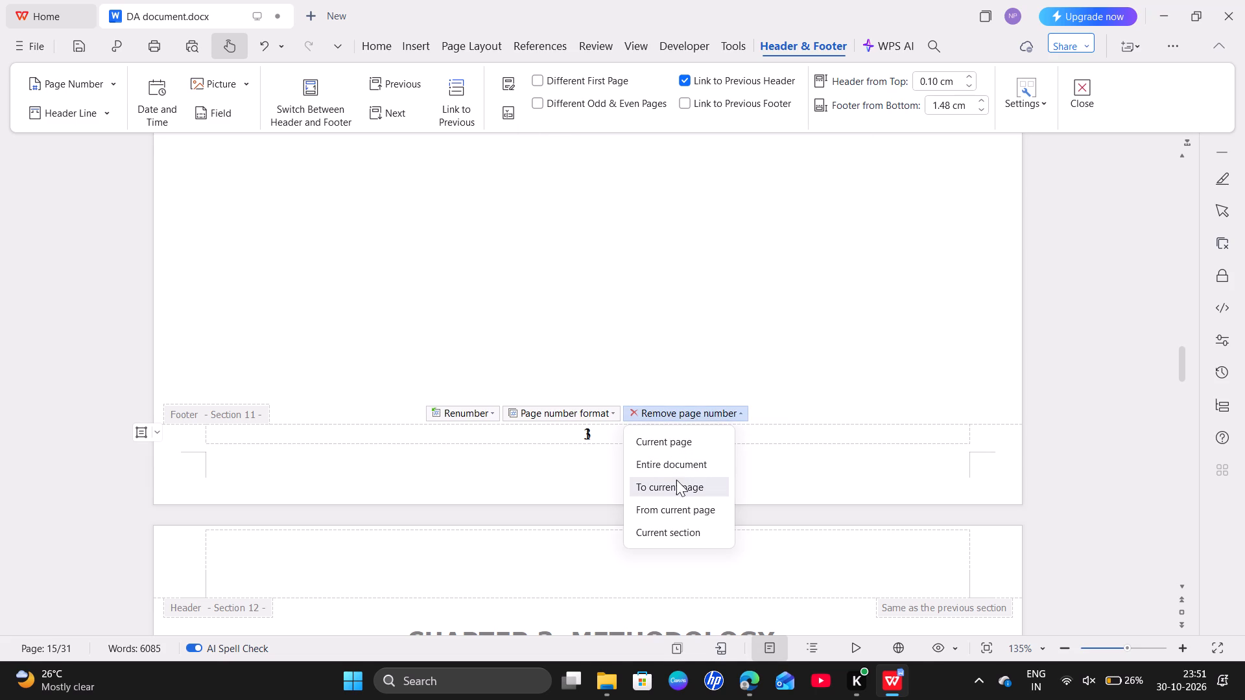
{"action": "left_click", "coordinate": [676, 485]}
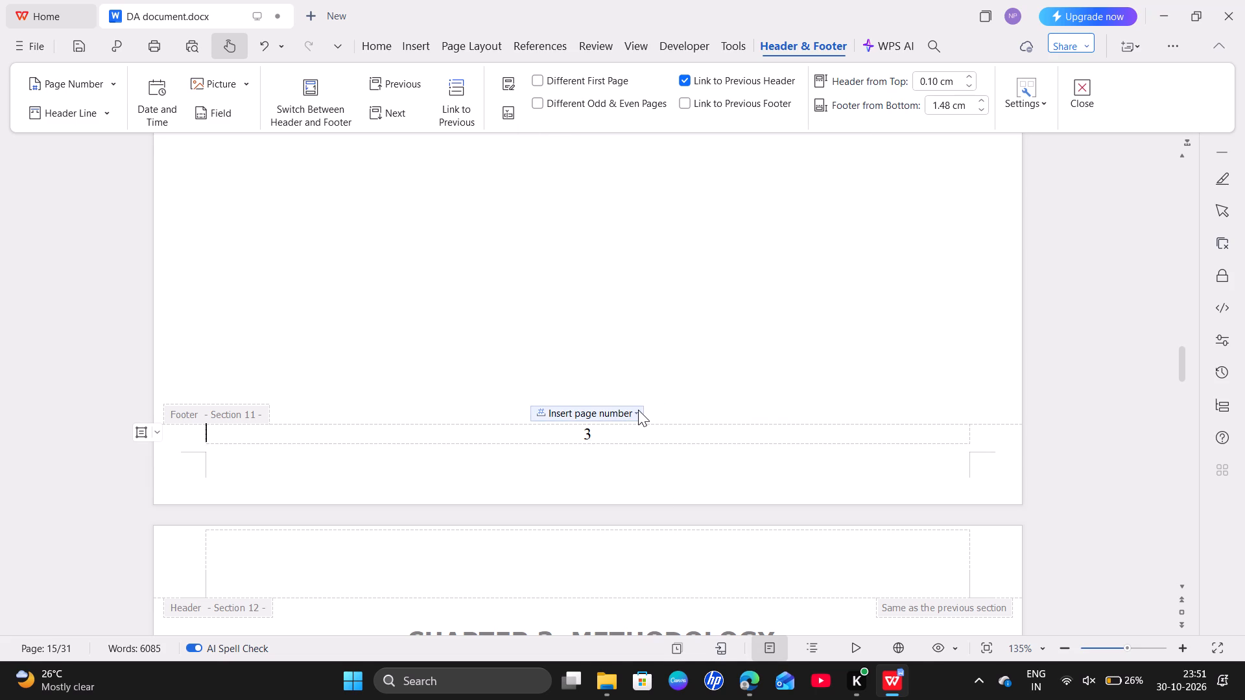
{"action": "left_click", "coordinate": [638, 410]}
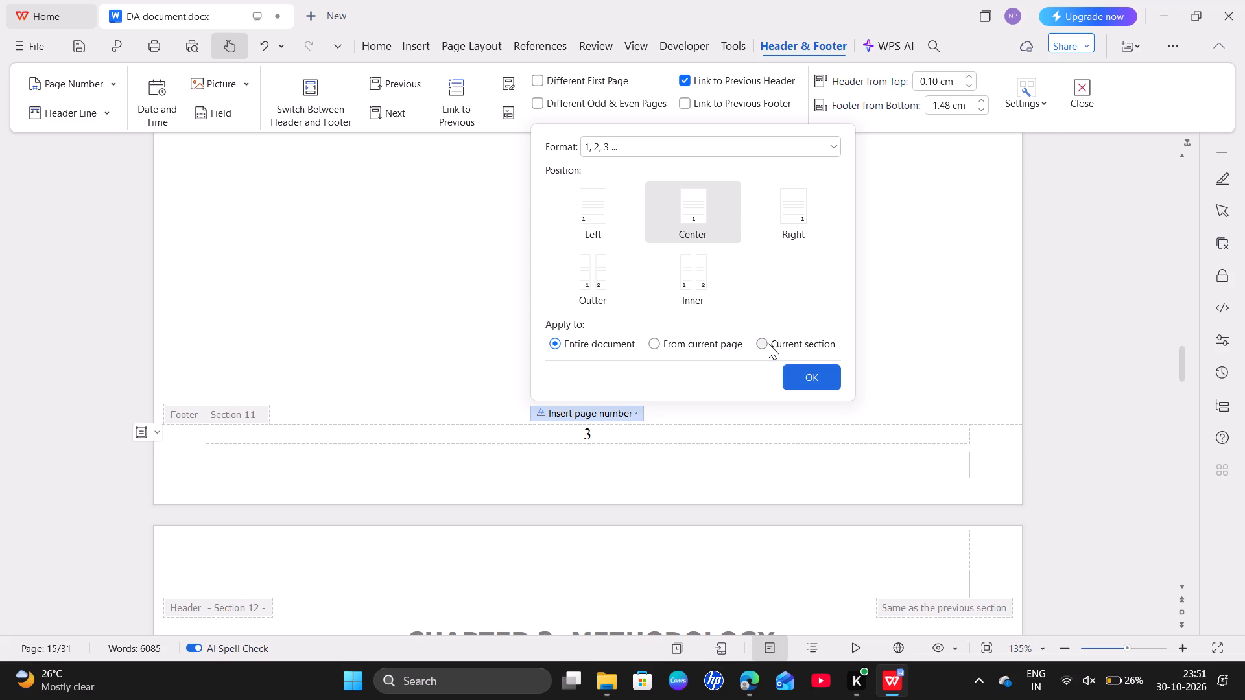
{"action": "left_click", "coordinate": [768, 343]}
{"action": "left_click", "coordinate": [825, 379]}
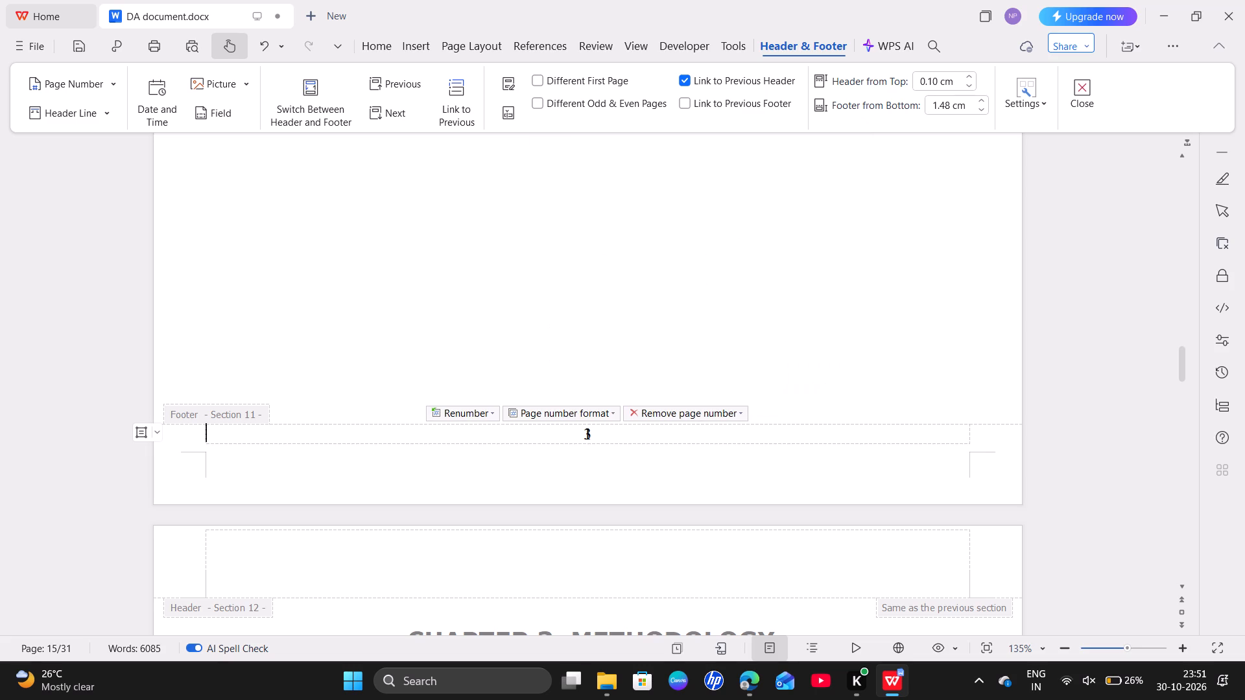
Remove page numbers from the current Section 11 page onward, and reinsert a centred 1, 2, 3 number for the current section.
{"action": "left_click", "coordinate": [737, 415]}
{"action": "left_click", "coordinate": [674, 519]}
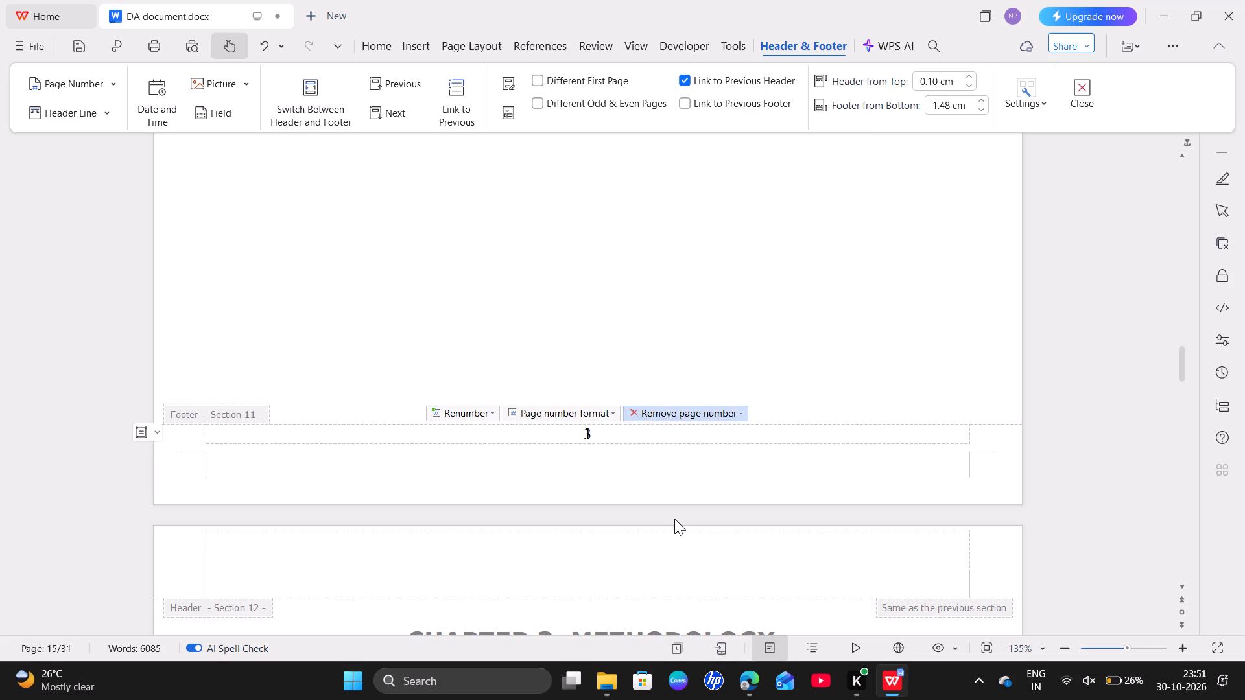
{"action": "left_click", "coordinate": [610, 436]}
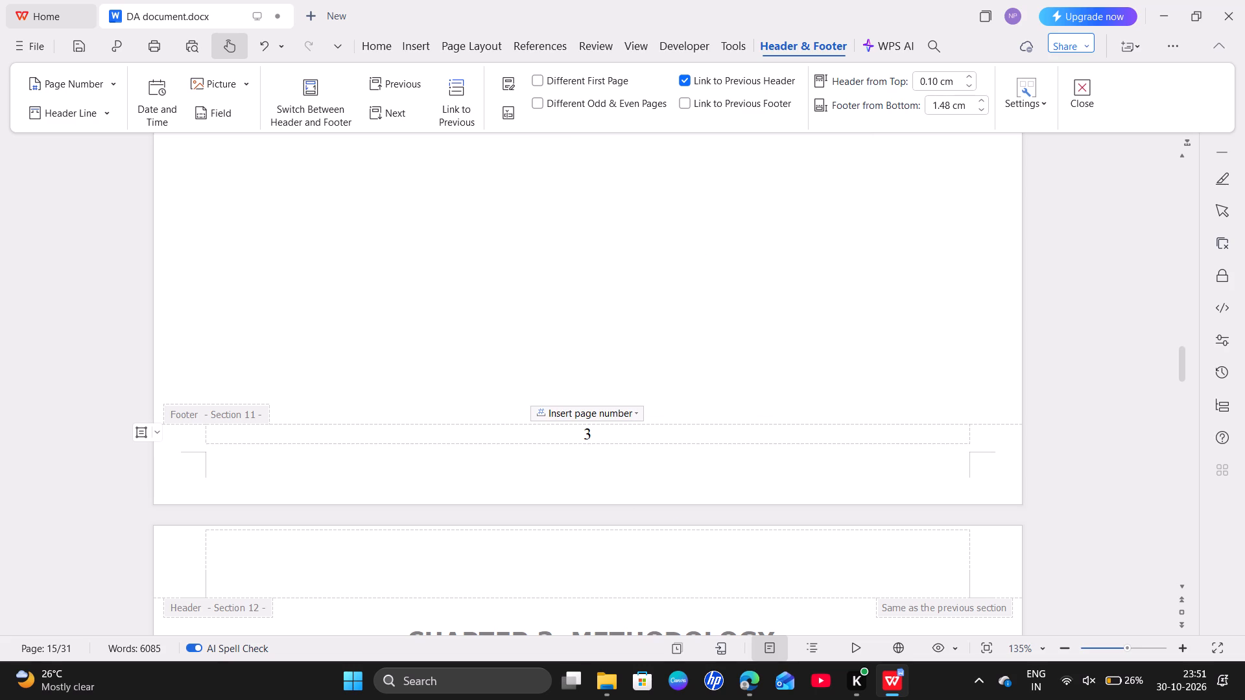
{"action": "double_click", "coordinate": [610, 436]}
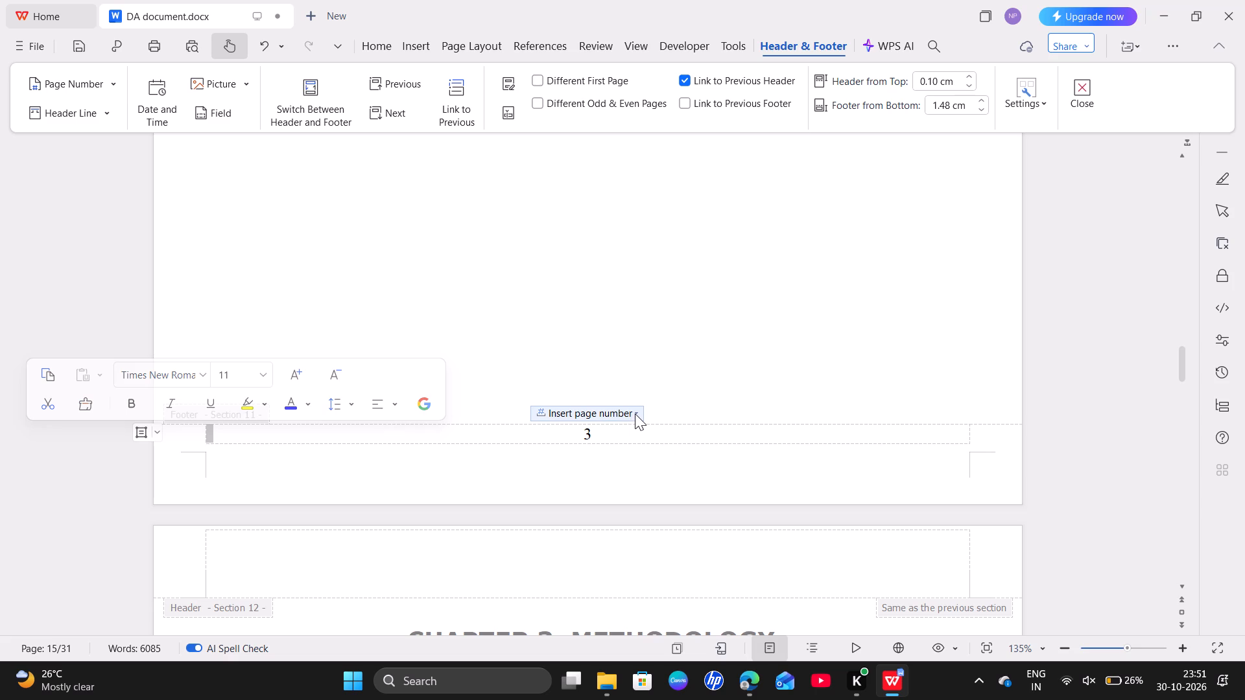
{"action": "left_click", "coordinate": [635, 414]}
{"action": "left_click", "coordinate": [765, 341]}
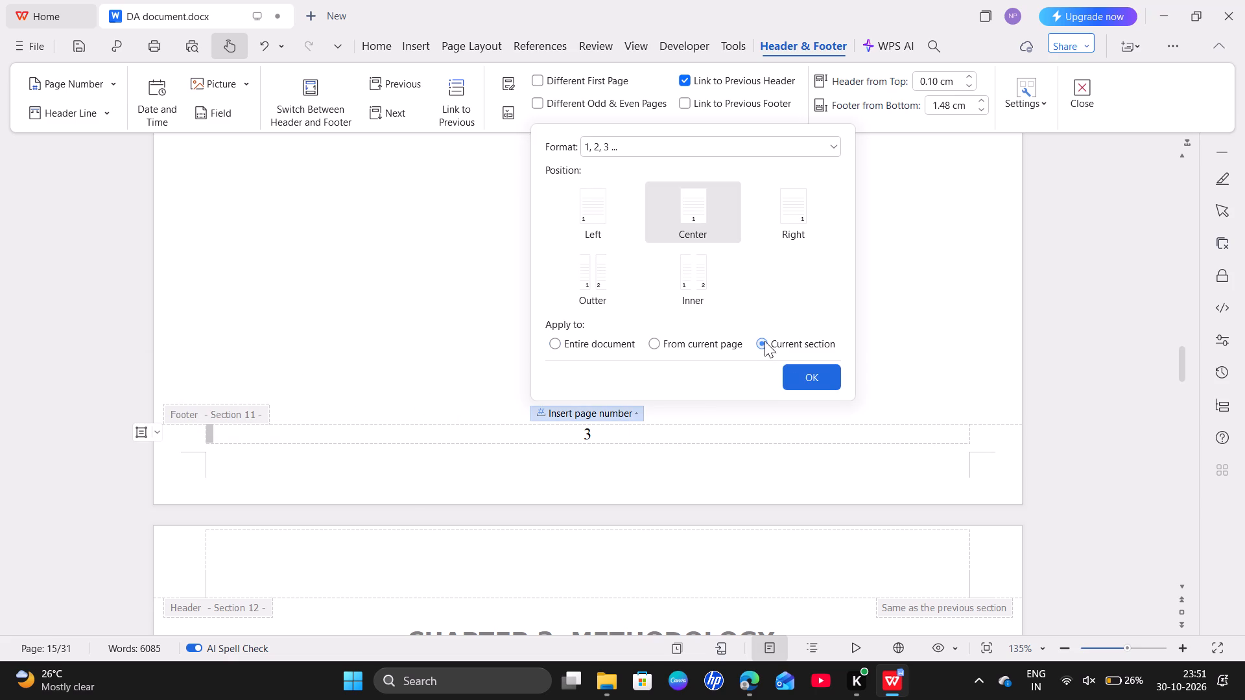
{"action": "left_click", "coordinate": [805, 375]}
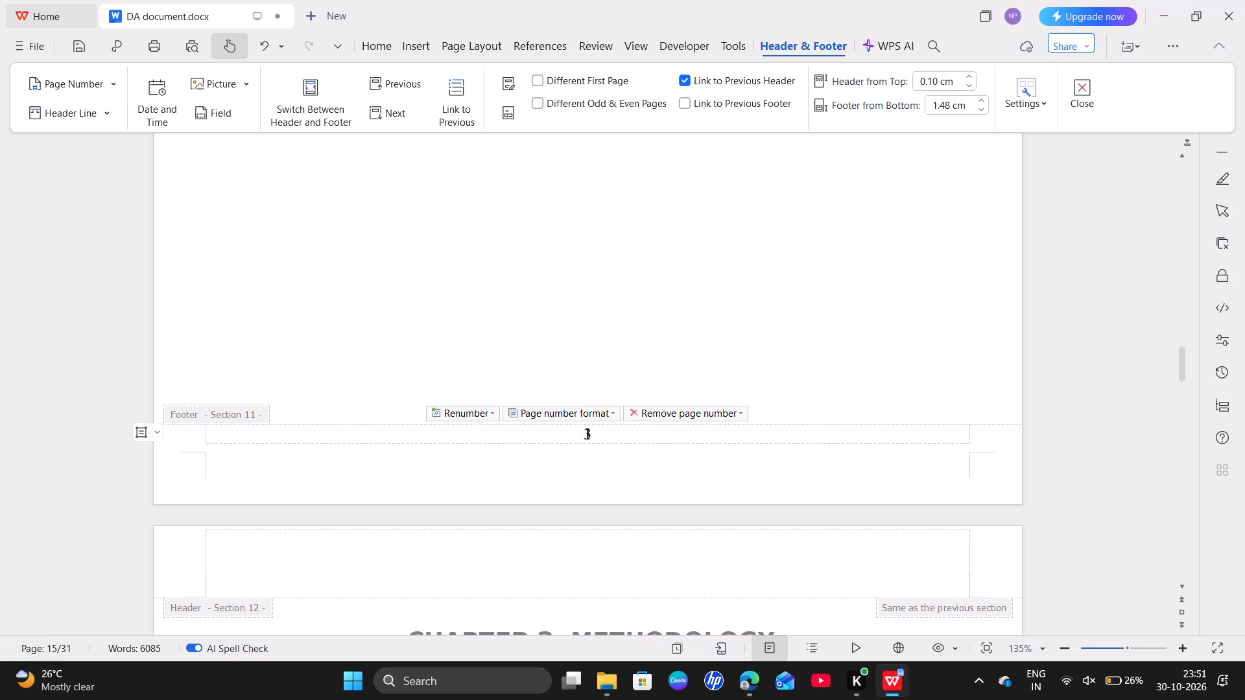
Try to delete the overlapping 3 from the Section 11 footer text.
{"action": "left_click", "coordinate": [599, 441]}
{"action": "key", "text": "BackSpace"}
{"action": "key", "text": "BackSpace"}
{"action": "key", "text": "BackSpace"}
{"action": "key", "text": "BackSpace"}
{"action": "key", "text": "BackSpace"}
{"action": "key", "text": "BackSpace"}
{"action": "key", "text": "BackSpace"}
Renumber the Section 11 footer so its page numbering starts at 4.
{"action": "left_click", "coordinate": [491, 407]}
{"action": "left_click", "coordinate": [567, 450]}
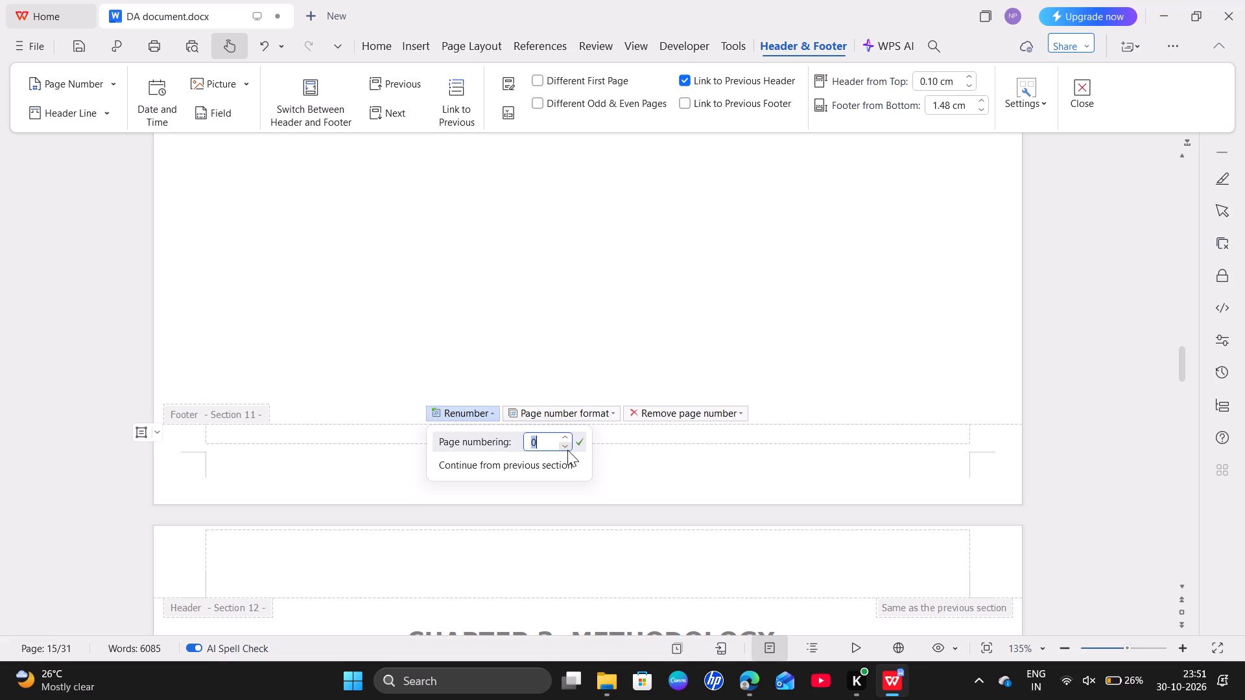
{"action": "left_click", "coordinate": [567, 450]}
{"action": "double_click", "coordinate": [567, 438]}
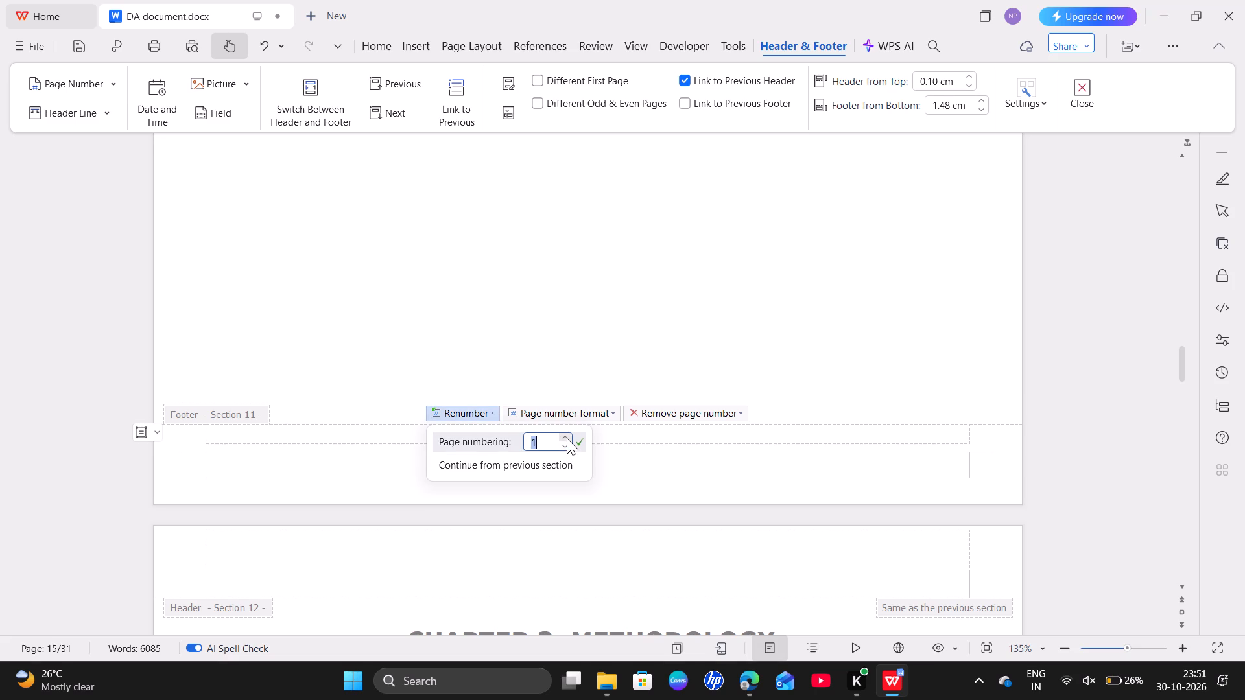
{"action": "left_click", "coordinate": [567, 438]}
{"action": "left_click", "coordinate": [567, 438]}
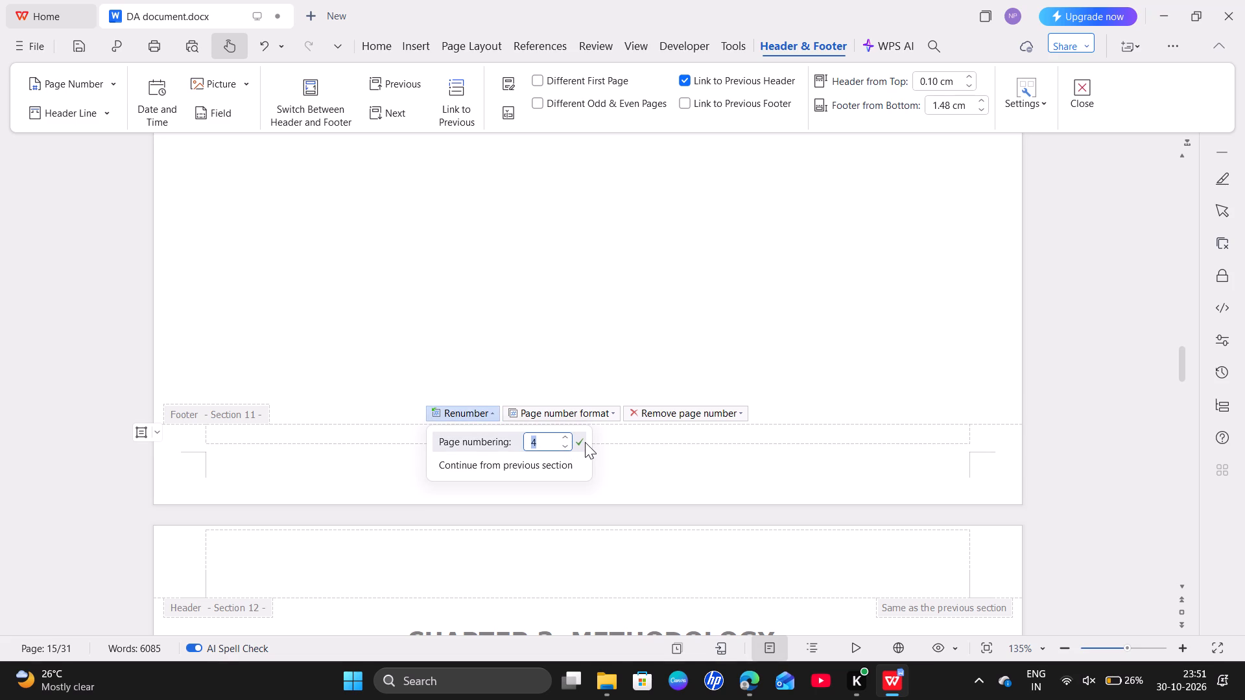
{"action": "left_click", "coordinate": [584, 443]}
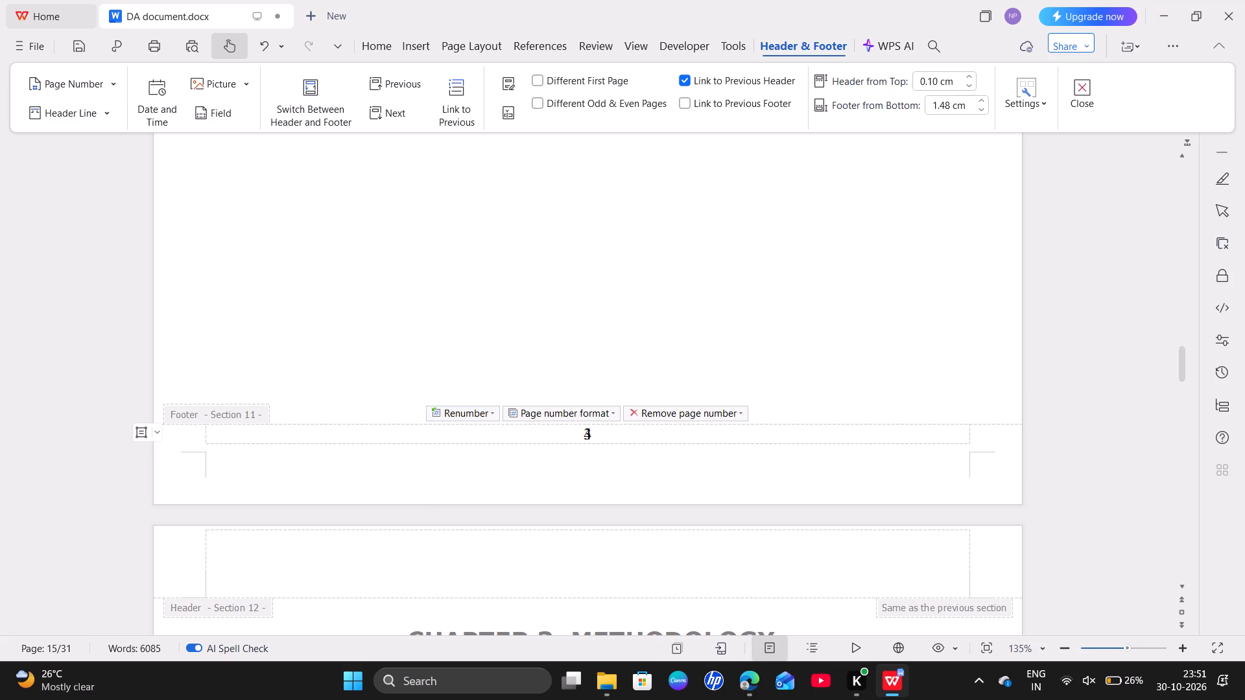
Remove the page number from the current page in the Section 11 footer and leave header and footer editing.
{"action": "left_click", "coordinate": [595, 437]}
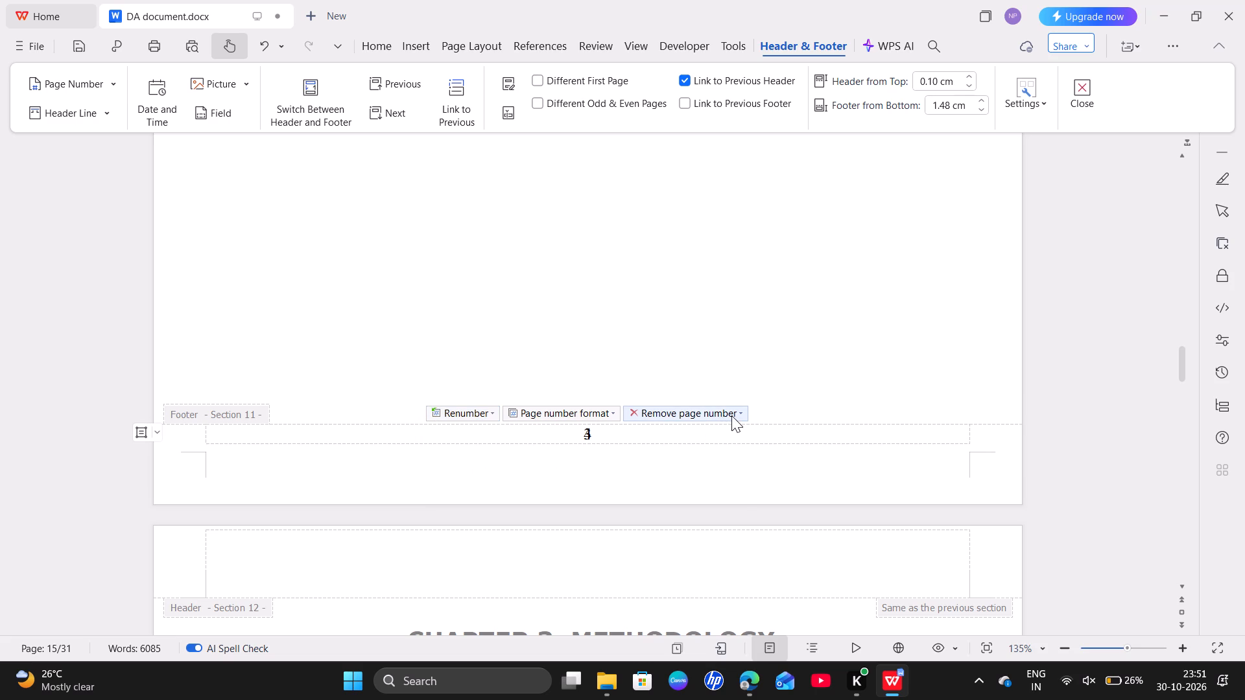
{"action": "left_click", "coordinate": [731, 415]}
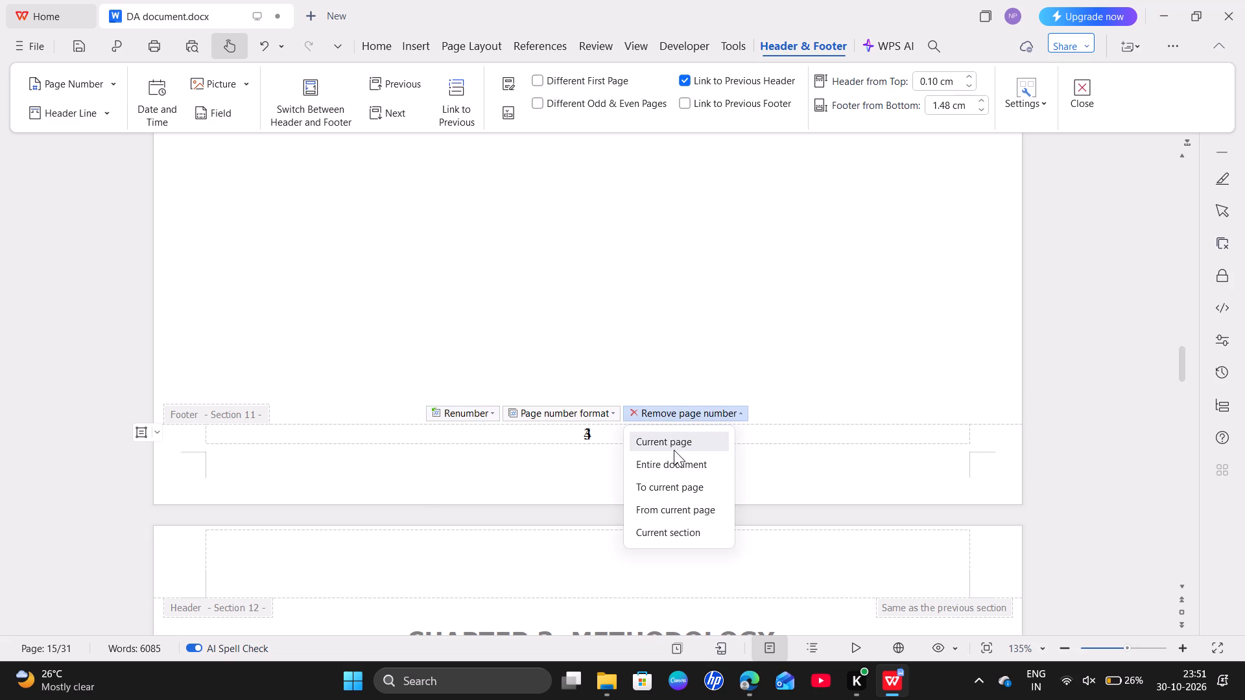
{"action": "left_click", "coordinate": [674, 449]}
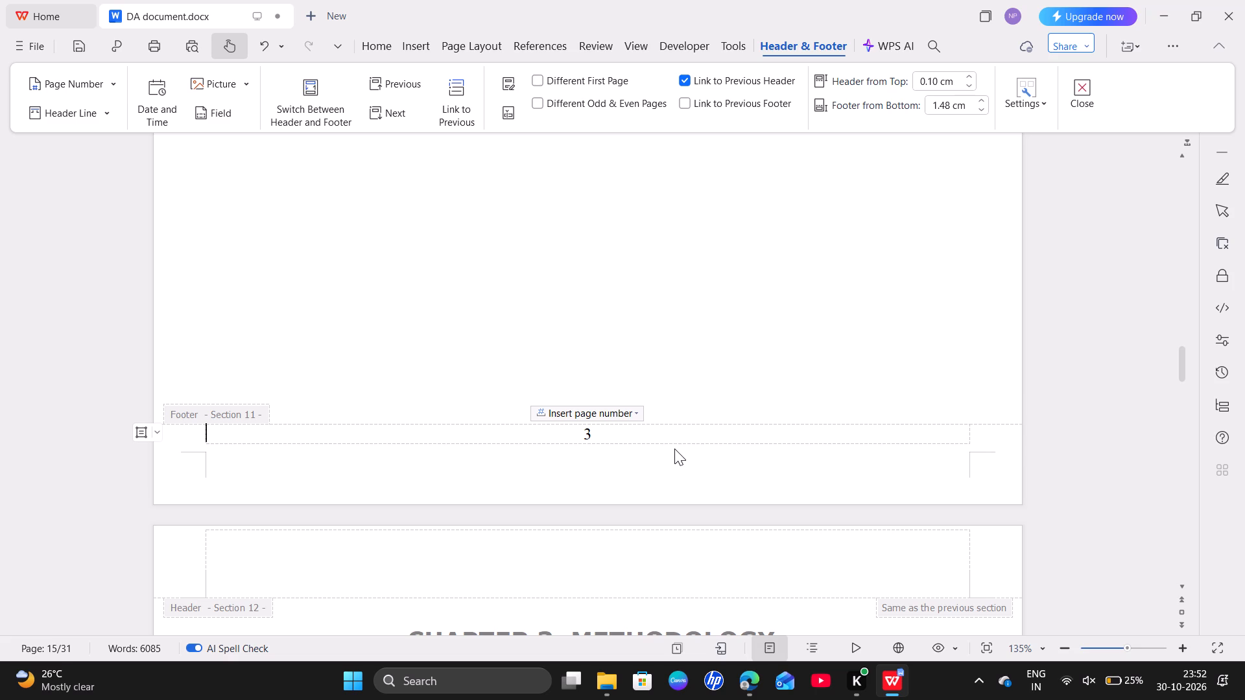
{"action": "scroll", "coordinate": [674, 449], "scroll_direction": "up", "scroll_amount": 9}
{"action": "scroll", "coordinate": [674, 449], "scroll_direction": "up", "scroll_amount": 20}
{"action": "scroll", "coordinate": [674, 449], "scroll_direction": "up", "scroll_amount": 20}
{"action": "scroll", "coordinate": [674, 449], "scroll_direction": "up", "scroll_amount": 20}
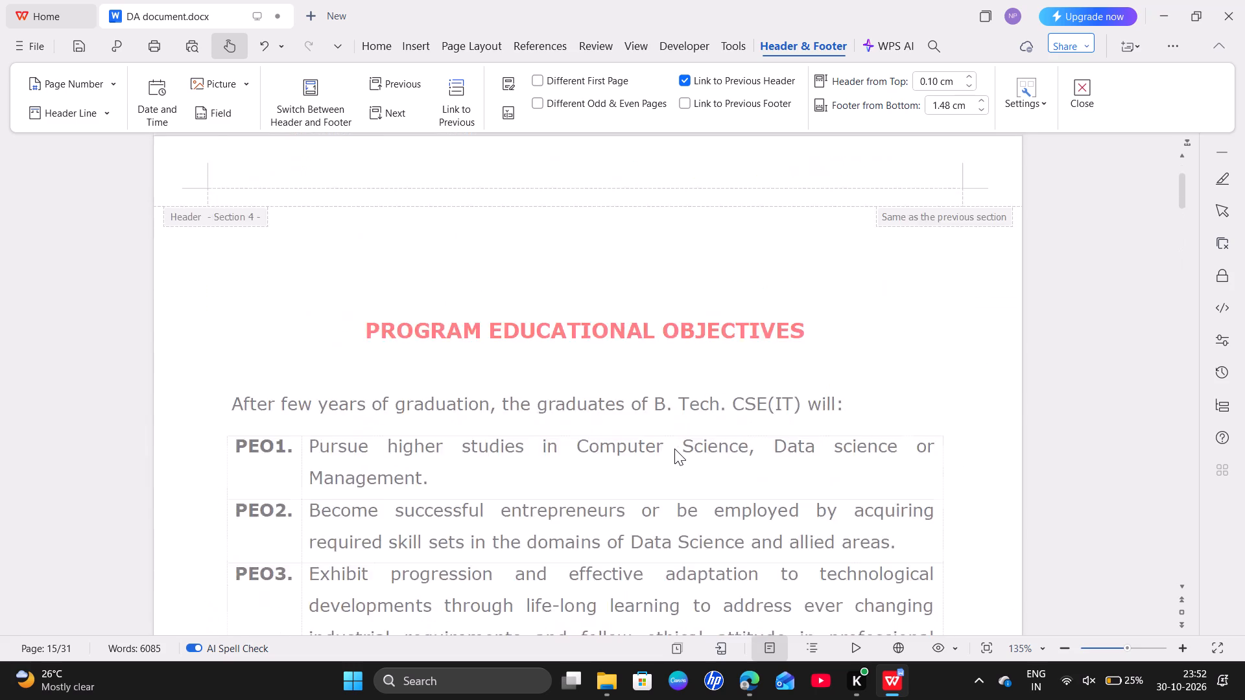
{"action": "scroll", "coordinate": [674, 449], "scroll_direction": "up", "scroll_amount": 20}
{"action": "scroll", "coordinate": [674, 449], "scroll_direction": "up", "scroll_amount": 20}
{"action": "scroll", "coordinate": [674, 449], "scroll_direction": "up", "scroll_amount": 12}
{"action": "scroll", "coordinate": [674, 449], "scroll_direction": "up", "scroll_amount": 17}
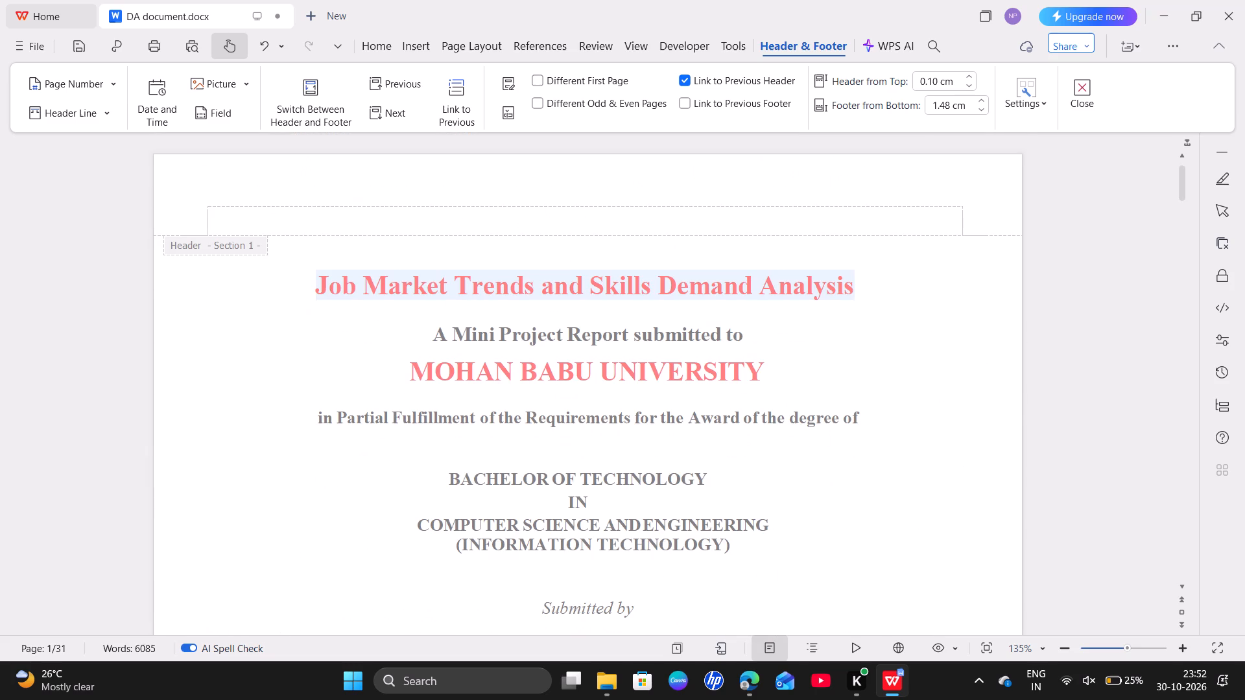
{"action": "left_click", "coordinate": [1074, 416]}
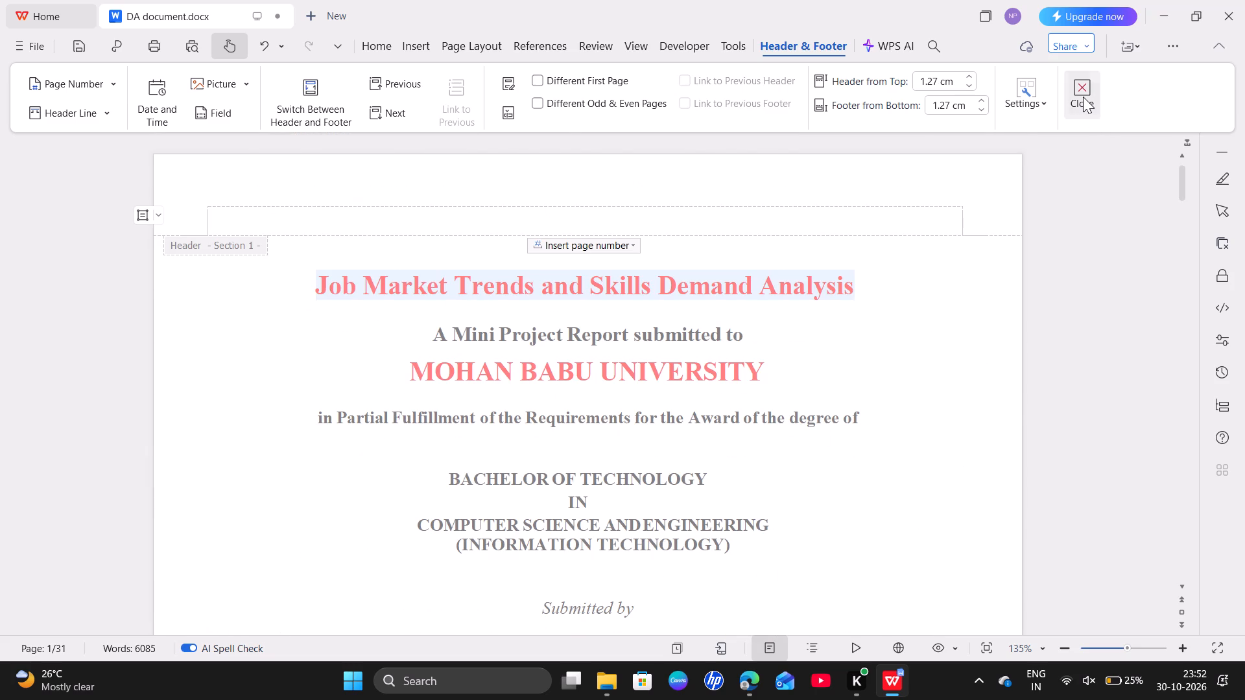
{"action": "left_click", "coordinate": [1083, 97]}
Copy the entire report body, from the title on the first page through reference [14].
{"action": "scroll", "coordinate": [1020, 303], "scroll_direction": "up", "scroll_amount": 20}
{"action": "scroll", "coordinate": [1020, 303], "scroll_direction": "up", "scroll_amount": 20}
{"action": "scroll", "coordinate": [1020, 303], "scroll_direction": "up", "scroll_amount": 20}
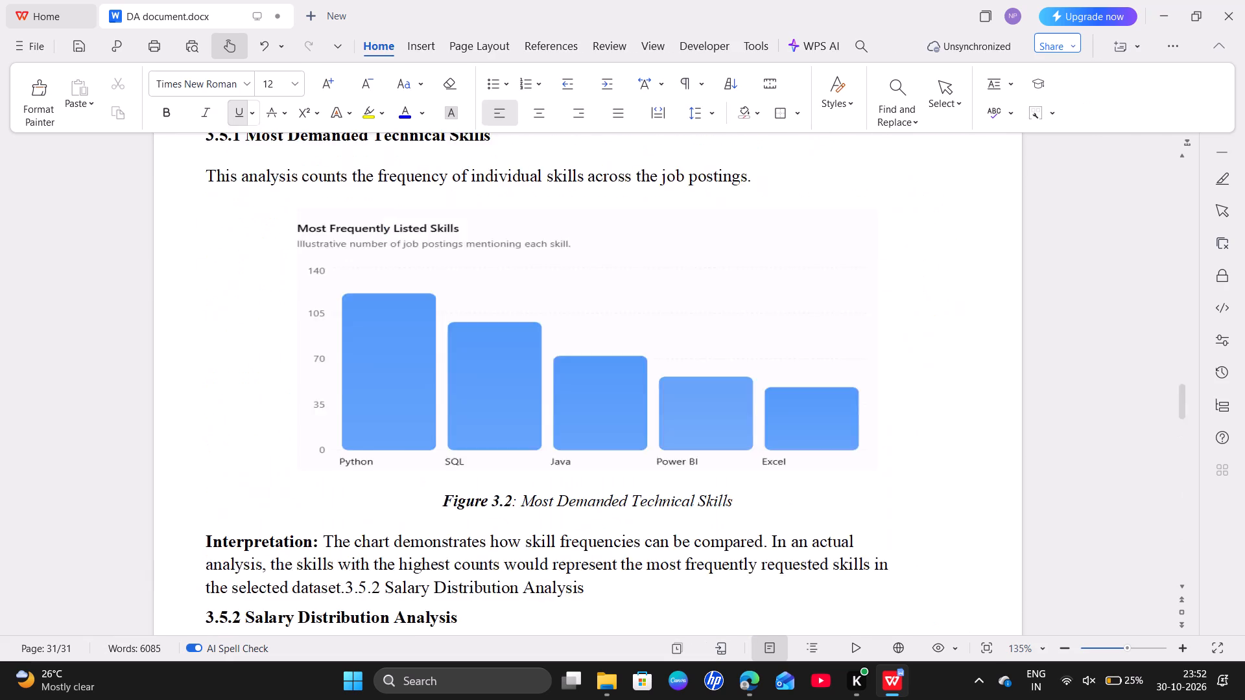
{"action": "scroll", "coordinate": [1020, 303], "scroll_direction": "up", "scroll_amount": 20}
{"action": "scroll", "coordinate": [1020, 303], "scroll_direction": "up", "scroll_amount": 20}
{"action": "scroll", "coordinate": [1020, 303], "scroll_direction": "up", "scroll_amount": 20}
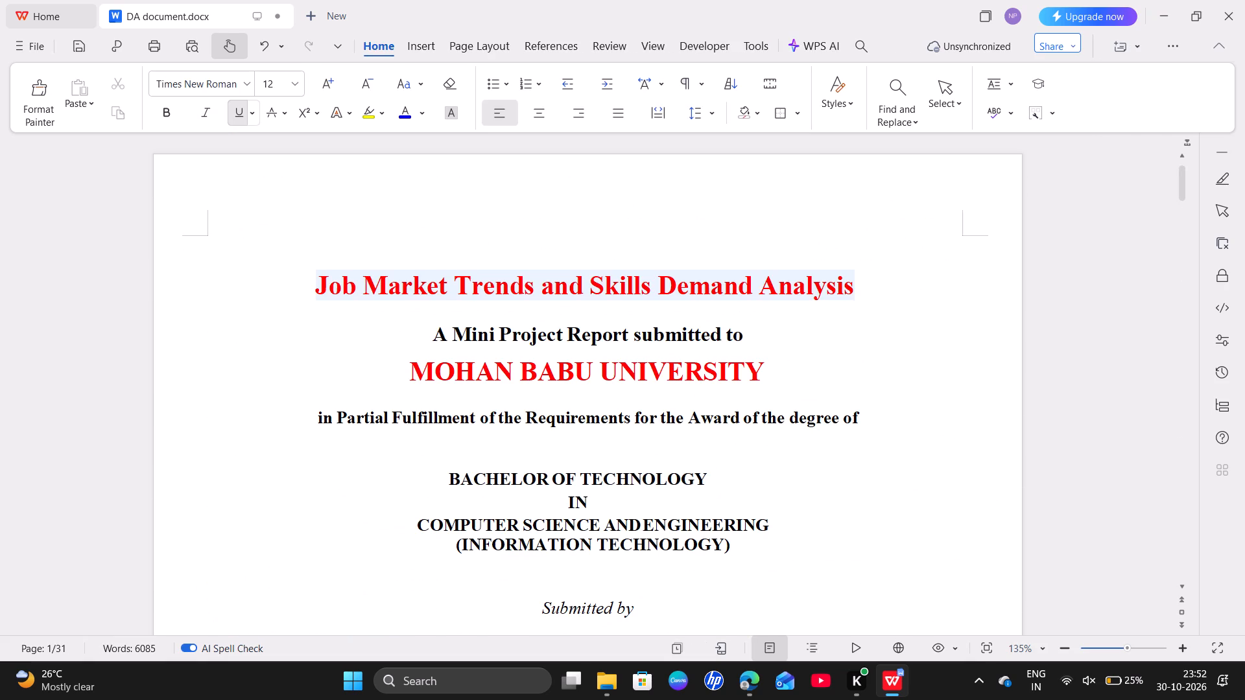
{"action": "left_click_drag", "start_coordinate": [312, 279], "coordinate": [582, 656]}
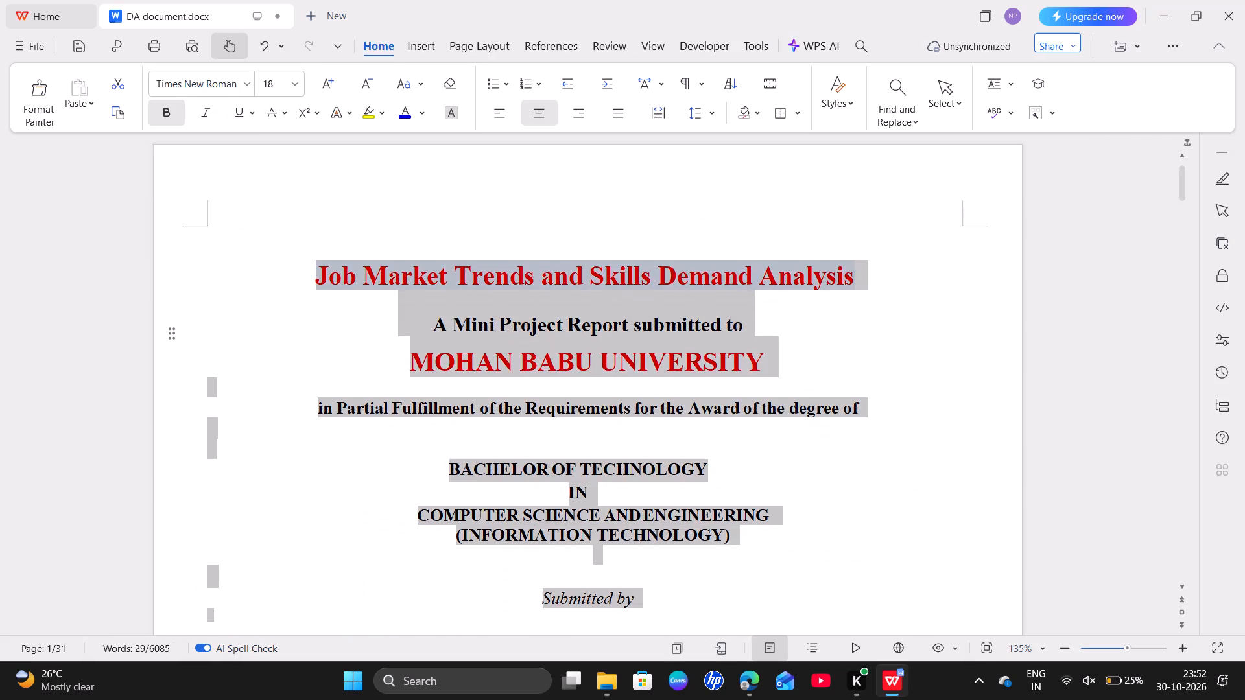
{"action": "left_click_drag", "start_coordinate": [582, 656], "coordinate": [587, 699]}
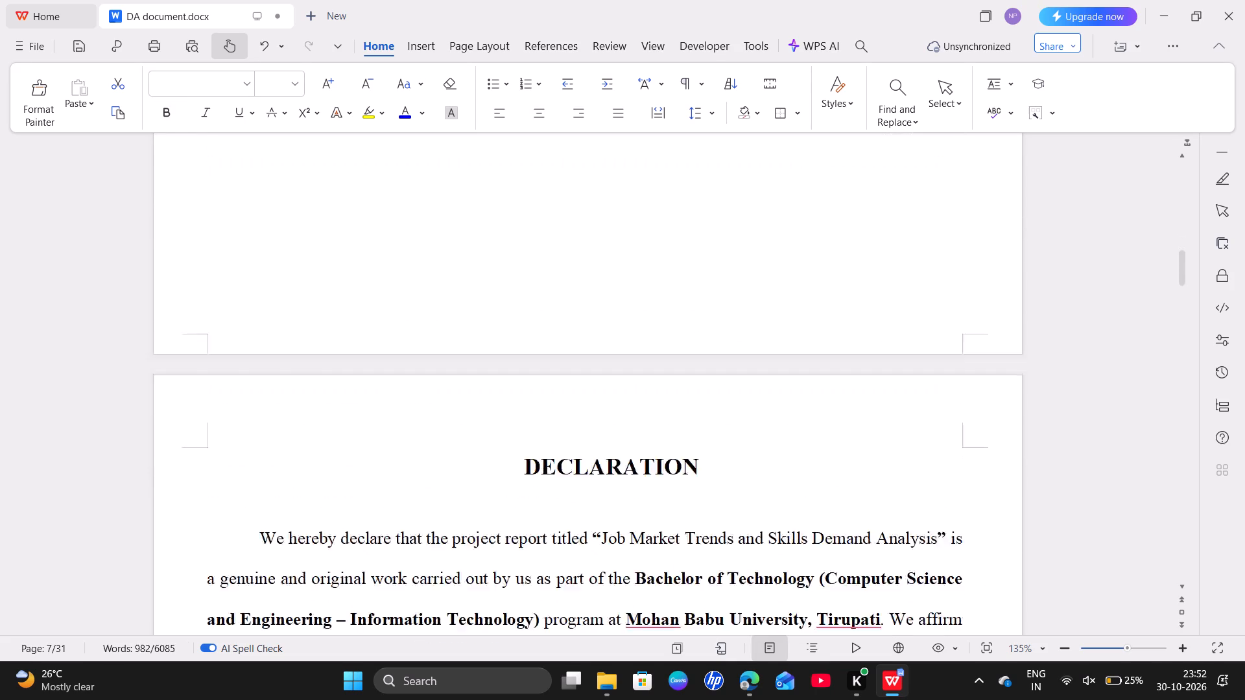
{"action": "left_click_drag", "start_coordinate": [587, 699], "coordinate": [586, 699]}
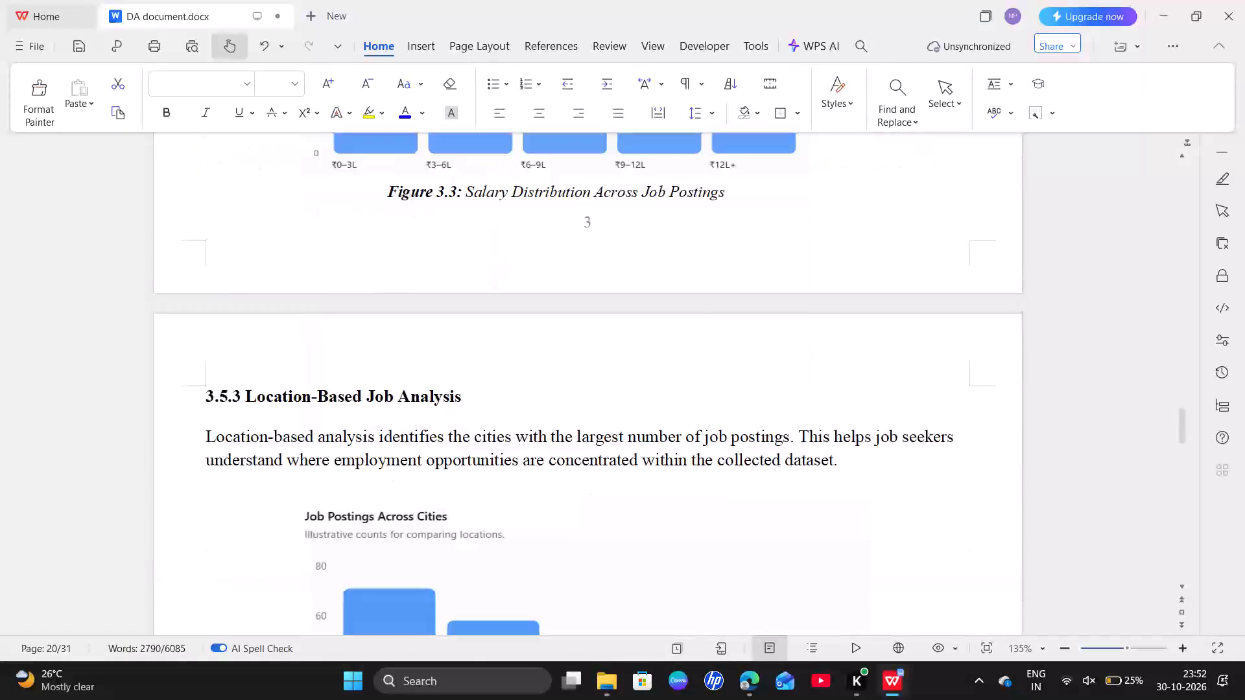
{"action": "left_click_drag", "start_coordinate": [586, 699], "coordinate": [584, 699]}
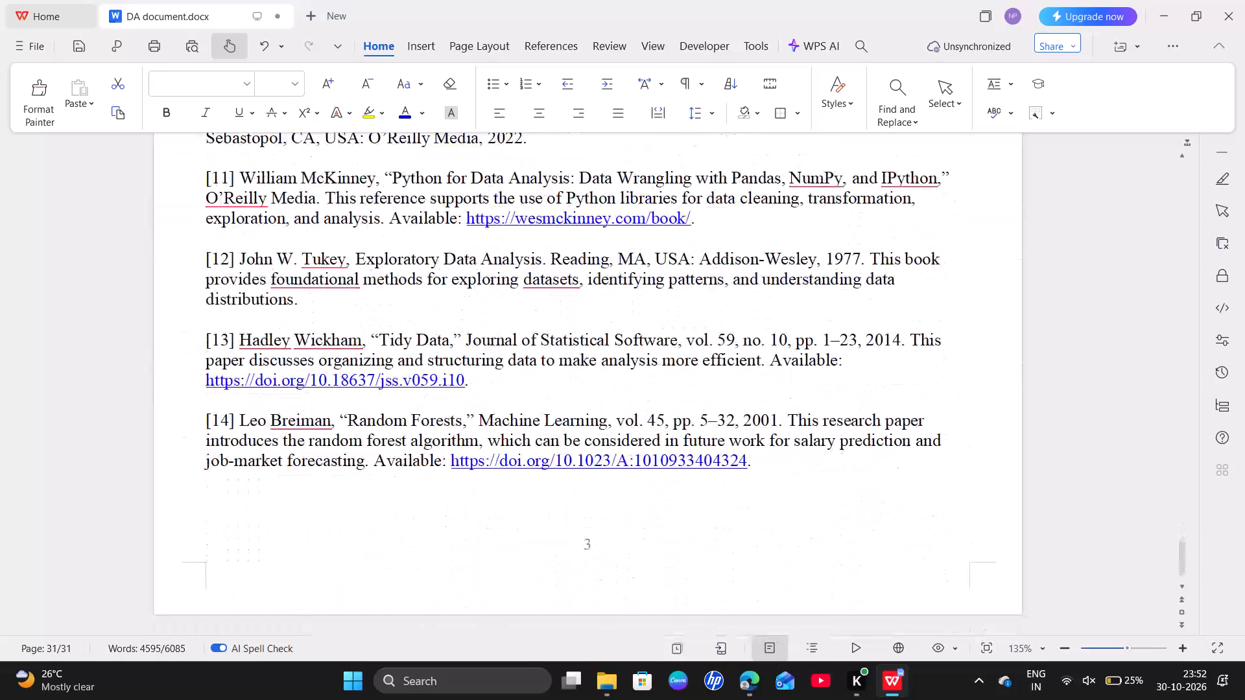
{"action": "left_click_drag", "start_coordinate": [584, 699], "coordinate": [800, 470]}
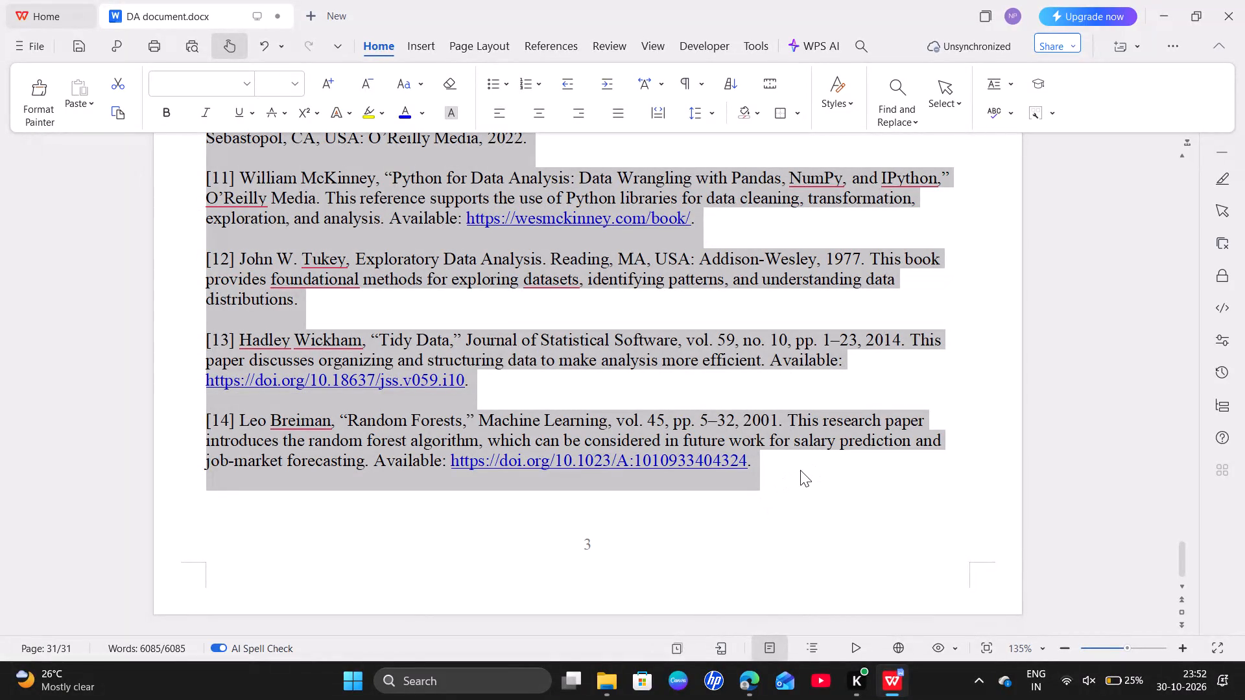
{"action": "left_click_drag", "start_coordinate": [800, 470], "coordinate": [790, 470]}
{"action": "key", "text": "ctrl+c"}
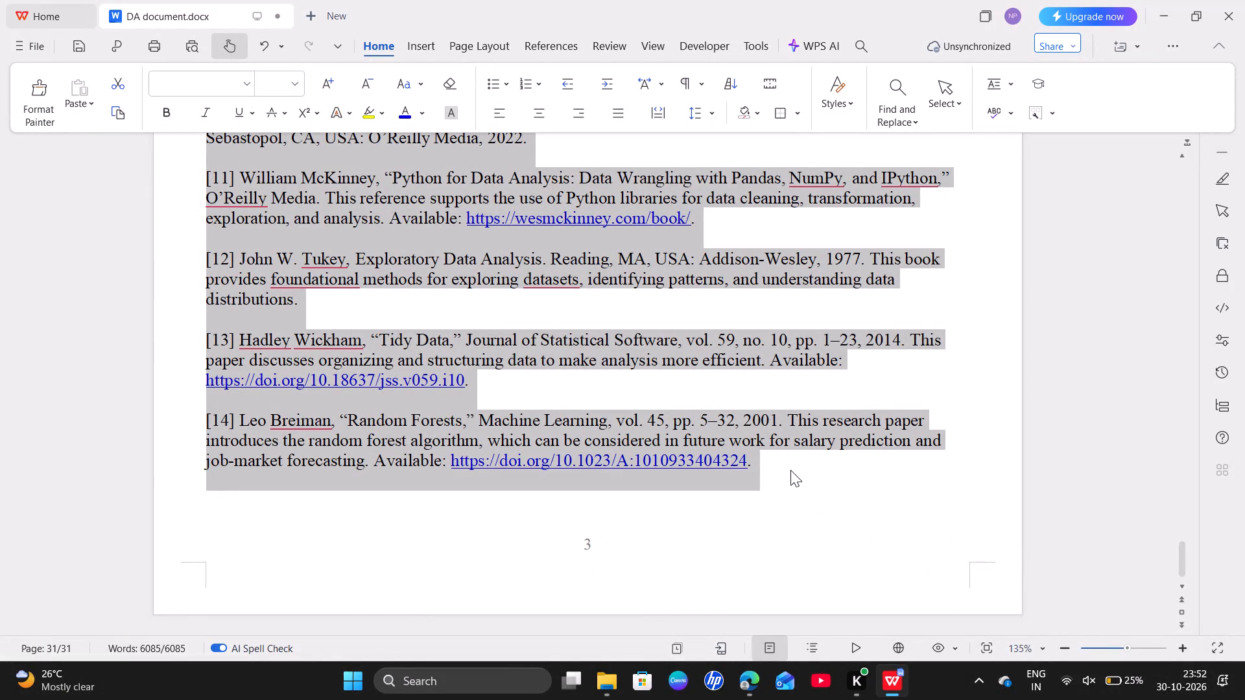
Create a new blank text document and paste the copied report into it.
{"action": "left_click", "coordinate": [329, 10]}
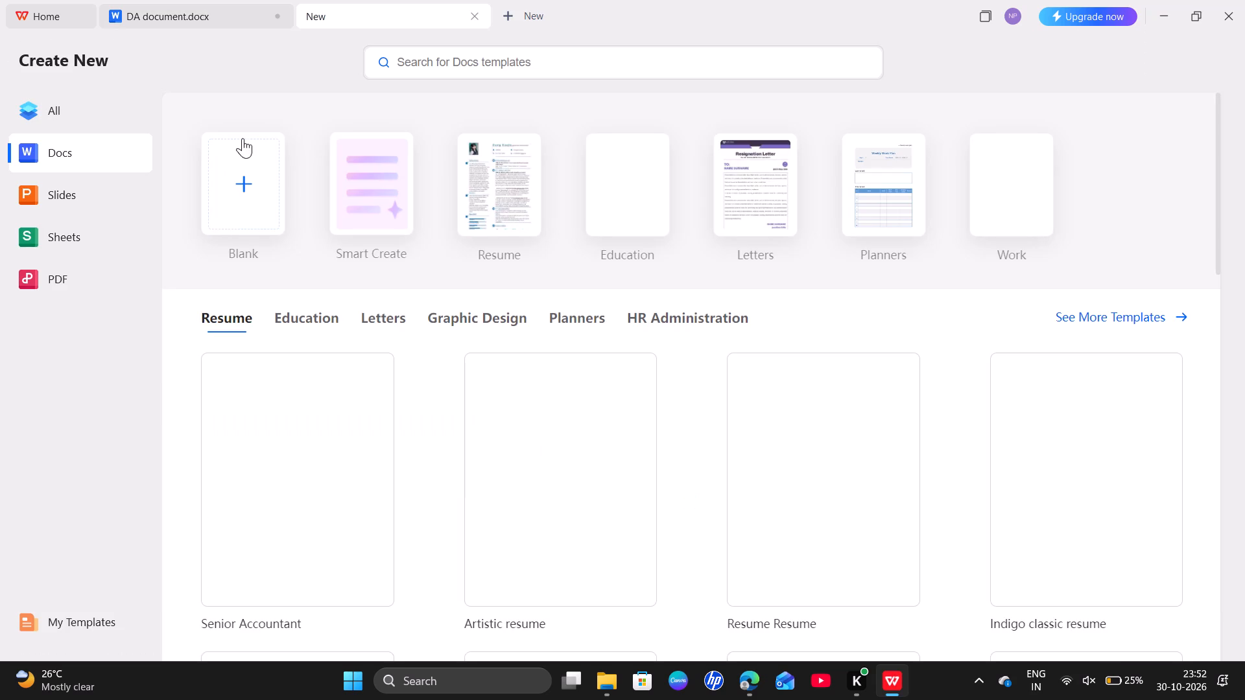
{"action": "left_click", "coordinate": [246, 187]}
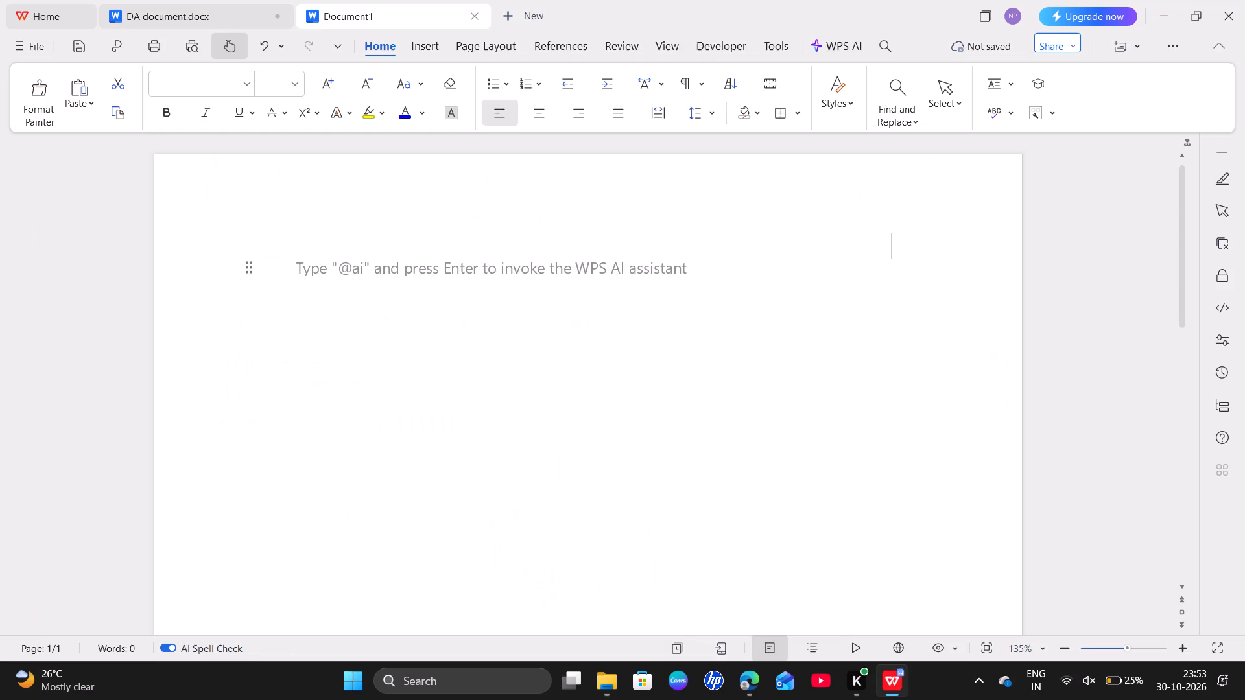
{"action": "left_click", "coordinate": [394, 270]}
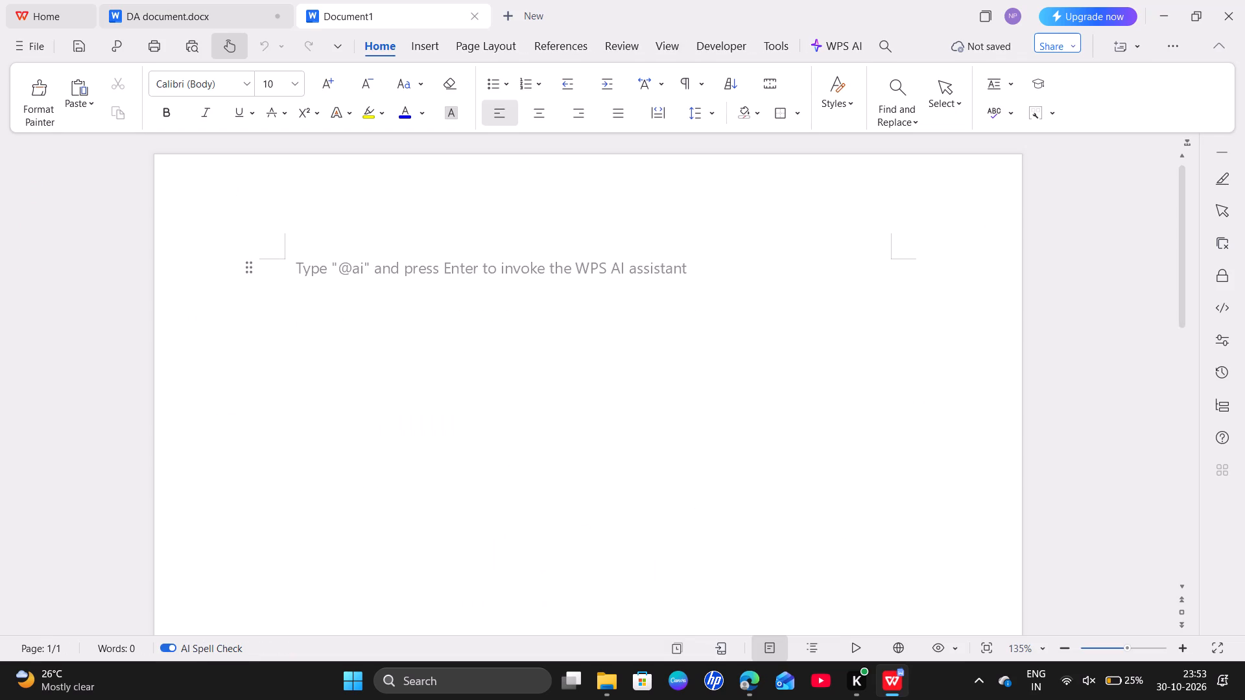
{"action": "key", "text": "ctrl+v"}
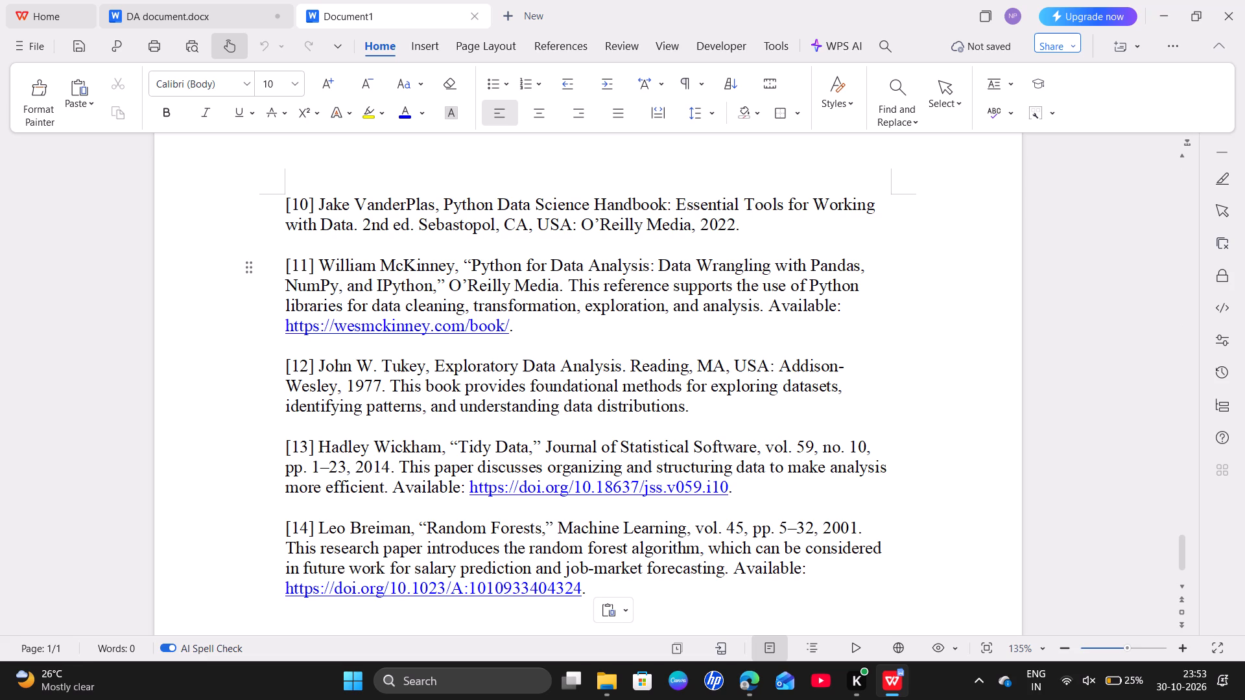
Examine the layout and footer page numbers in the pasted copy, from the title page to section 1.3 Objectives.
{"action": "scroll", "coordinate": [394, 270], "scroll_direction": "up", "scroll_amount": 20}
{"action": "scroll", "coordinate": [394, 270], "scroll_direction": "up", "scroll_amount": 15}
{"action": "scroll", "coordinate": [394, 270], "scroll_direction": "up", "scroll_amount": 20}
{"action": "scroll", "coordinate": [394, 270], "scroll_direction": "up", "scroll_amount": 6}
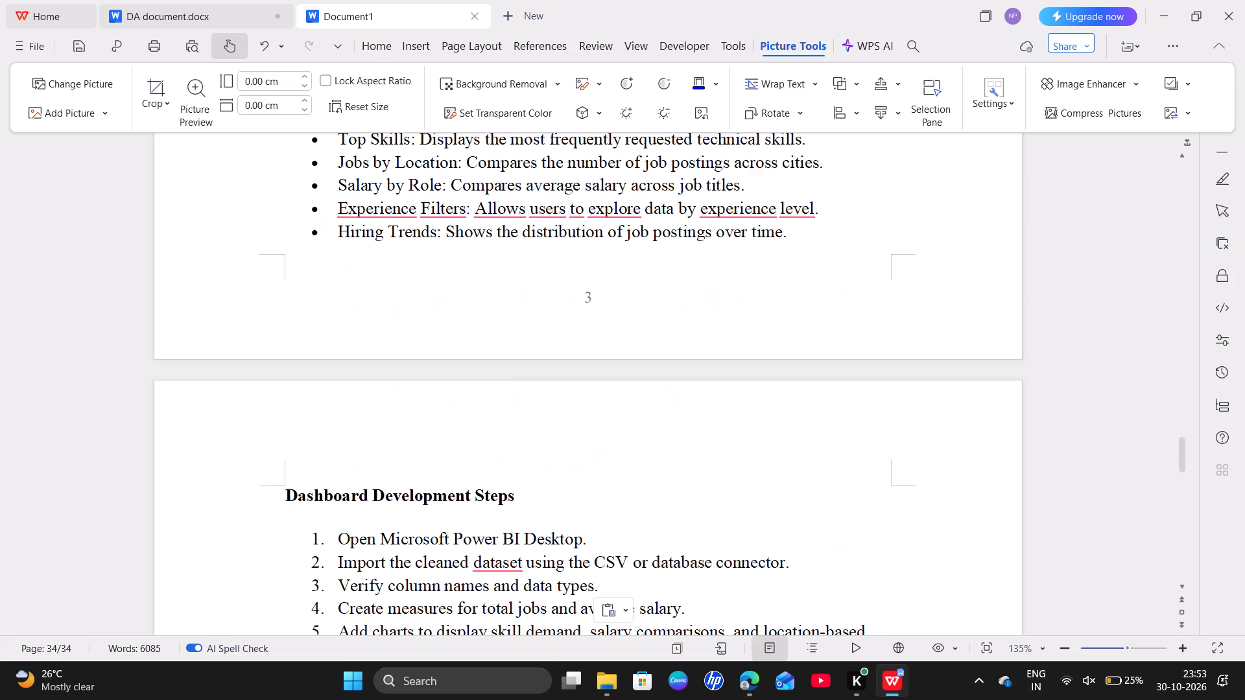
{"action": "scroll", "coordinate": [394, 270], "scroll_direction": "up", "scroll_amount": 20}
{"action": "scroll", "coordinate": [394, 270], "scroll_direction": "up", "scroll_amount": 20}
{"action": "scroll", "coordinate": [394, 270], "scroll_direction": "up", "scroll_amount": 20}
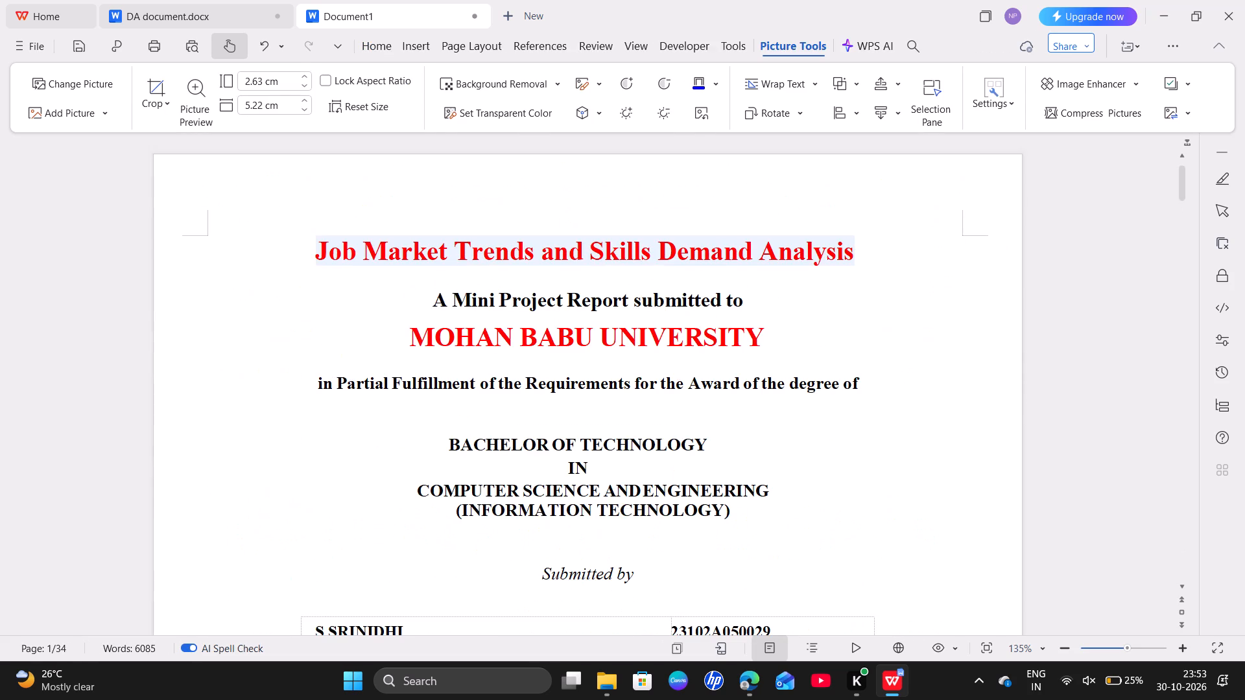
{"action": "scroll", "coordinate": [394, 270], "scroll_direction": "up", "scroll_amount": 7}
{"action": "scroll", "coordinate": [394, 270], "scroll_direction": "down", "scroll_amount": 4}
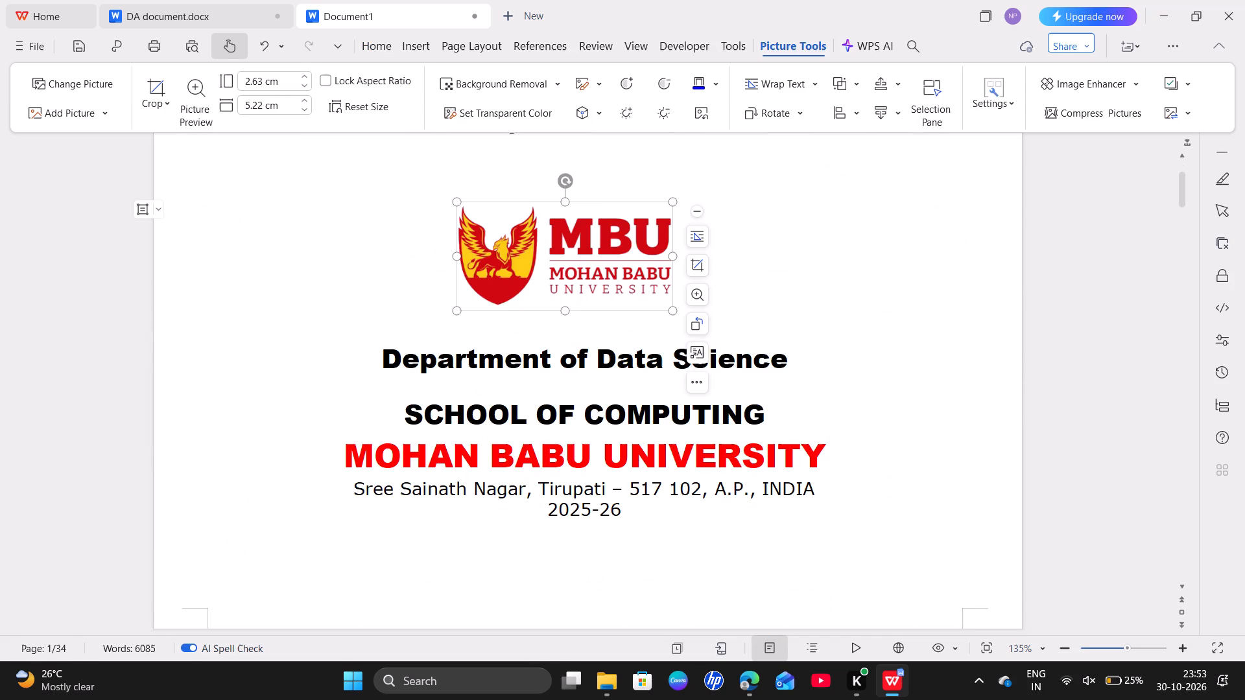
{"action": "scroll", "coordinate": [394, 270], "scroll_direction": "down", "scroll_amount": 5}
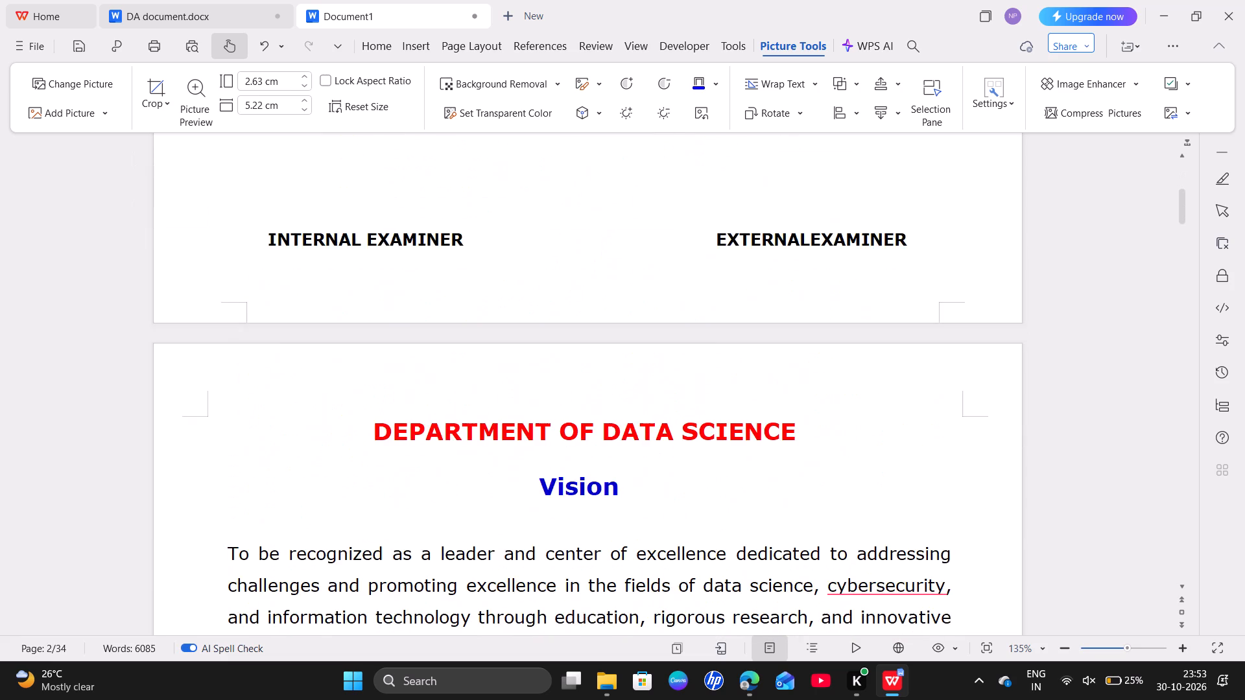
{"action": "scroll", "coordinate": [394, 270], "scroll_direction": "down", "scroll_amount": 6}
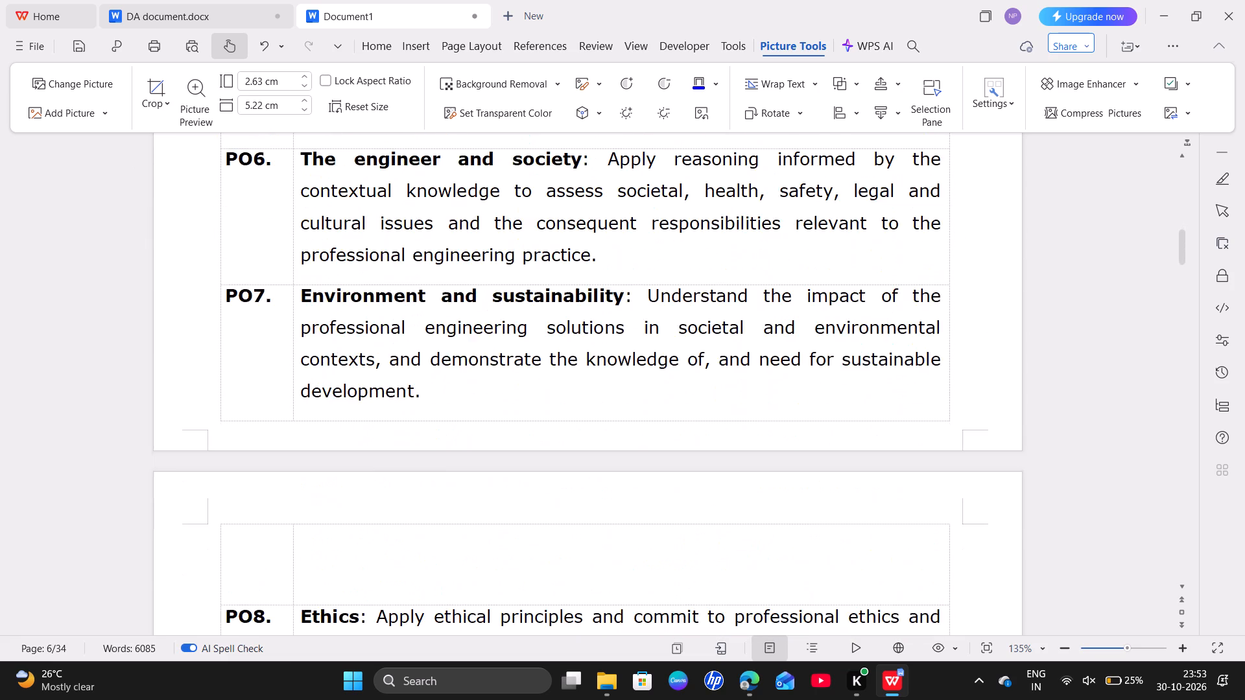
{"action": "scroll", "coordinate": [394, 270], "scroll_direction": "down", "scroll_amount": 11}
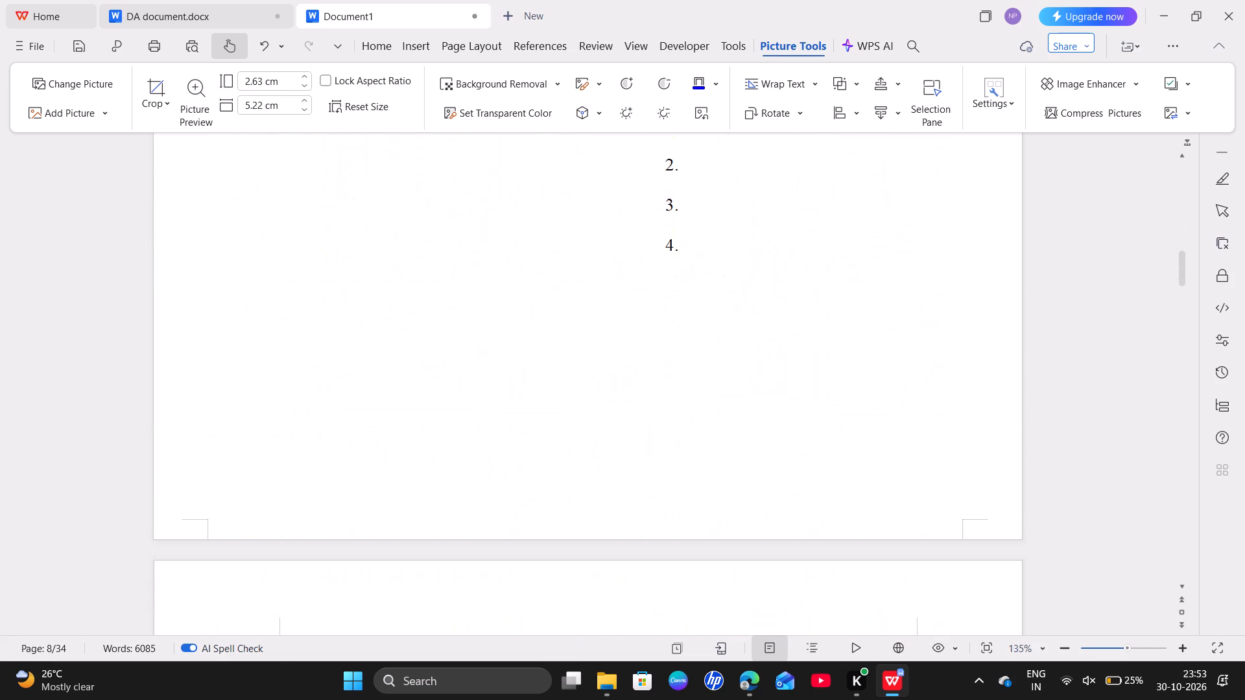
{"action": "scroll", "coordinate": [394, 270], "scroll_direction": "down", "scroll_amount": 5}
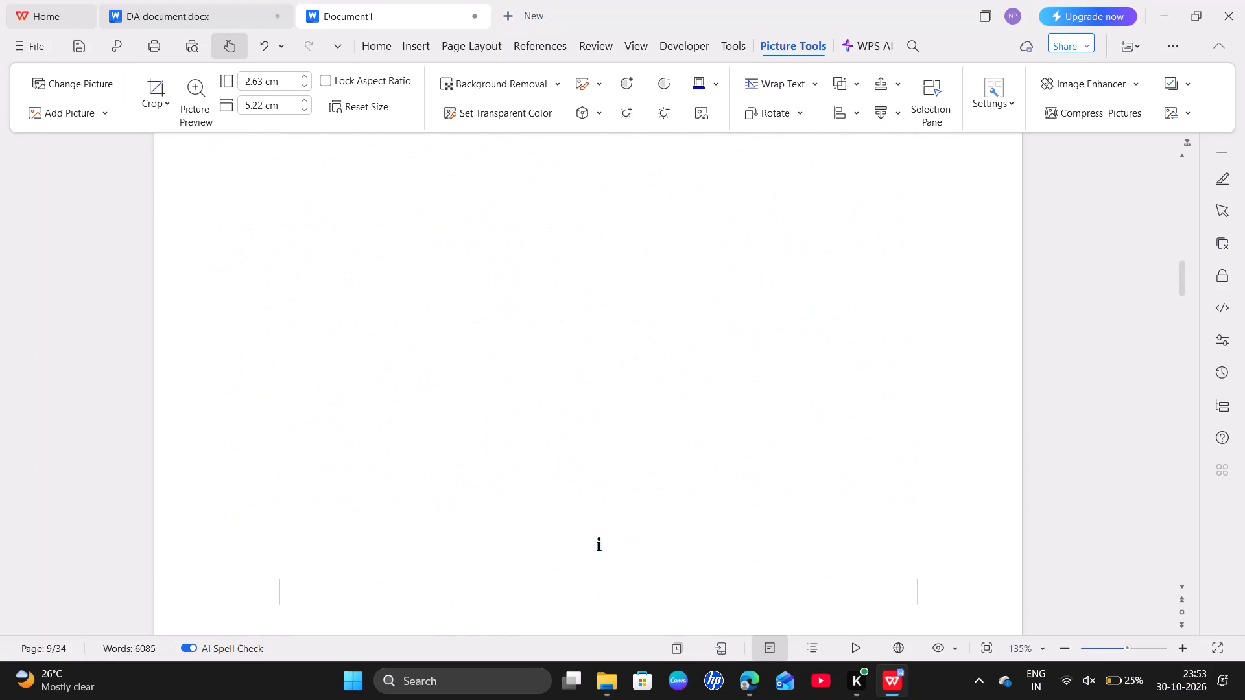
{"action": "scroll", "coordinate": [394, 270], "scroll_direction": "down", "scroll_amount": 6}
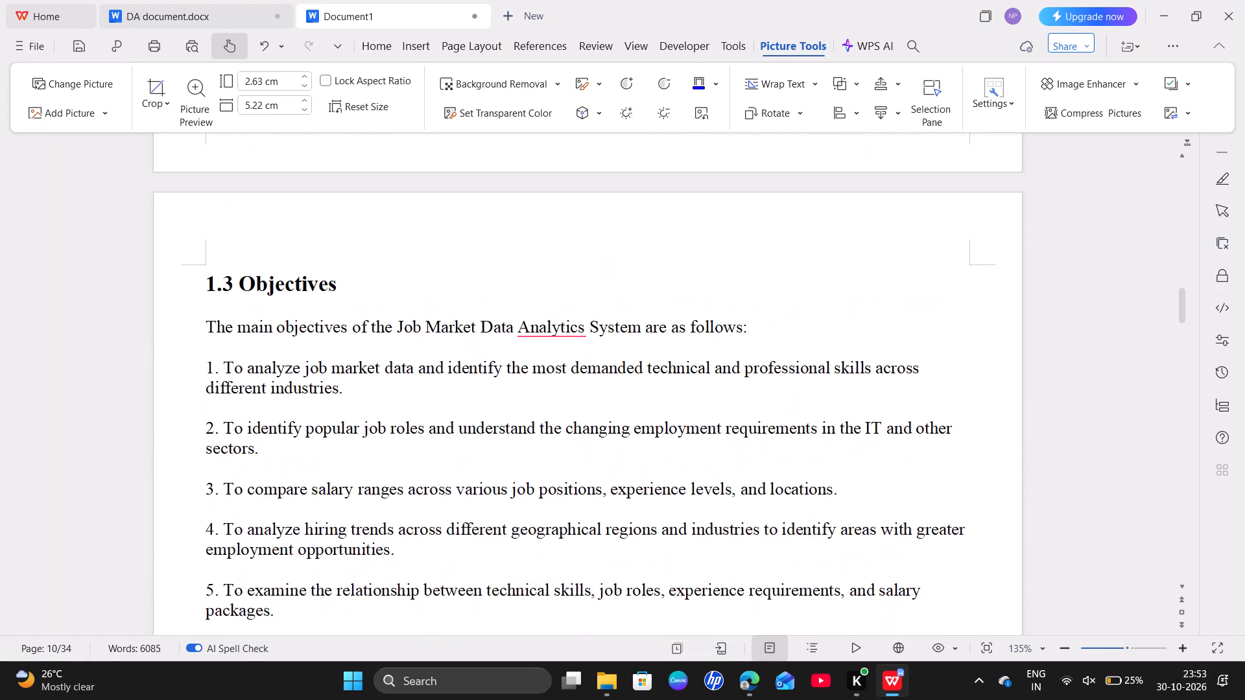
{"action": "scroll", "coordinate": [394, 270], "scroll_direction": "up", "scroll_amount": 2}
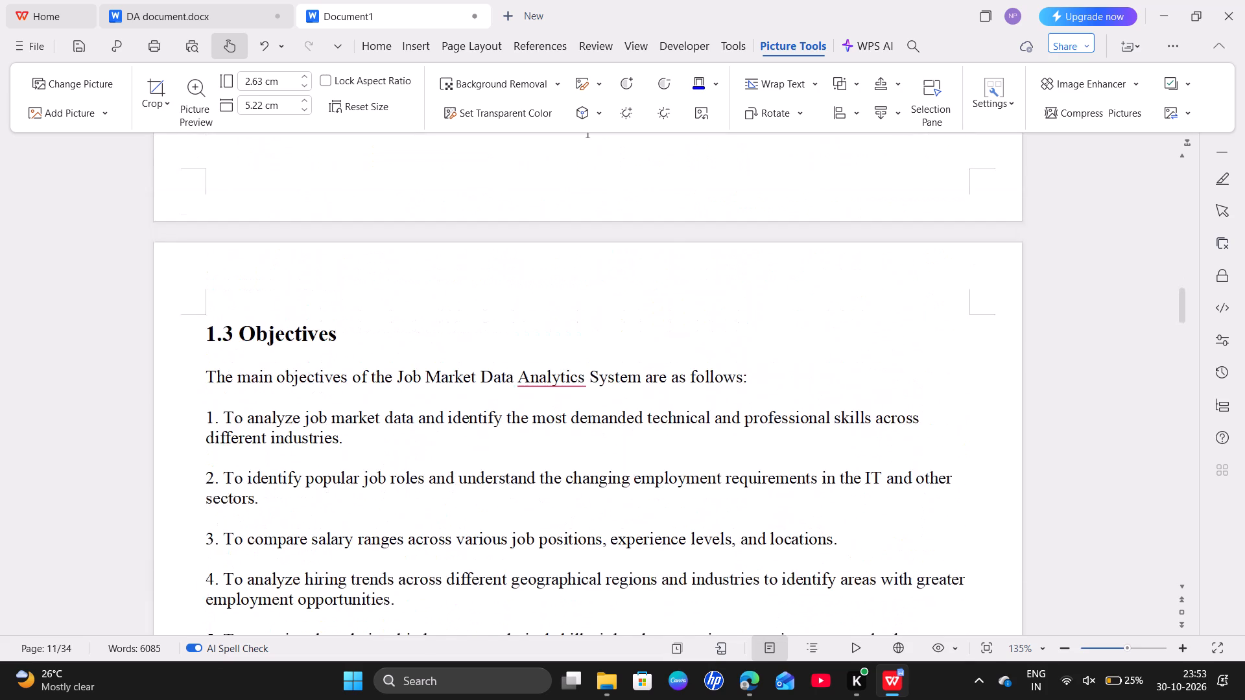
{"action": "scroll", "coordinate": [394, 270], "scroll_direction": "up", "scroll_amount": 5}
{"action": "scroll", "coordinate": [394, 270], "scroll_direction": "down", "scroll_amount": 1}
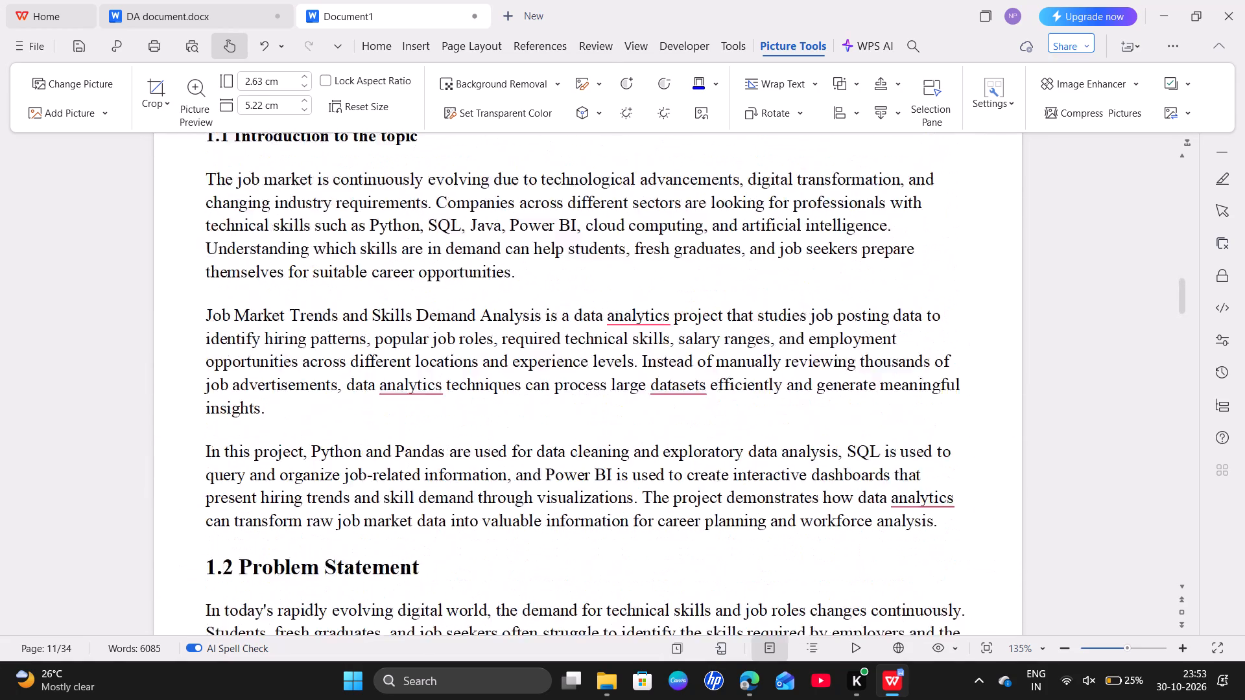
{"action": "scroll", "coordinate": [394, 270], "scroll_direction": "down", "scroll_amount": 2}
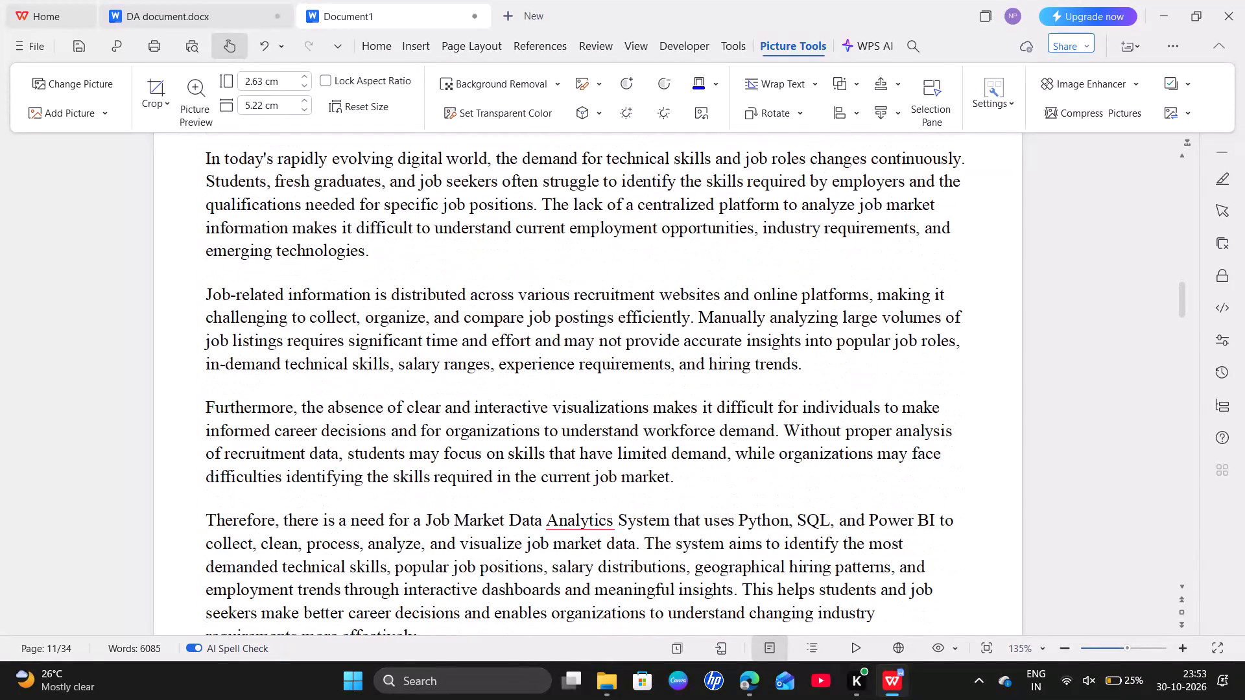
{"action": "scroll", "coordinate": [394, 270], "scroll_direction": "down", "scroll_amount": 3}
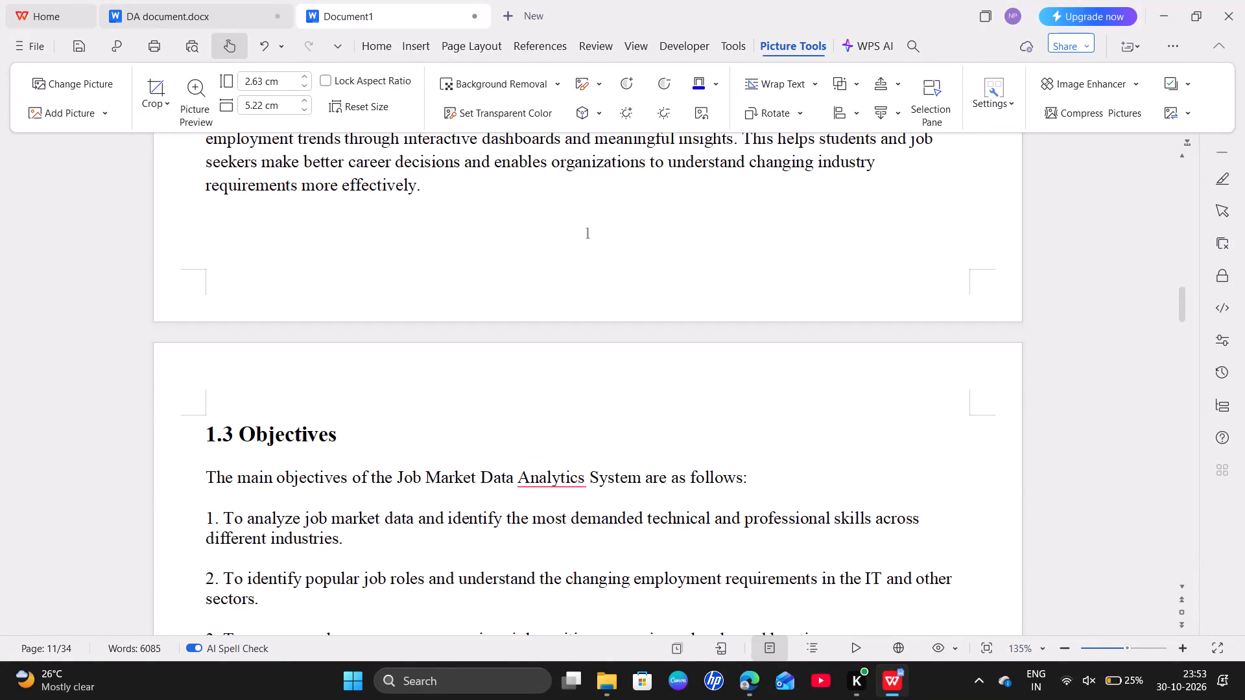
Insert page numbers in 1, 2, 3 format at Bottom Center, starting at 1 and applied from the current page, on the Chapter 1 page.
{"action": "left_click", "coordinate": [593, 227]}
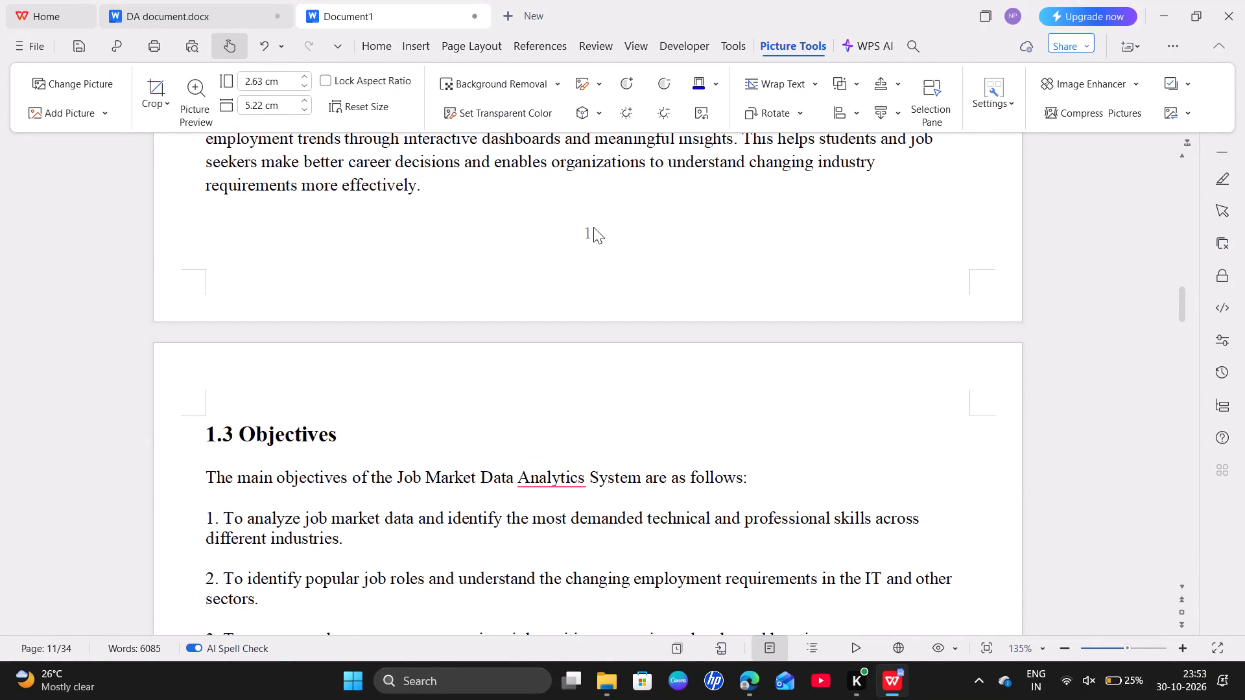
{"action": "left_click", "coordinate": [584, 234]}
{"action": "left_click", "coordinate": [412, 45]}
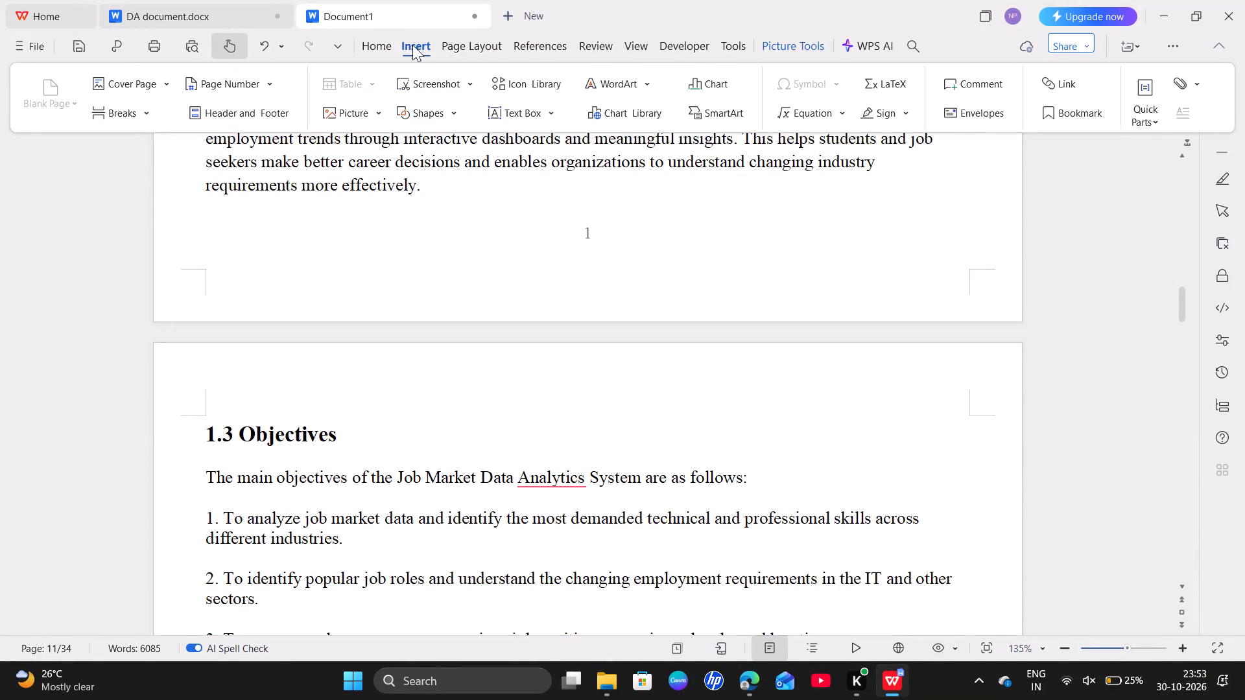
{"action": "left_click", "coordinate": [433, 185]}
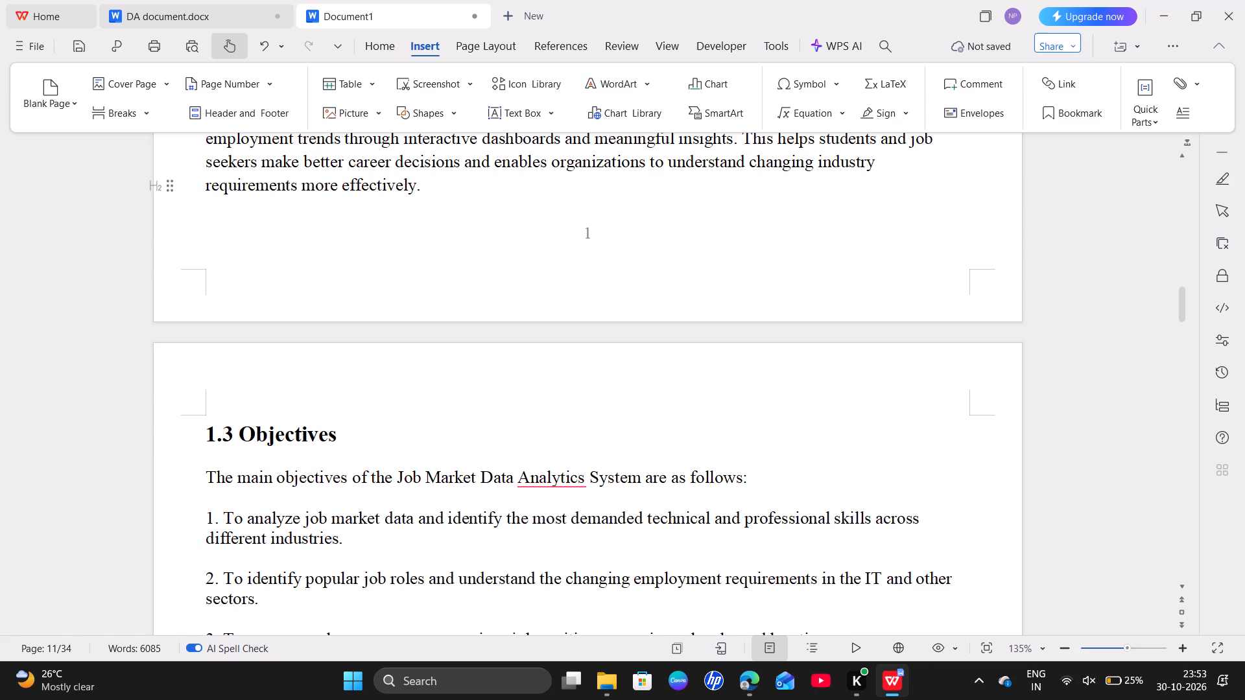
{"action": "left_click", "coordinate": [270, 82]}
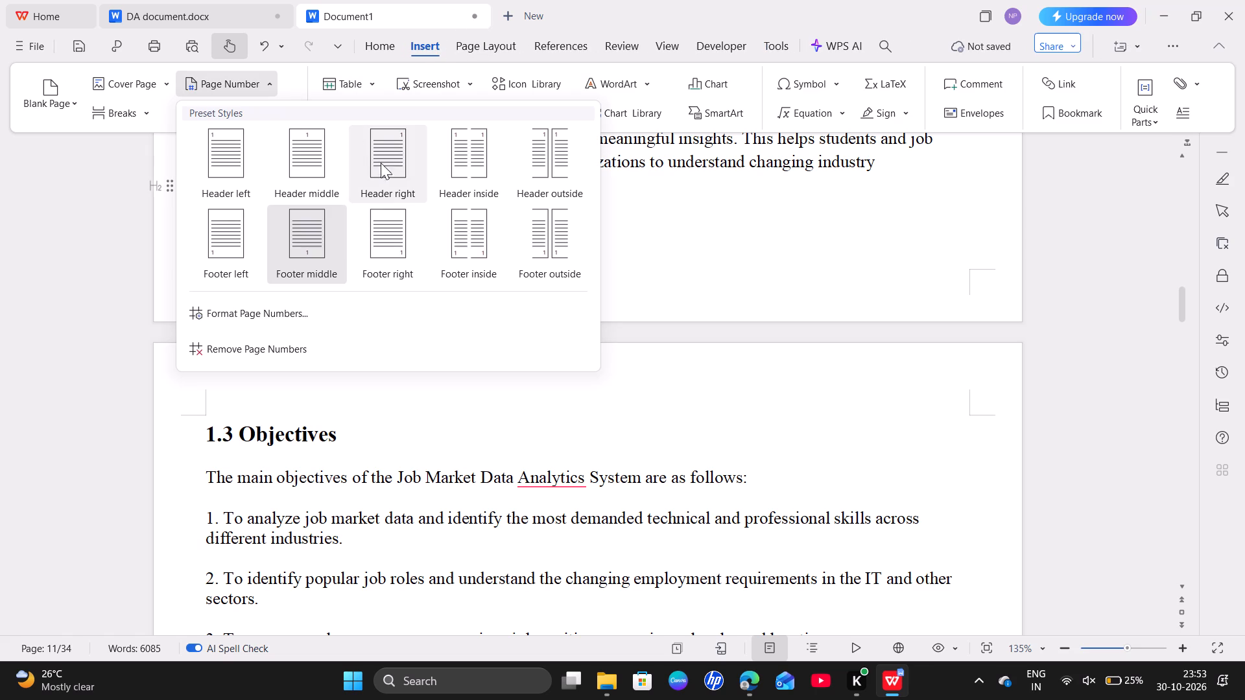
{"action": "left_click", "coordinate": [262, 320]}
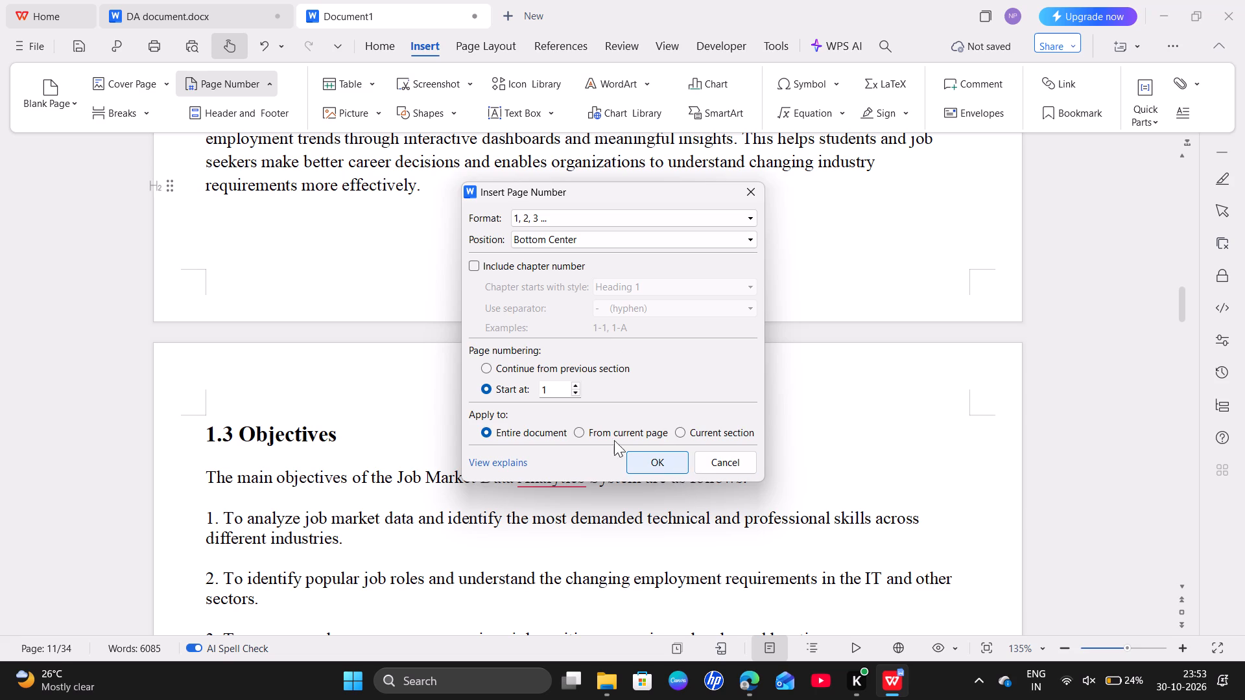
{"action": "left_click", "coordinate": [578, 429]}
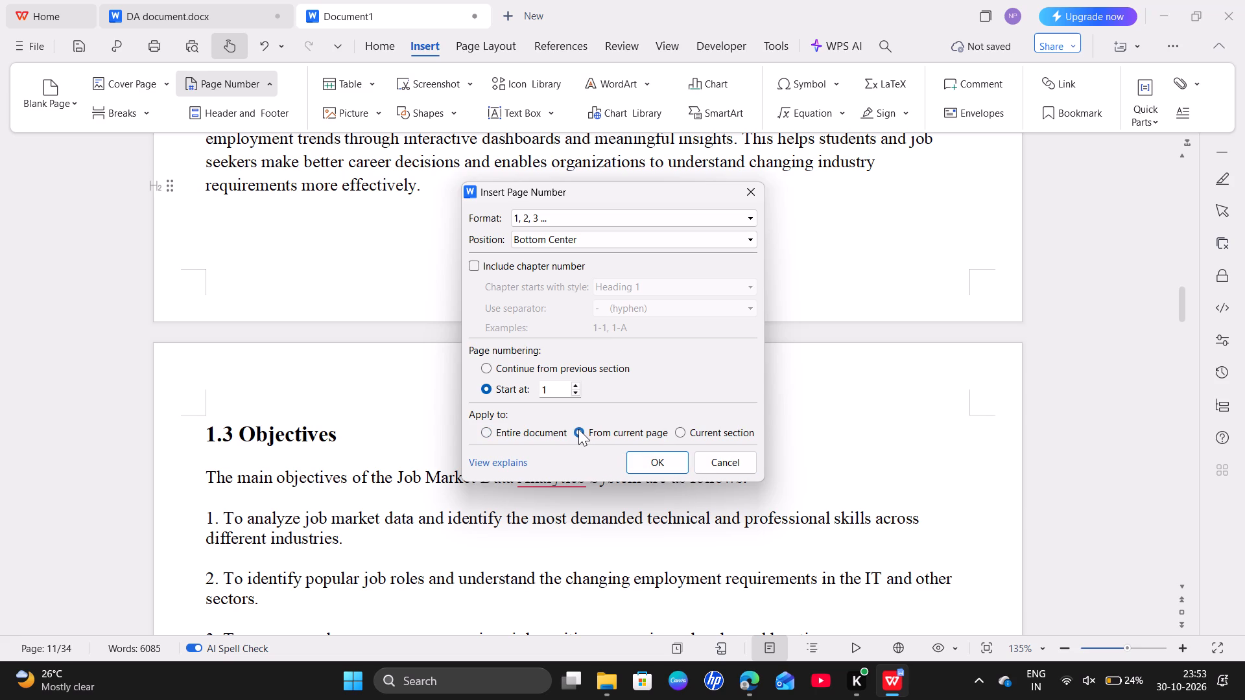
{"action": "left_click", "coordinate": [572, 394]}
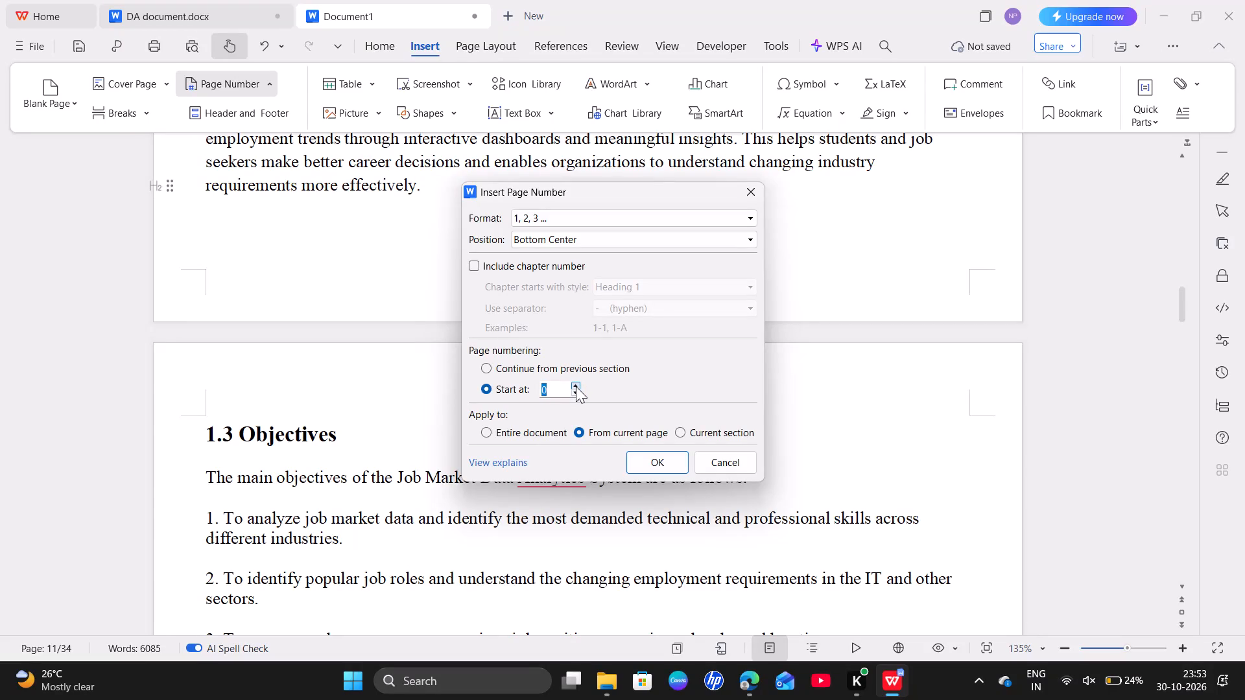
{"action": "left_click", "coordinate": [576, 386]}
{"action": "left_click", "coordinate": [576, 386]}
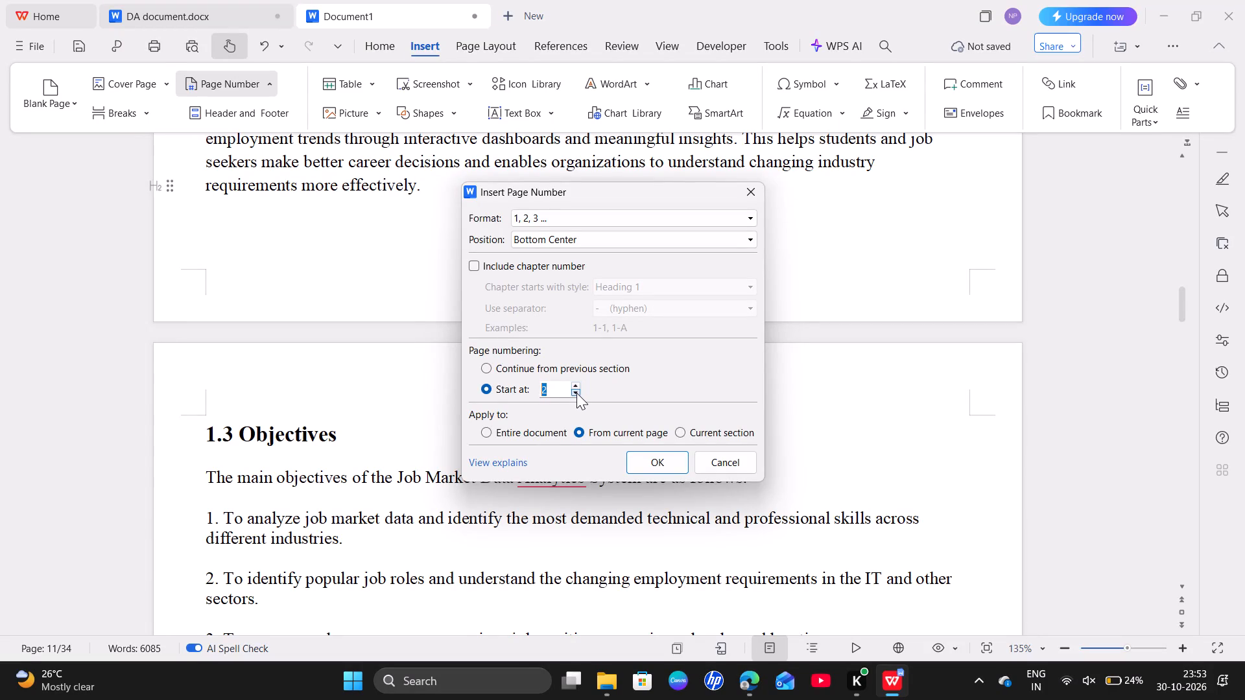
{"action": "left_click", "coordinate": [576, 393]}
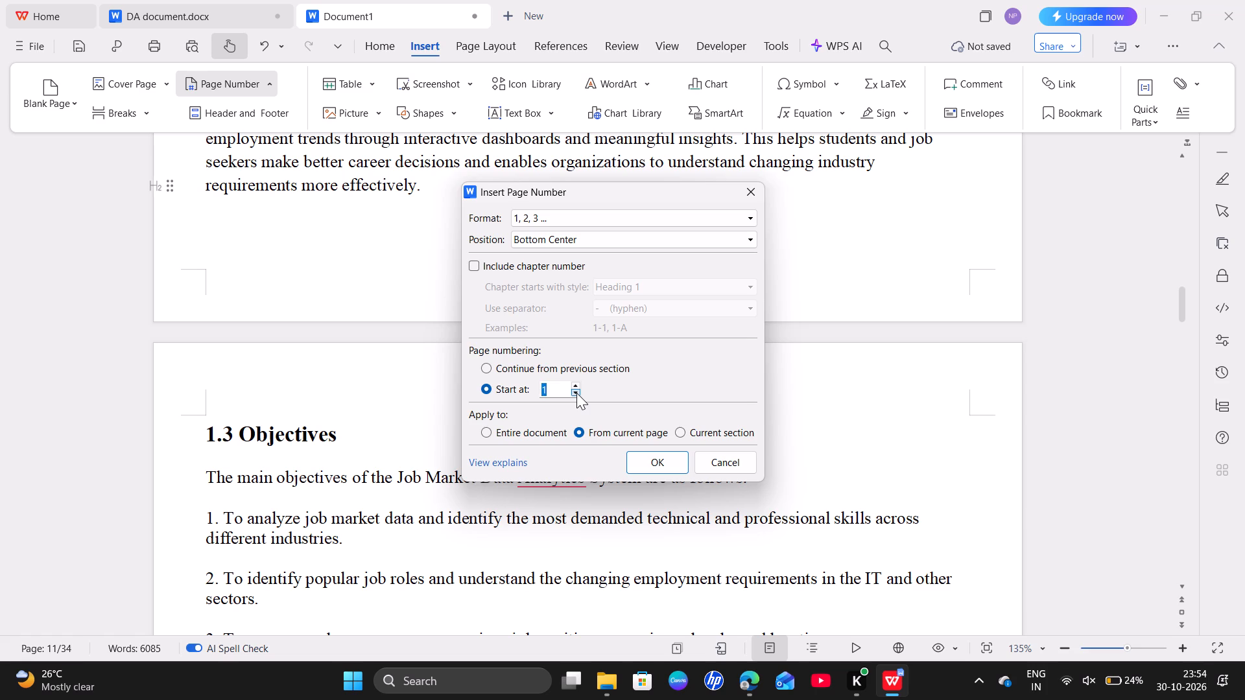
{"action": "left_click", "coordinate": [741, 237]}
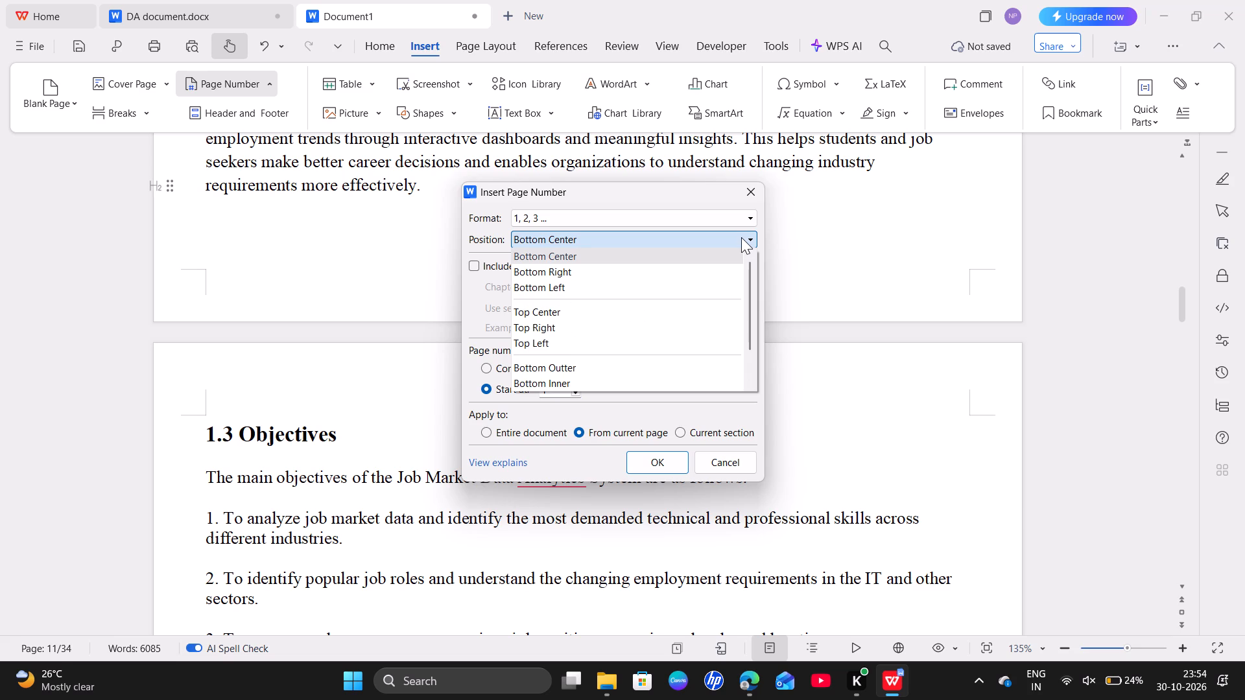
{"action": "left_click", "coordinate": [670, 460]}
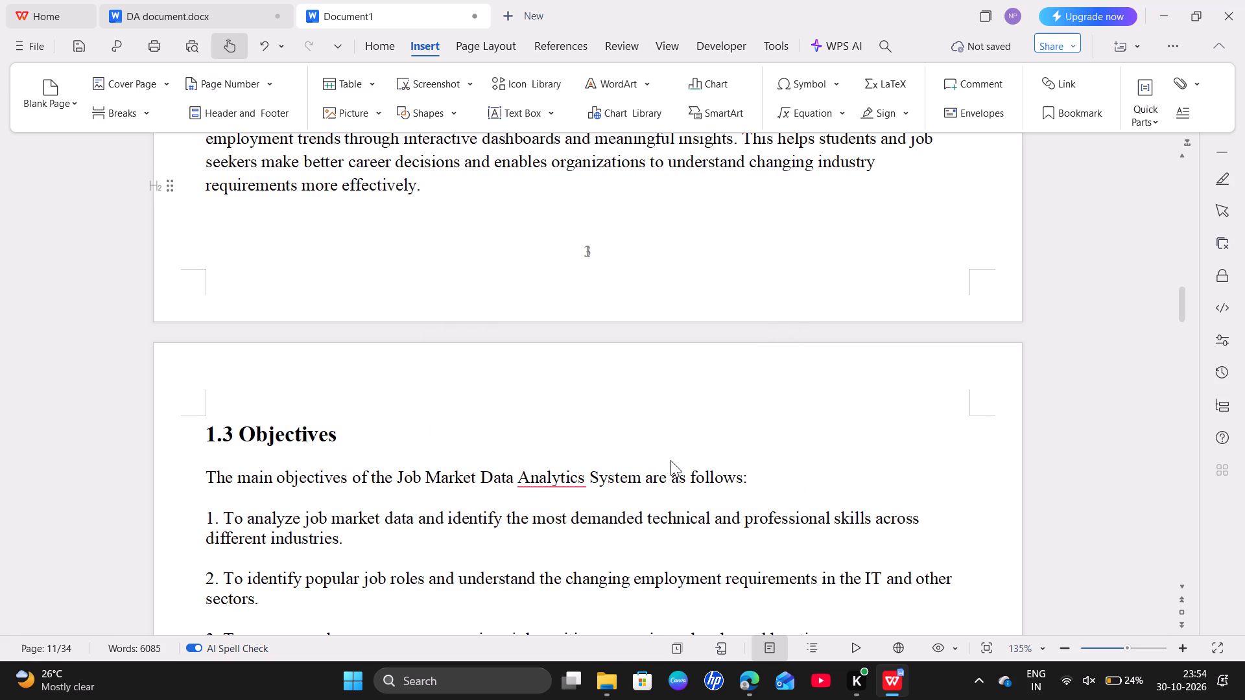
Examine the footer page numbers from the Chapter 1 introduction through section 3.2 Data Collection and Data Processing.
{"action": "scroll", "coordinate": [670, 460], "scroll_direction": "up", "scroll_amount": 6}
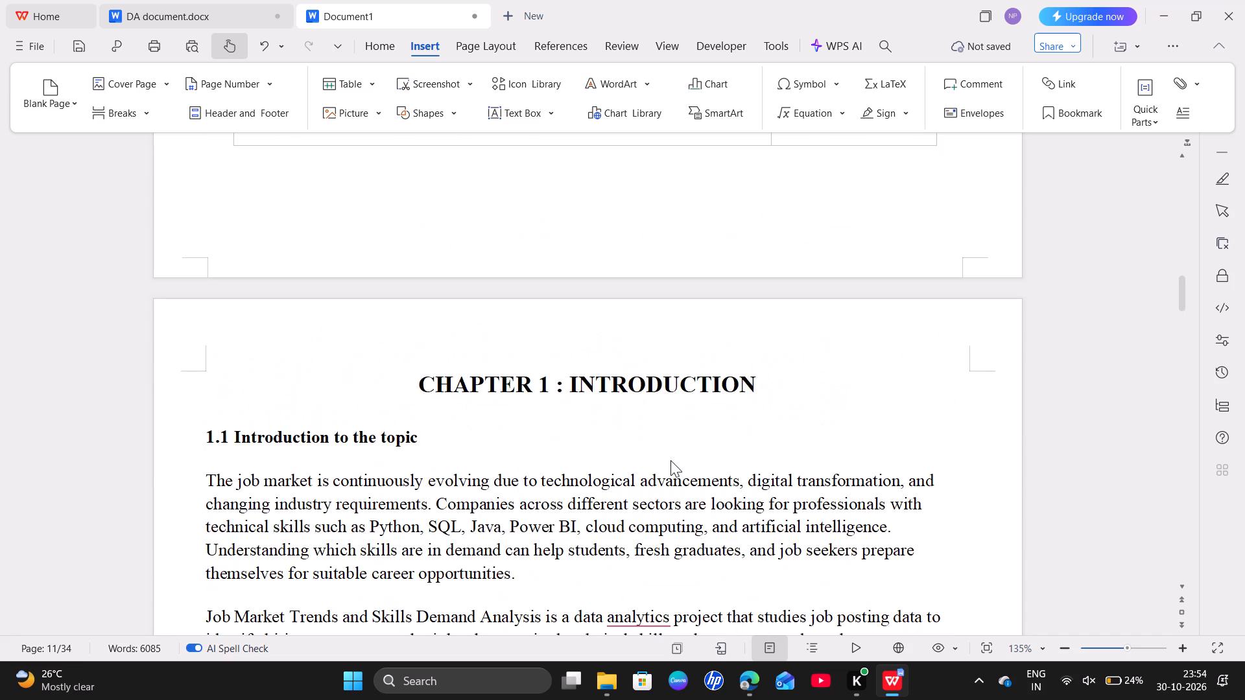
{"action": "scroll", "coordinate": [670, 460], "scroll_direction": "down", "scroll_amount": 5}
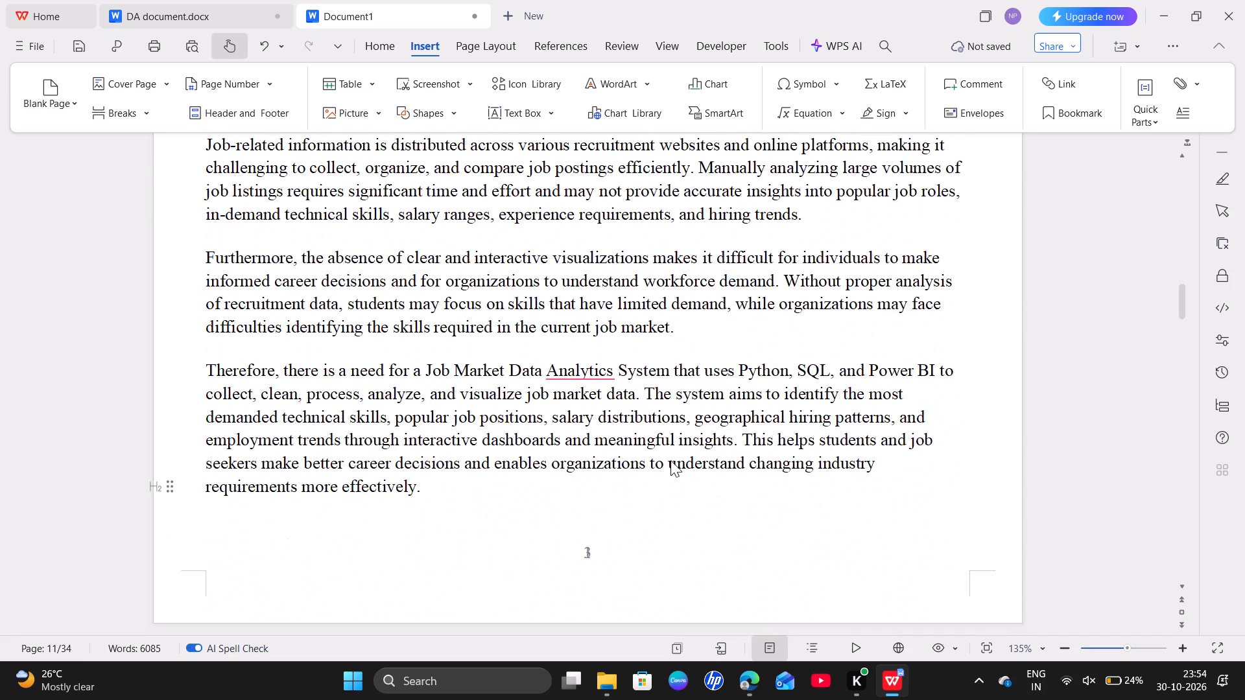
{"action": "scroll", "coordinate": [670, 460], "scroll_direction": "down", "scroll_amount": 1}
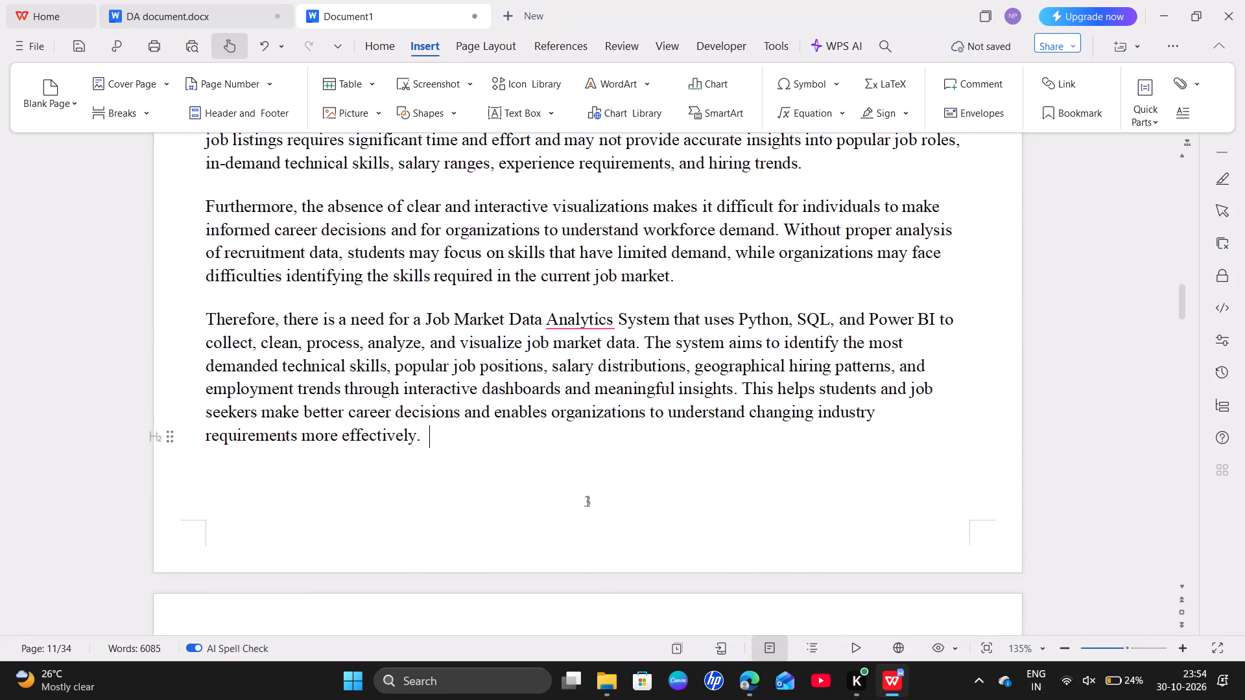
{"action": "left_click", "coordinate": [599, 486]}
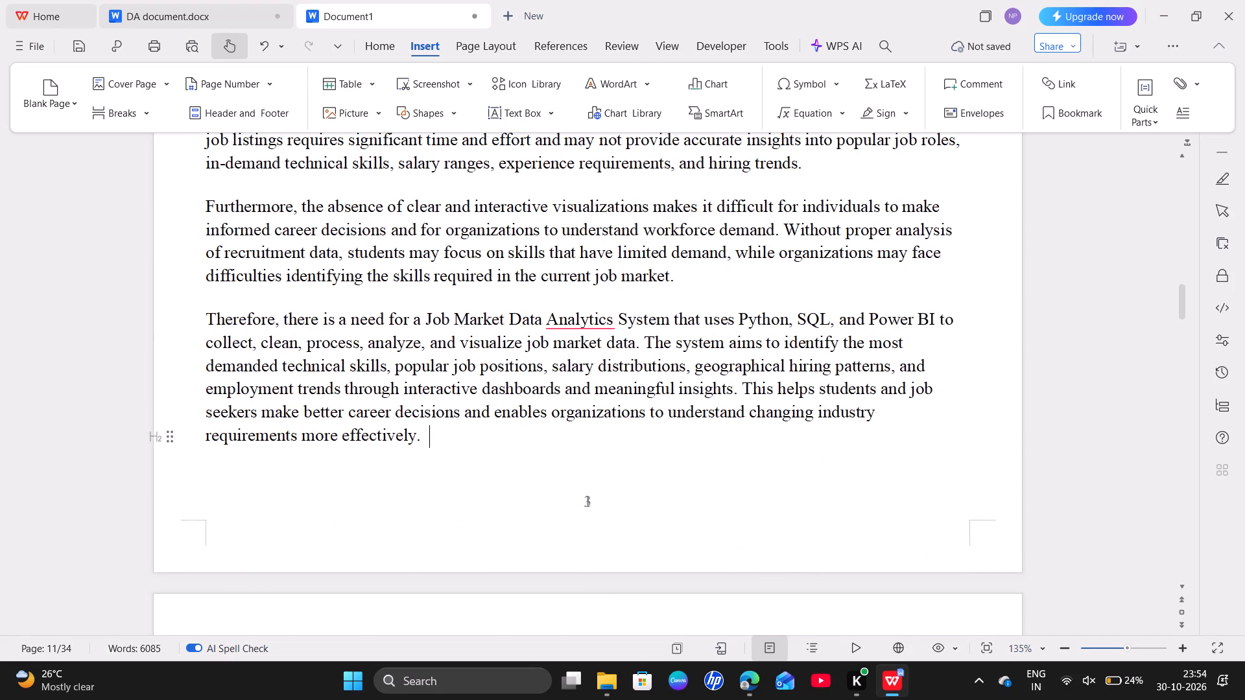
{"action": "left_click", "coordinate": [597, 500]}
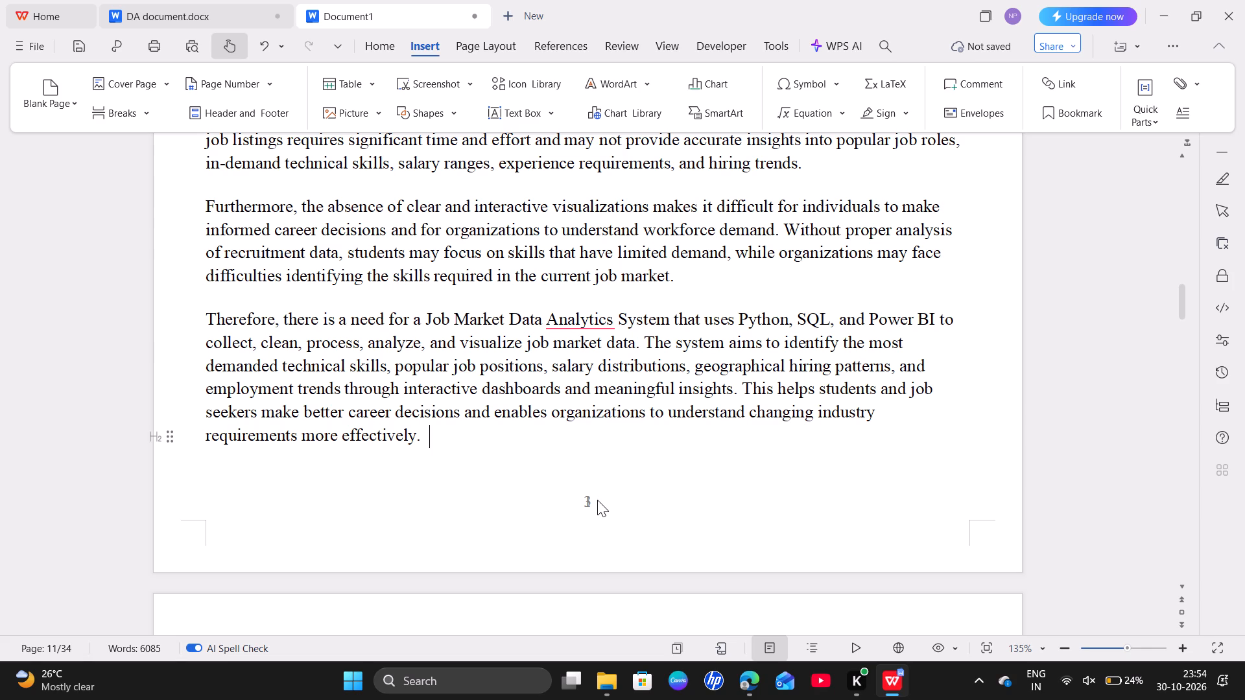
{"action": "scroll", "coordinate": [597, 500], "scroll_direction": "down", "scroll_amount": 3}
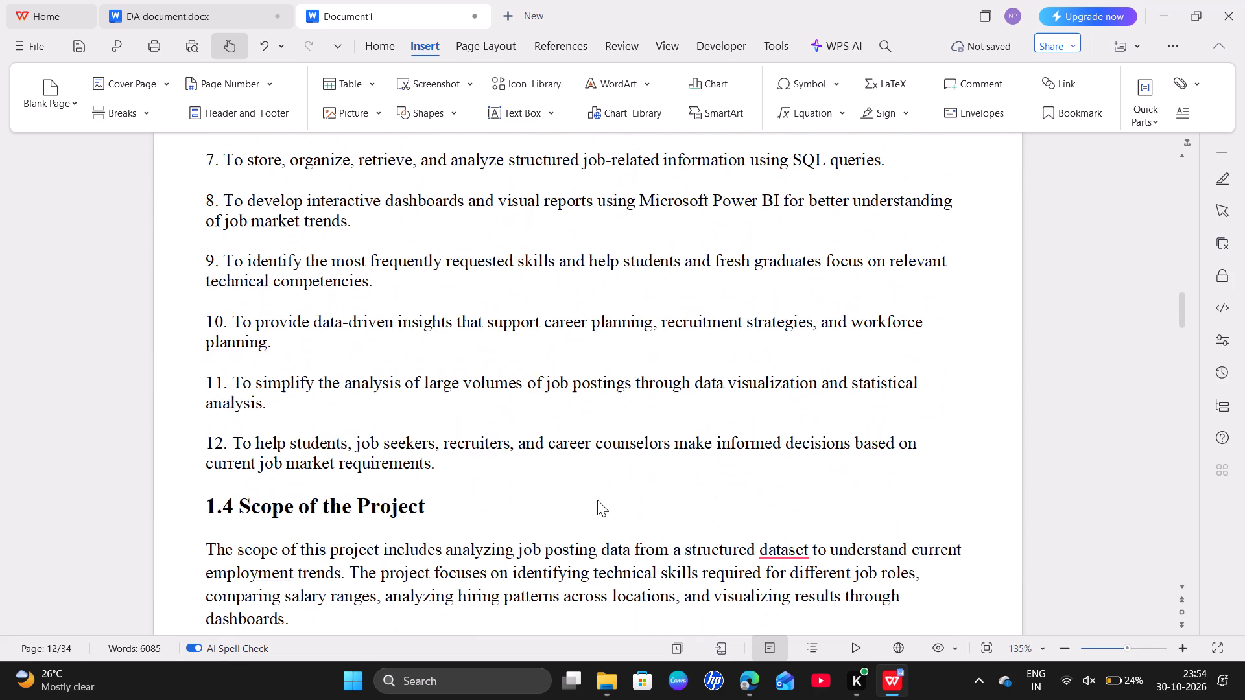
{"action": "scroll", "coordinate": [597, 500], "scroll_direction": "down", "scroll_amount": 5}
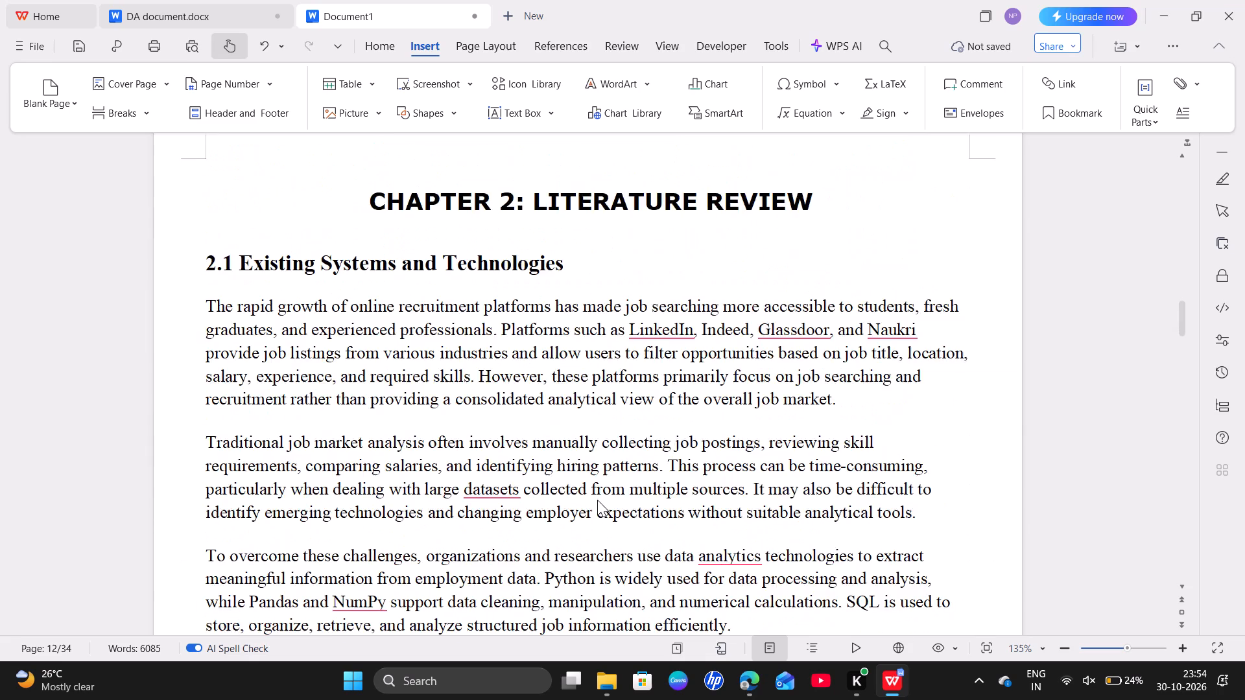
{"action": "scroll", "coordinate": [597, 500], "scroll_direction": "down", "scroll_amount": 5}
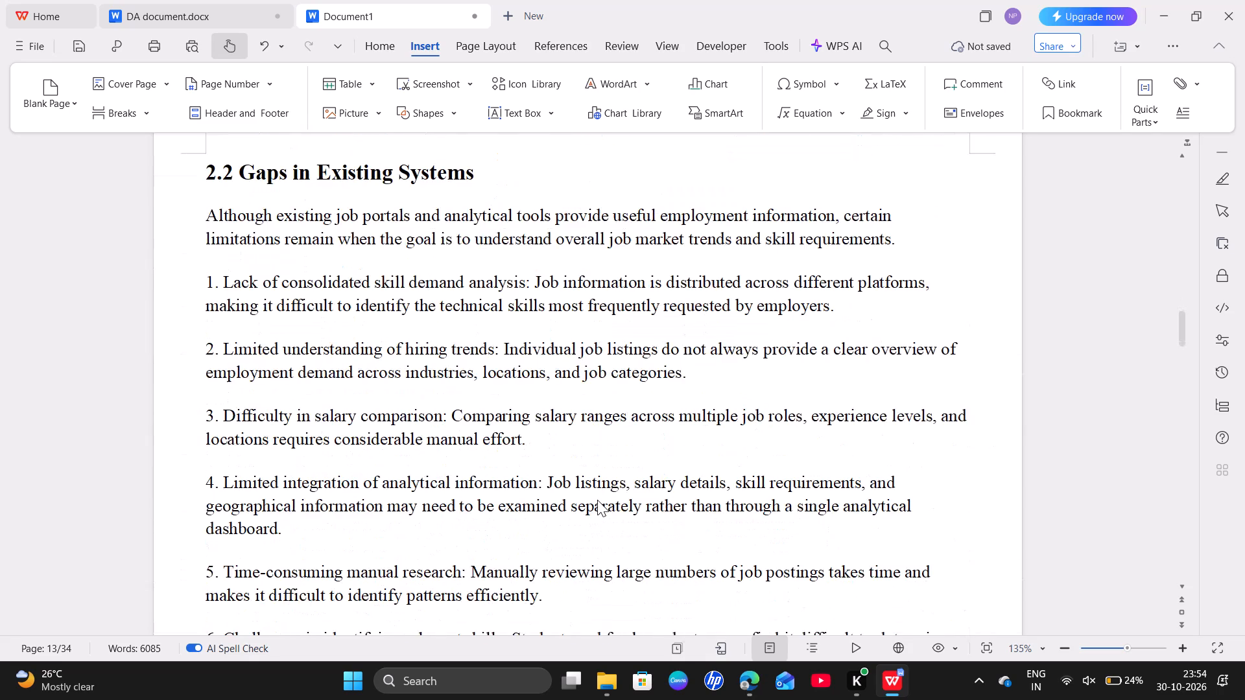
{"action": "scroll", "coordinate": [597, 500], "scroll_direction": "down", "scroll_amount": 4}
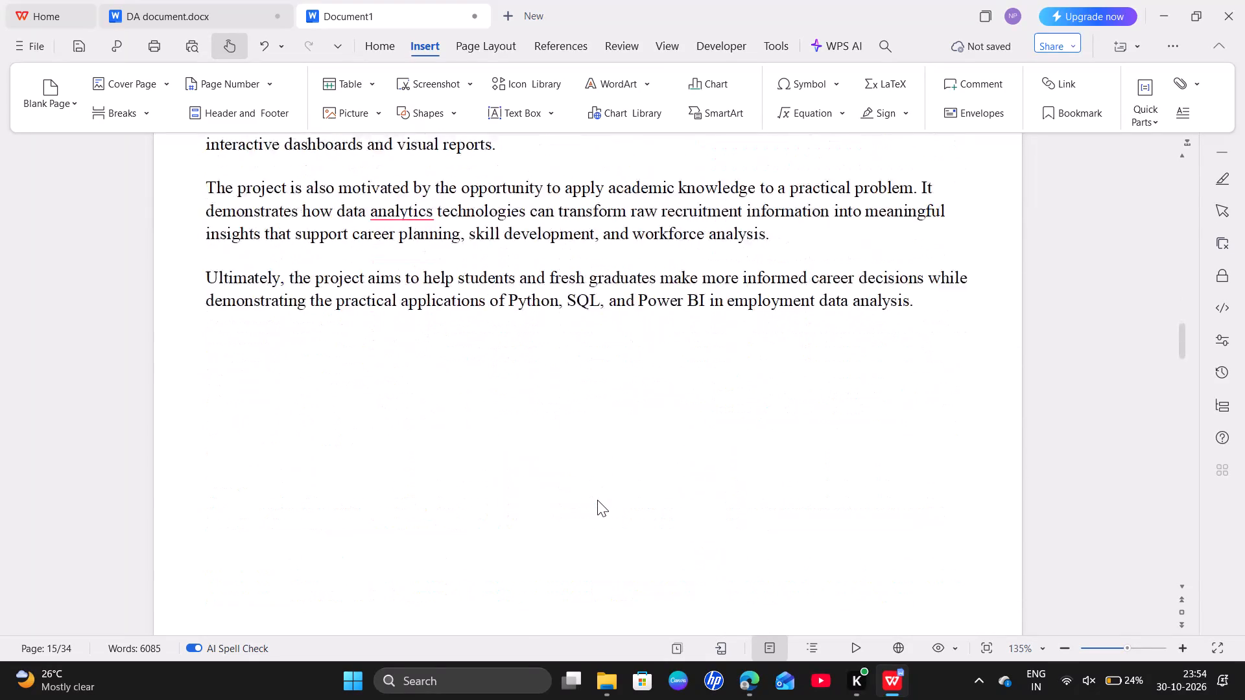
{"action": "scroll", "coordinate": [597, 500], "scroll_direction": "down", "scroll_amount": 4}
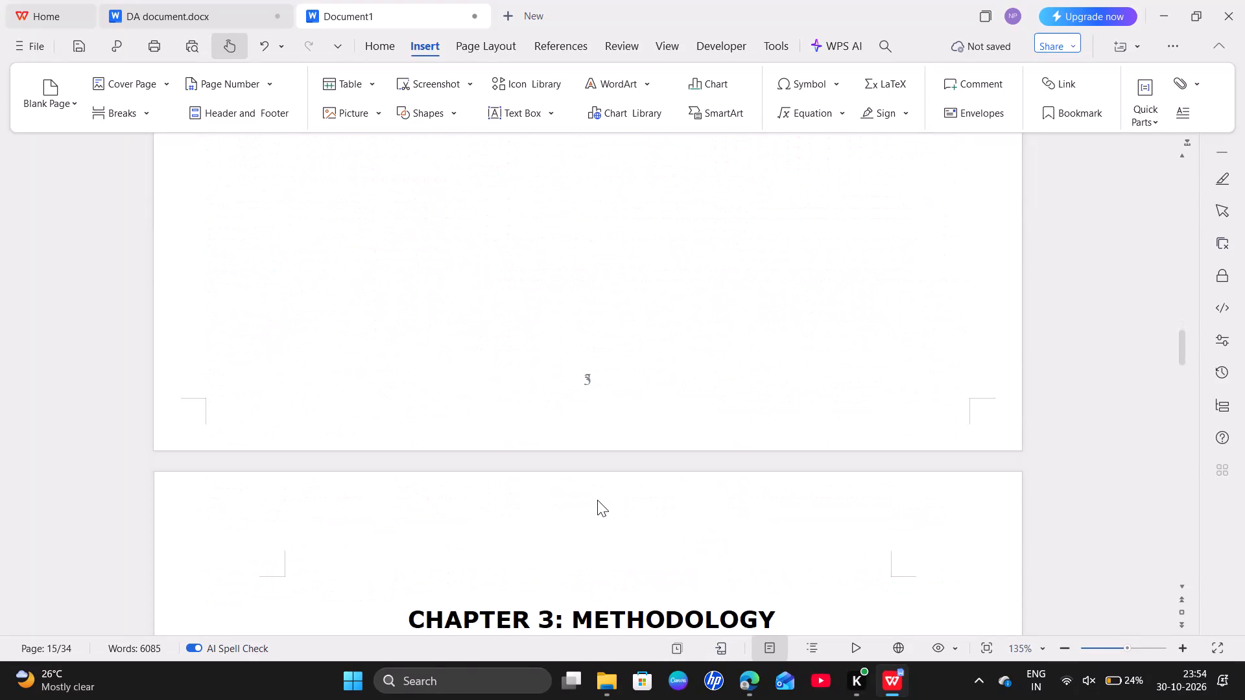
{"action": "scroll", "coordinate": [597, 500], "scroll_direction": "down", "scroll_amount": 5}
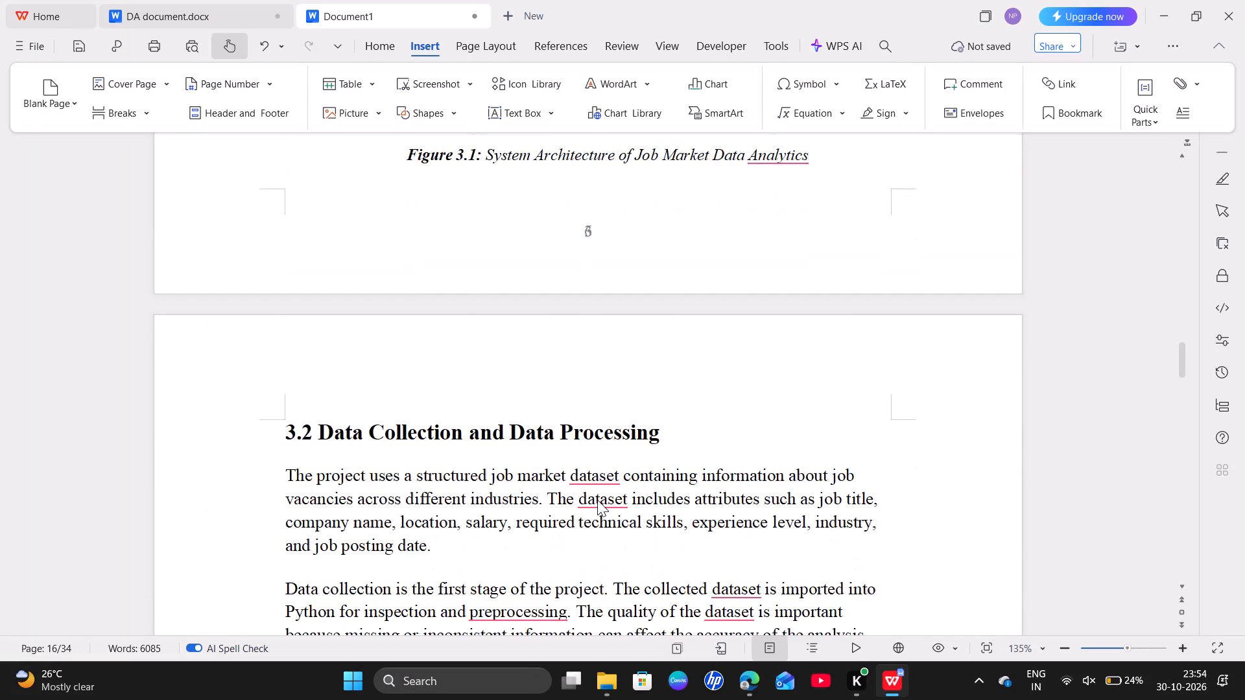
{"action": "scroll", "coordinate": [597, 500], "scroll_direction": "down", "scroll_amount": 2}
Review the program outcomes pages, the table of contents page ranges and the footer number below section 1.2 Problem Statement.
{"action": "scroll", "coordinate": [597, 500], "scroll_direction": "up", "scroll_amount": 12}
{"action": "scroll", "coordinate": [597, 500], "scroll_direction": "up", "scroll_amount": 14}
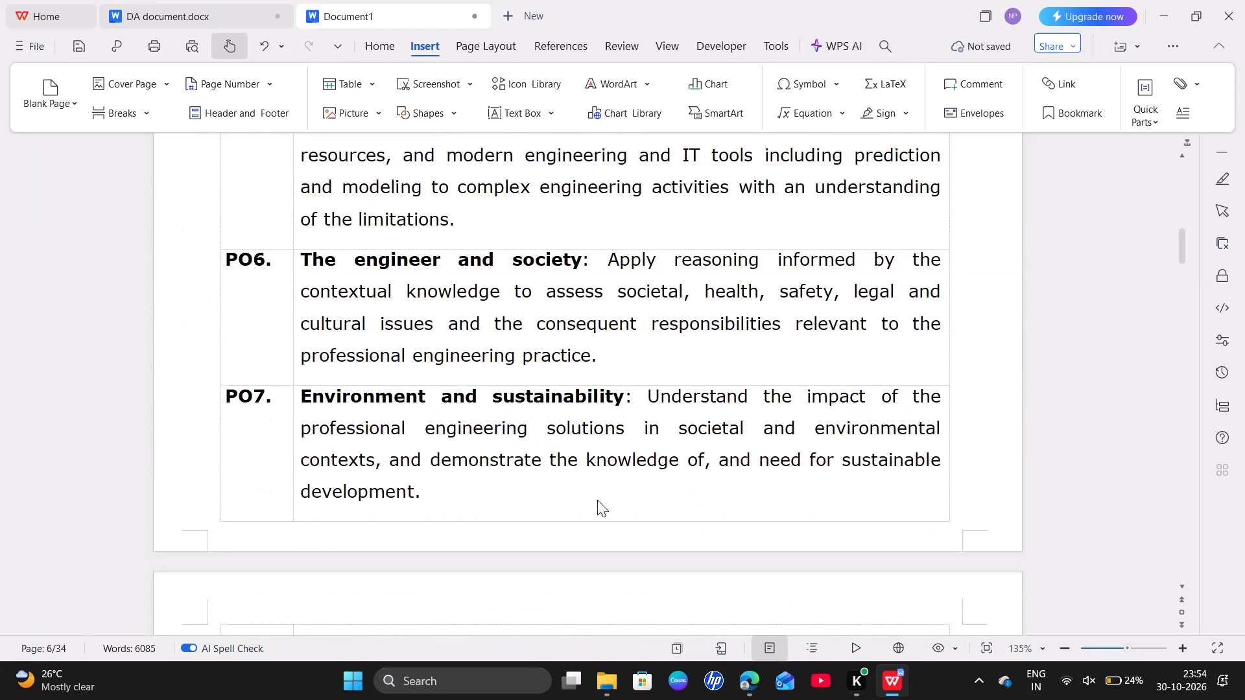
{"action": "scroll", "coordinate": [597, 500], "scroll_direction": "up", "scroll_amount": 4}
{"action": "scroll", "coordinate": [597, 500], "scroll_direction": "down", "scroll_amount": 4}
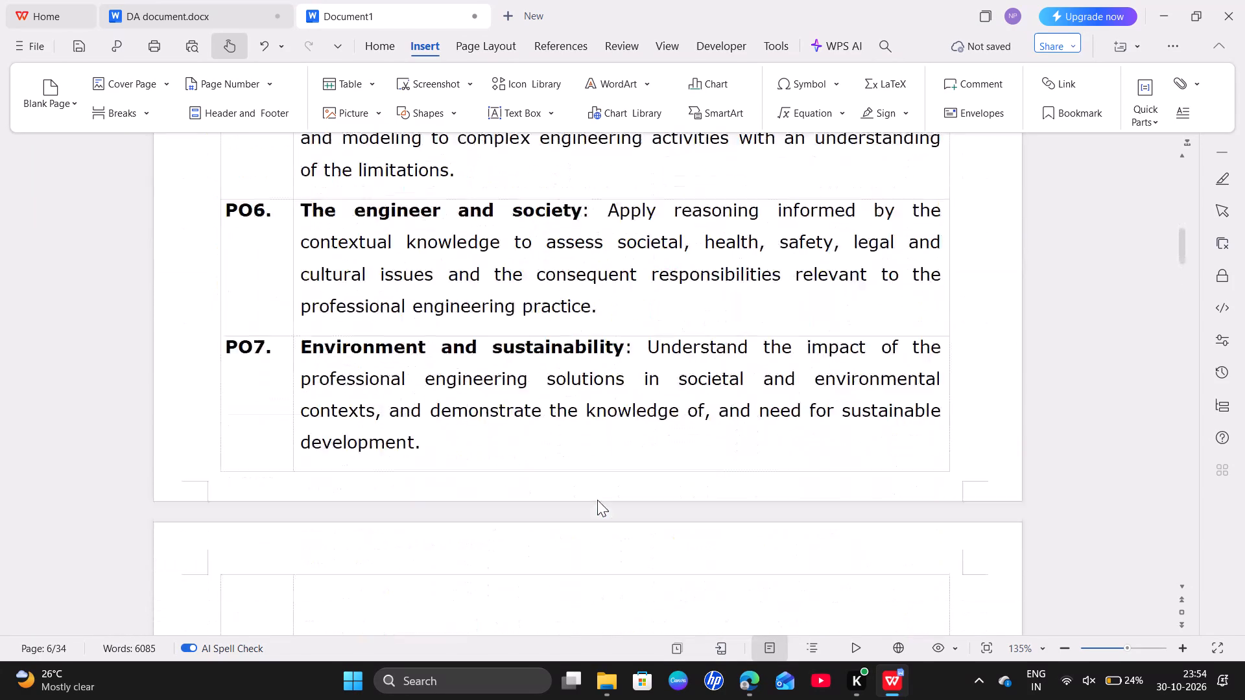
{"action": "scroll", "coordinate": [597, 500], "scroll_direction": "down", "scroll_amount": 4}
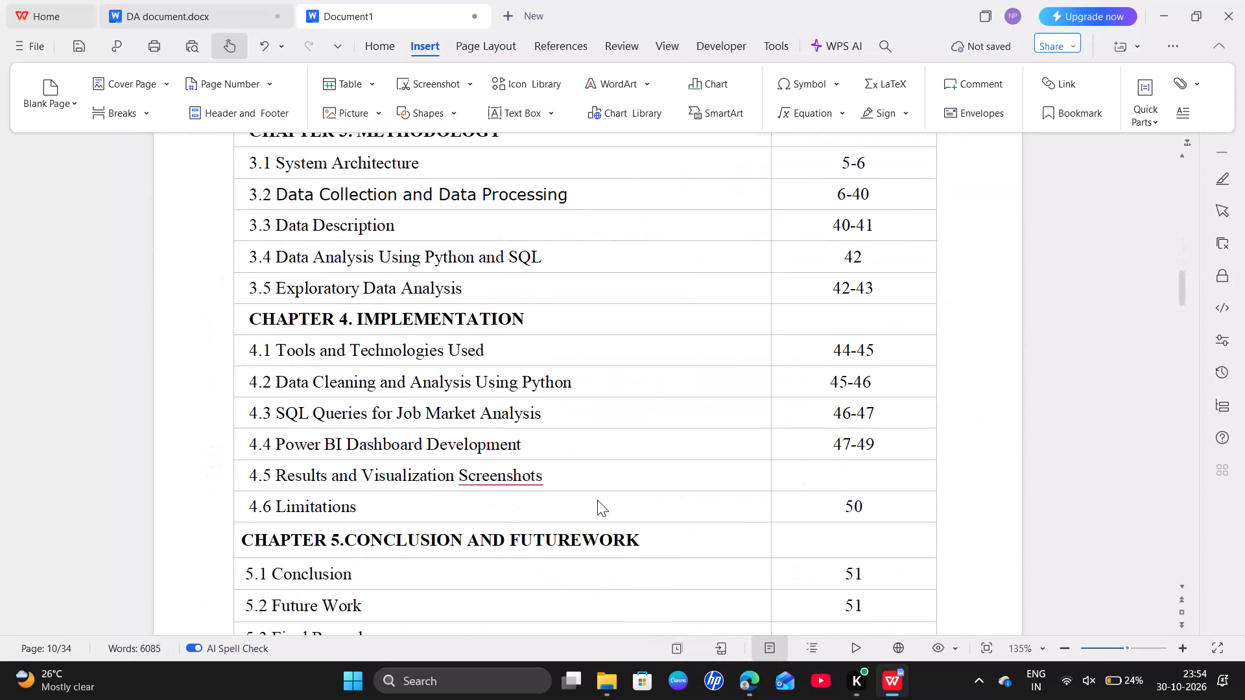
{"action": "scroll", "coordinate": [597, 500], "scroll_direction": "down", "scroll_amount": 1}
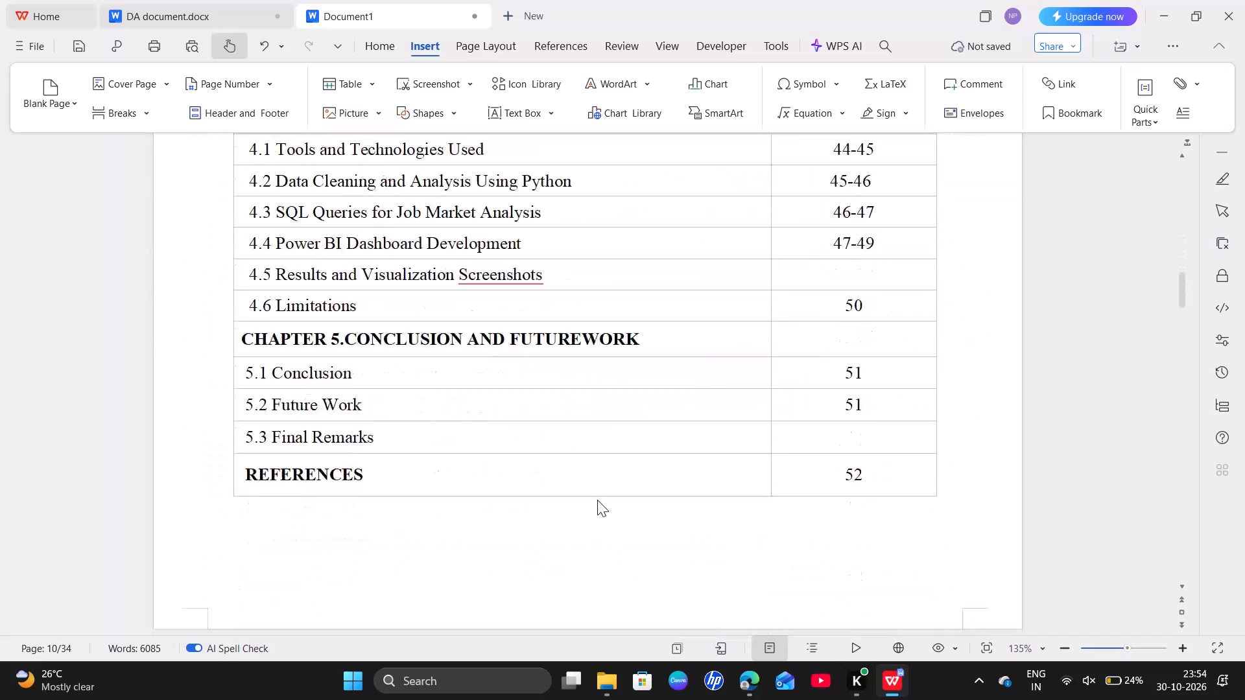
{"action": "scroll", "coordinate": [597, 500], "scroll_direction": "down", "scroll_amount": 6}
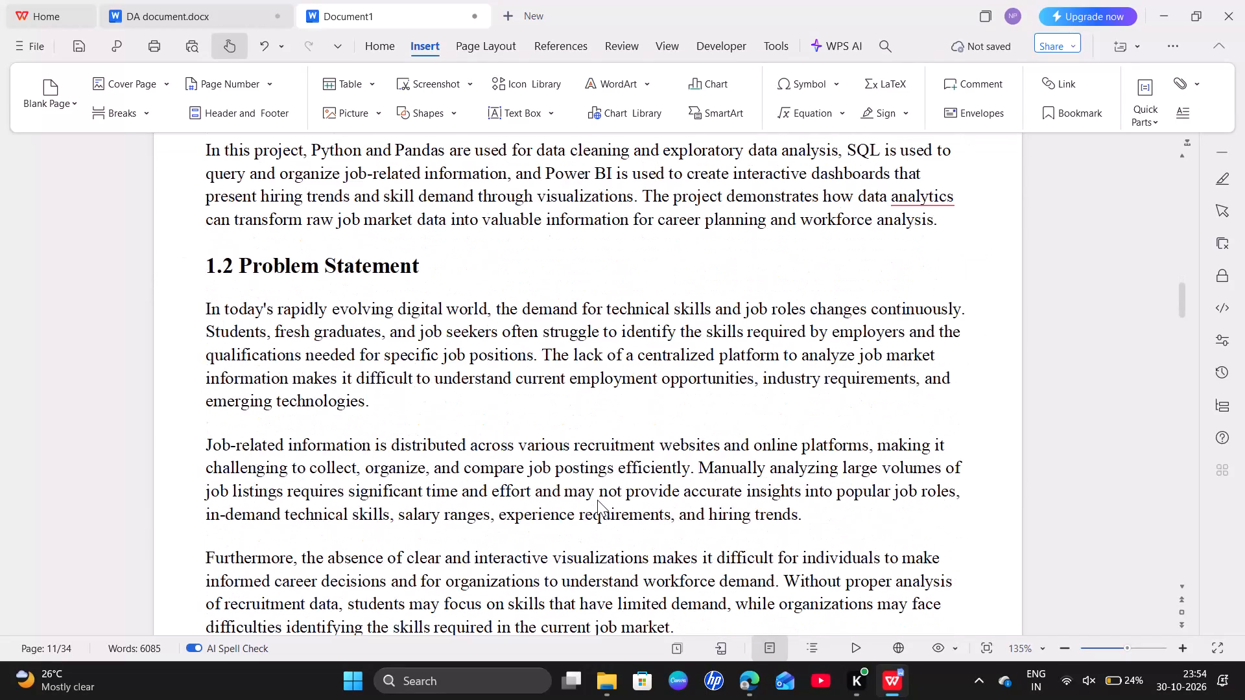
{"action": "scroll", "coordinate": [597, 500], "scroll_direction": "down", "scroll_amount": 1}
{"action": "scroll", "coordinate": [597, 500], "scroll_direction": "up", "scroll_amount": 2}
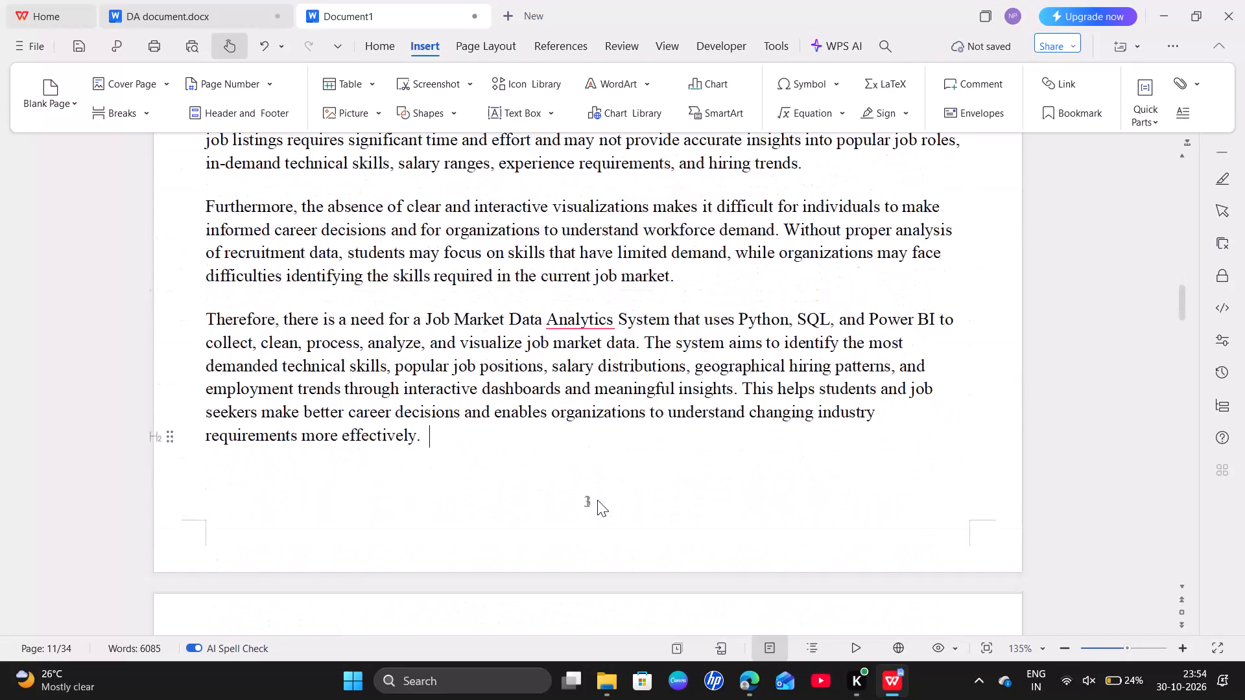
{"action": "scroll", "coordinate": [597, 500], "scroll_direction": "up", "scroll_amount": 2}
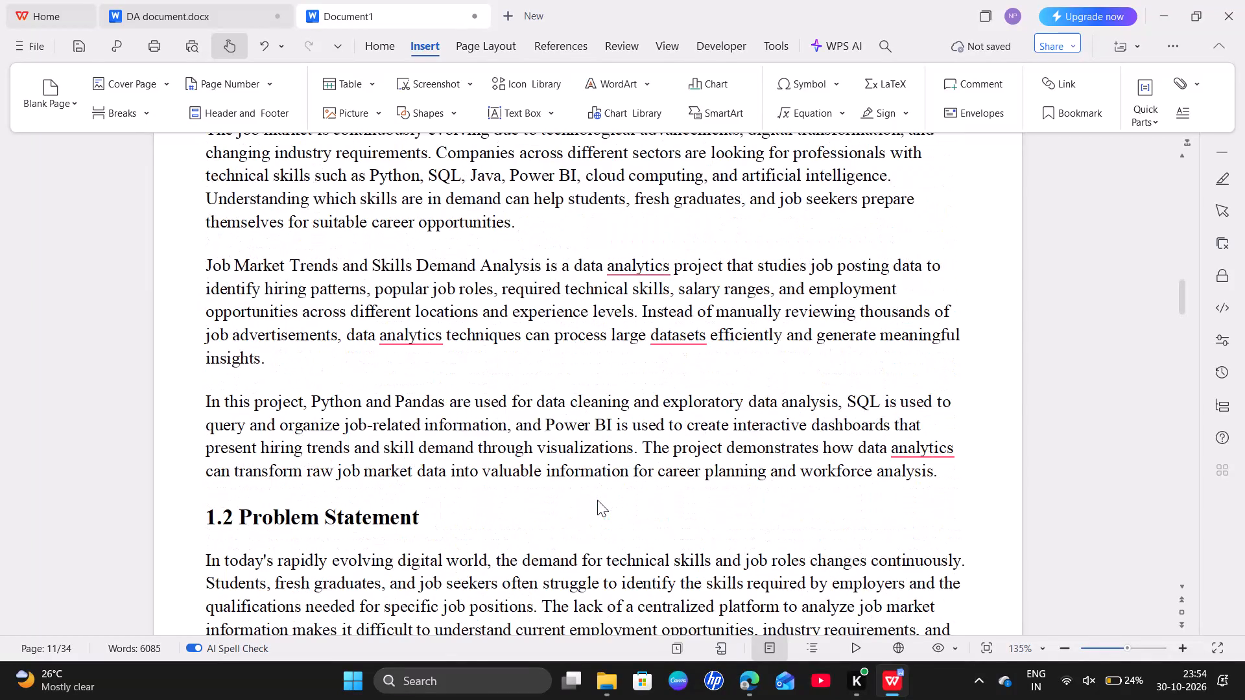
{"action": "scroll", "coordinate": [597, 500], "scroll_direction": "up", "scroll_amount": 2}
{"action": "scroll", "coordinate": [597, 500], "scroll_direction": "down", "scroll_amount": 2}
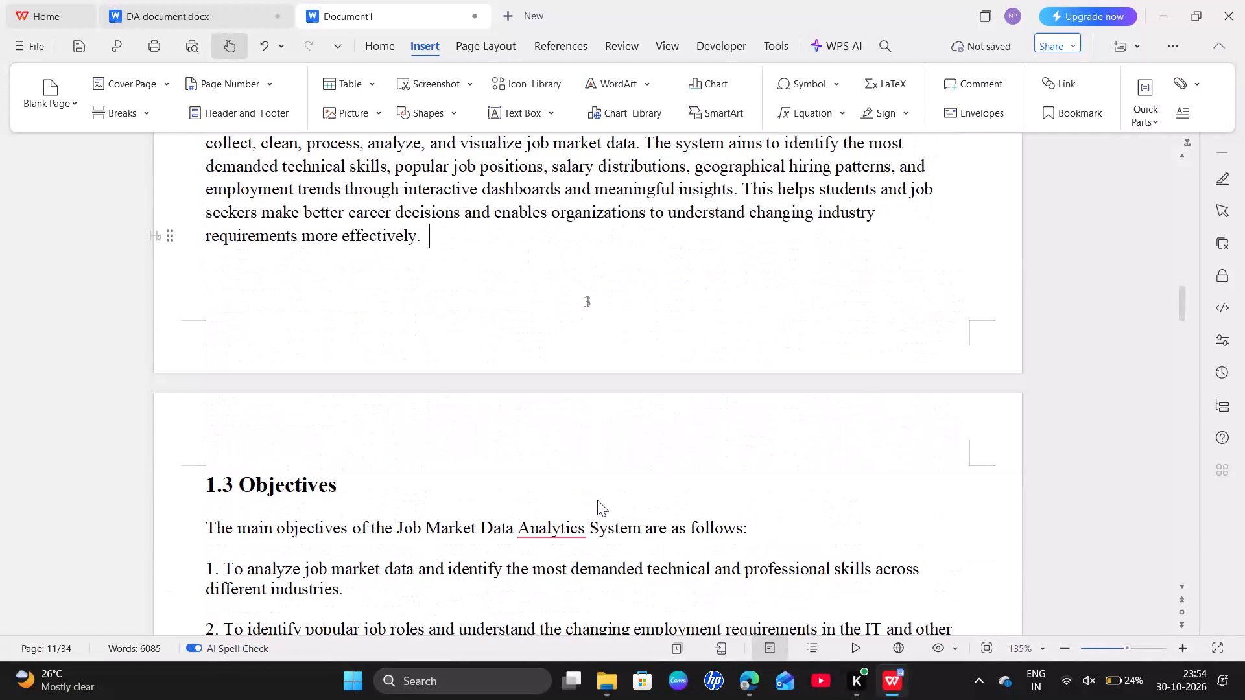
Remove the page numbers while positioned on the Chapter 1 page, at the end of section 1.2.
{"action": "left_click", "coordinate": [604, 296]}
{"action": "left_click", "coordinate": [597, 297]}
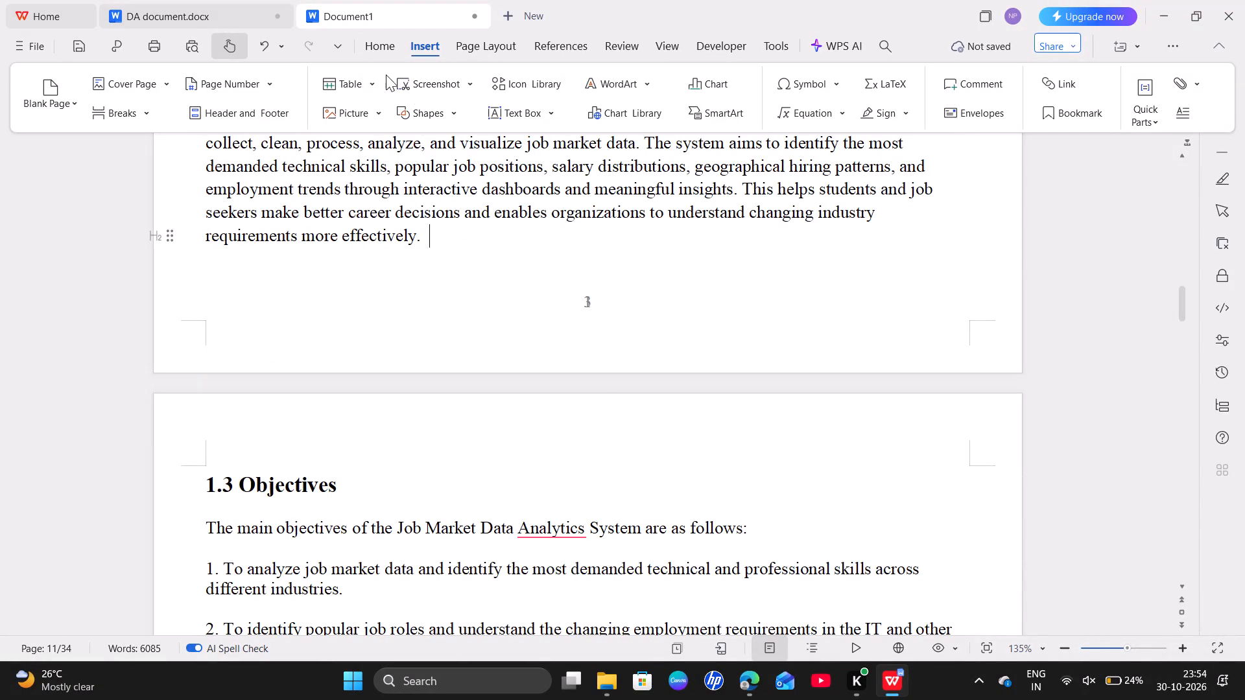
{"action": "left_click", "coordinate": [276, 84]}
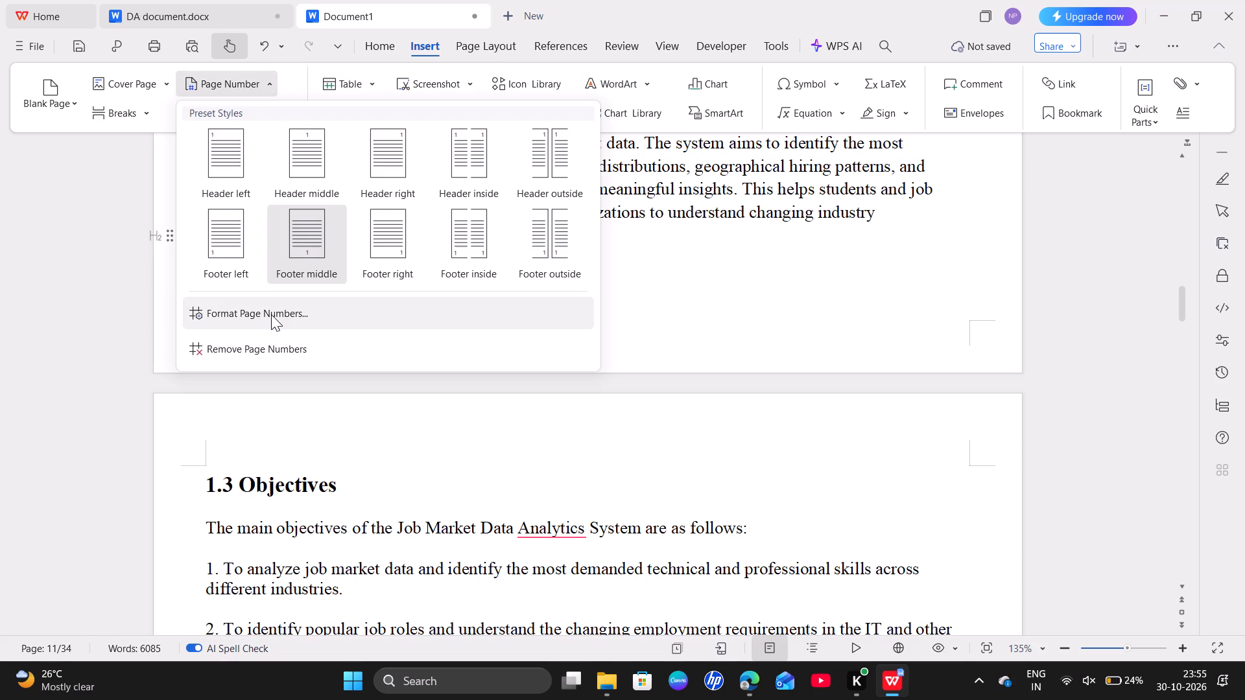
{"action": "left_click", "coordinate": [266, 350]}
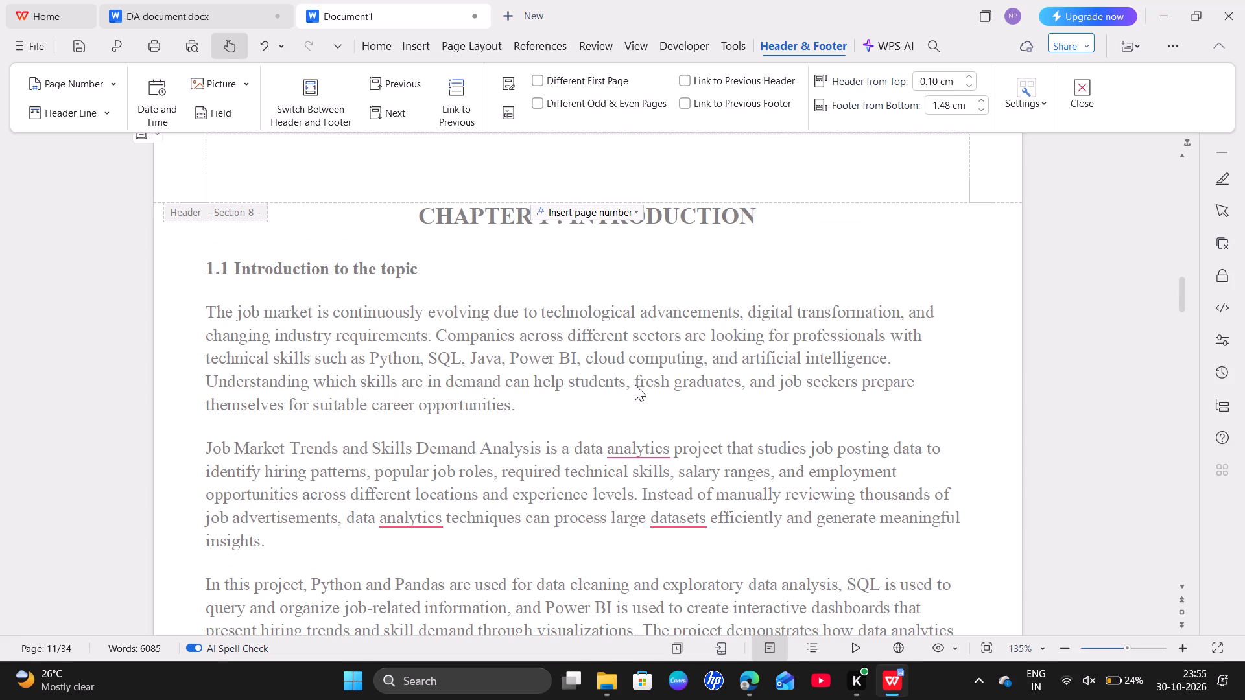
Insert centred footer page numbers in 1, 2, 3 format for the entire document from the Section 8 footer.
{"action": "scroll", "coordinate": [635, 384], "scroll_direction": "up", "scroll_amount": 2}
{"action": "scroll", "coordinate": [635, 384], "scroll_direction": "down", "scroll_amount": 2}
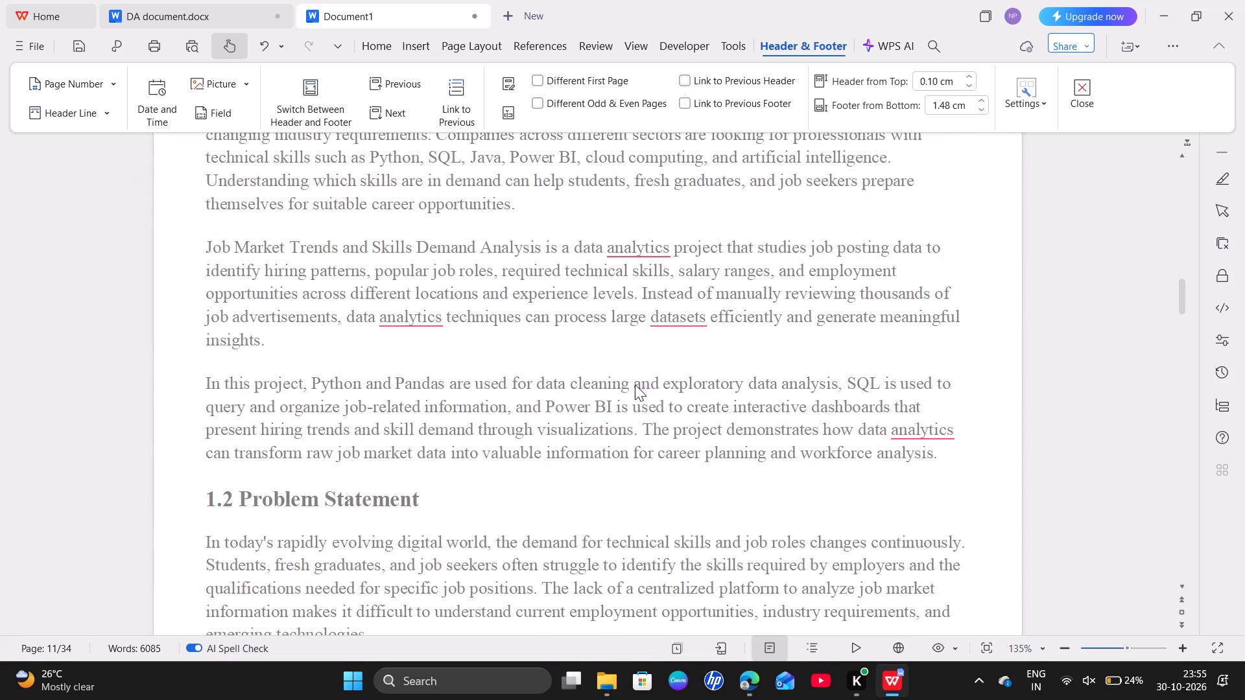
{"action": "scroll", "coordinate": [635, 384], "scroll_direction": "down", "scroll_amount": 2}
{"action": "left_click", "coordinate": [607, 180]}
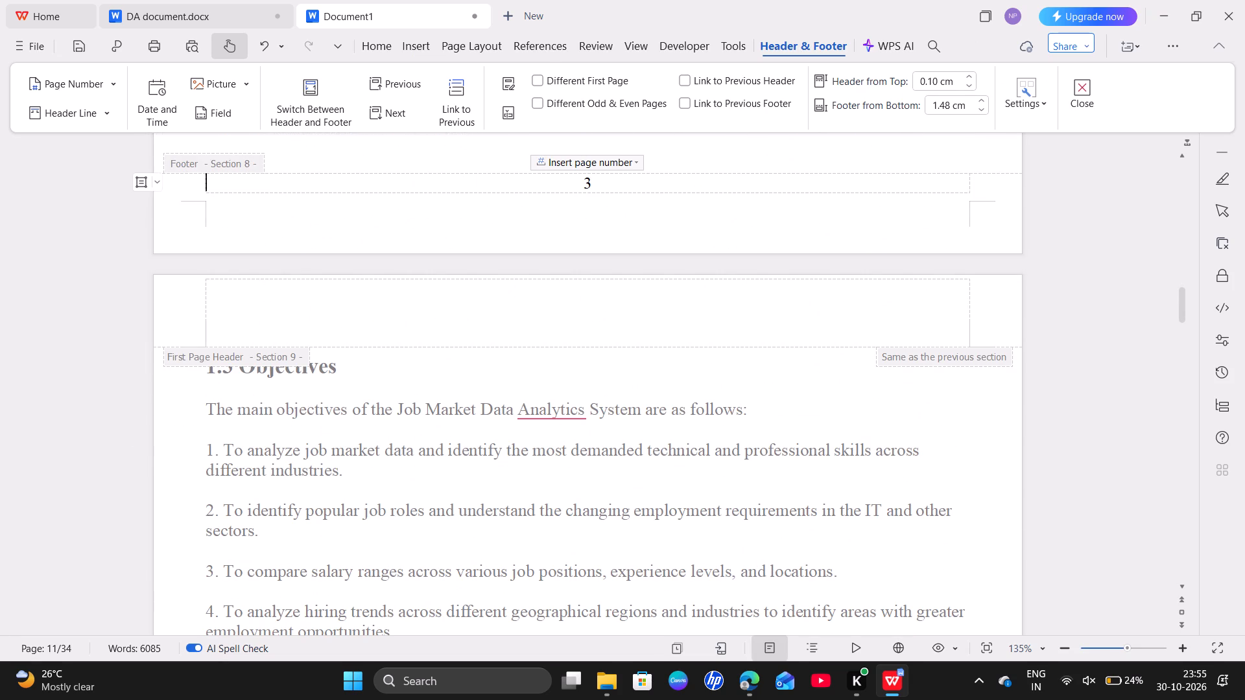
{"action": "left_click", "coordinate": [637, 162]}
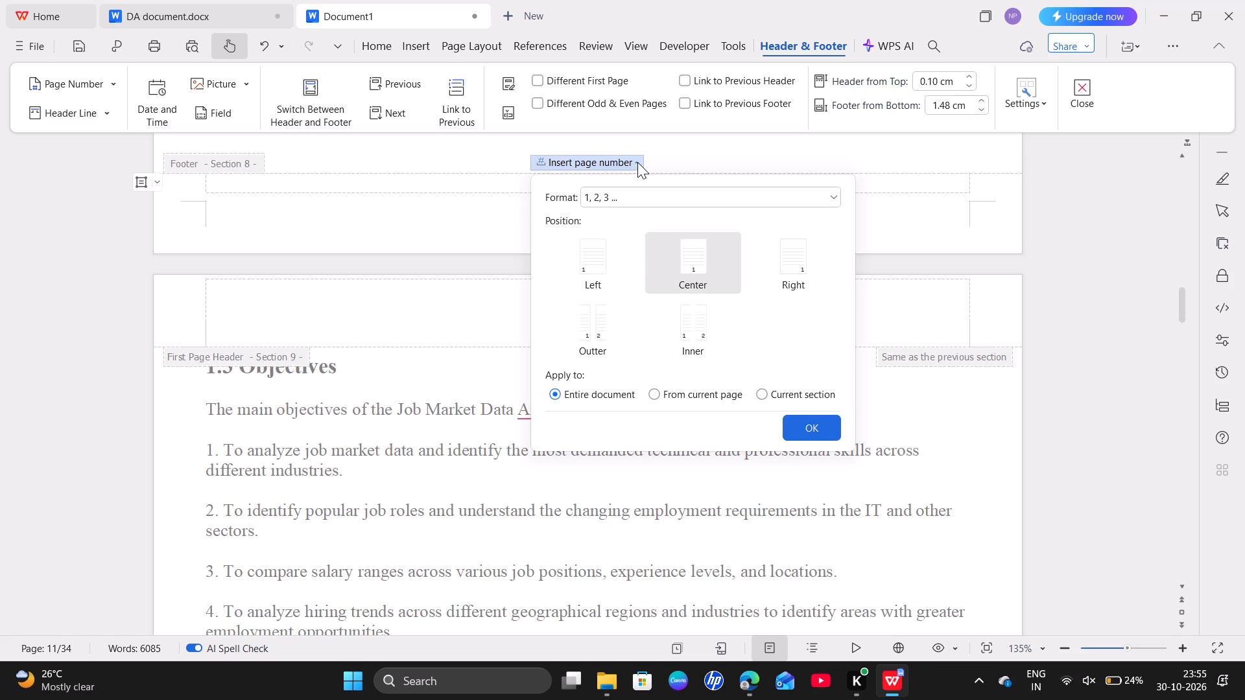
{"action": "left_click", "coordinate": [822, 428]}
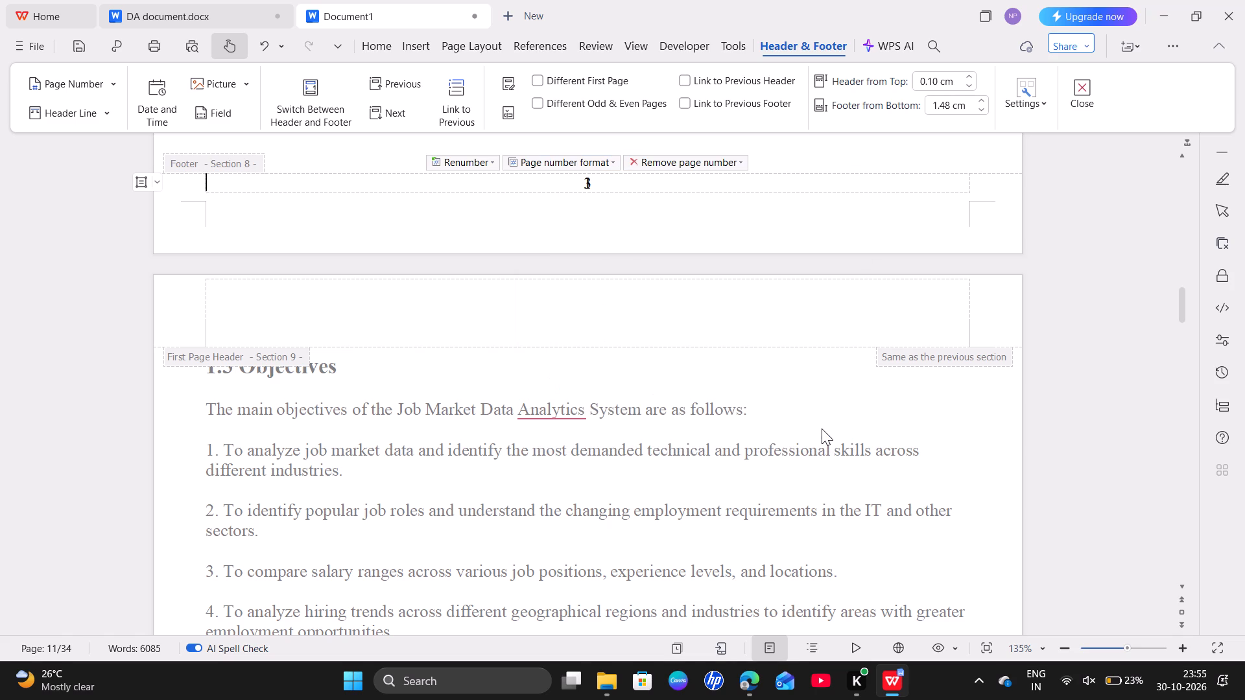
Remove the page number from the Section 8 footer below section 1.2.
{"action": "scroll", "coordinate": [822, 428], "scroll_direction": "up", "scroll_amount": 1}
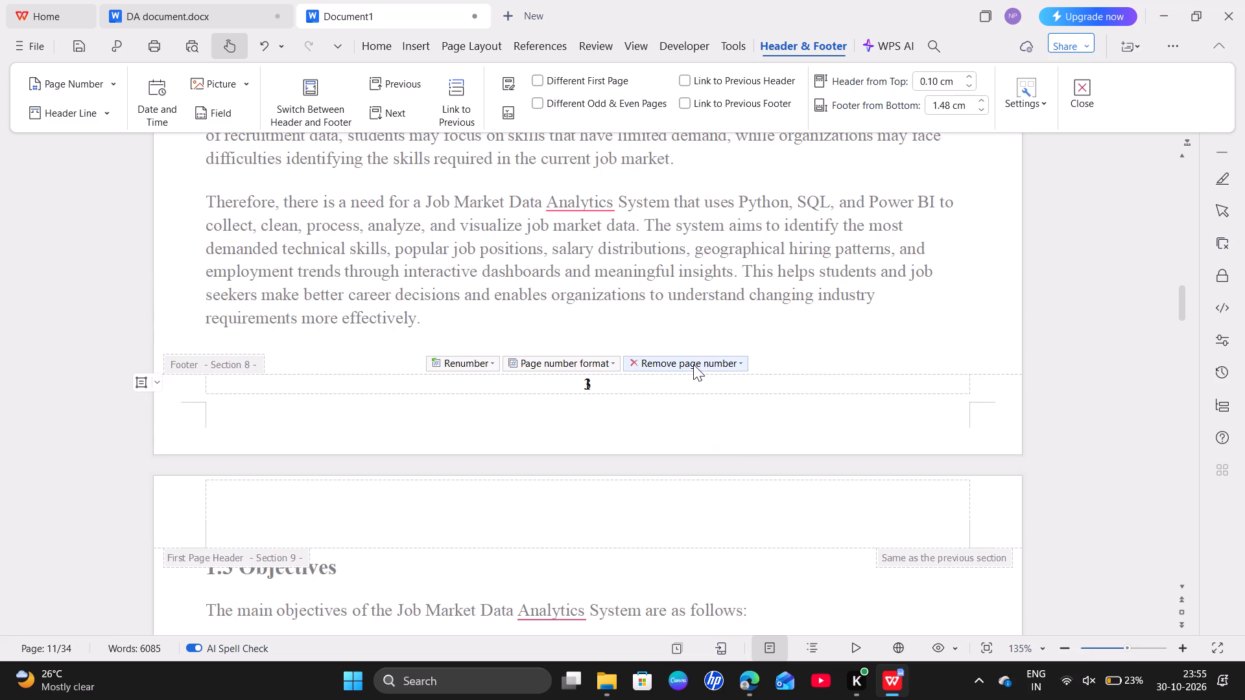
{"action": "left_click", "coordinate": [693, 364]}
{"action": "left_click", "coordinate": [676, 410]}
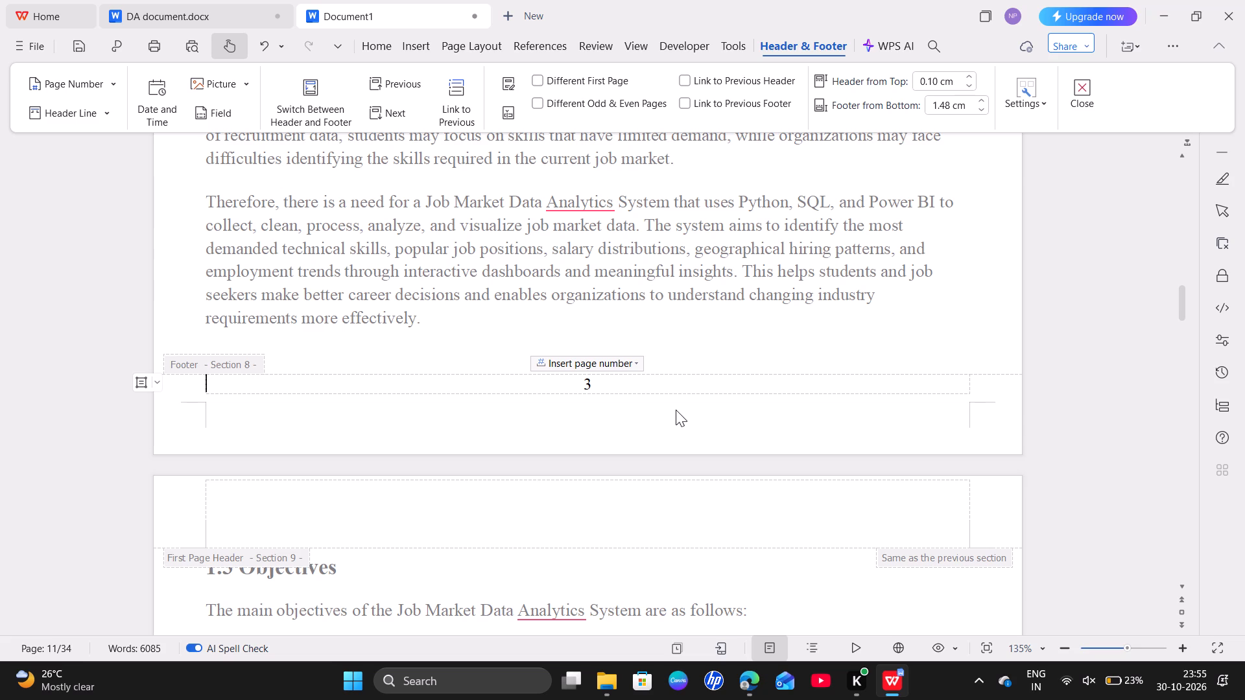
Link the Section 8 footer to the previous section, deleting its own footer content.
{"action": "scroll", "coordinate": [676, 410], "scroll_direction": "up", "scroll_amount": 1}
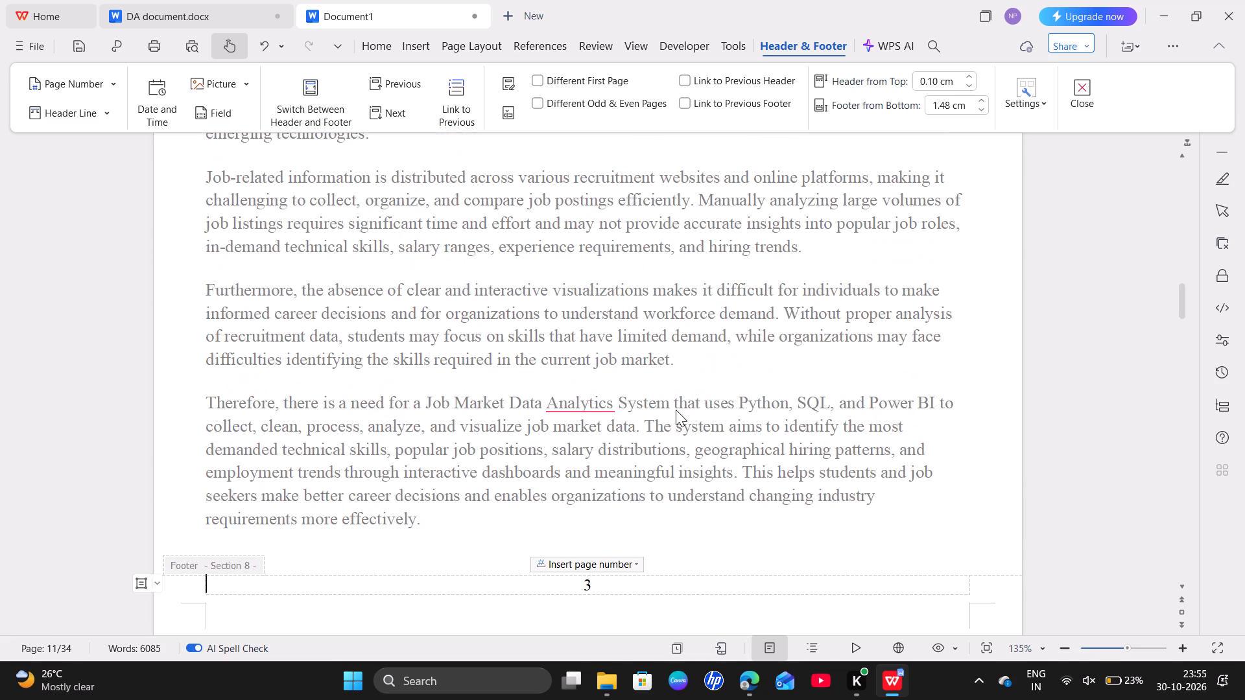
{"action": "scroll", "coordinate": [676, 410], "scroll_direction": "up", "scroll_amount": 2}
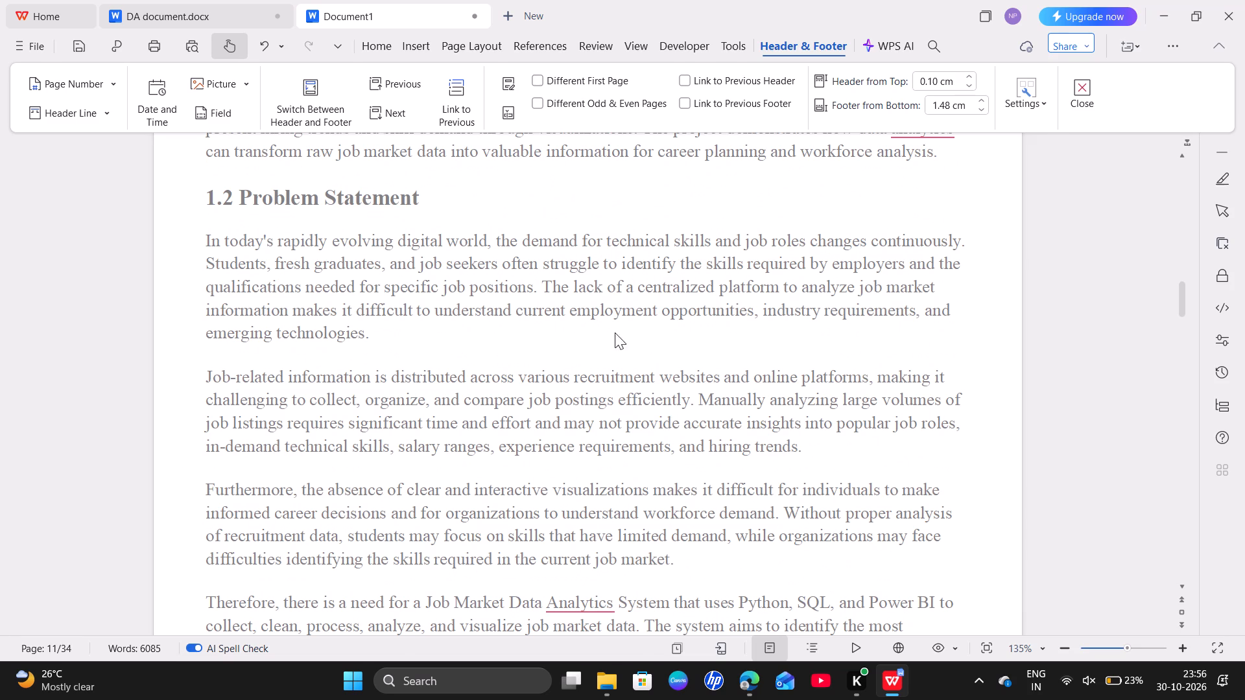
{"action": "left_click", "coordinate": [471, 101]}
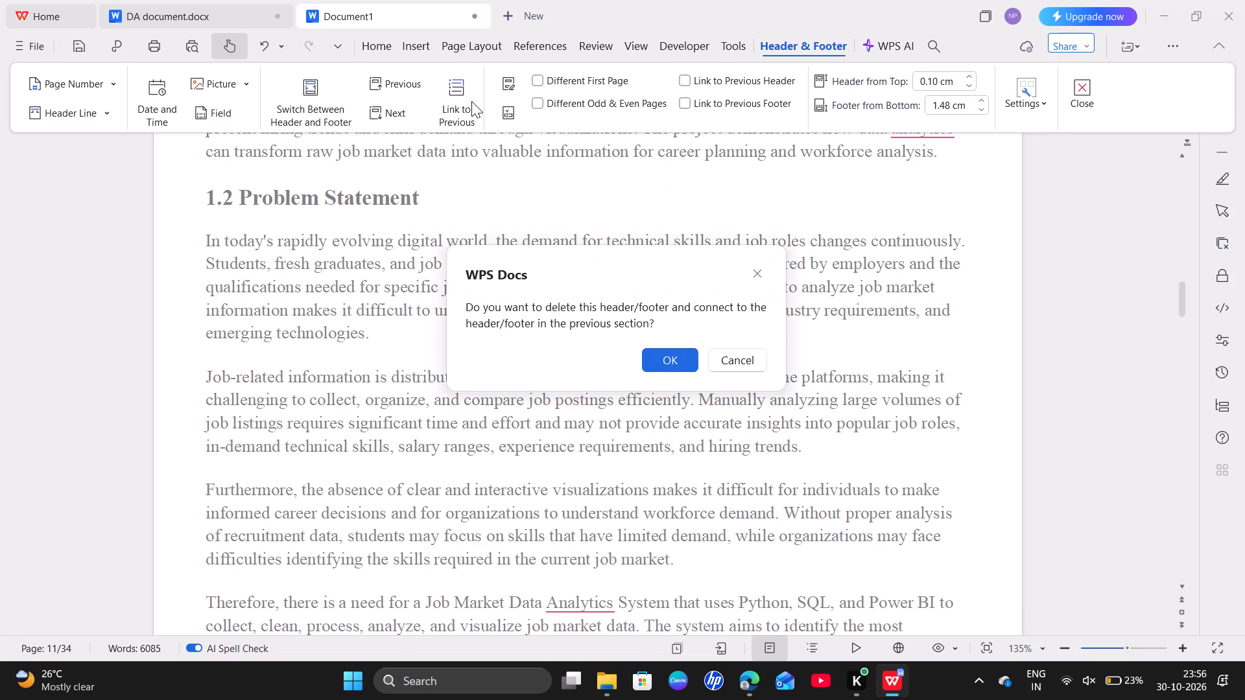
{"action": "left_click", "coordinate": [670, 360]}
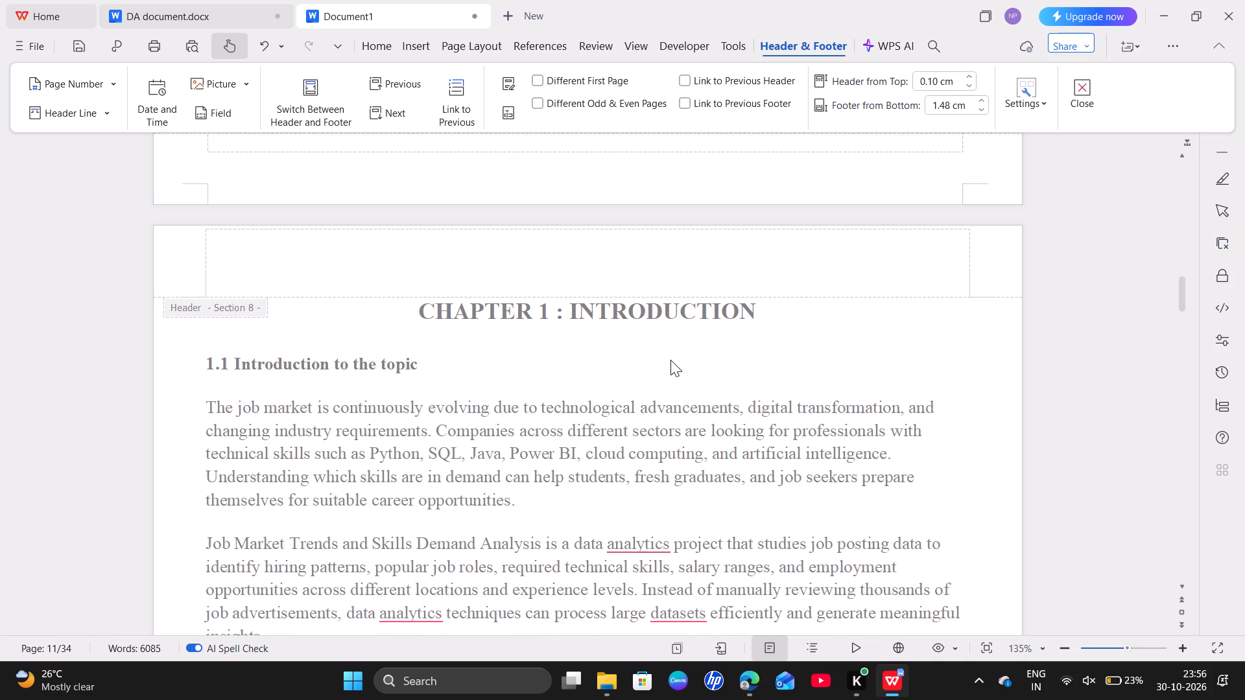
Enter 1 manually in the Section 8 footer at the end of section 1.2.
{"action": "scroll", "coordinate": [670, 360], "scroll_direction": "up", "scroll_amount": 1}
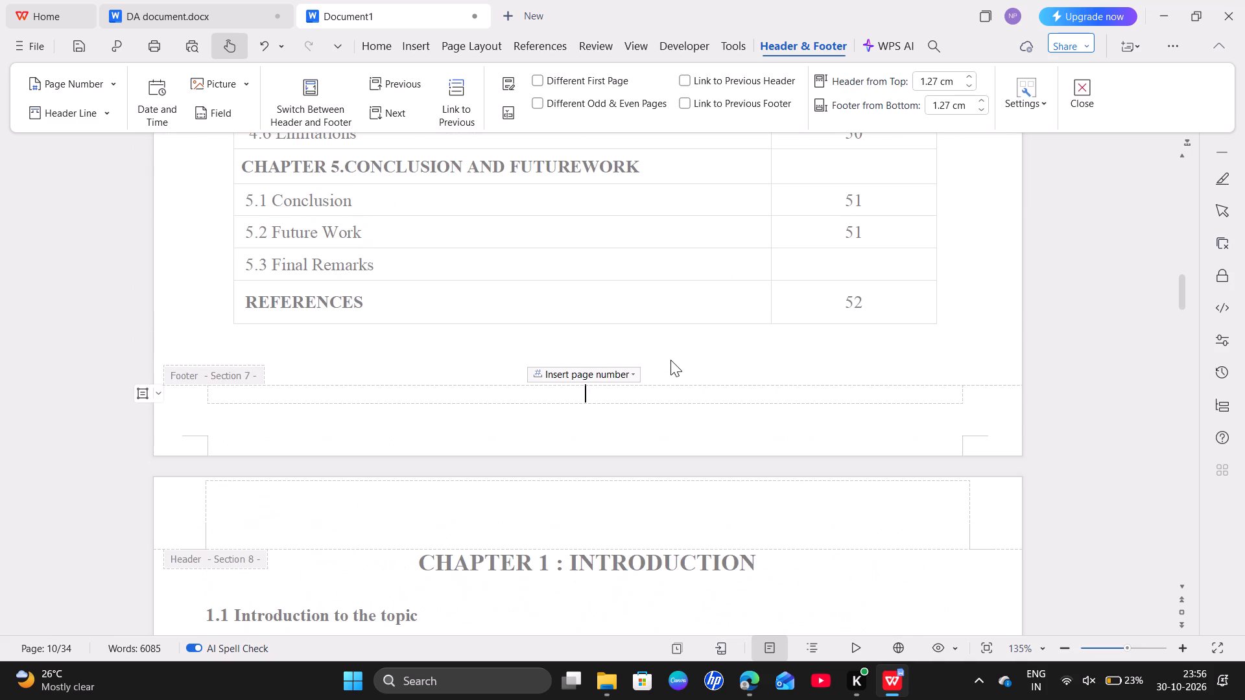
{"action": "scroll", "coordinate": [670, 360], "scroll_direction": "down", "scroll_amount": 5}
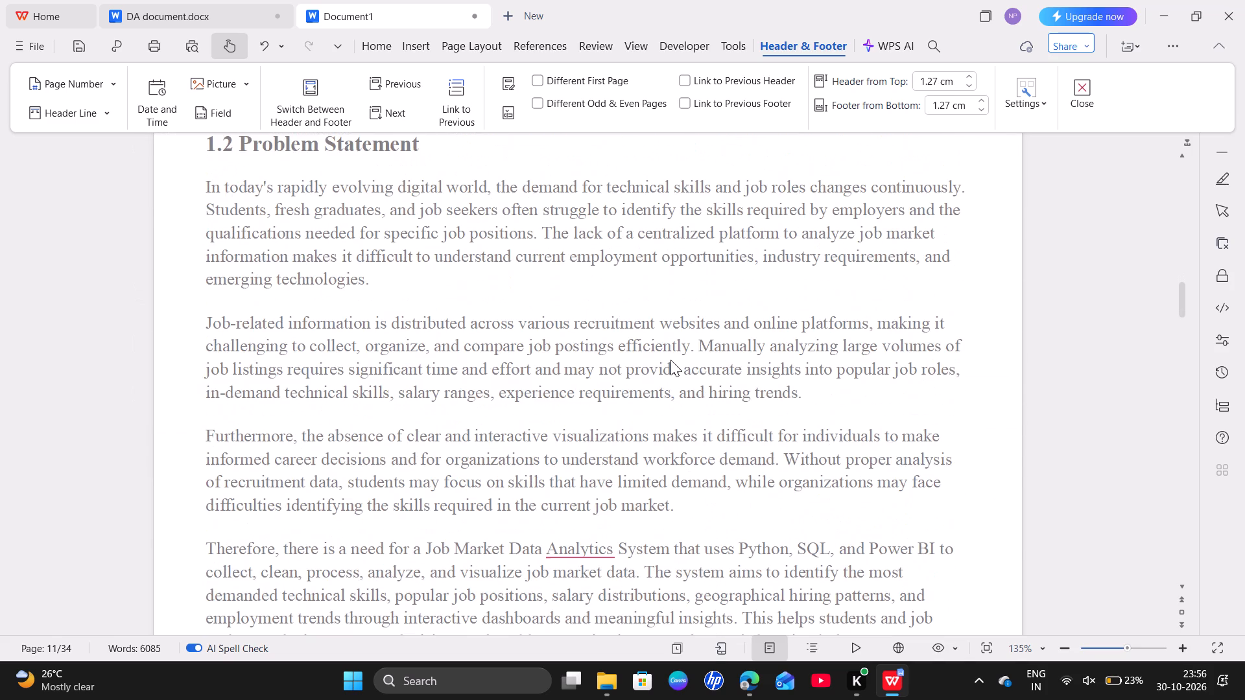
{"action": "scroll", "coordinate": [670, 360], "scroll_direction": "down", "scroll_amount": 3}
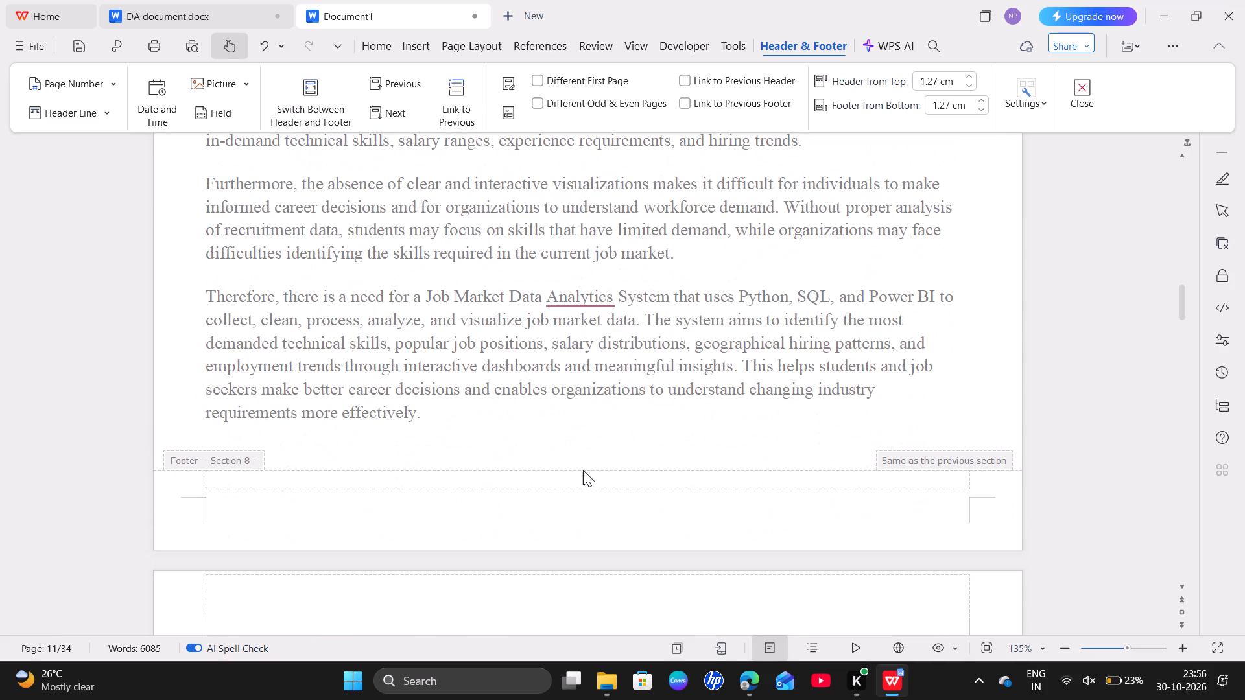
{"action": "left_click", "coordinate": [580, 478]}
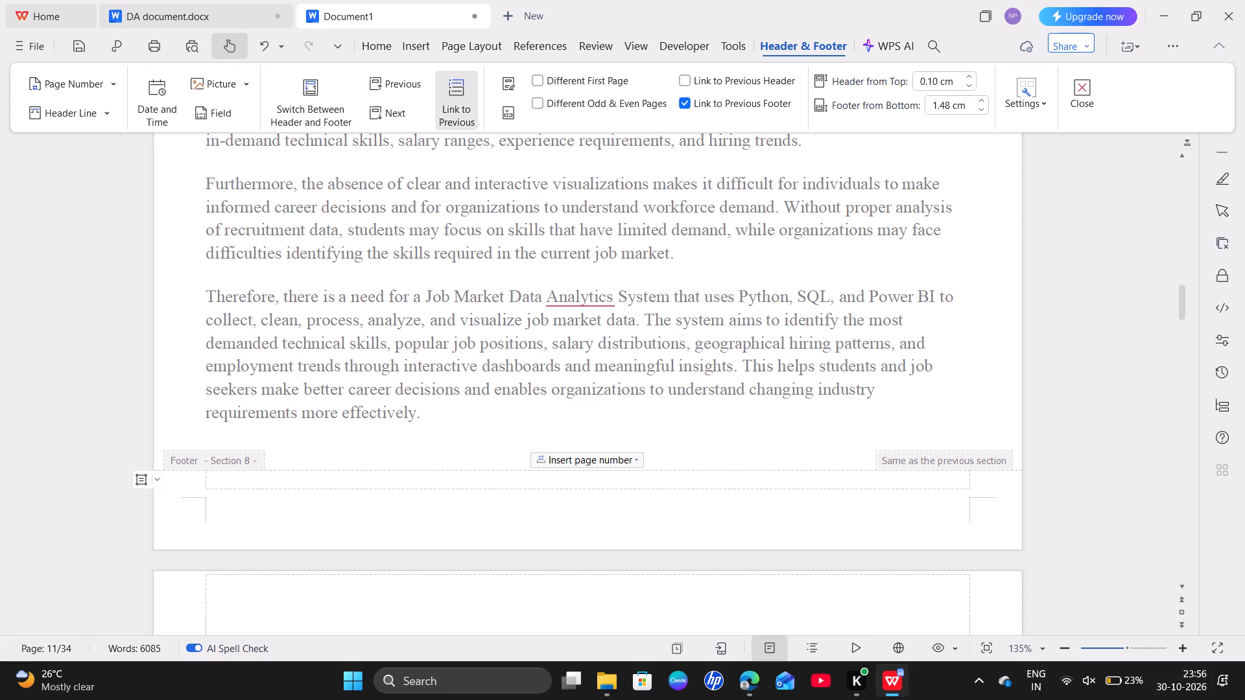
{"action": "key", "text": "1"}
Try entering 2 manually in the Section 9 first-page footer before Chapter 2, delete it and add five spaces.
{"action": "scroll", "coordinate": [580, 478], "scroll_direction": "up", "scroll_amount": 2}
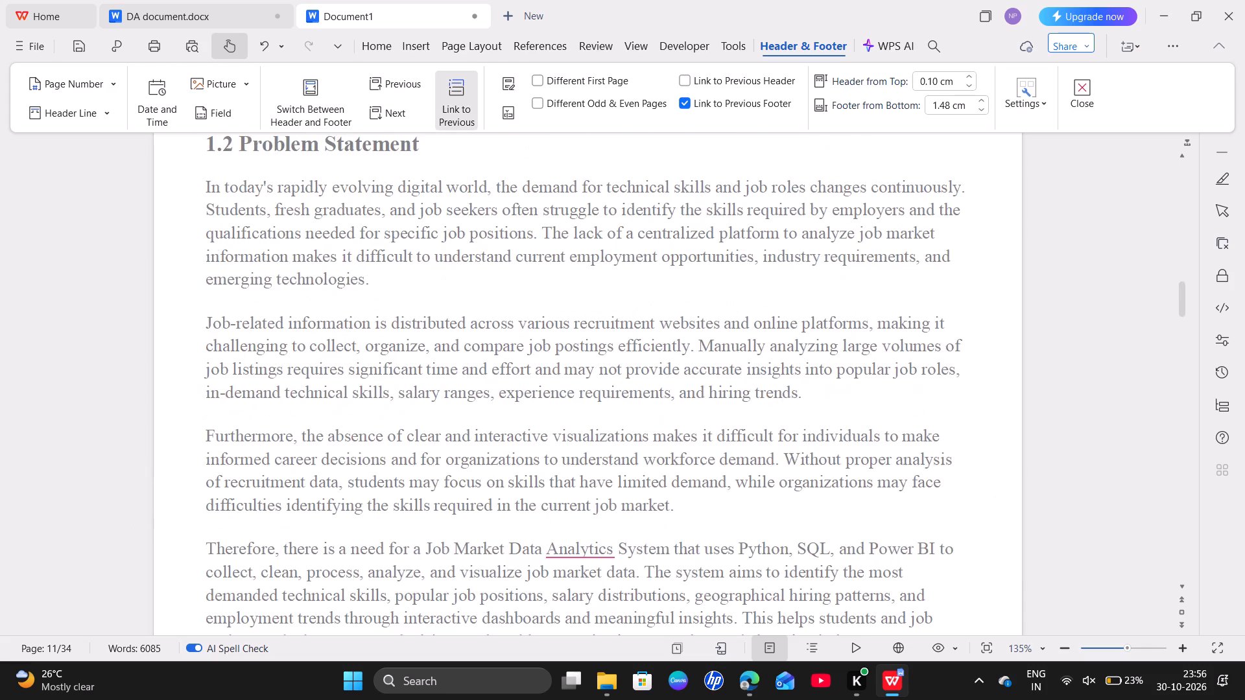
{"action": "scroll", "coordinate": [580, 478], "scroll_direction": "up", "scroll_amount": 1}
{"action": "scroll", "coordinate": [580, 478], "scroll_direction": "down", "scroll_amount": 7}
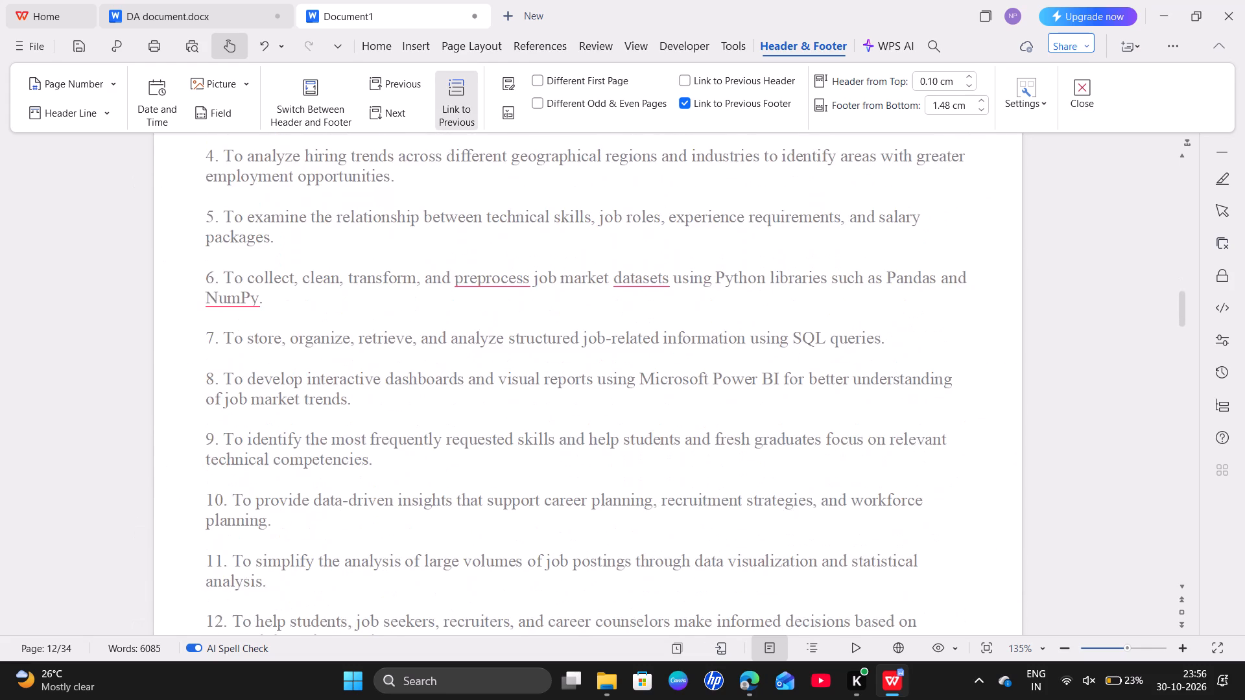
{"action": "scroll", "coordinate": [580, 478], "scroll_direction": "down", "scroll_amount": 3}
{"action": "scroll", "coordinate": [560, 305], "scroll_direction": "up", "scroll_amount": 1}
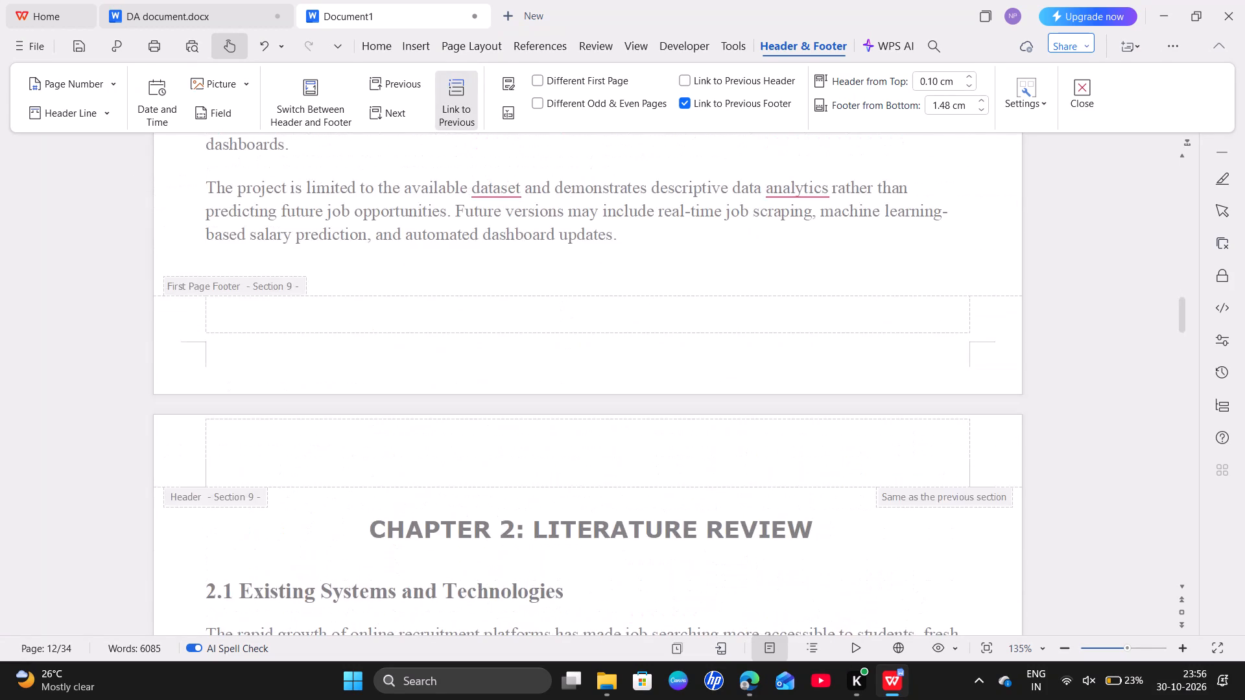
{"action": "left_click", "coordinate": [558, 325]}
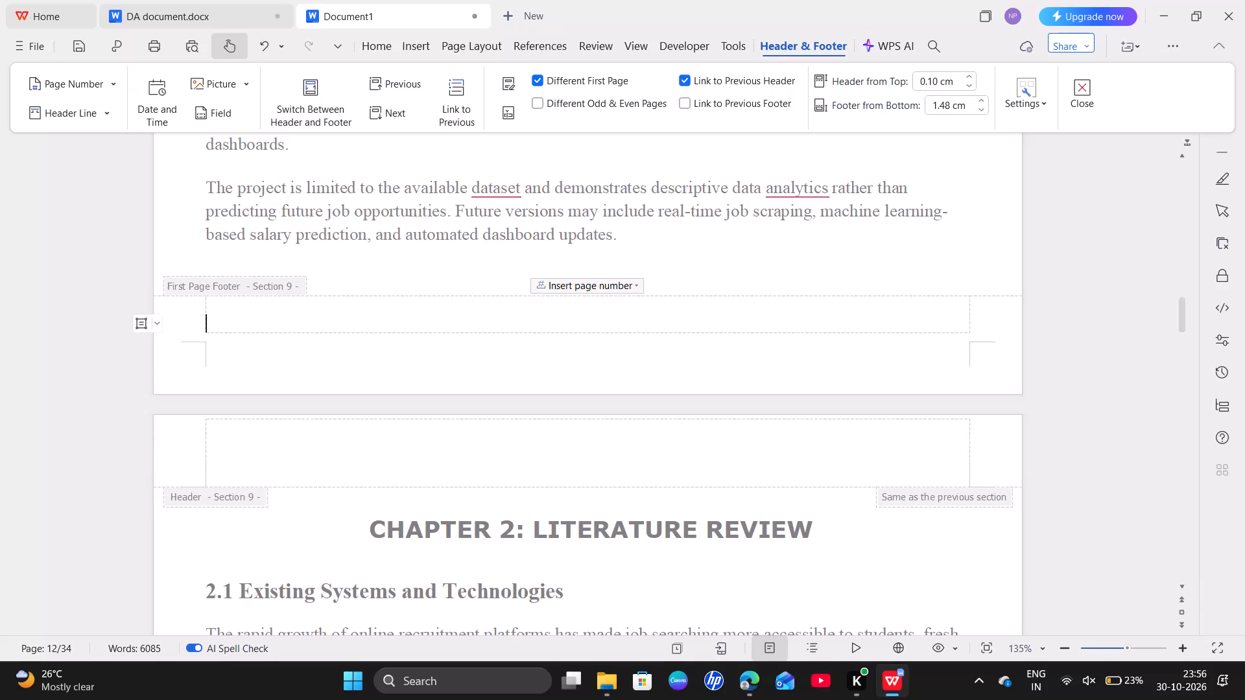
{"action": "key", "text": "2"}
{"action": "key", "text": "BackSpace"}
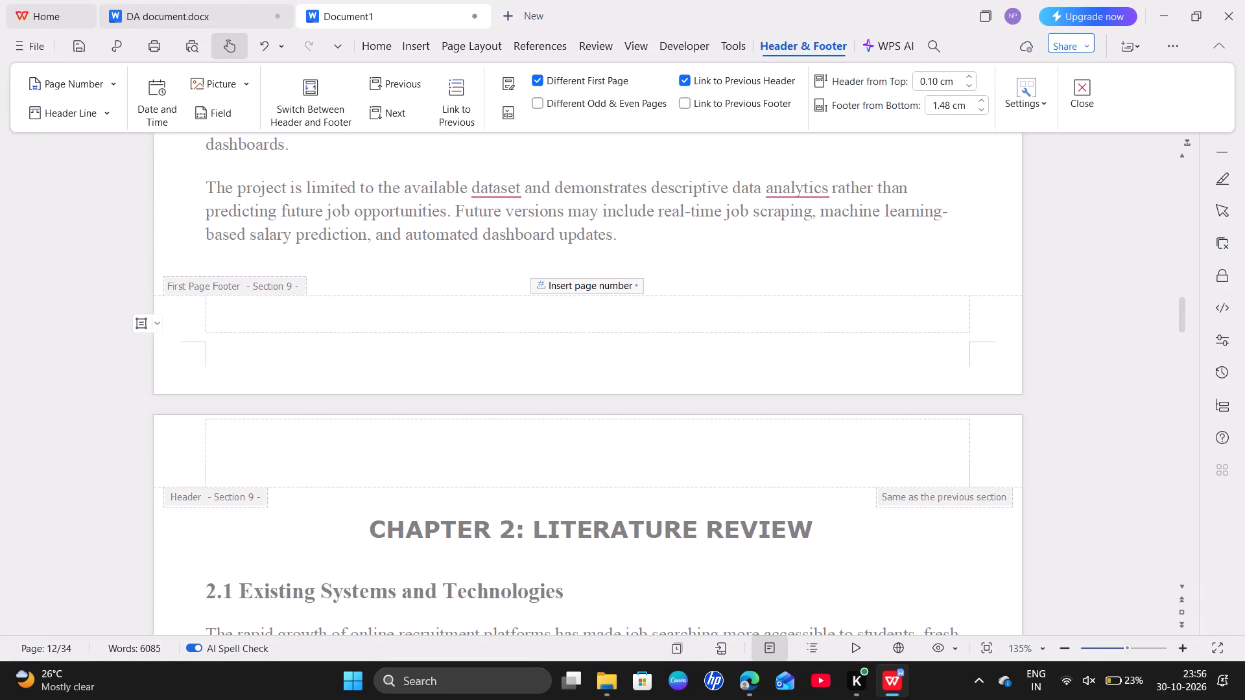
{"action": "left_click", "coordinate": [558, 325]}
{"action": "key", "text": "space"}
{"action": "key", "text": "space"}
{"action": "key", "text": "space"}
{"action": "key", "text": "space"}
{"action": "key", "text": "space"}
Insert page numbers with the Footer middle preset from the Section 9 first-page footer.
{"action": "left_click", "coordinate": [421, 45]}
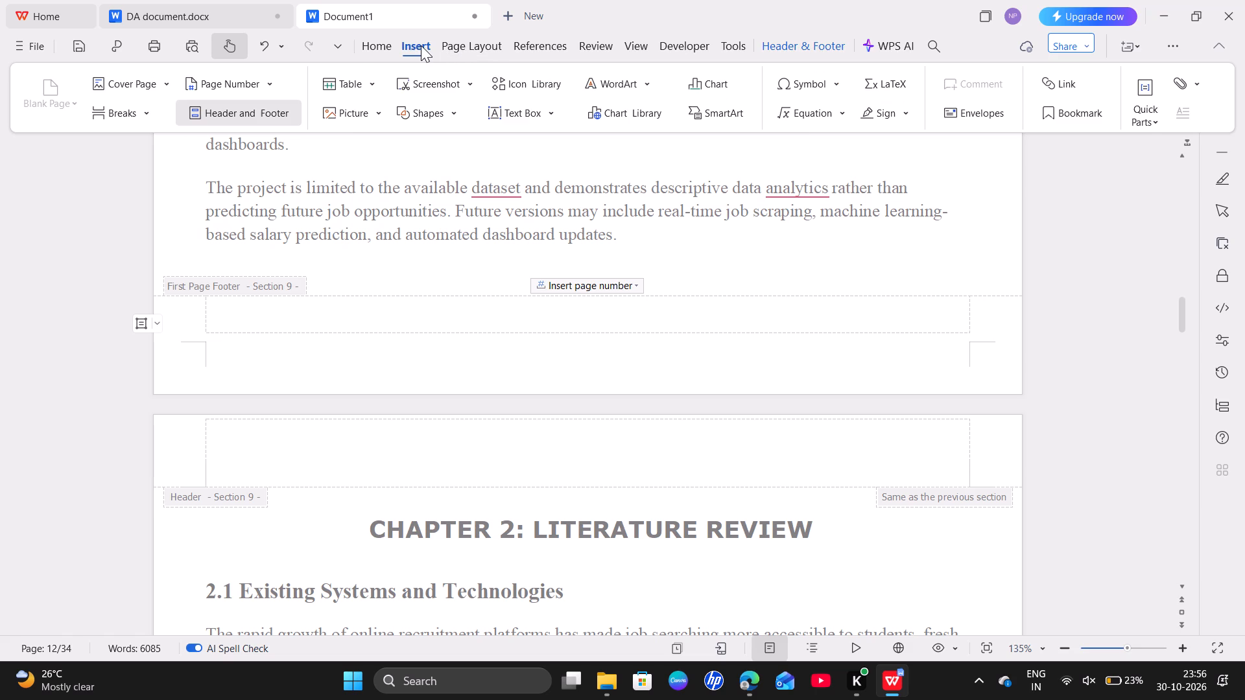
{"action": "left_click", "coordinate": [272, 86]}
{"action": "left_click", "coordinate": [320, 230]}
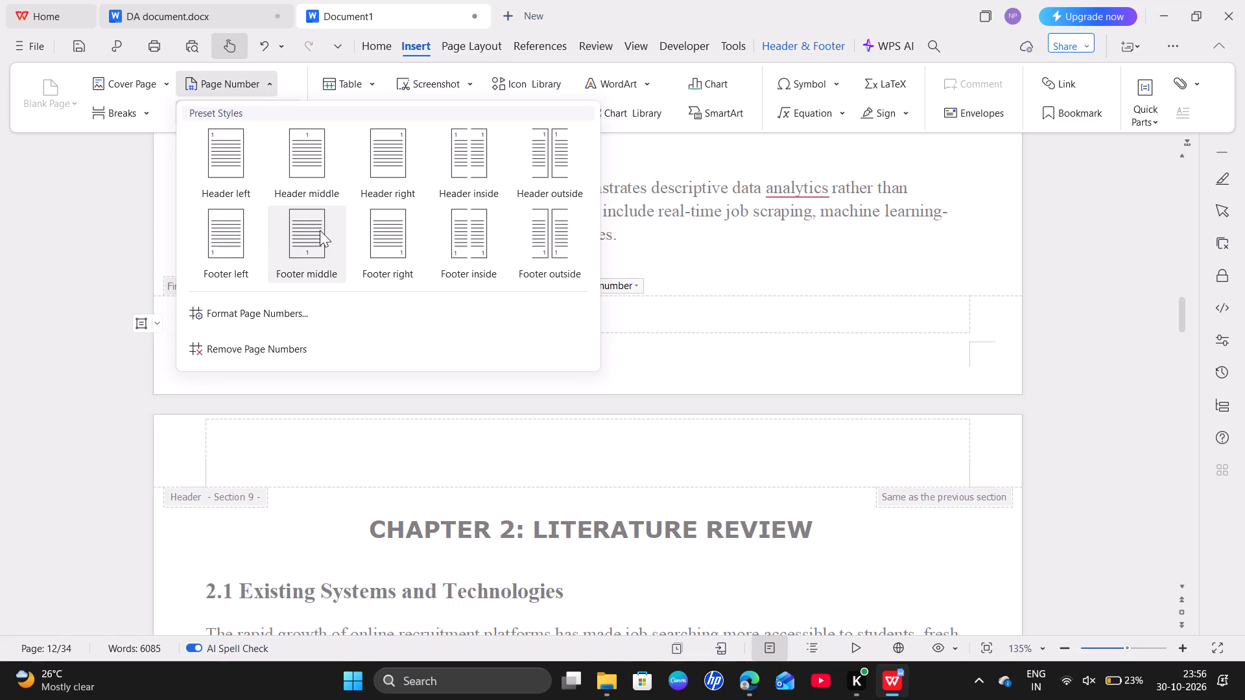
Examine the footer page numbers from the start of Chapter 2 through section 3.2.3 Python Code for Data Cleaning.
{"action": "scroll", "coordinate": [602, 317], "scroll_direction": "down", "scroll_amount": 1}
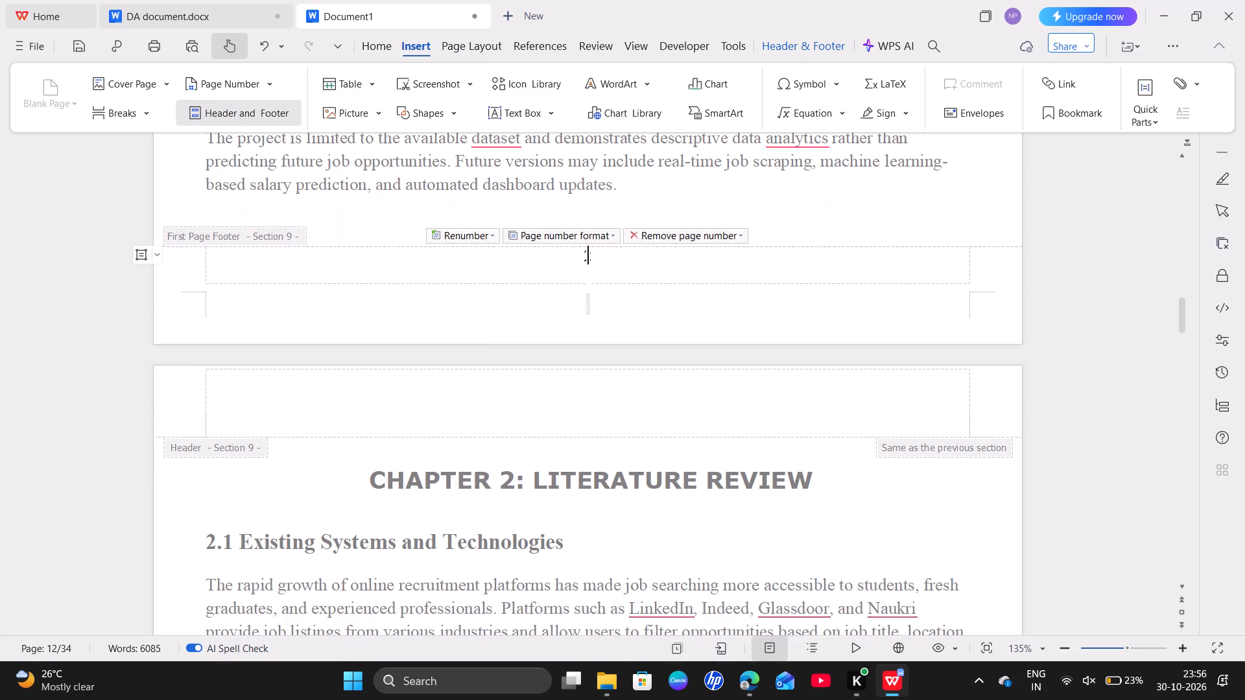
{"action": "scroll", "coordinate": [602, 317], "scroll_direction": "down", "scroll_amount": 7}
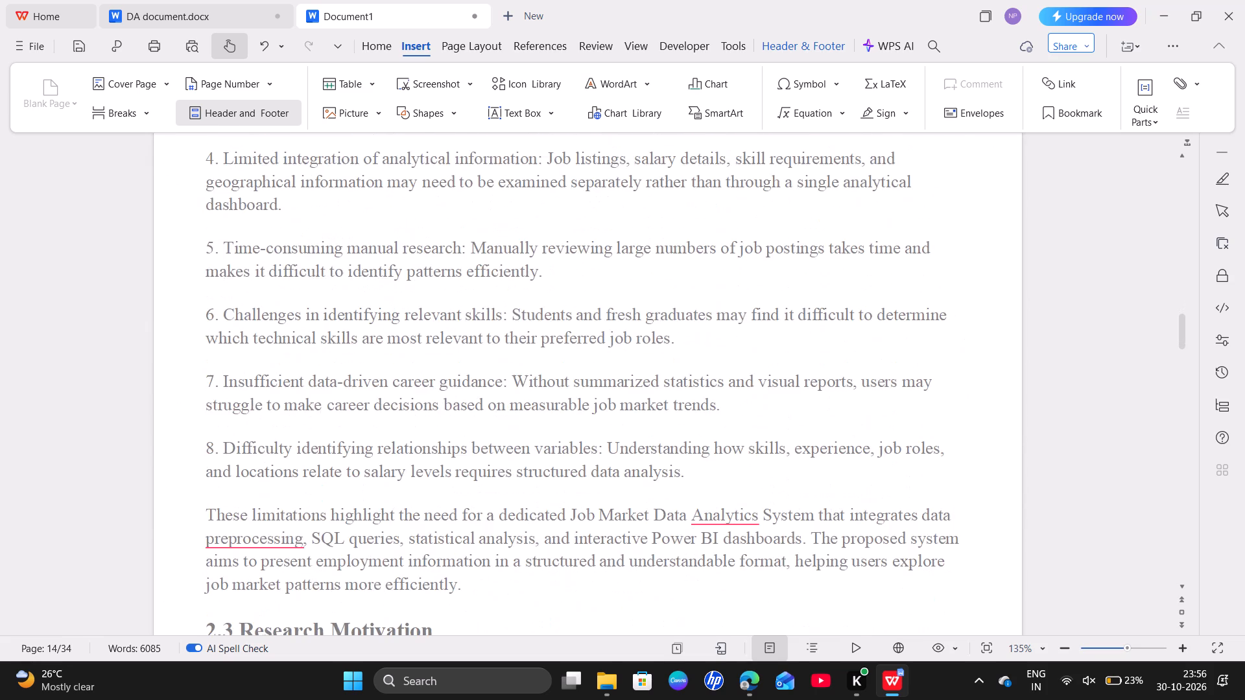
{"action": "scroll", "coordinate": [602, 317], "scroll_direction": "down", "scroll_amount": 5}
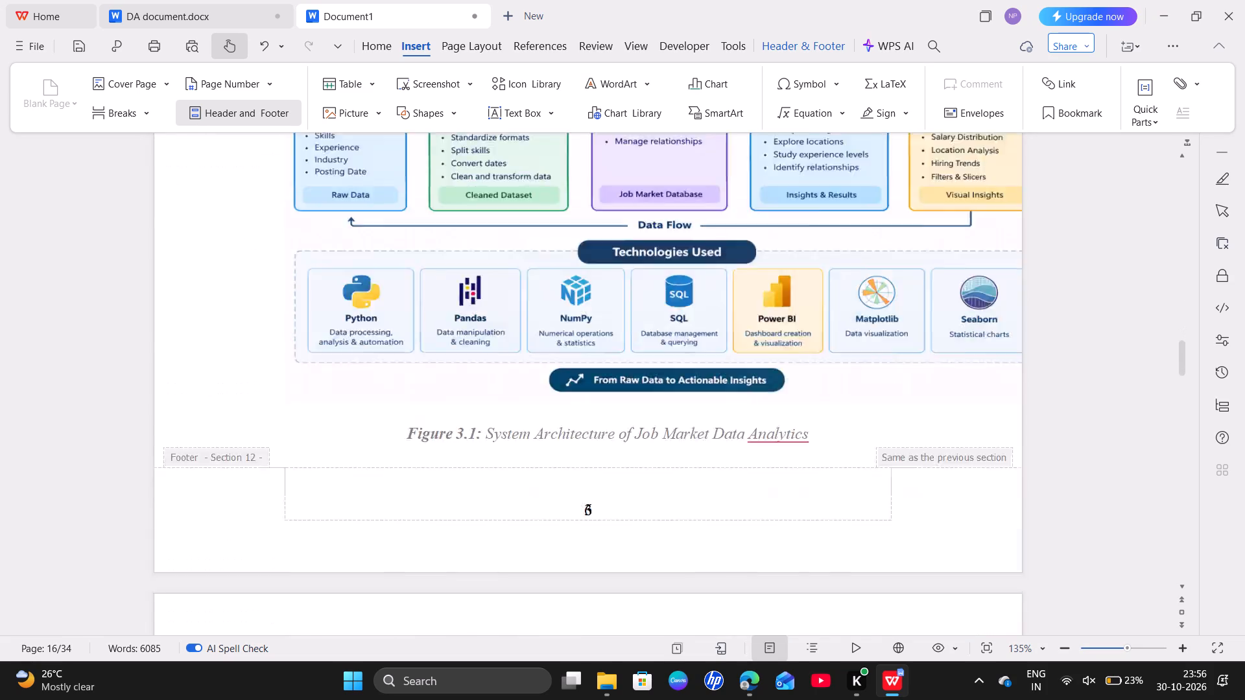
{"action": "scroll", "coordinate": [602, 317], "scroll_direction": "down", "scroll_amount": 1}
{"action": "scroll", "coordinate": [602, 317], "scroll_direction": "right", "scroll_amount": 1}
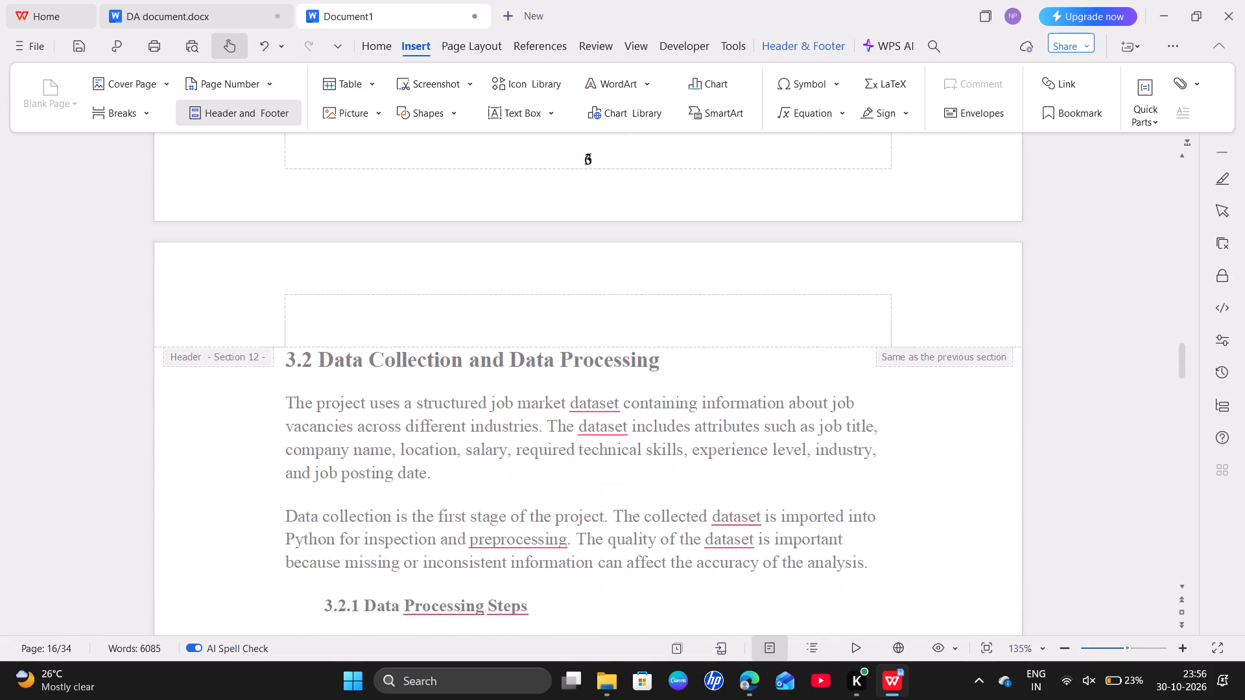
{"action": "scroll", "coordinate": [602, 317], "scroll_direction": "down", "scroll_amount": 3}
{"action": "scroll", "coordinate": [602, 317], "scroll_direction": "up", "scroll_amount": 1}
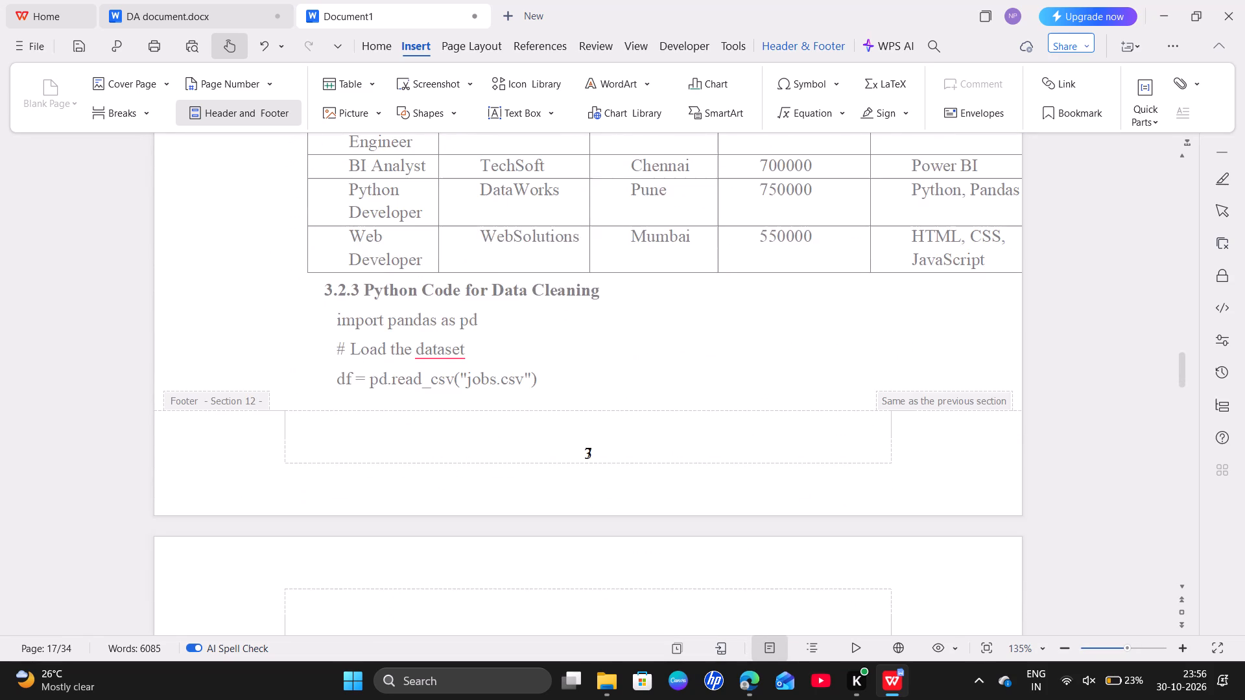
{"action": "scroll", "coordinate": [602, 317], "scroll_direction": "up", "scroll_amount": 2}
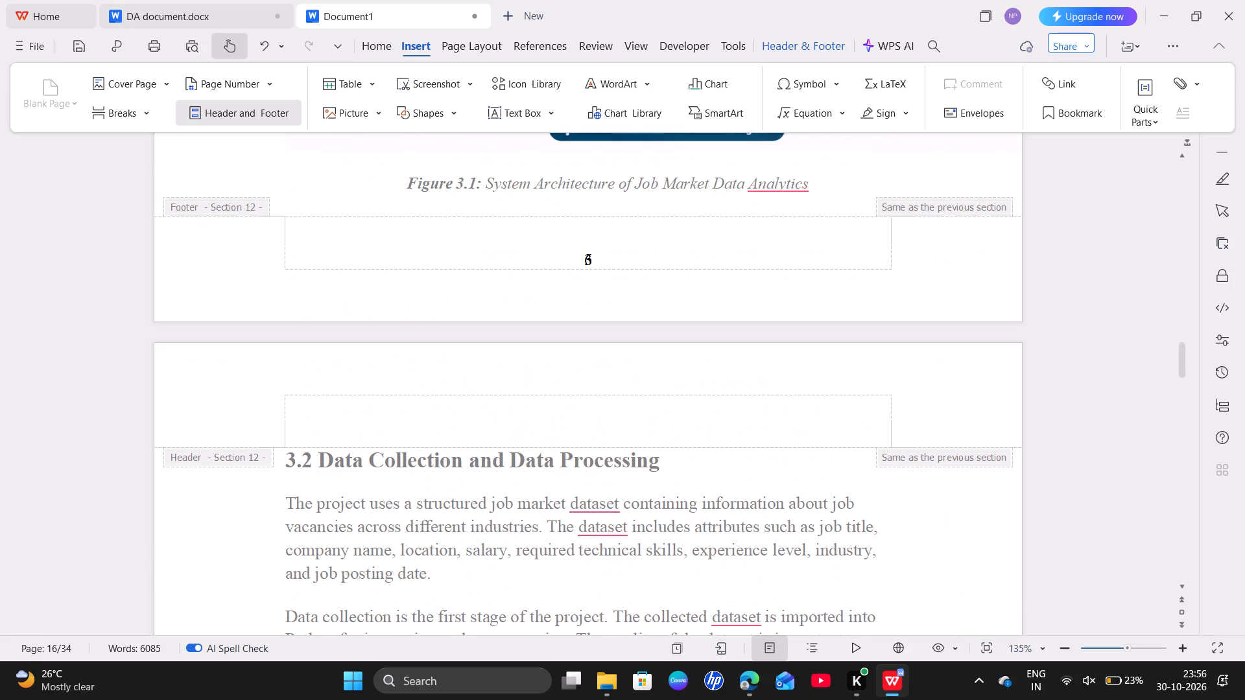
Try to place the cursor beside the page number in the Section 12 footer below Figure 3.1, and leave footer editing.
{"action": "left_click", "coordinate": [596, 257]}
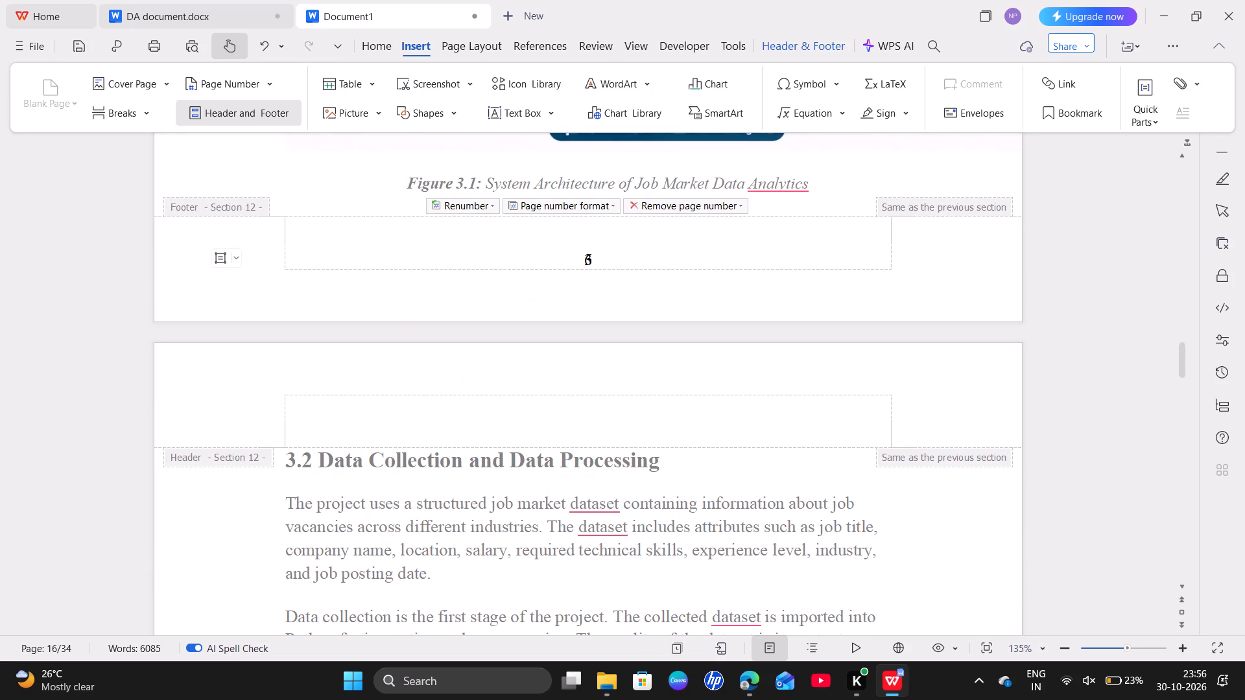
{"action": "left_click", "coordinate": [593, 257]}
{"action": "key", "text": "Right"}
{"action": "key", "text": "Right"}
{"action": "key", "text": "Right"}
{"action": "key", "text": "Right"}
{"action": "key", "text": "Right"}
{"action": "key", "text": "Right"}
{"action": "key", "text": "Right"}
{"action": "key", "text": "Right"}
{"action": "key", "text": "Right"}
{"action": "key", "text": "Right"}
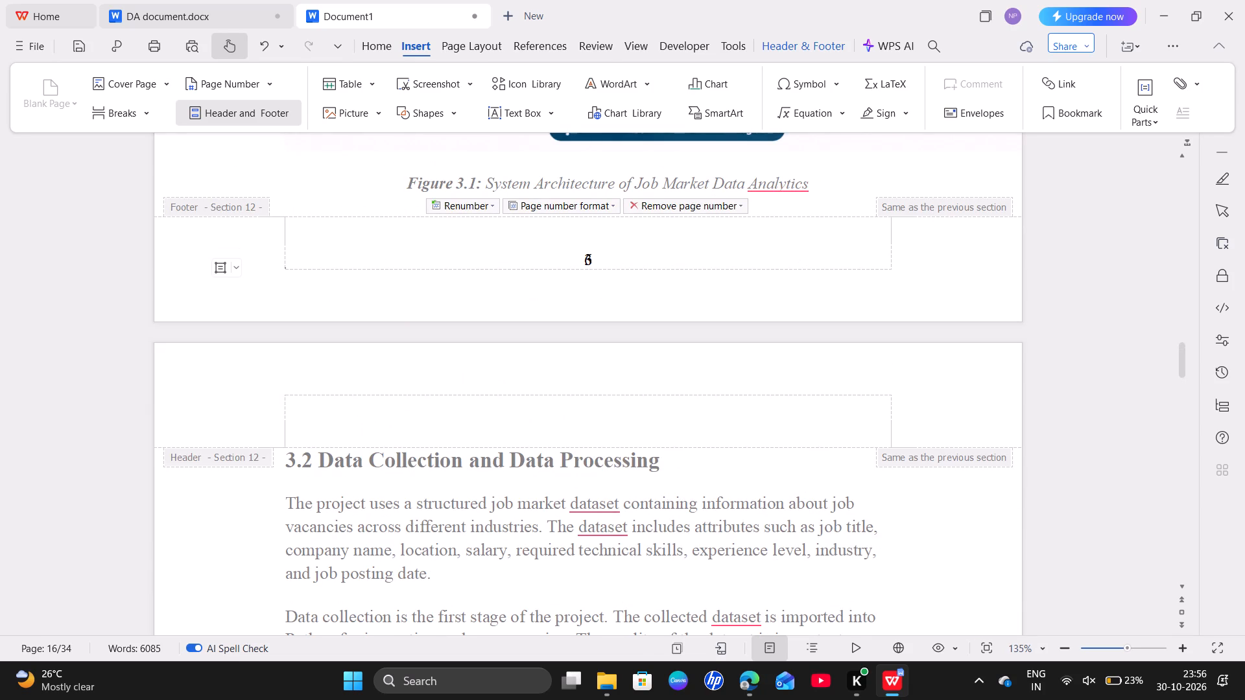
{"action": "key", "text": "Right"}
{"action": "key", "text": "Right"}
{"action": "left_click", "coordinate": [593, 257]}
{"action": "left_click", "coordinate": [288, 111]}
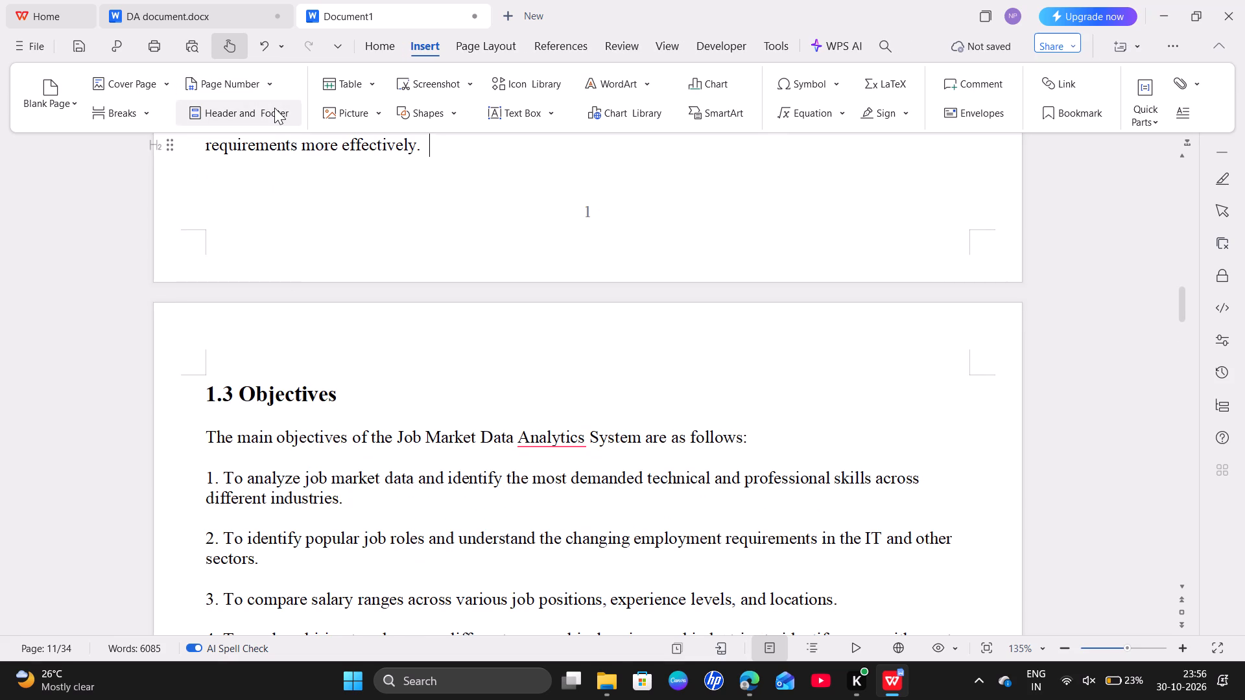
Open header and footer editing and examine the footer page numbers from the contents page through section 3.3 Data Description.
{"action": "left_click", "coordinate": [274, 108]}
{"action": "scroll", "coordinate": [274, 108], "scroll_direction": "up", "scroll_amount": 2}
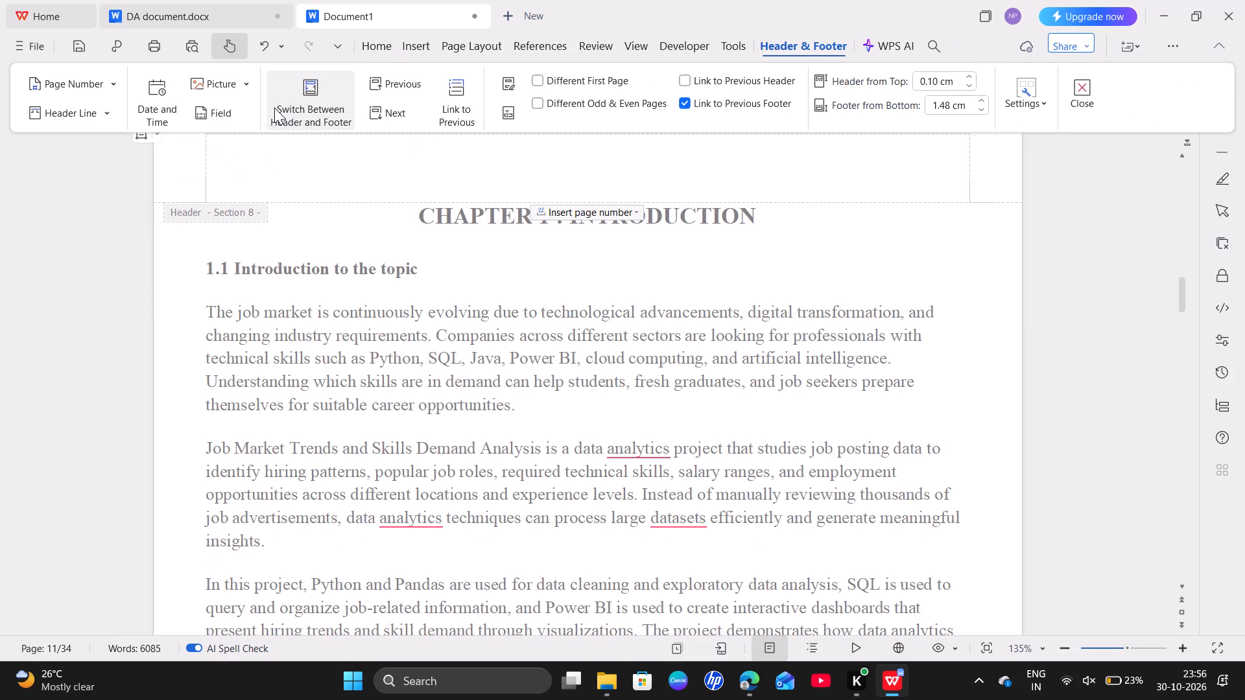
{"action": "scroll", "coordinate": [274, 108], "scroll_direction": "up", "scroll_amount": 1}
{"action": "scroll", "coordinate": [494, 291], "scroll_direction": "up", "scroll_amount": 1}
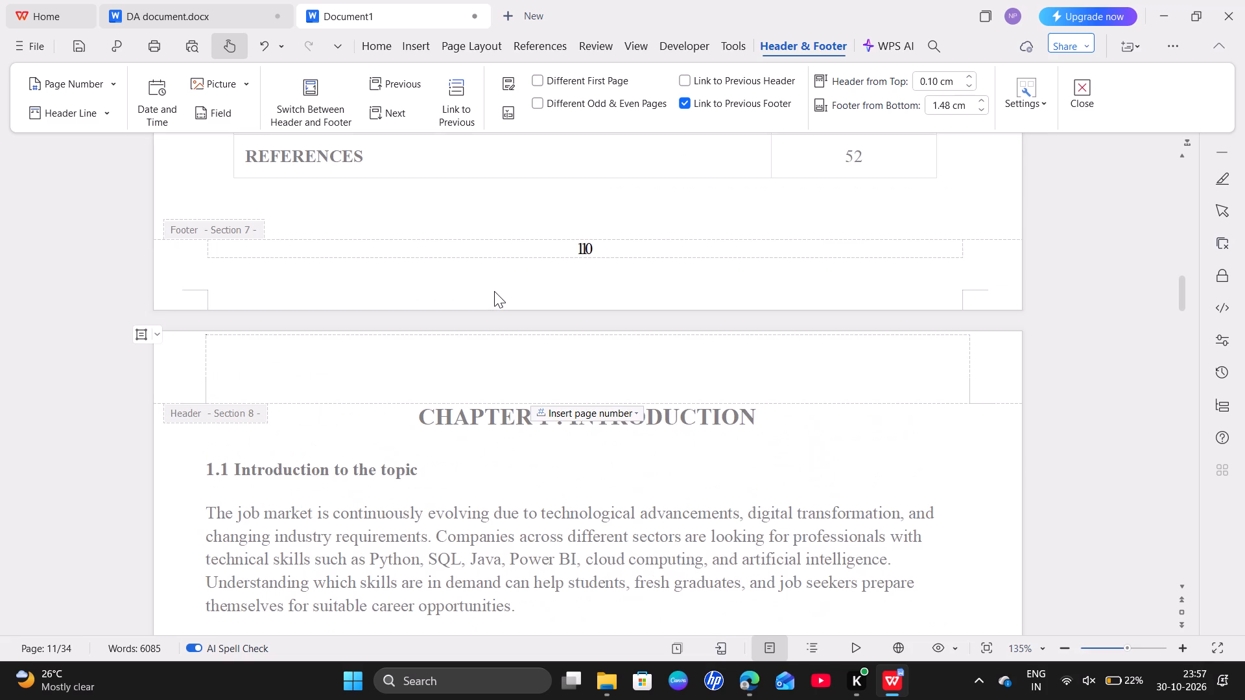
{"action": "scroll", "coordinate": [494, 291], "scroll_direction": "down", "scroll_amount": 7}
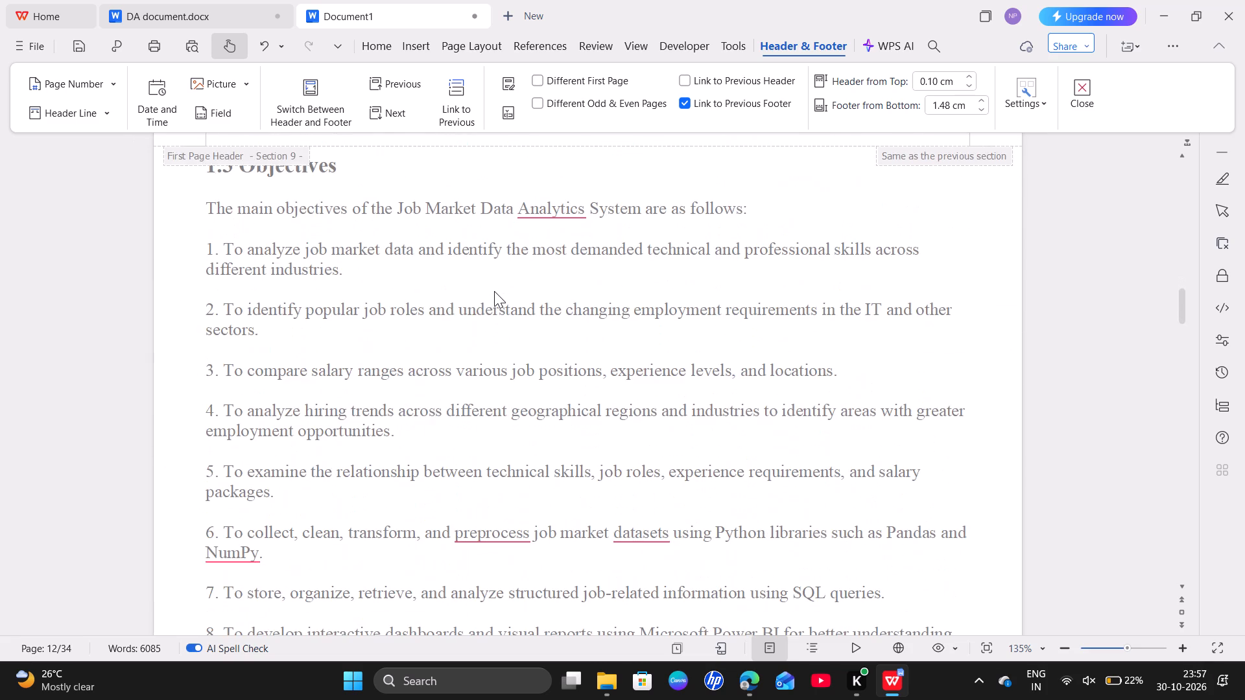
{"action": "scroll", "coordinate": [494, 291], "scroll_direction": "down", "scroll_amount": 8}
{"action": "scroll", "coordinate": [494, 291], "scroll_direction": "up", "scroll_amount": 2}
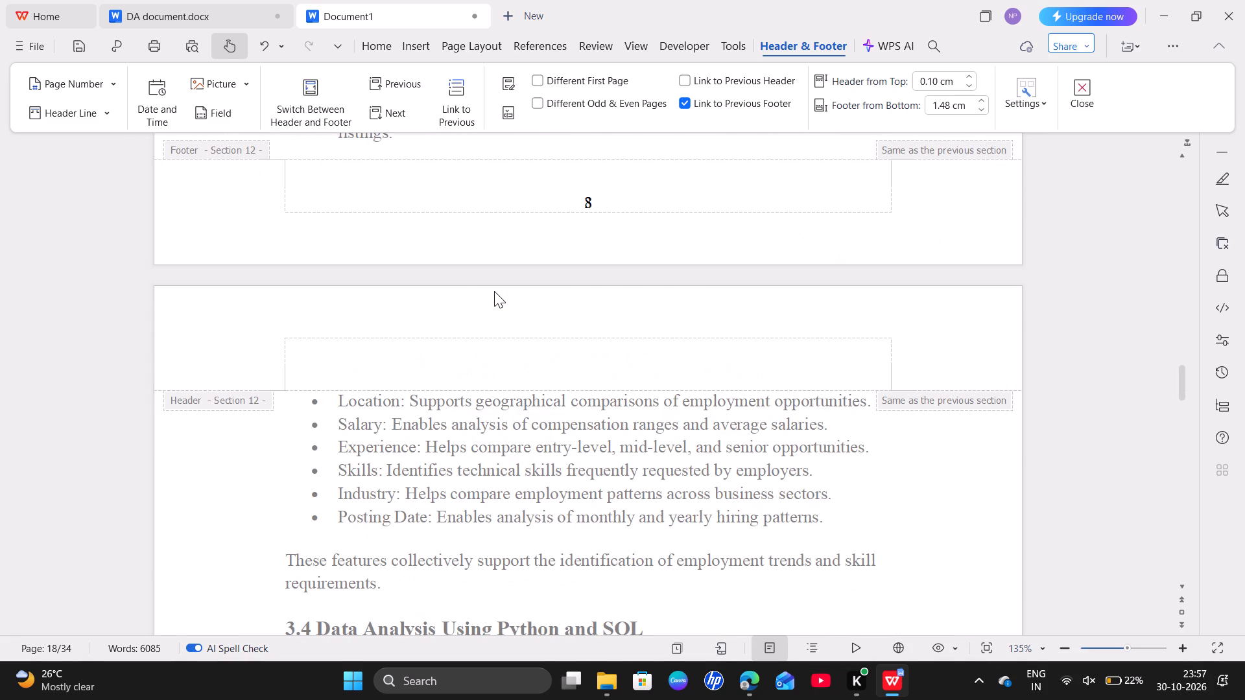
{"action": "scroll", "coordinate": [494, 291], "scroll_direction": "up", "scroll_amount": 4}
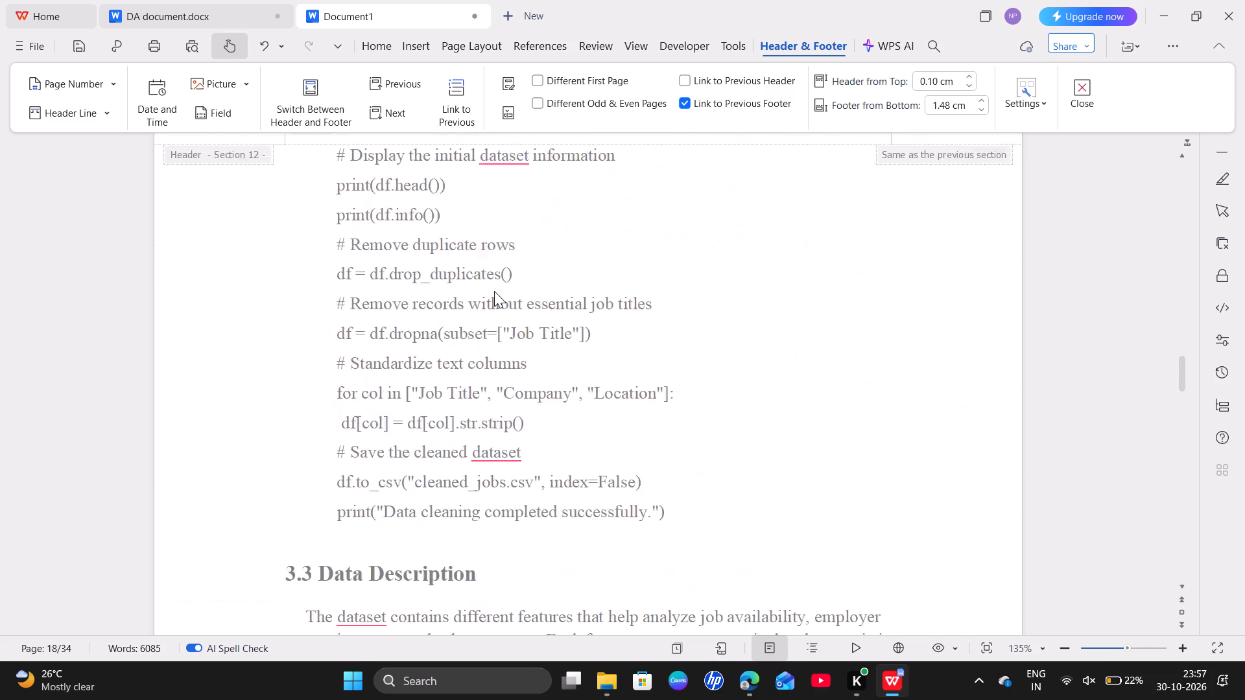
{"action": "scroll", "coordinate": [494, 291], "scroll_direction": "up", "scroll_amount": 5}
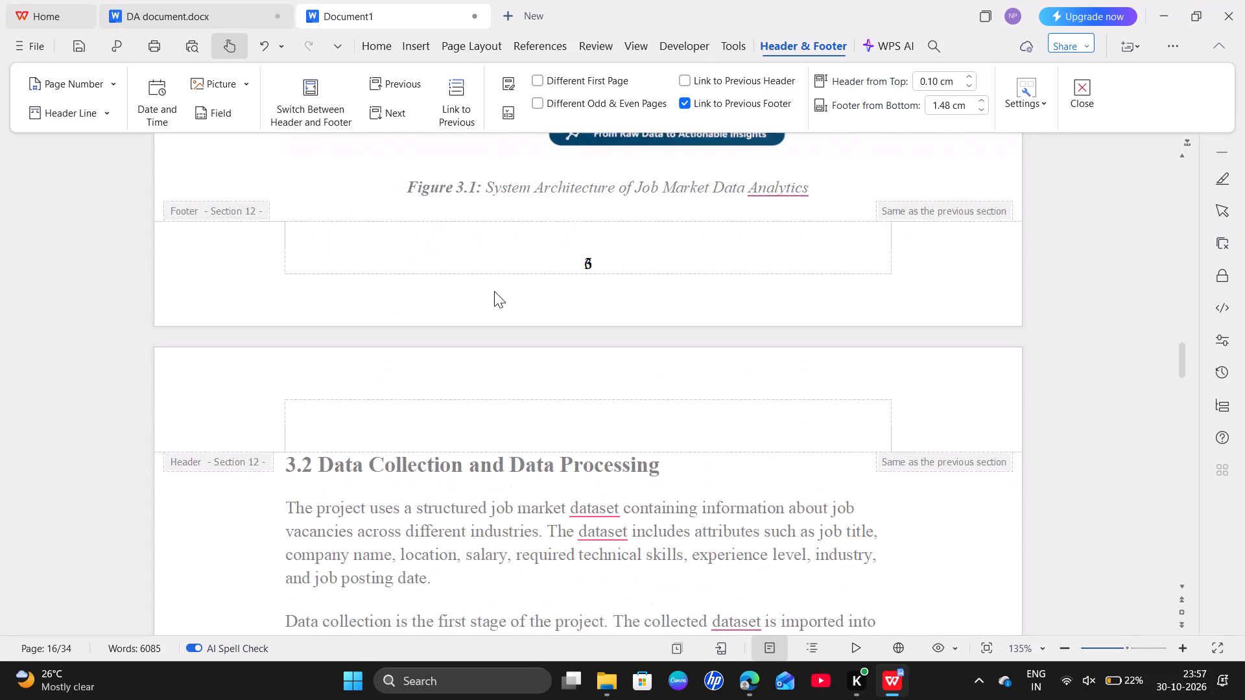
{"action": "scroll", "coordinate": [494, 291], "scroll_direction": "up", "scroll_amount": 2}
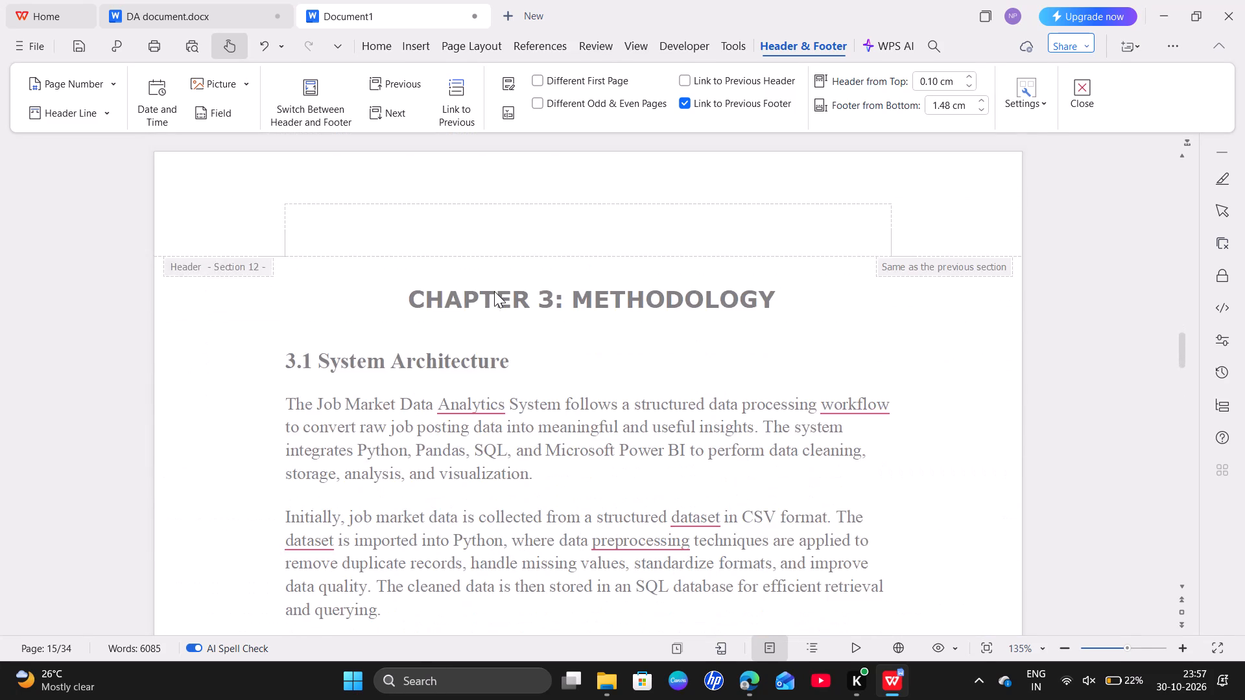
{"action": "scroll", "coordinate": [494, 291], "scroll_direction": "up", "scroll_amount": 1}
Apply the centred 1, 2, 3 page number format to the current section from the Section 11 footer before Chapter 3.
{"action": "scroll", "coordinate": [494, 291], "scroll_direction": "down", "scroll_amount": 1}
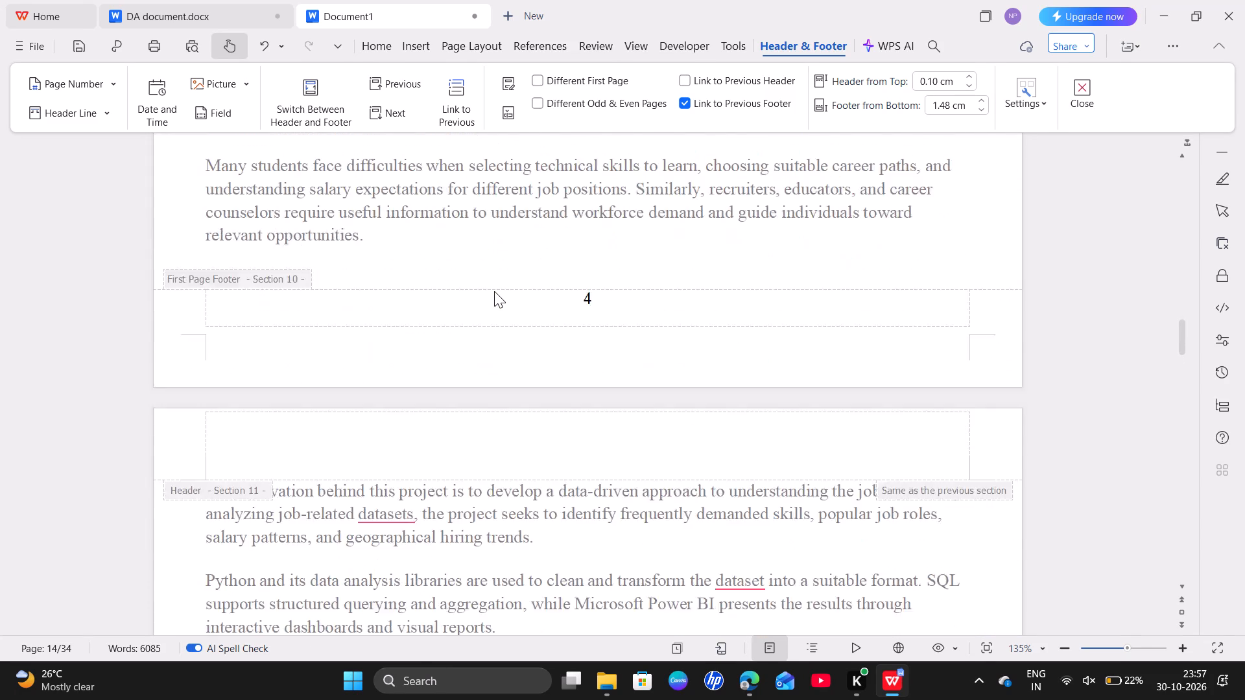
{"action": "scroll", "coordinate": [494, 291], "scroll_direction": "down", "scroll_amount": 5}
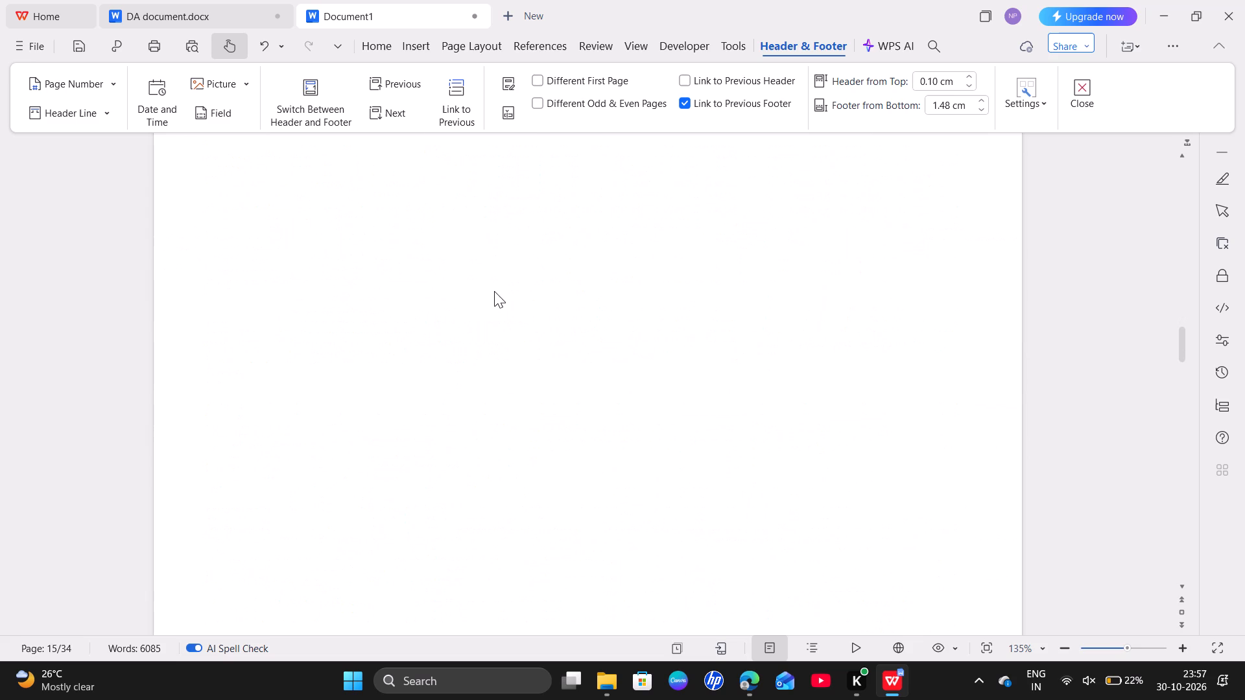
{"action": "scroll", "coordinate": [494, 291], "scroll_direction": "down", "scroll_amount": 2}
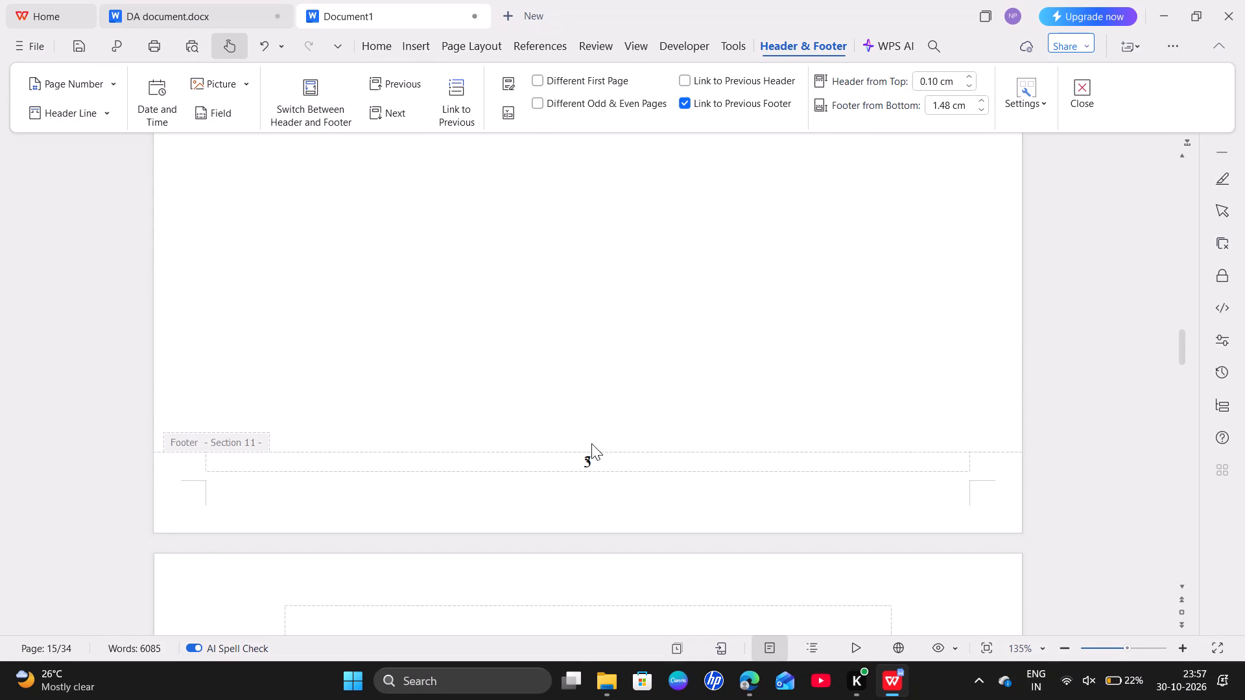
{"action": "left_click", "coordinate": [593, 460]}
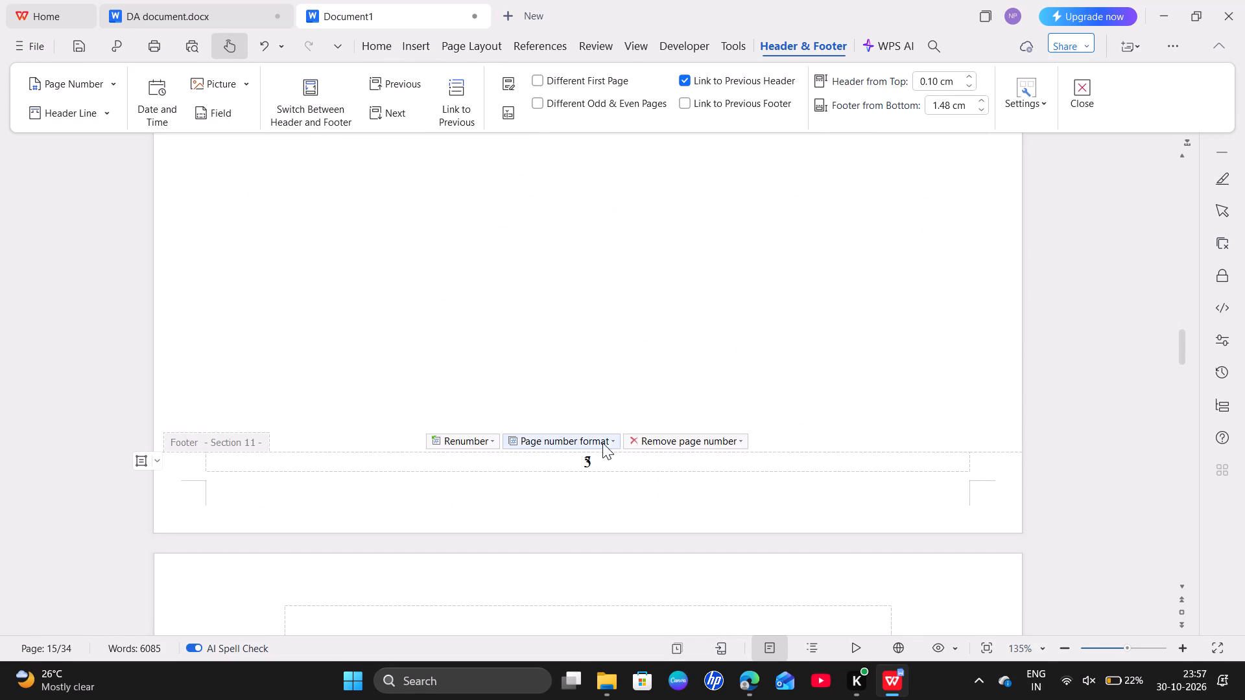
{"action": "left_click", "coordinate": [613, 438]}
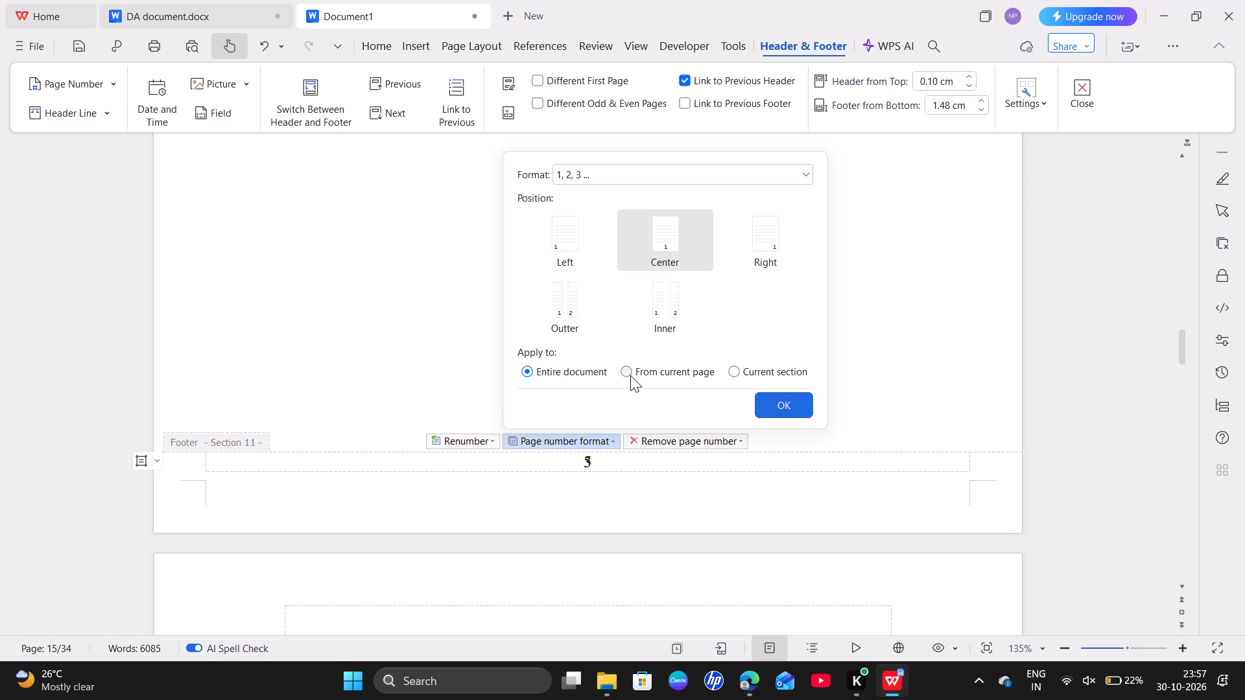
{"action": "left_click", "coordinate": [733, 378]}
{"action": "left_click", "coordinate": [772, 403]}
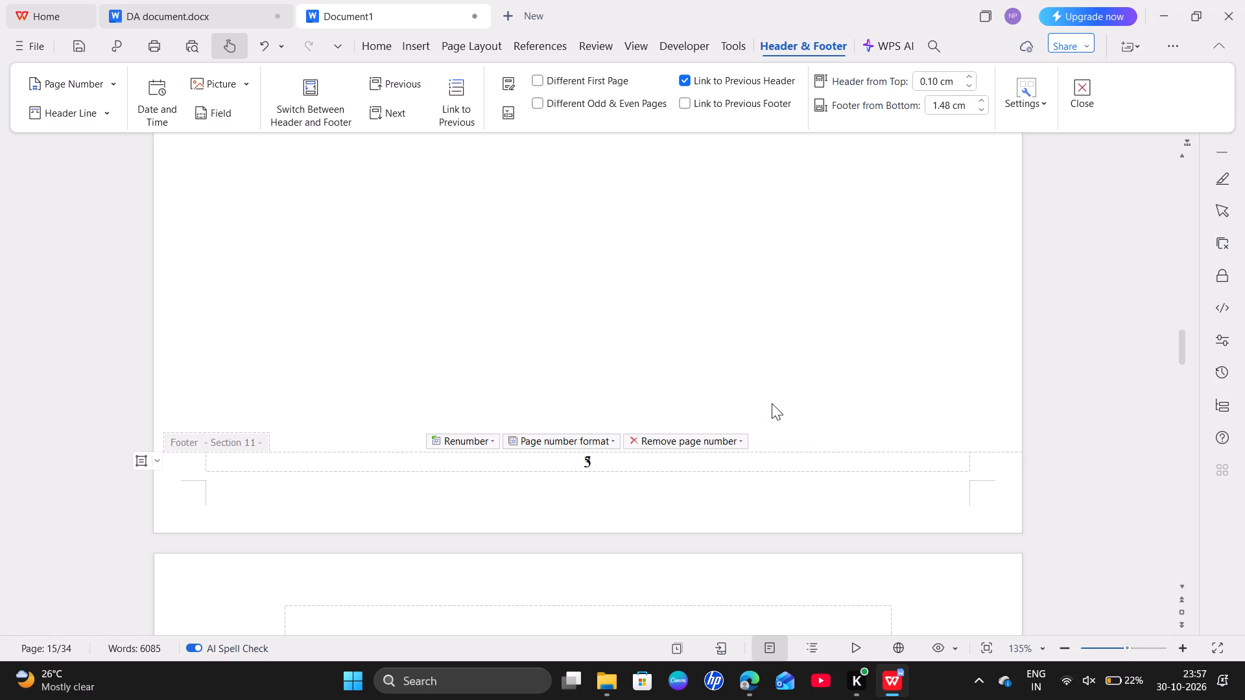
Remove the overlapping page number from the current page only in the Section 11 footer.
{"action": "left_click", "coordinate": [702, 441]}
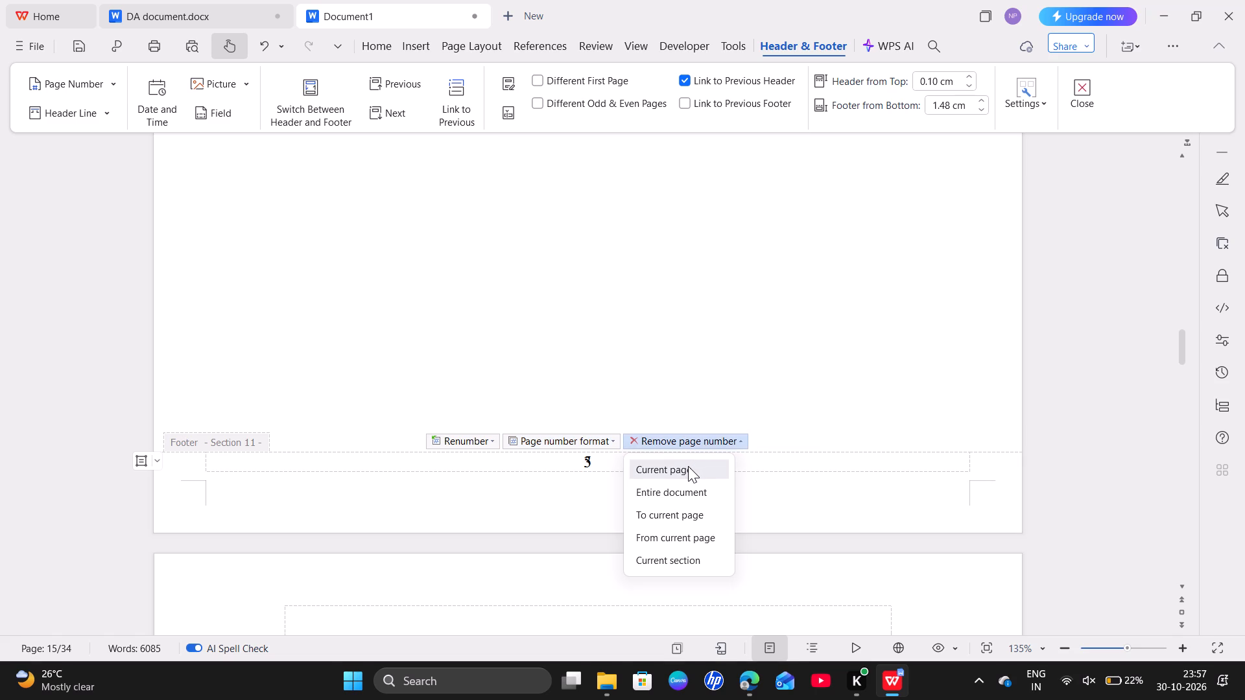
{"action": "left_click", "coordinate": [688, 466]}
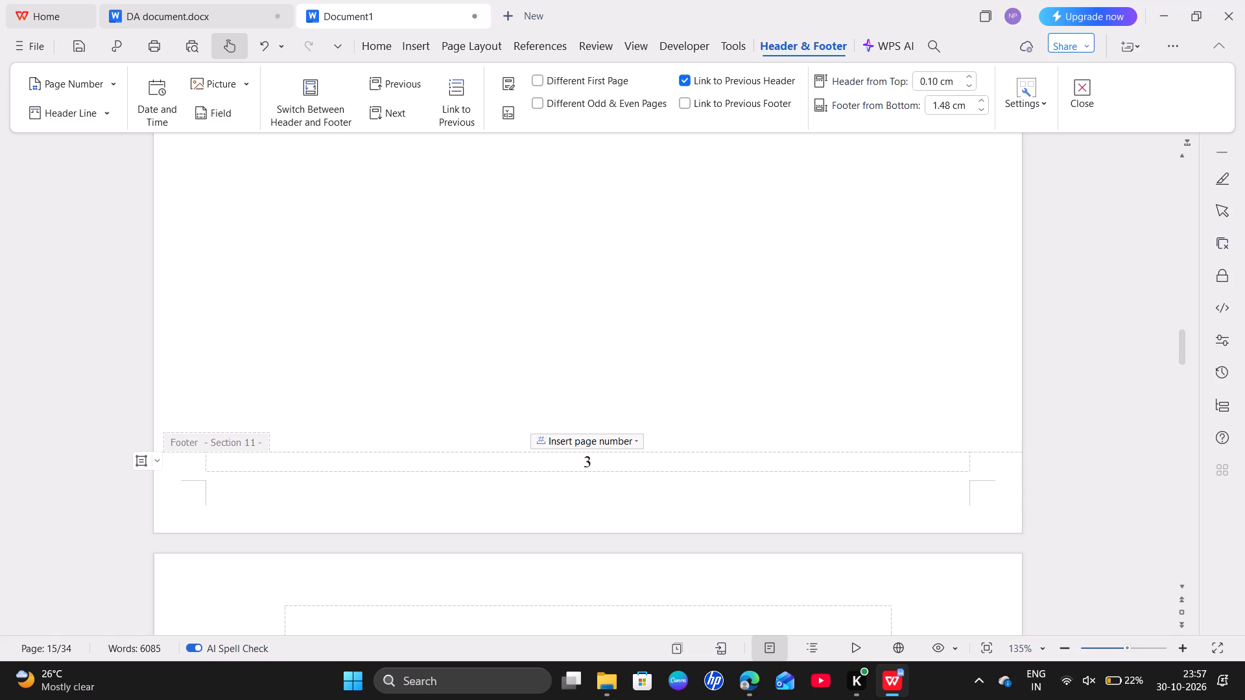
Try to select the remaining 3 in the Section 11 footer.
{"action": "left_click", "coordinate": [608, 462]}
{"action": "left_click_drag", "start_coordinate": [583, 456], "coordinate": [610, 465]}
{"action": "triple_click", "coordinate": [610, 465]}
Insert centred page numbers in 1, 2, 3 format for the entire document from the Section 11 footer.
{"action": "left_click", "coordinate": [633, 442]}
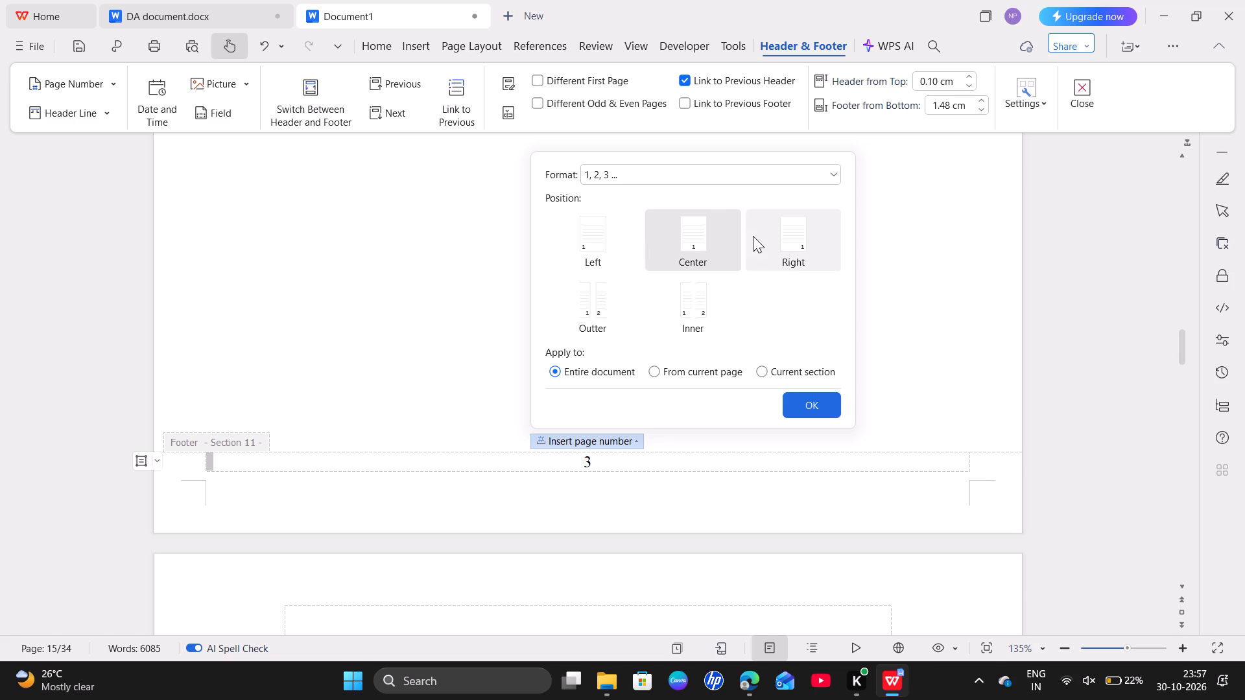
{"action": "left_click", "coordinate": [656, 372]}
{"action": "left_click", "coordinate": [554, 373]}
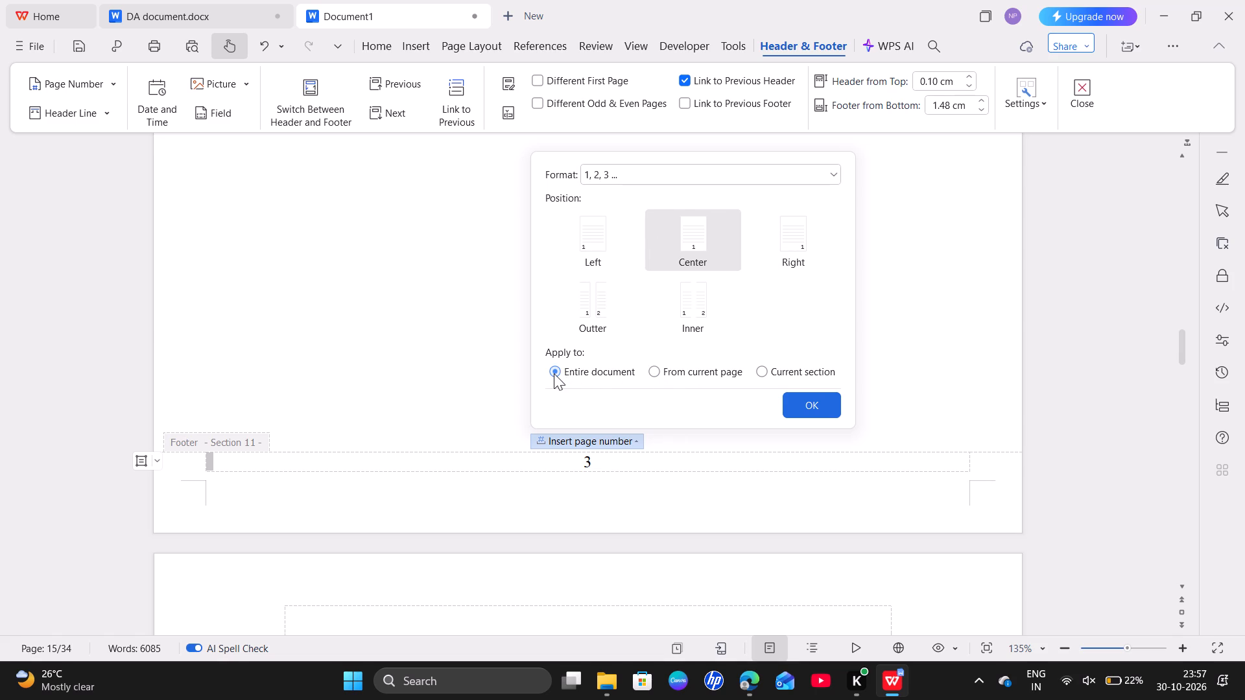
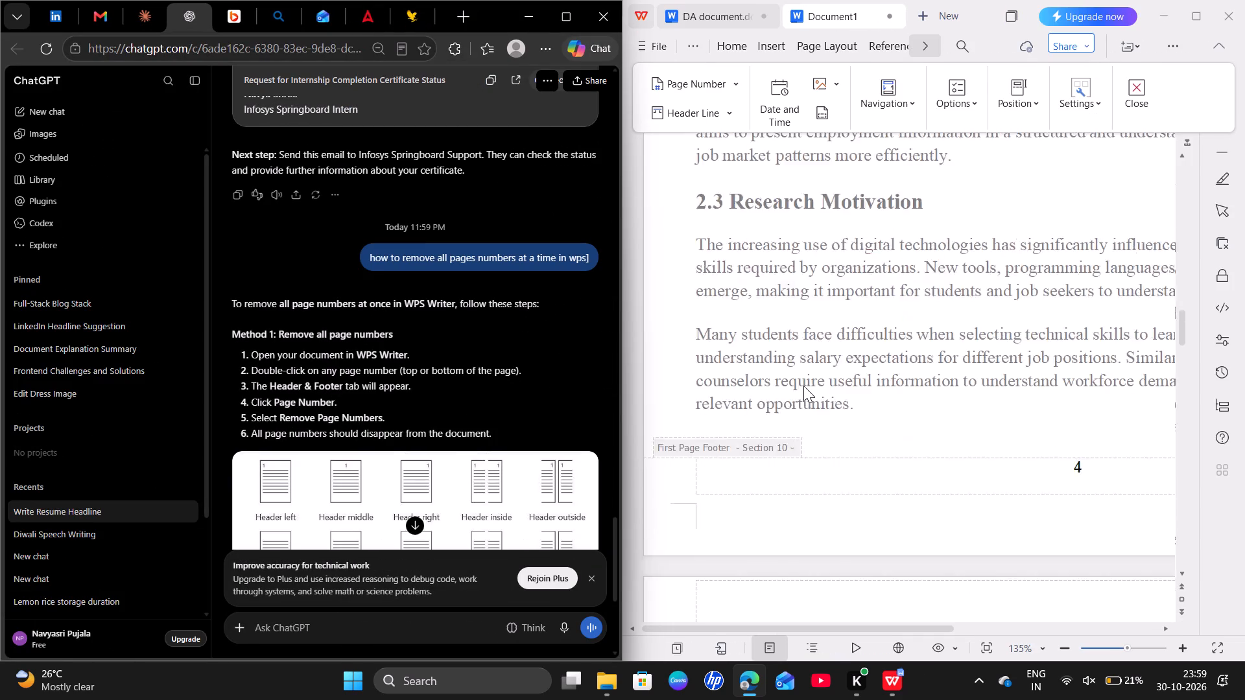
{"action": "scroll", "coordinate": [803, 386], "scroll_direction": "up", "scroll_amount": 2}
{"action": "scroll", "coordinate": [803, 386], "scroll_direction": "down", "scroll_amount": 2}
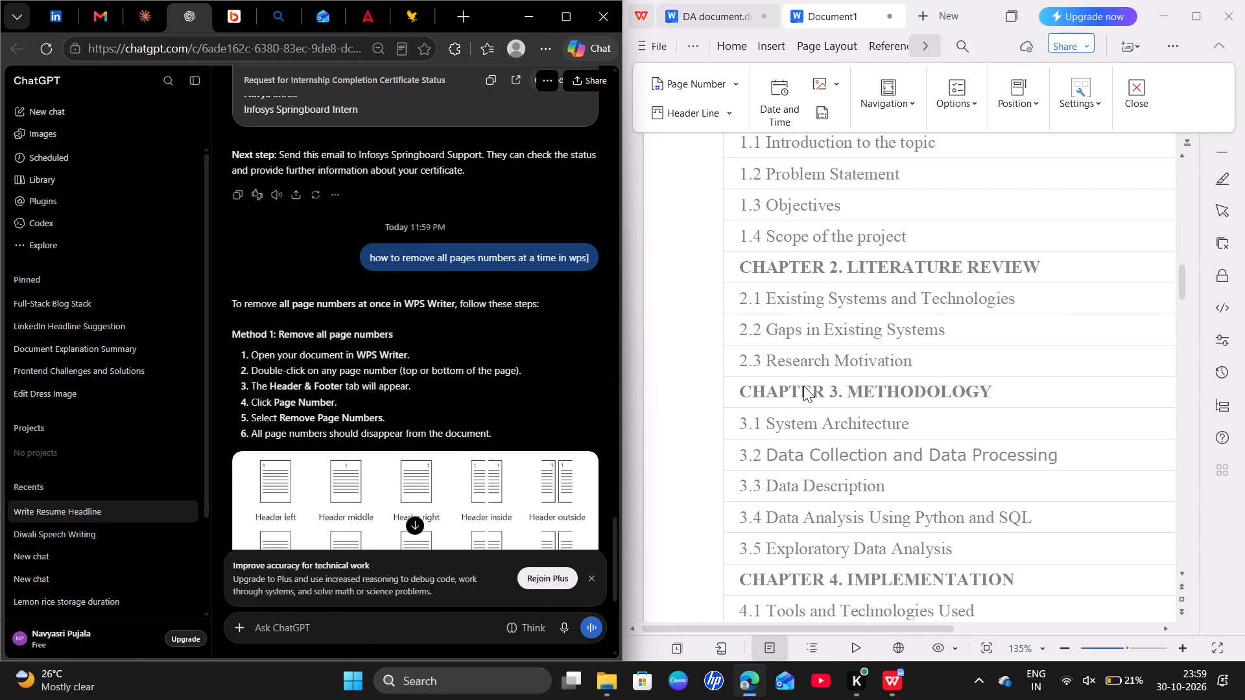
{"action": "scroll", "coordinate": [803, 386], "scroll_direction": "down", "scroll_amount": 4}
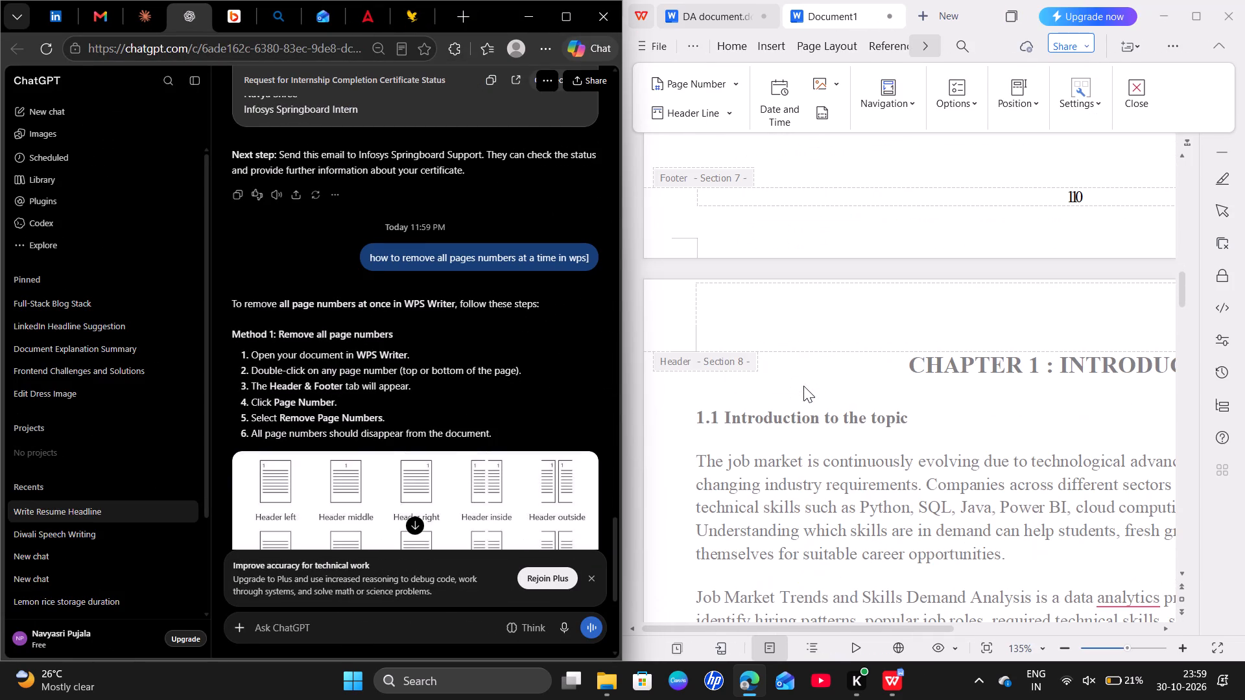
{"action": "scroll", "coordinate": [803, 386], "scroll_direction": "down", "scroll_amount": 1}
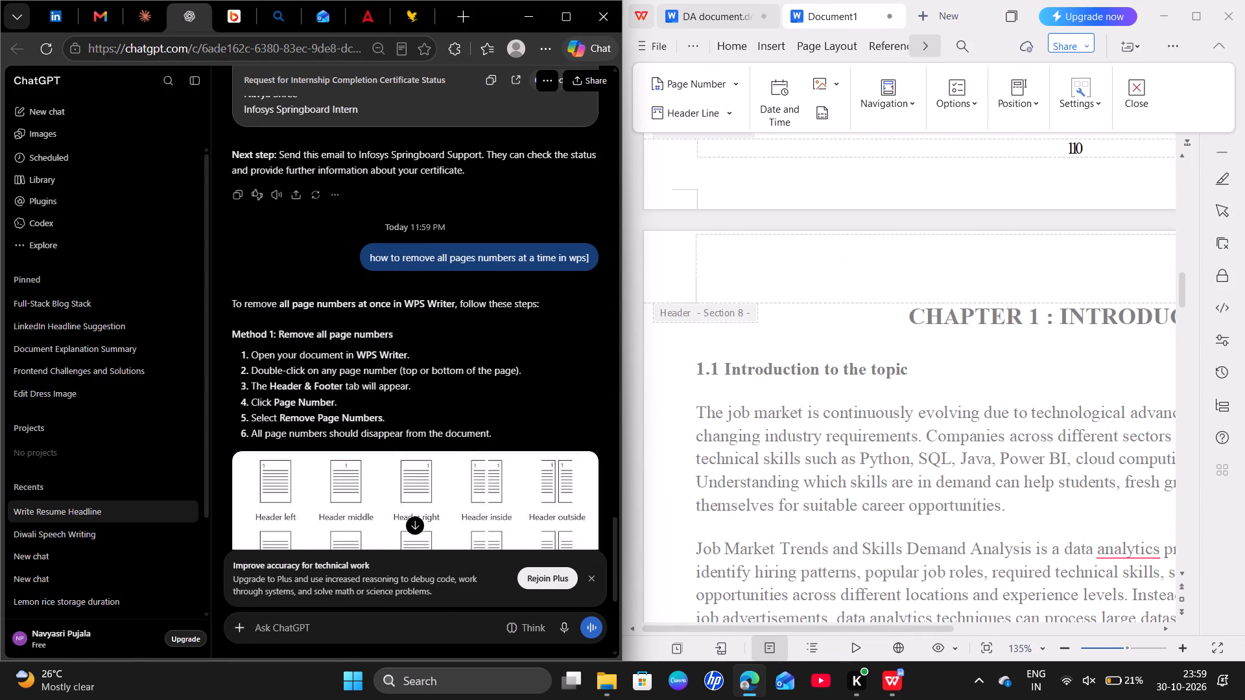
{"action": "left_click", "coordinate": [1089, 146]}
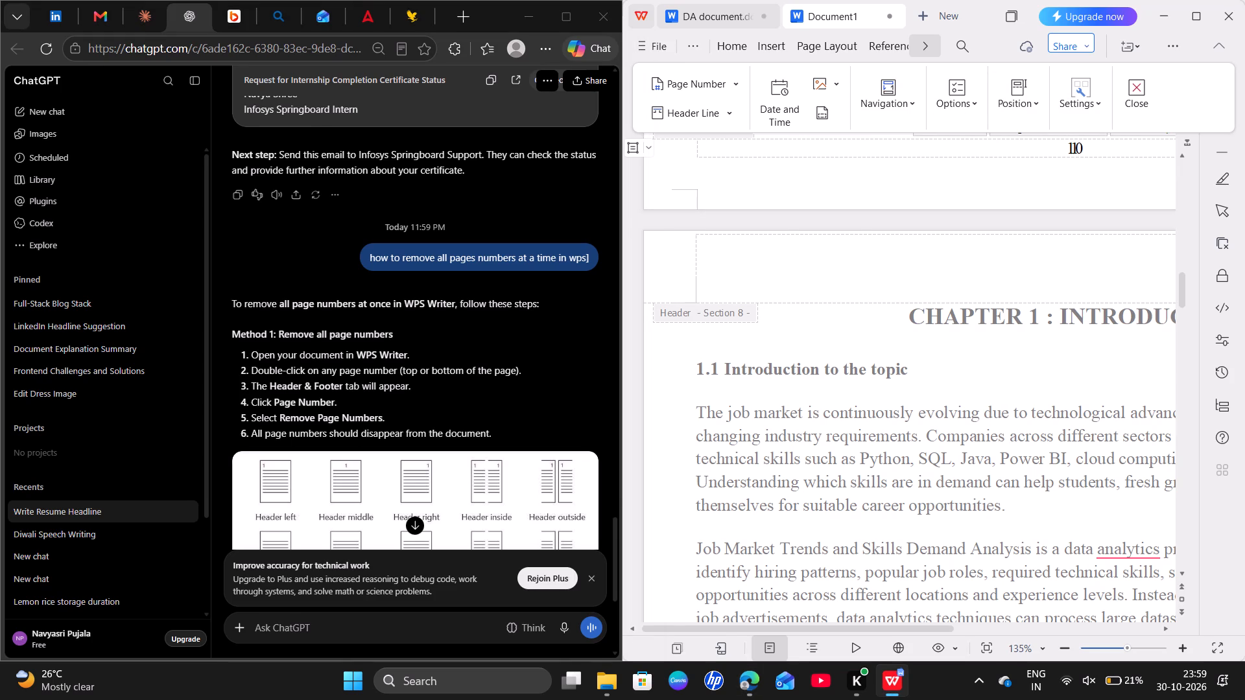
{"action": "key", "text": "BackSpace"}
{"action": "key", "text": "BackSpace"}
{"action": "key", "text": "BackSpace"}
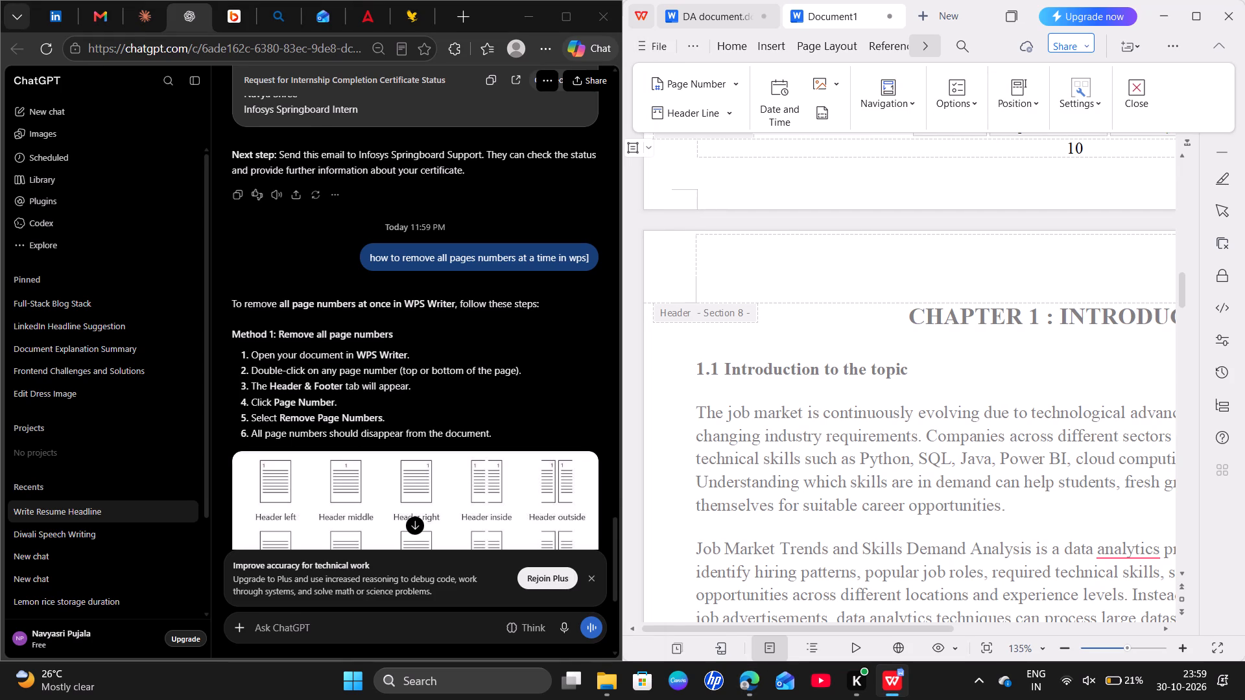
{"action": "left_click", "coordinate": [1093, 155]}
{"action": "key", "text": "BackSpace"}
{"action": "key", "text": "BackSpace"}
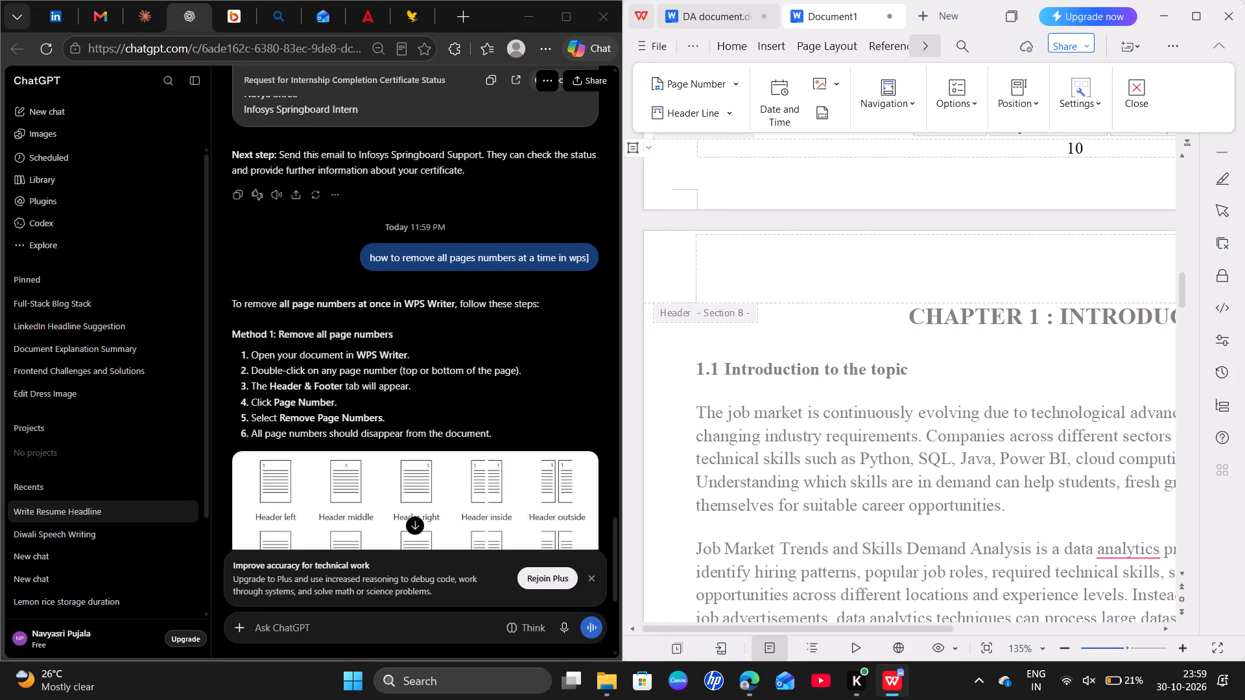
{"action": "left_click", "coordinate": [1089, 147]}
Apply the Footer middle page number preset from the Section 7 footer.
{"action": "left_click", "coordinate": [737, 86]}
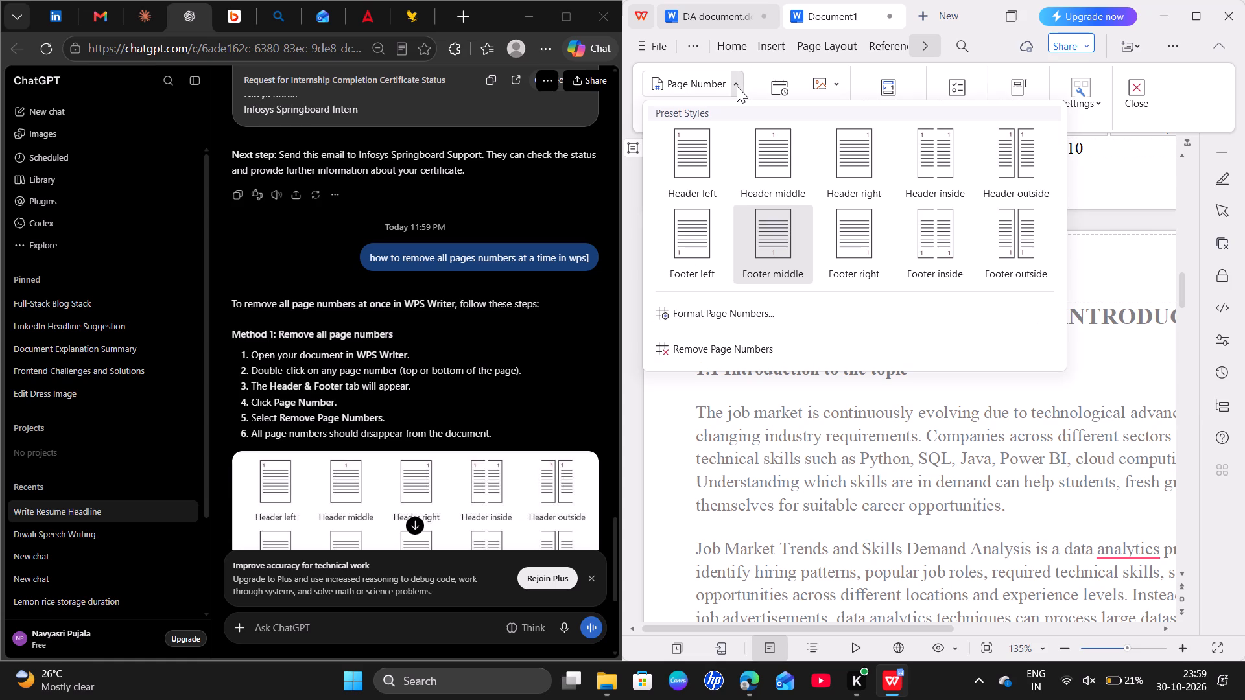
{"action": "left_click", "coordinate": [776, 240]}
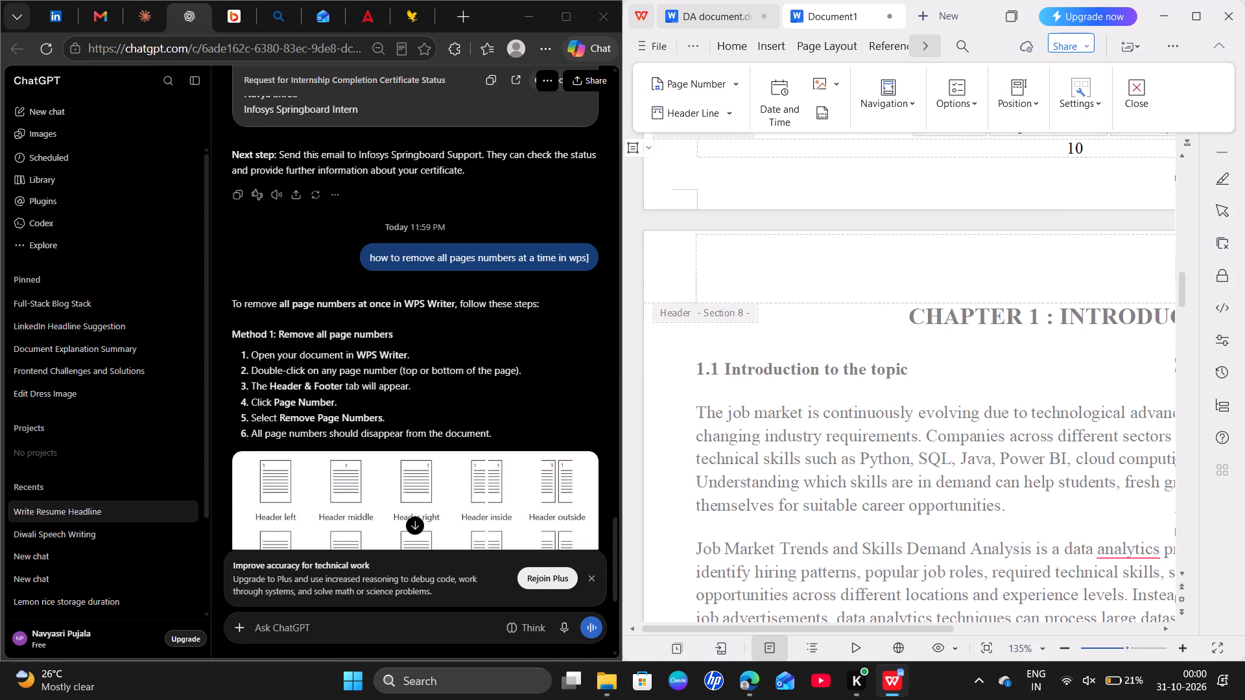
{"action": "scroll", "coordinate": [1037, 232], "scroll_direction": "down", "scroll_amount": 1}
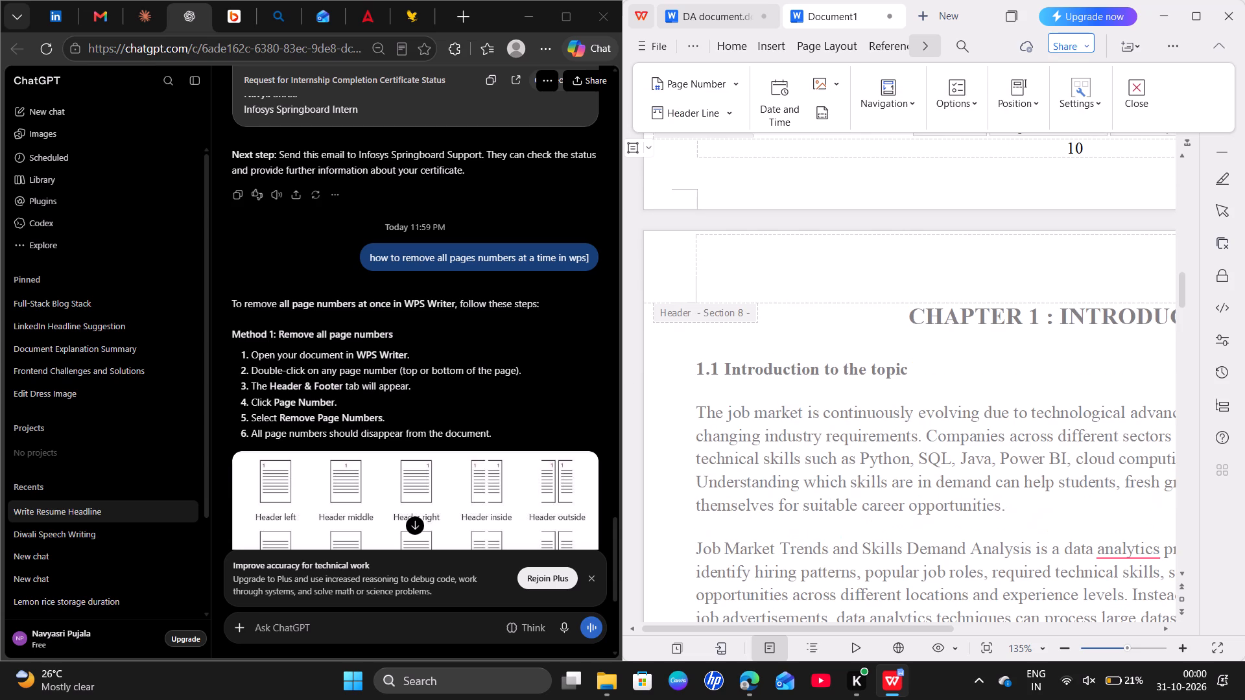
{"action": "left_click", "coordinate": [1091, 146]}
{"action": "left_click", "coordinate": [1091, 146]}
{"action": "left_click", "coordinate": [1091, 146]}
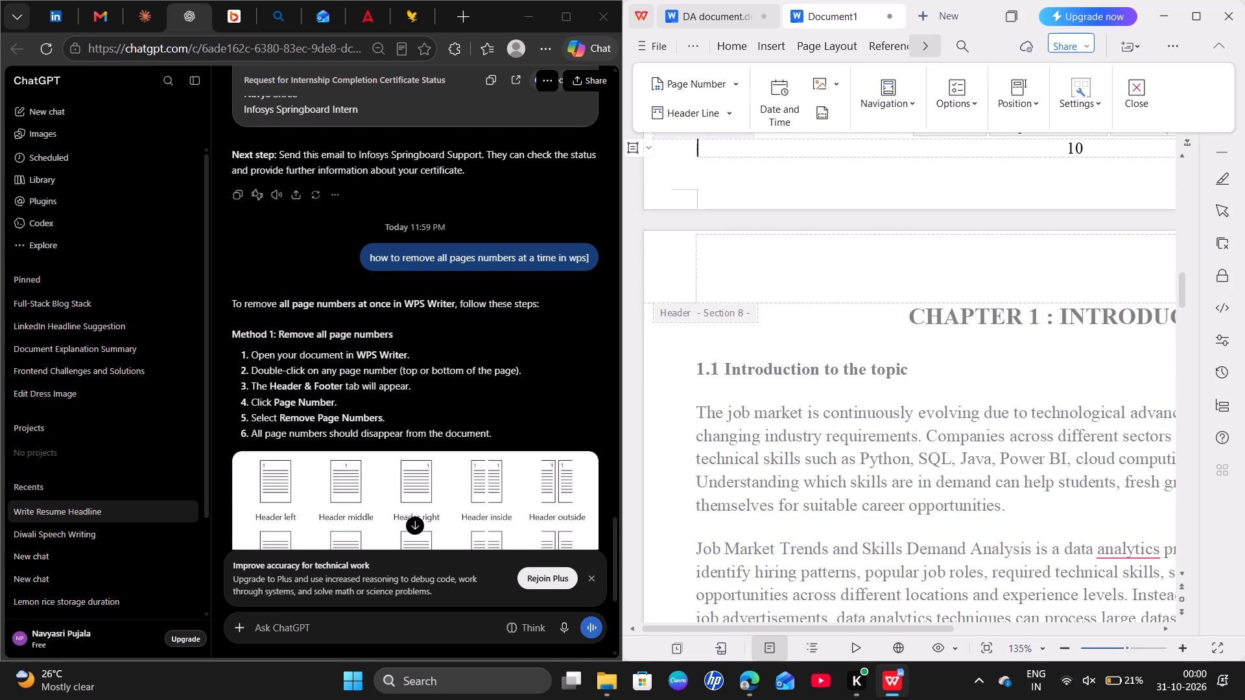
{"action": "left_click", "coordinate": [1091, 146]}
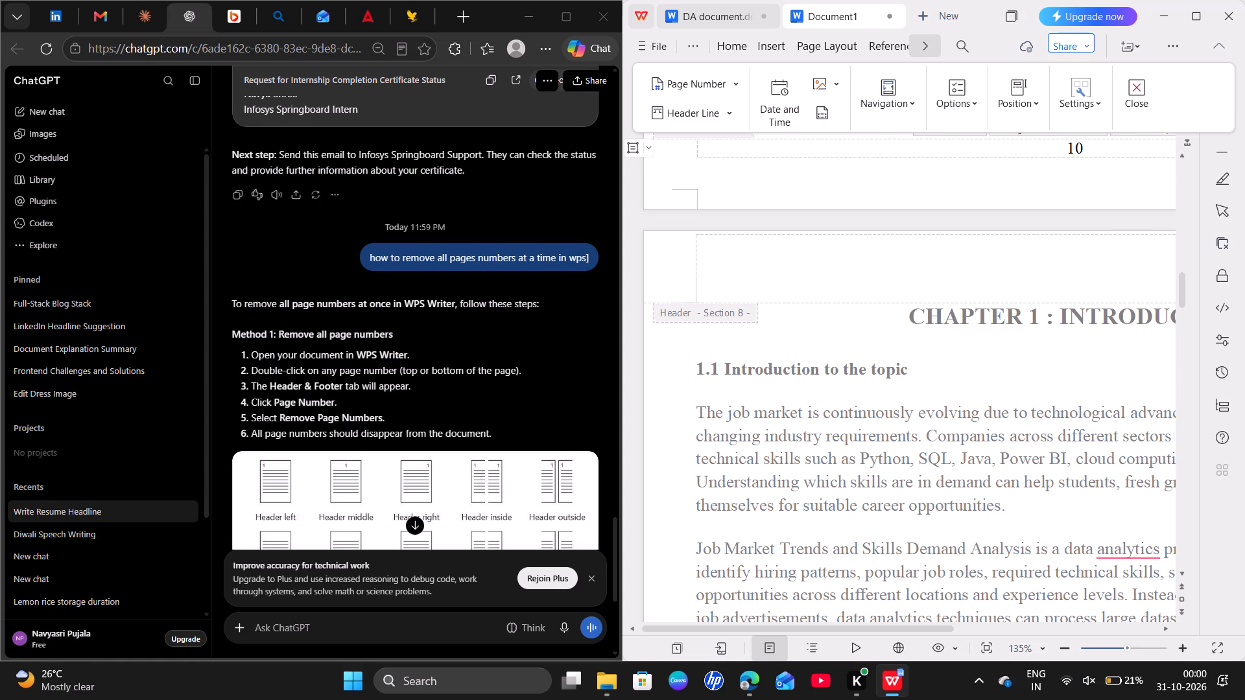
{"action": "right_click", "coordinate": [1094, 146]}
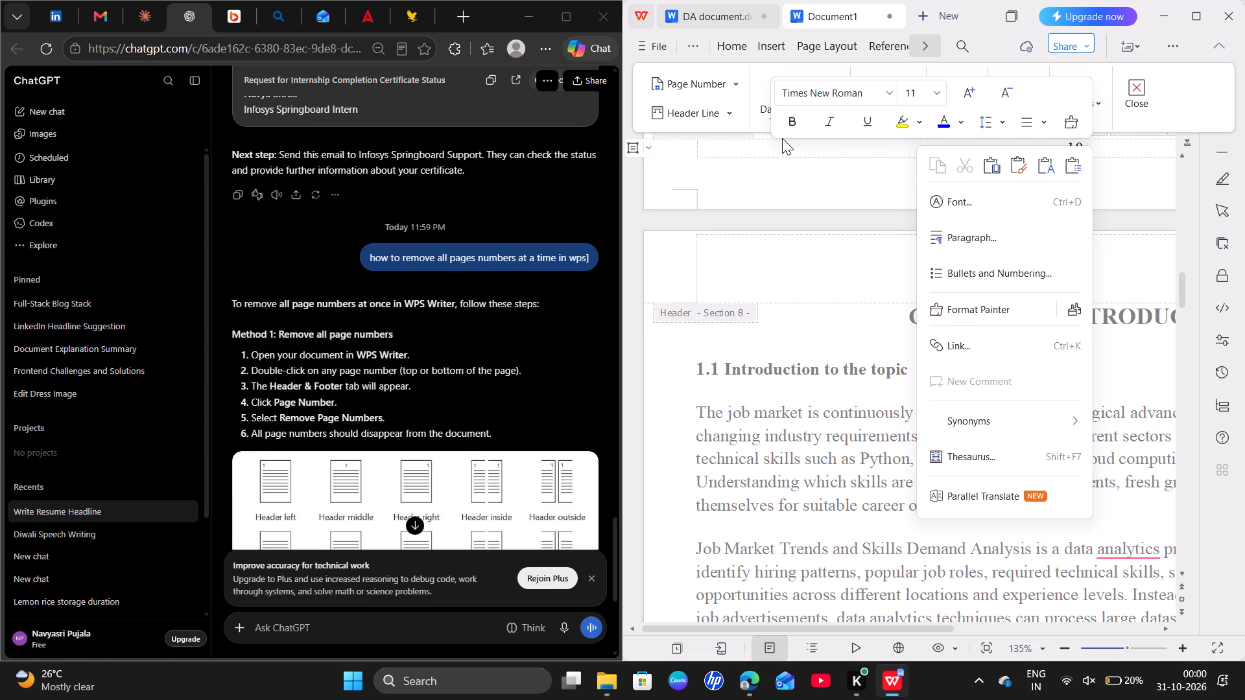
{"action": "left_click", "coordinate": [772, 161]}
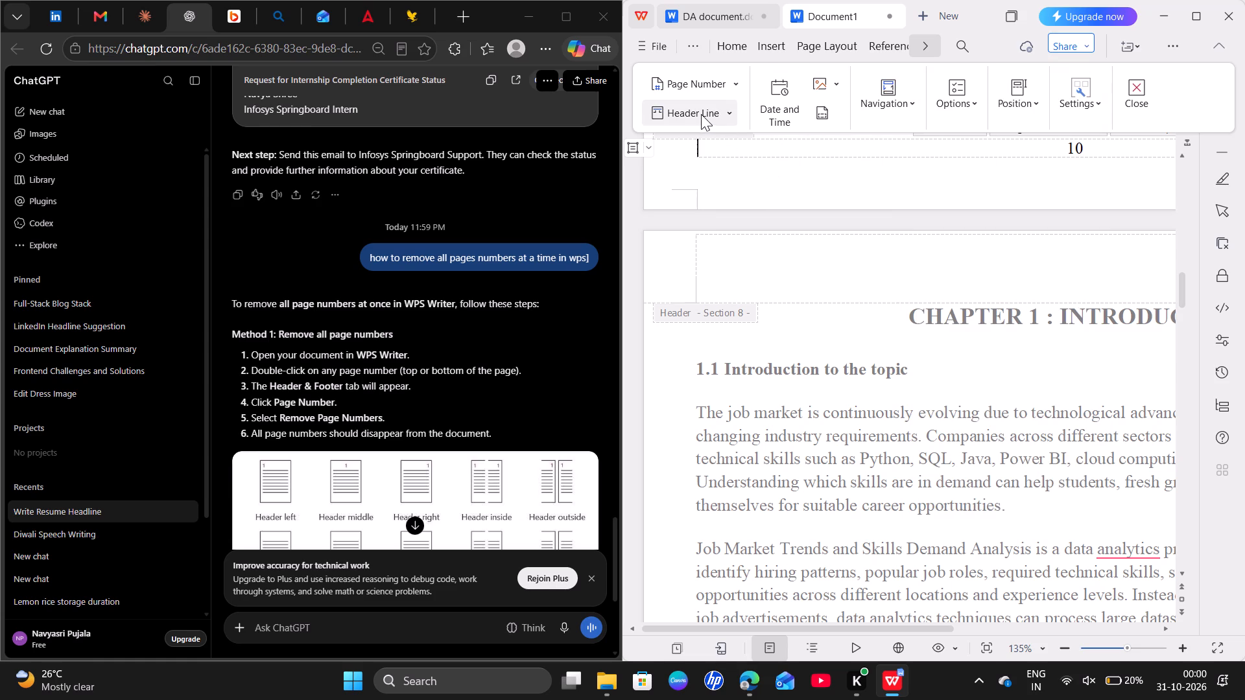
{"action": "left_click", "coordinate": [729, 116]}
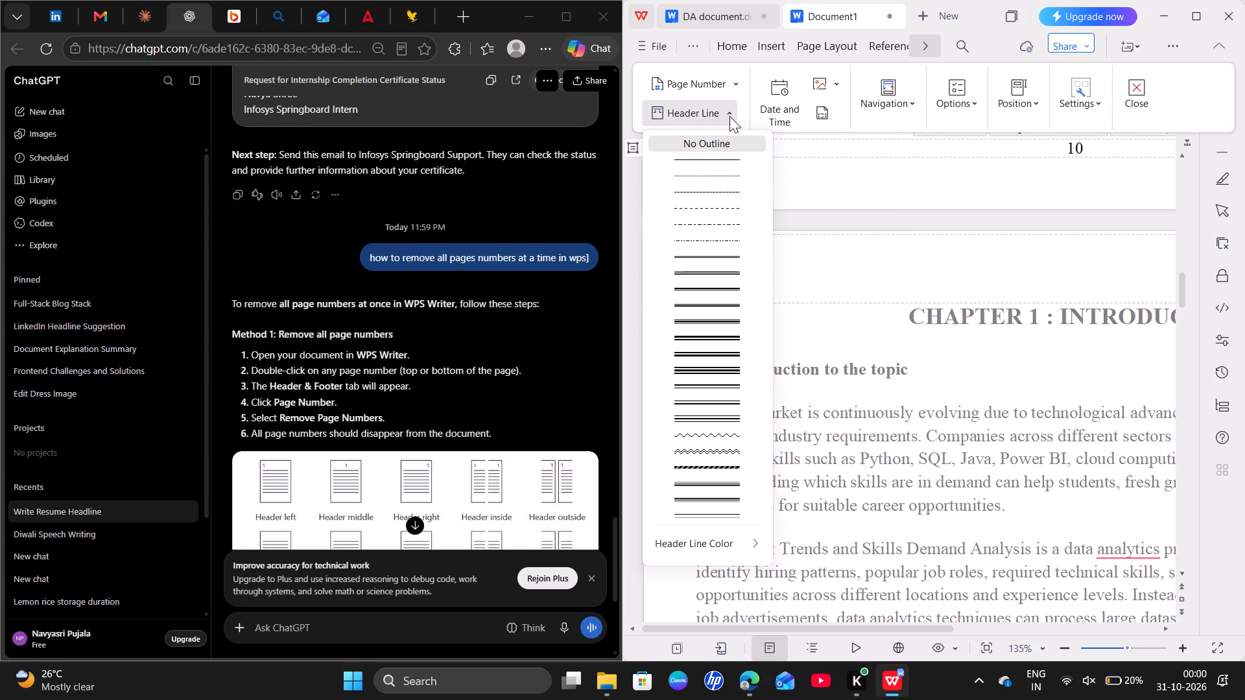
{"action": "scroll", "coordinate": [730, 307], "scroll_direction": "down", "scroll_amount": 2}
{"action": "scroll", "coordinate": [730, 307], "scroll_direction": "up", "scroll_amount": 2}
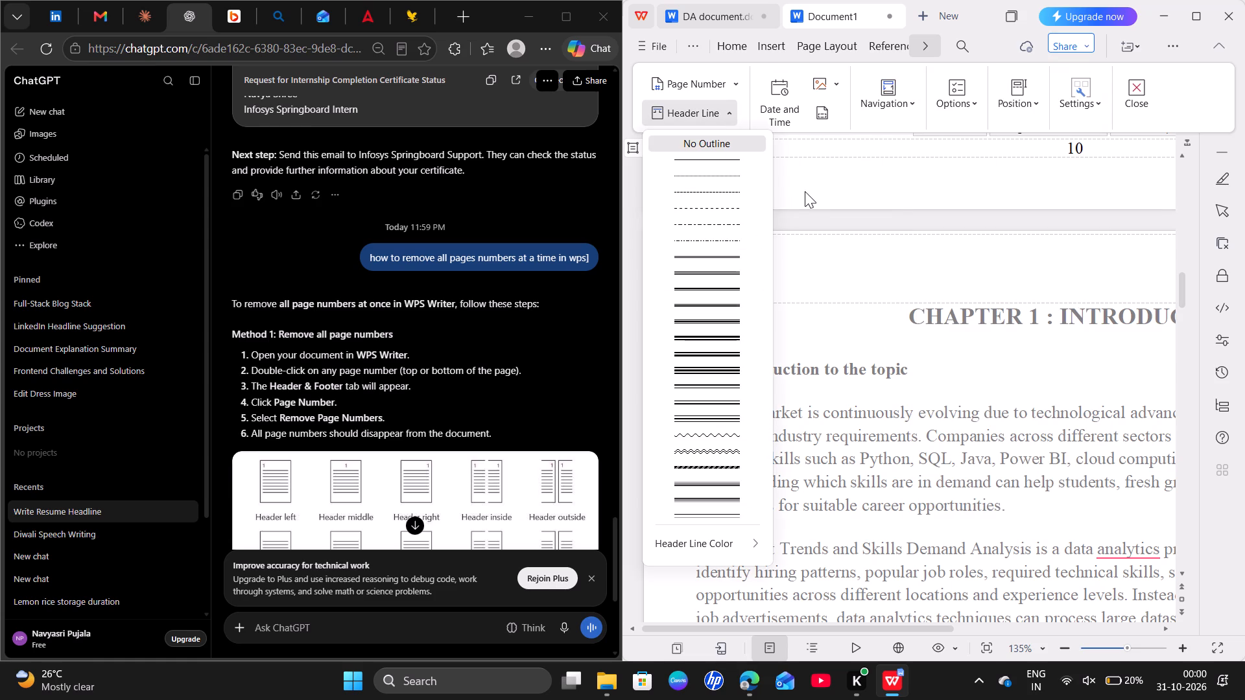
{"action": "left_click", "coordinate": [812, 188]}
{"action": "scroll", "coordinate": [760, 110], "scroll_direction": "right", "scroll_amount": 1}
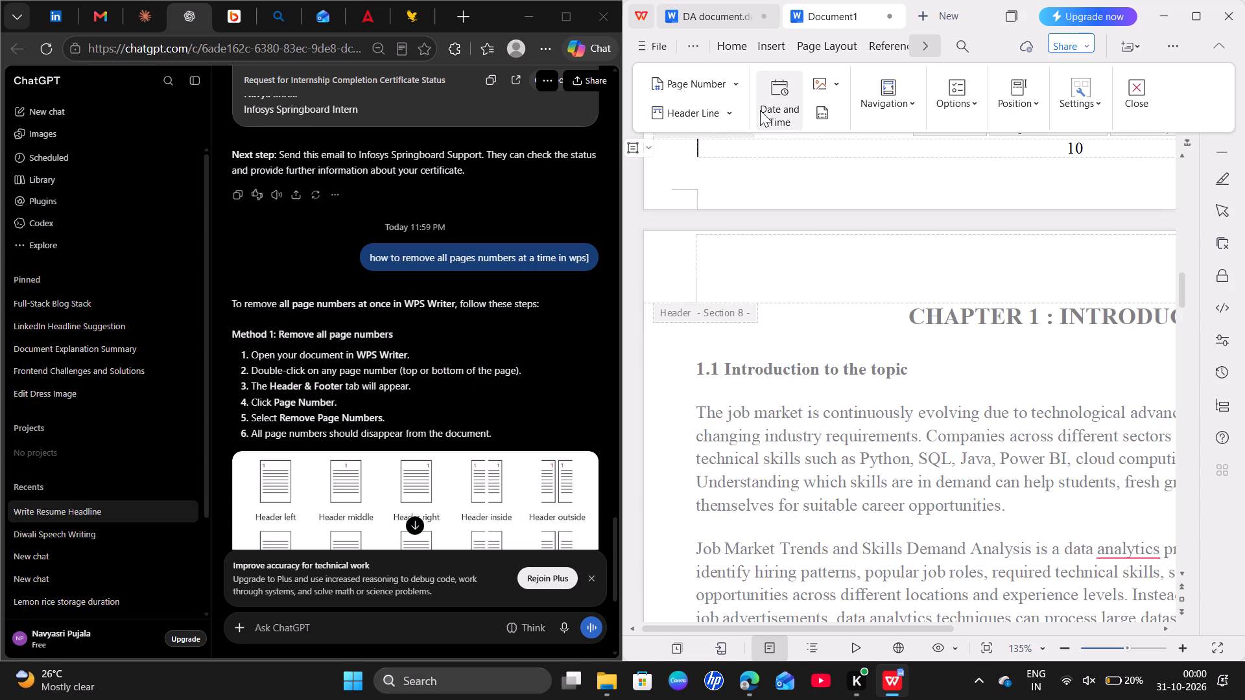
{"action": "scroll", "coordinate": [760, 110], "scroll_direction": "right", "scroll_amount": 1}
Widen the WPS document window by narrowing the ChatGPT window beside it.
{"action": "left_click_drag", "start_coordinate": [621, 430], "coordinate": [503, 418]}
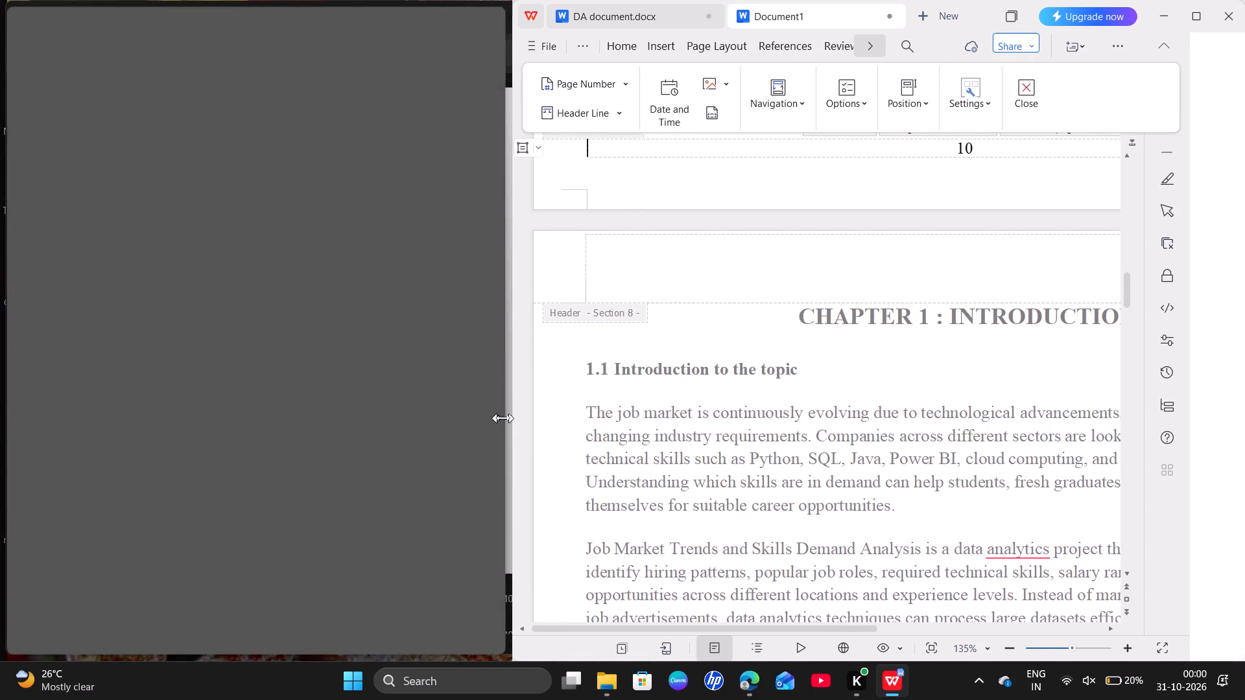
{"action": "left_click_drag", "start_coordinate": [503, 418], "coordinate": [482, 418]}
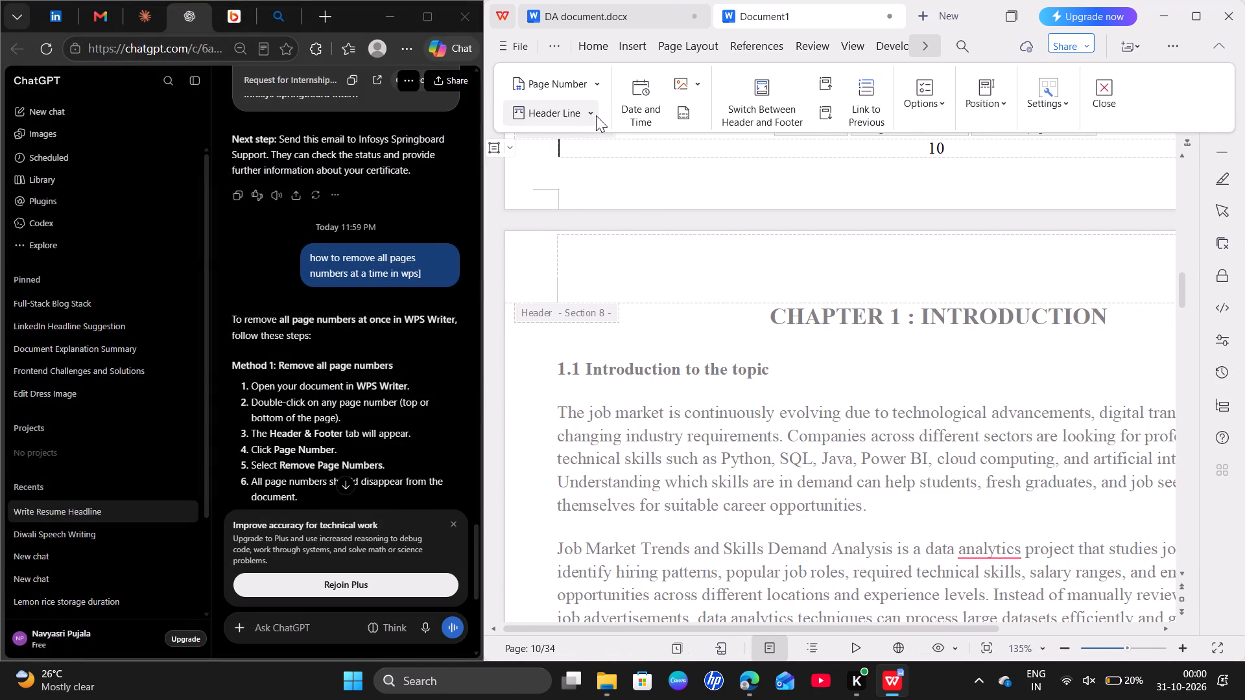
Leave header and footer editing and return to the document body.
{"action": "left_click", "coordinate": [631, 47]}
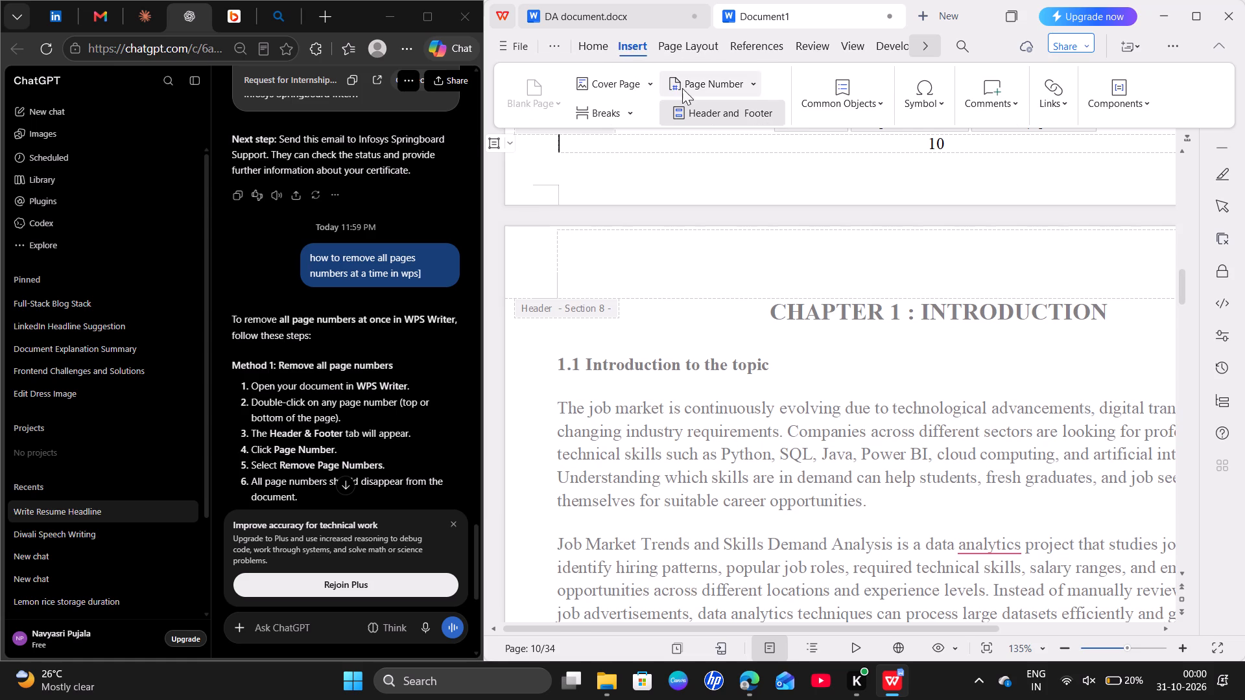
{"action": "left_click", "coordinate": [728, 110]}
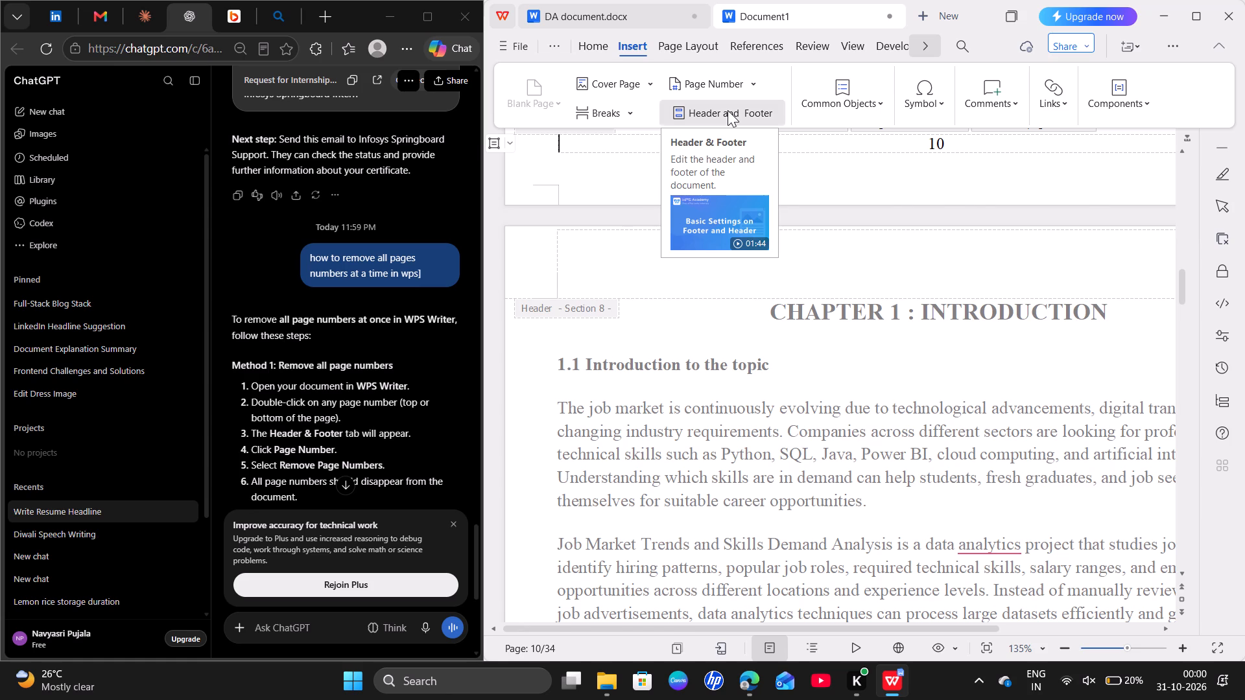
Select the page number in the Section 8 footer, just before 1.3 Objectives, and display its Remove page number scope options.
{"action": "scroll", "coordinate": [784, 401], "scroll_direction": "down", "scroll_amount": 1}
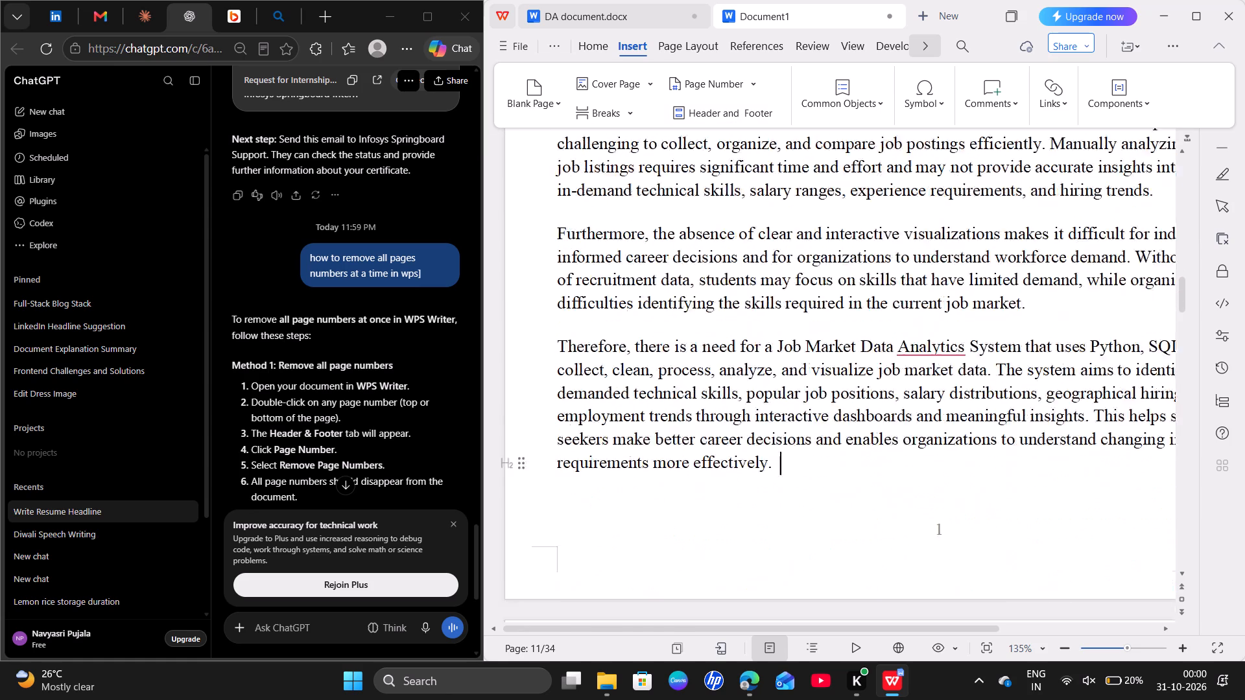
{"action": "scroll", "coordinate": [784, 401], "scroll_direction": "down", "scroll_amount": 1}
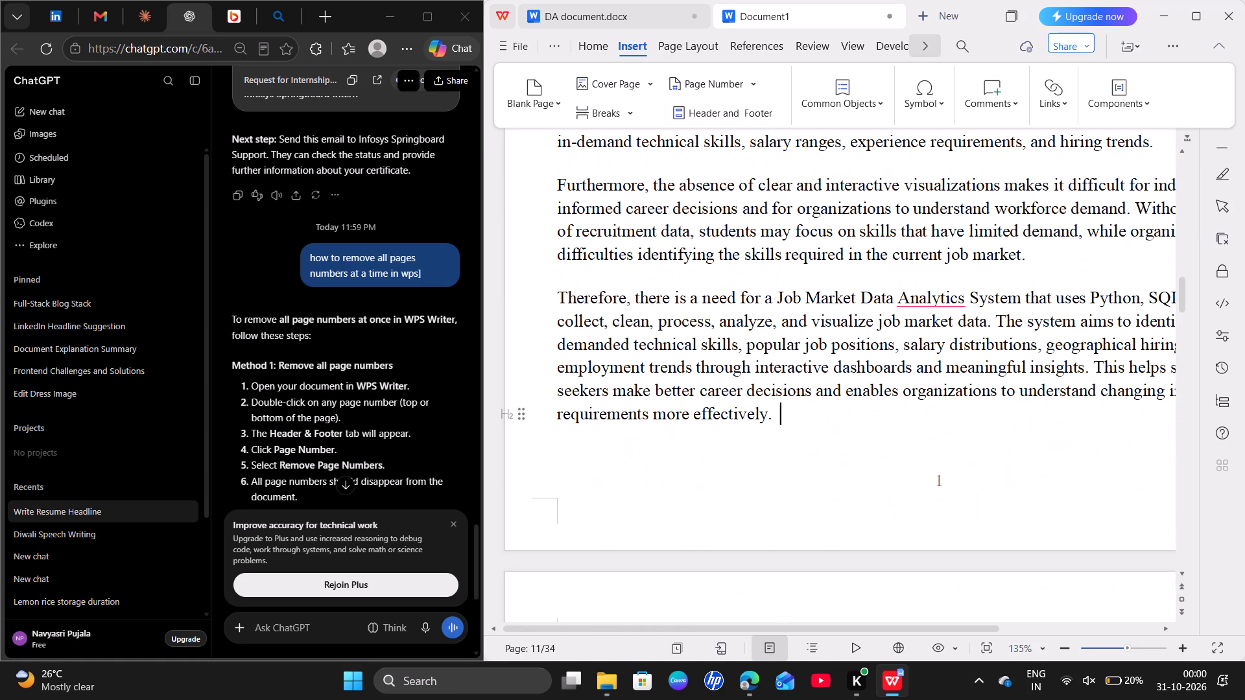
{"action": "scroll", "coordinate": [784, 401], "scroll_direction": "up", "scroll_amount": 5}
{"action": "scroll", "coordinate": [784, 401], "scroll_direction": "down", "scroll_amount": 2}
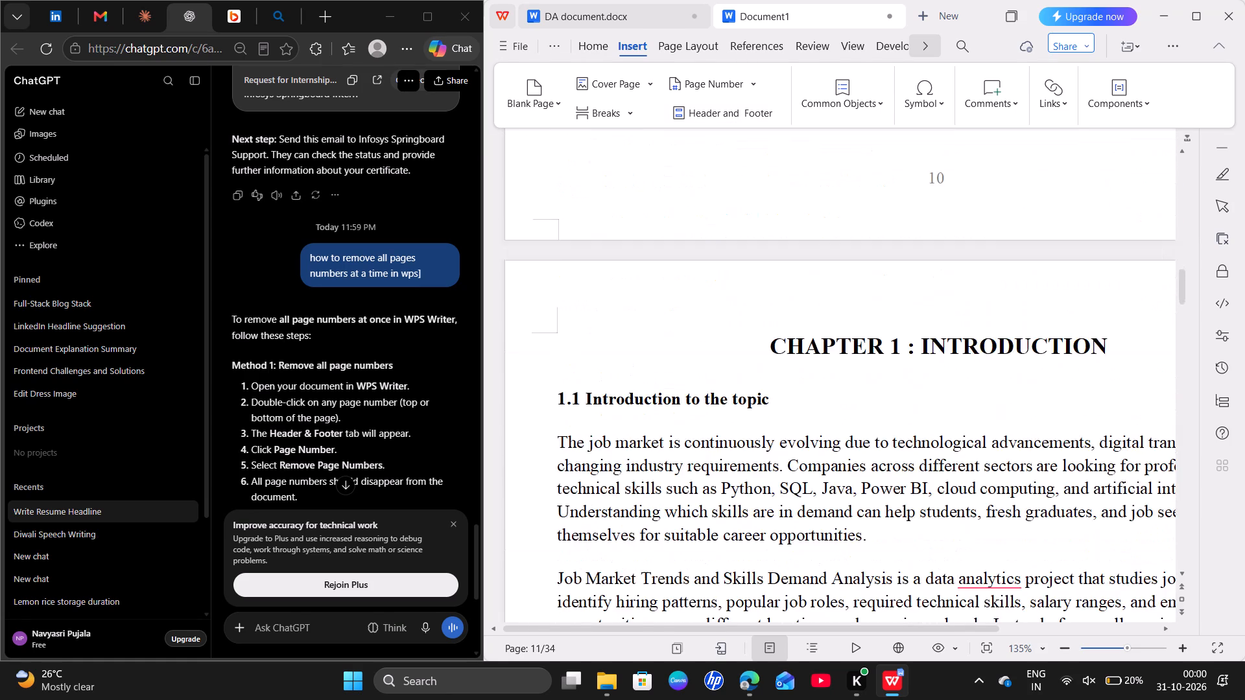
{"action": "scroll", "coordinate": [784, 401], "scroll_direction": "down", "scroll_amount": 2}
{"action": "scroll", "coordinate": [784, 401], "scroll_direction": "up", "scroll_amount": 3}
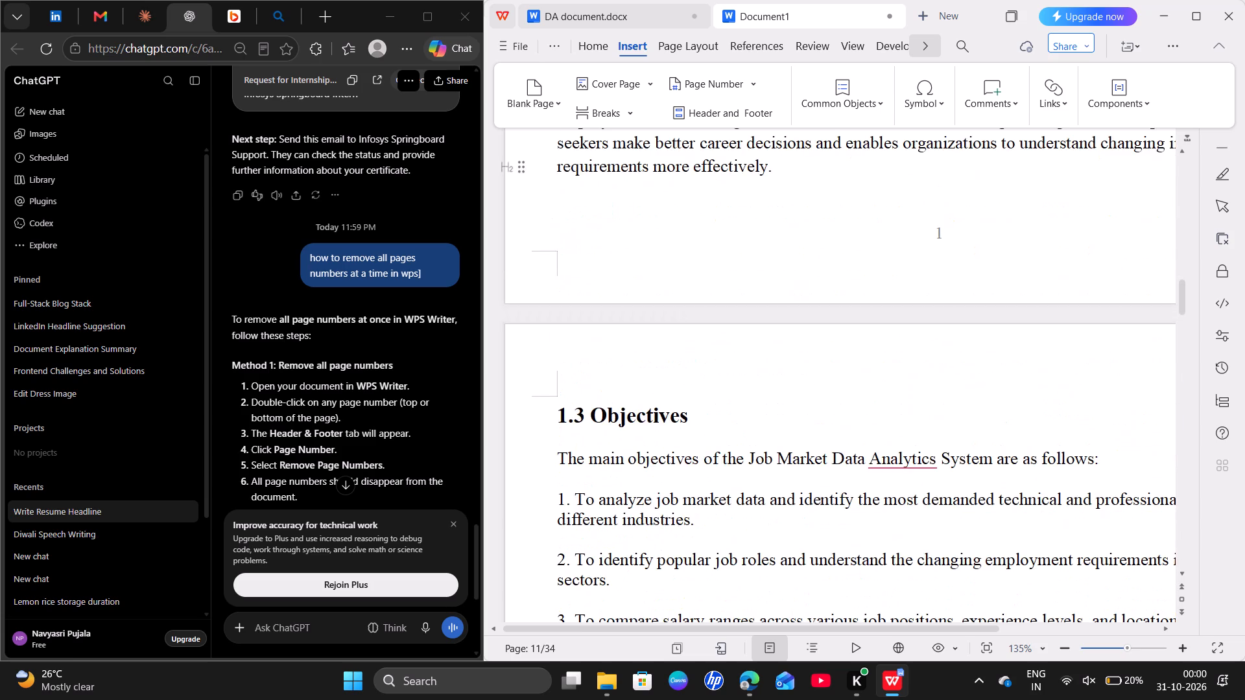
{"action": "scroll", "coordinate": [784, 401], "scroll_direction": "up", "scroll_amount": 1}
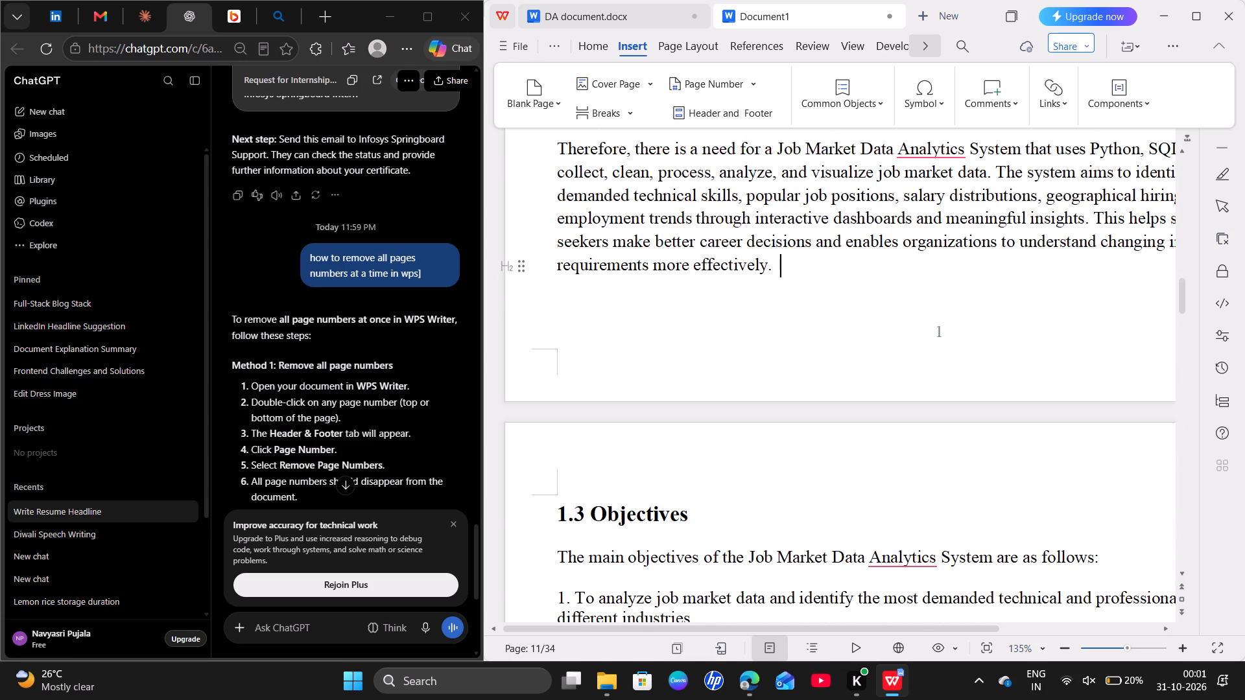
{"action": "left_click", "coordinate": [944, 330]}
{"action": "double_click", "coordinate": [944, 330]}
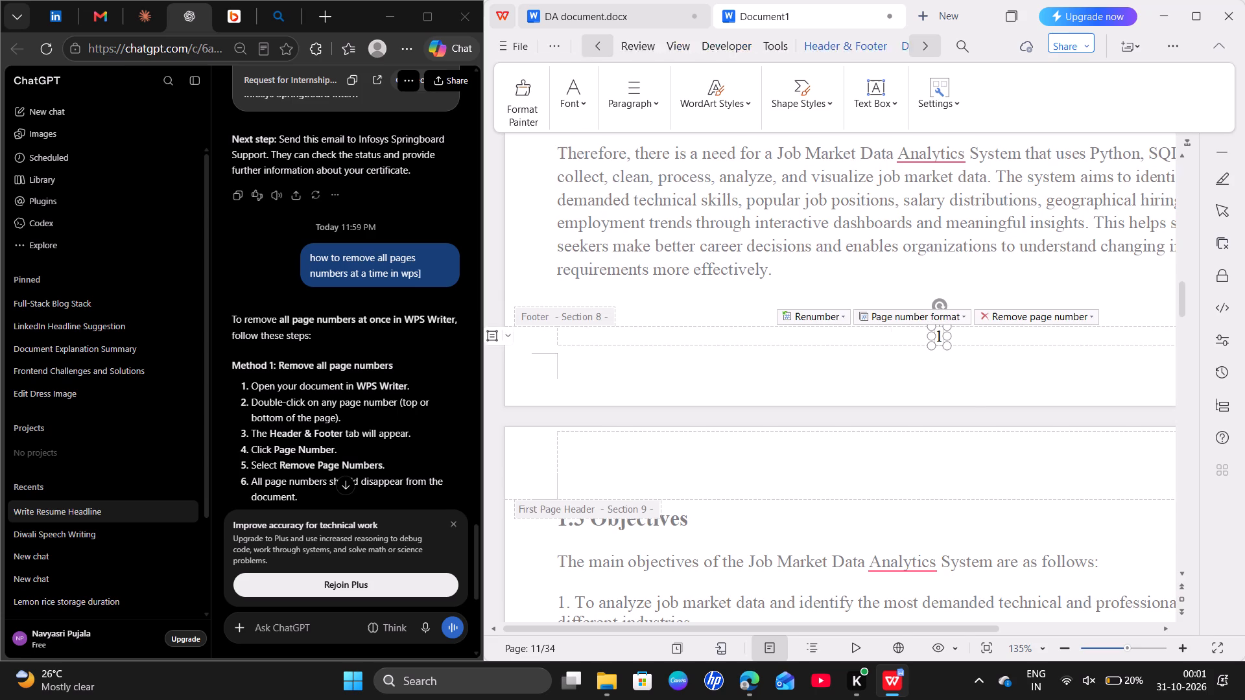
{"action": "left_click", "coordinate": [1013, 319]}
{"action": "scroll", "coordinate": [371, 334], "scroll_direction": "down", "scroll_amount": 2}
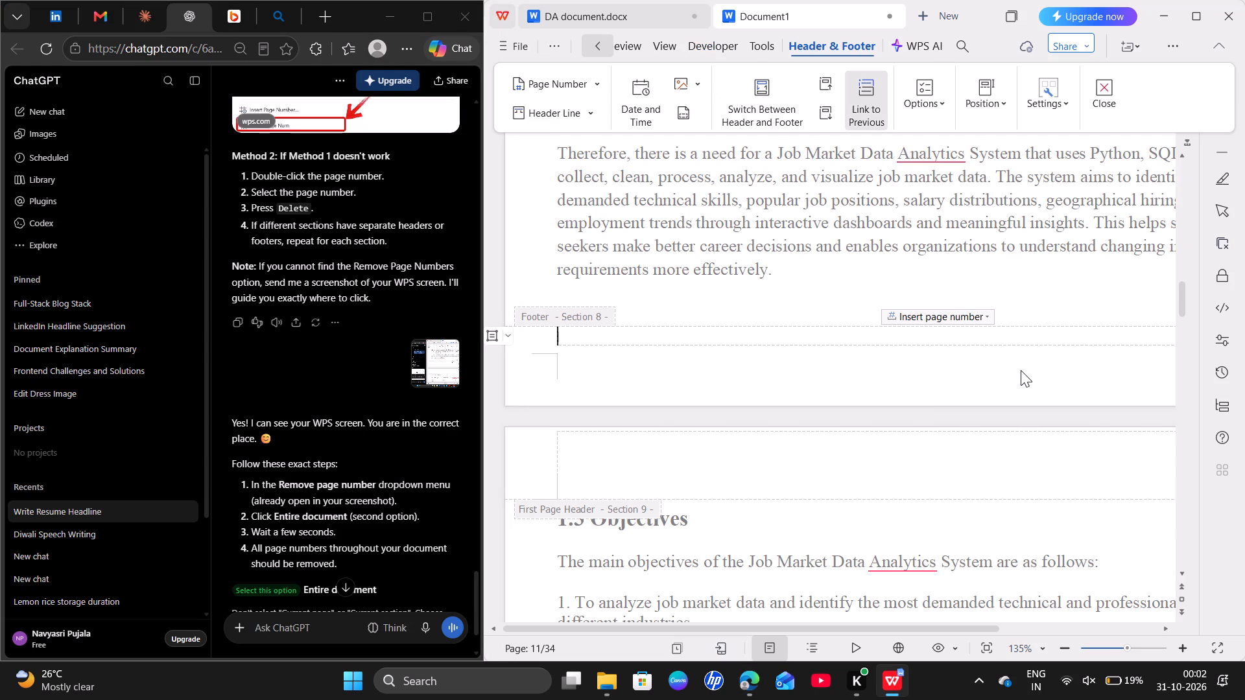
Delete the leftover page number from the Section 10 first-page footer, below 2.3 Research Motivation.
{"action": "scroll", "coordinate": [945, 423], "scroll_direction": "down", "scroll_amount": 3}
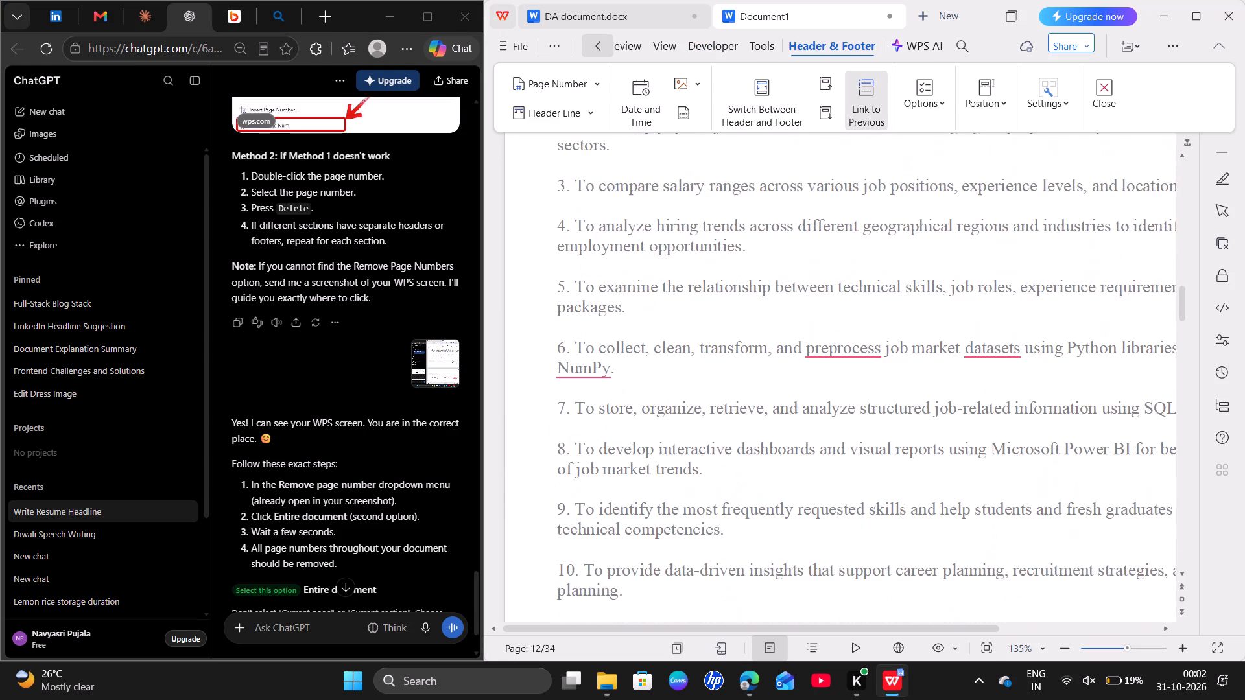
{"action": "scroll", "coordinate": [945, 423], "scroll_direction": "down", "scroll_amount": 4}
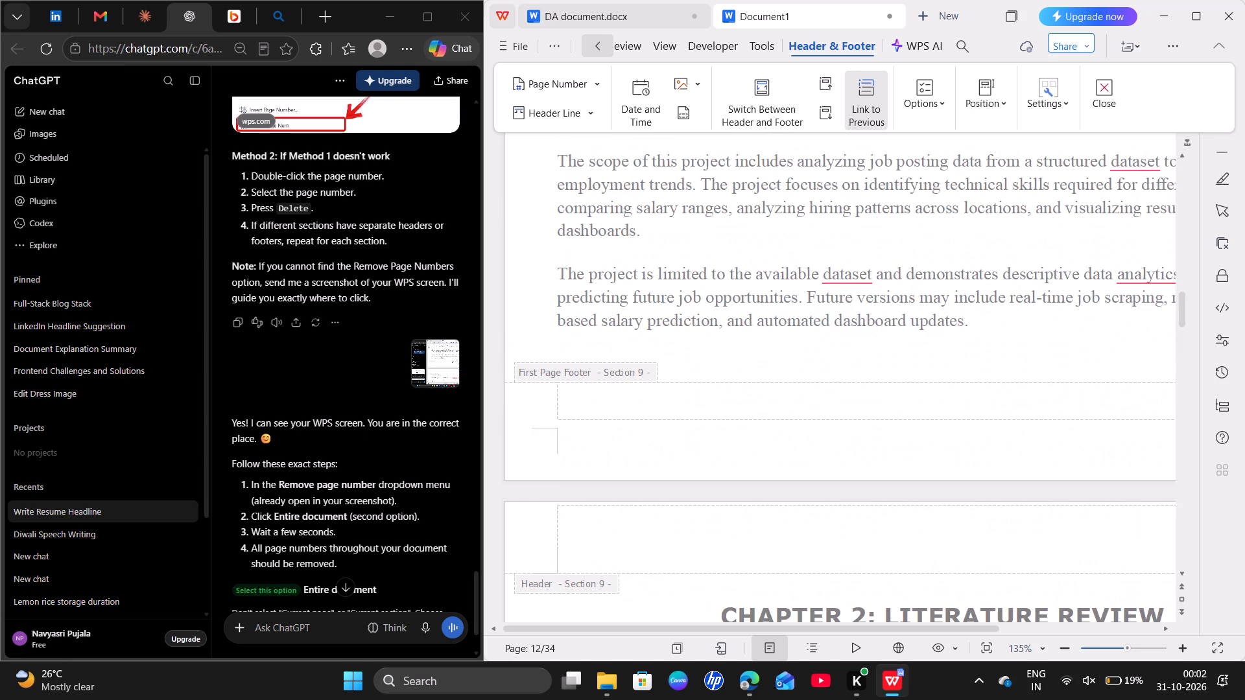
{"action": "scroll", "coordinate": [945, 423], "scroll_direction": "down", "scroll_amount": 7}
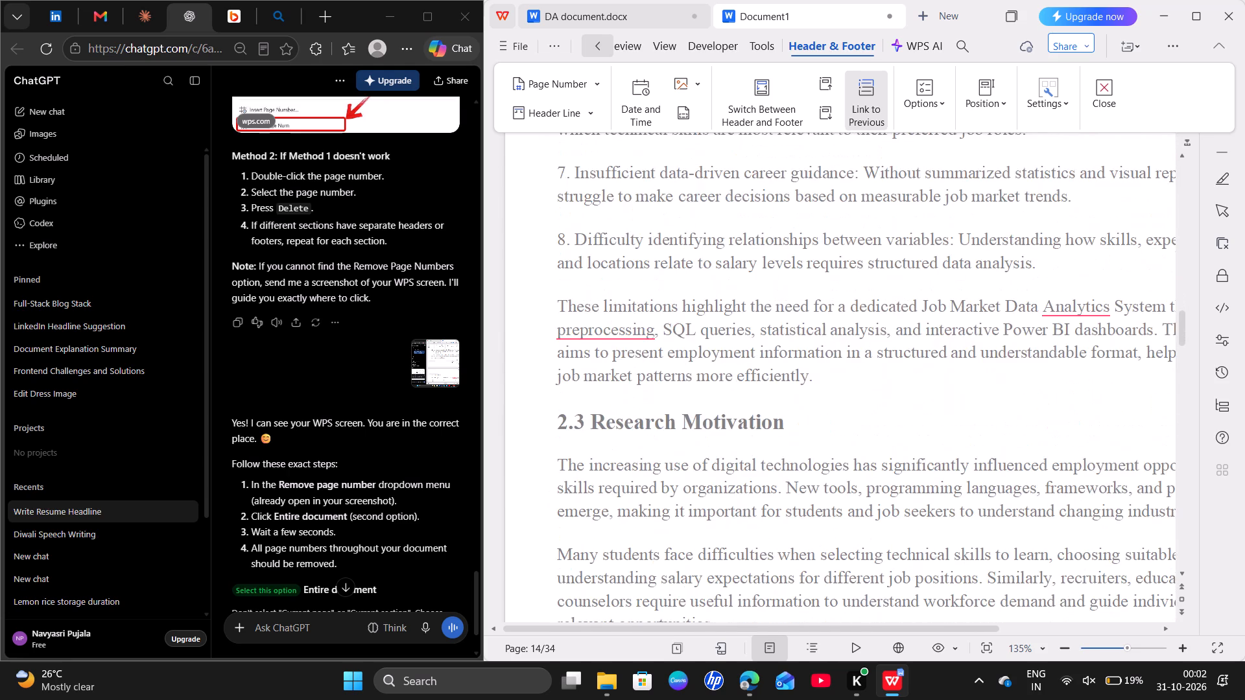
{"action": "scroll", "coordinate": [945, 423], "scroll_direction": "down", "scroll_amount": 1}
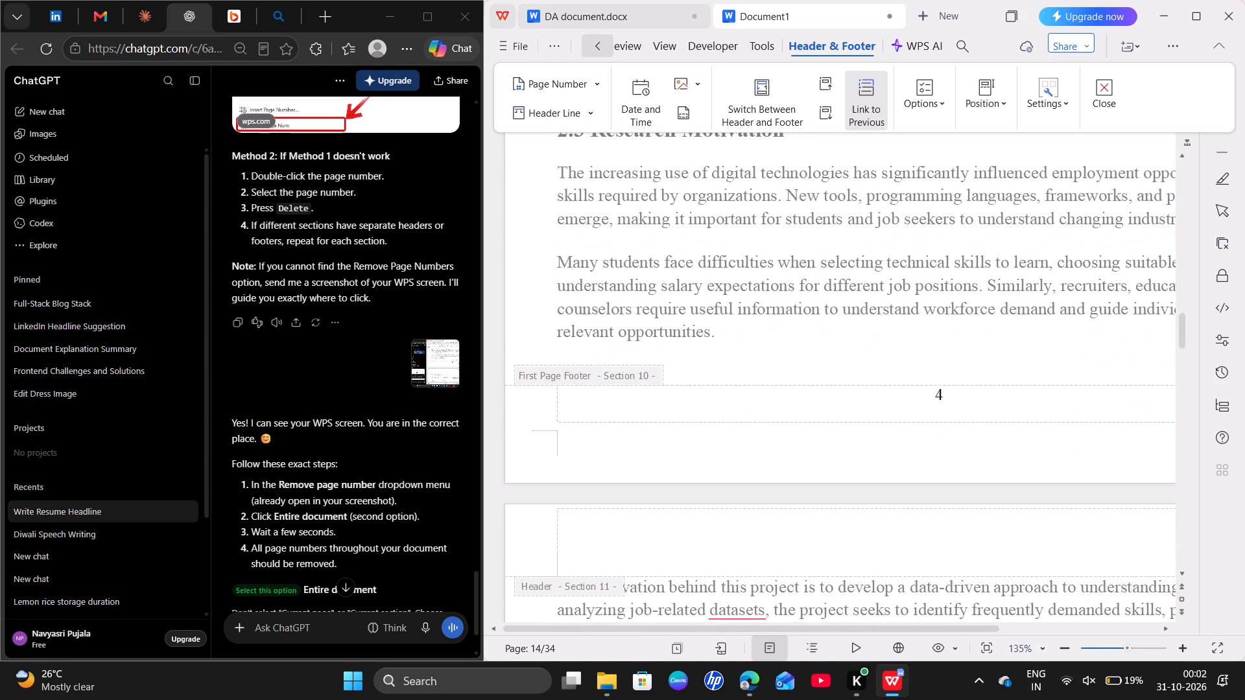
{"action": "left_click", "coordinate": [951, 401]}
{"action": "key", "text": "BackSpace"}
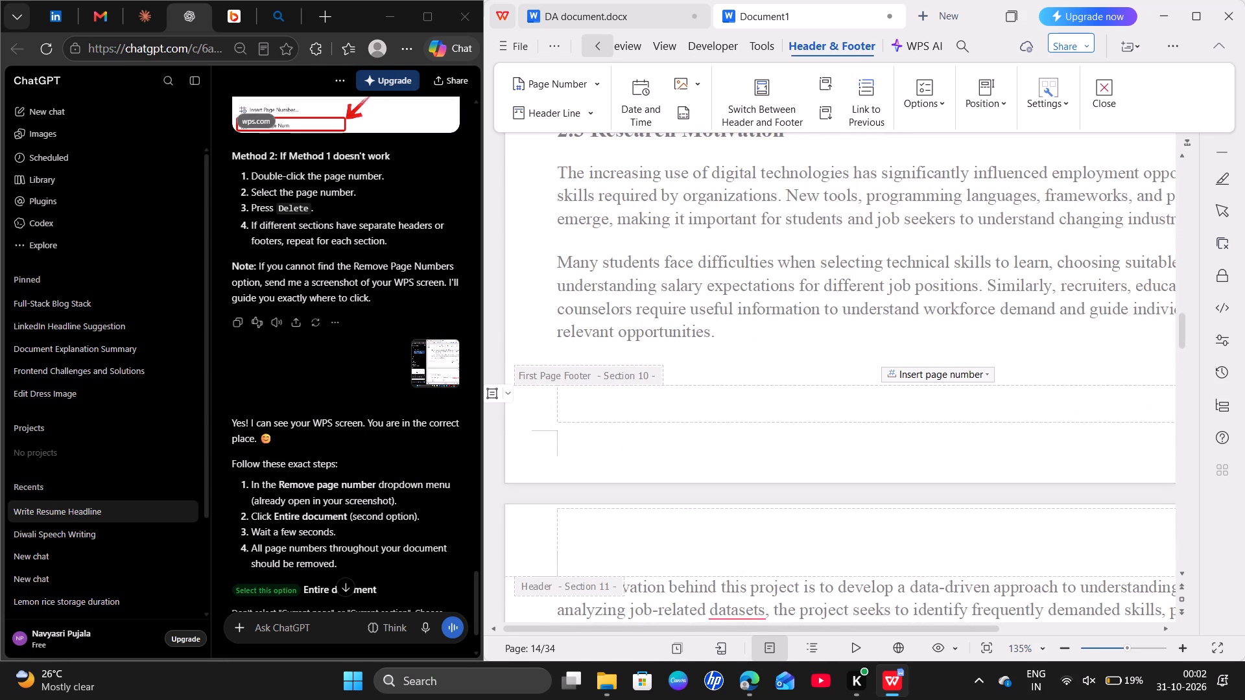
Delete the leftover page number from the Section 11 footer, on the page before Chapter 3.
{"action": "scroll", "coordinate": [951, 401], "scroll_direction": "down", "scroll_amount": 5}
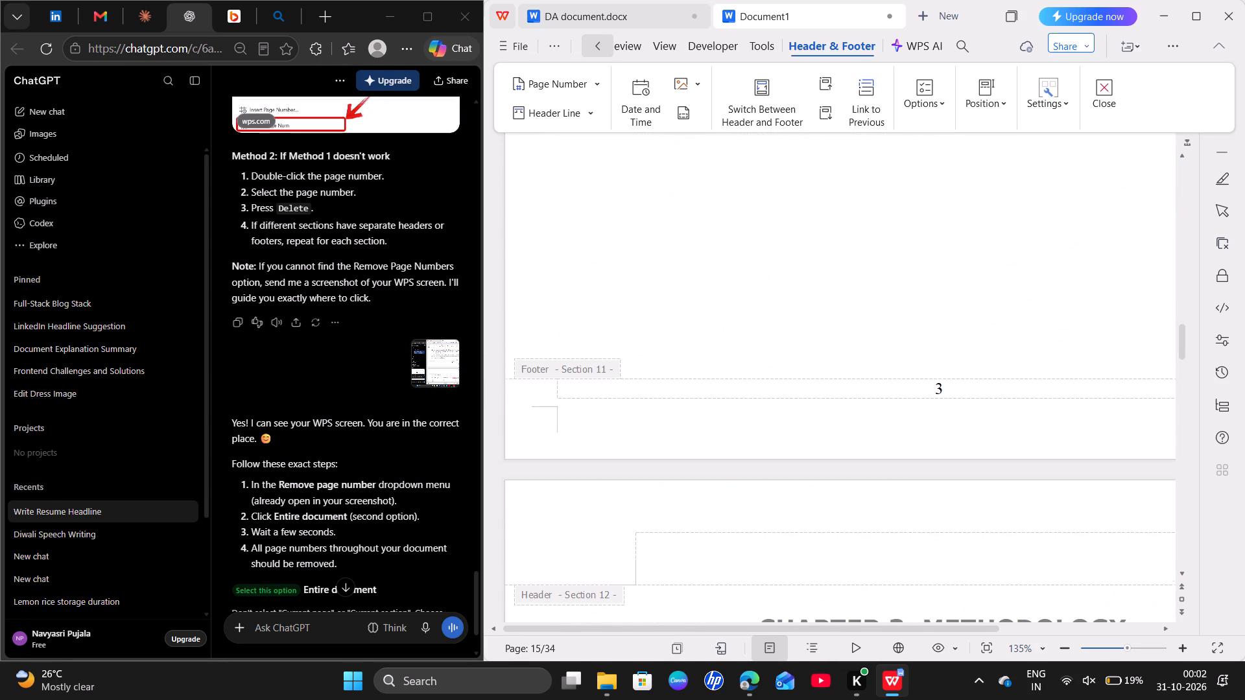
{"action": "left_click", "coordinate": [945, 390]}
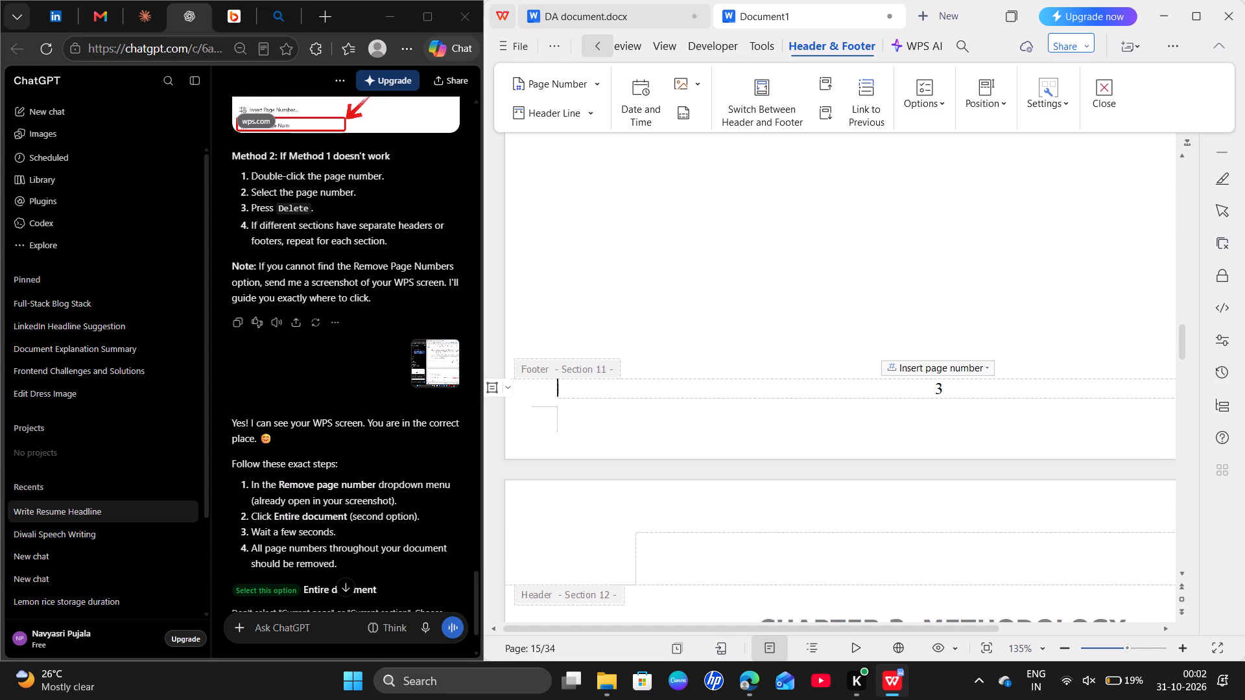
{"action": "left_click", "coordinate": [945, 390]}
{"action": "key", "text": "BackSpace"}
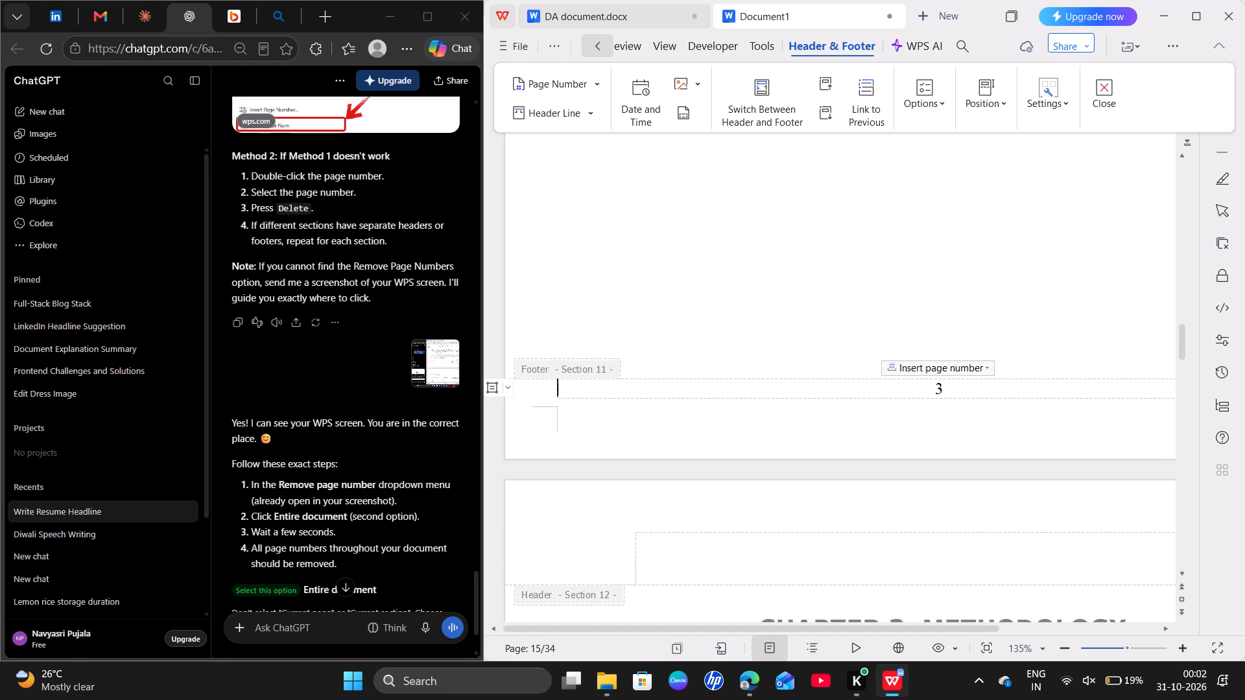
{"action": "left_click", "coordinate": [941, 395]}
{"action": "scroll", "coordinate": [941, 395], "scroll_direction": "up", "scroll_amount": 1}
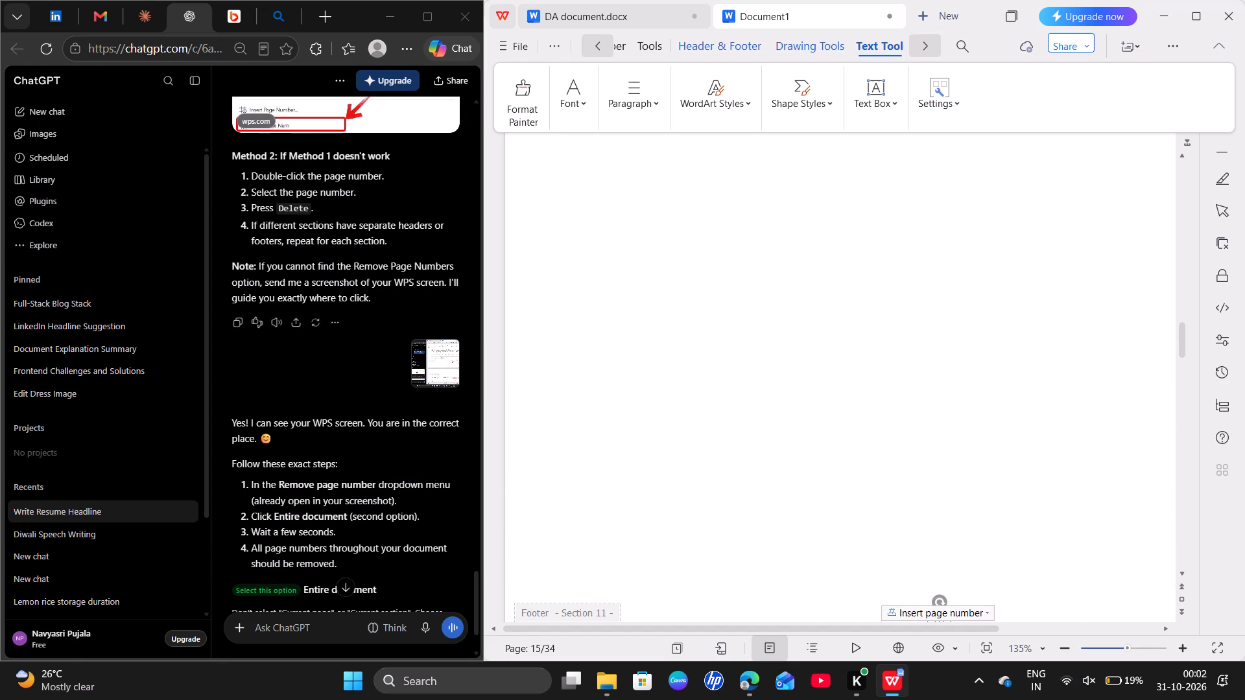
{"action": "scroll", "coordinate": [941, 395], "scroll_direction": "down", "scroll_amount": 1}
{"action": "key", "text": "BackSpace"}
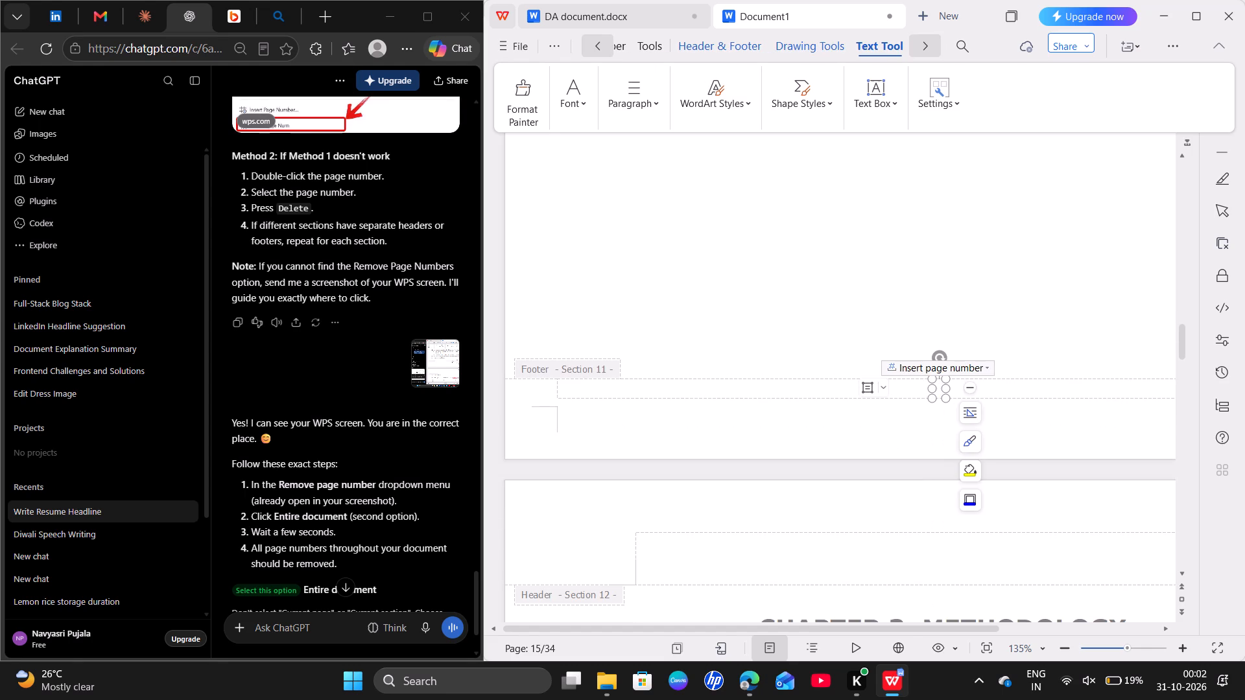
Delete the leftover page number from the Section 12 footer, below the Figure 3.1 system architecture diagram.
{"action": "scroll", "coordinate": [941, 395], "scroll_direction": "down", "scroll_amount": 8}
{"action": "scroll", "coordinate": [941, 395], "scroll_direction": "up", "scroll_amount": 1}
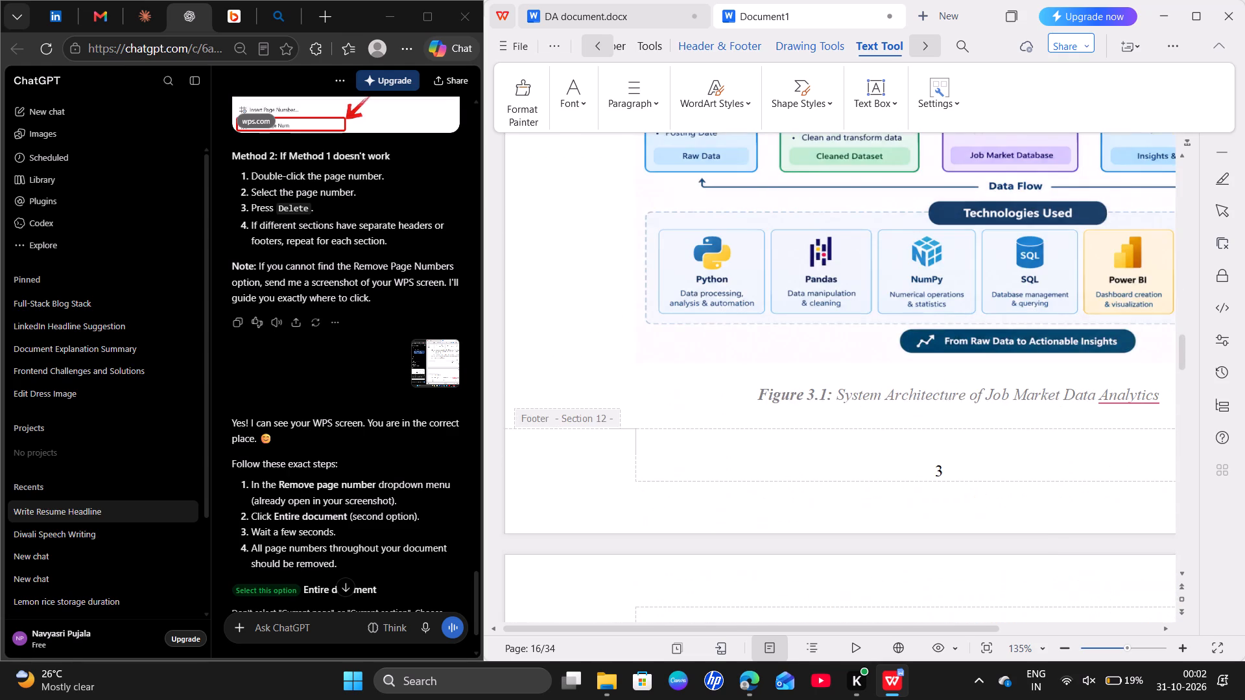
{"action": "left_click", "coordinate": [943, 469]}
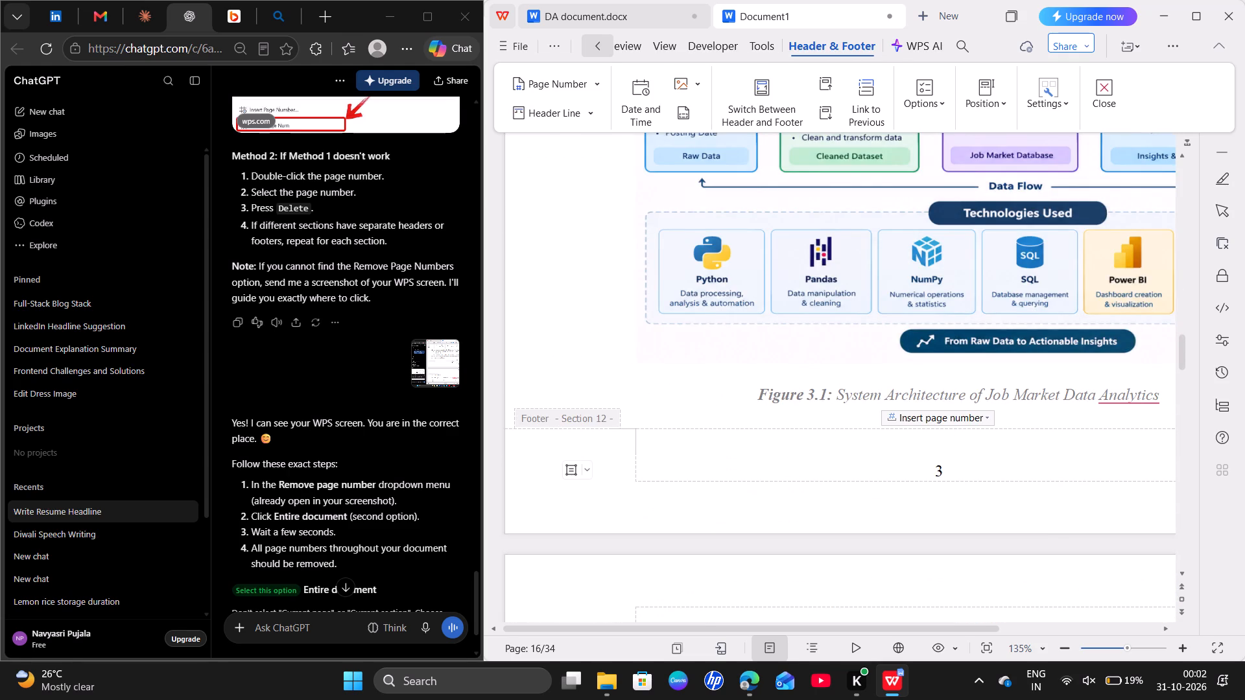
{"action": "left_click", "coordinate": [943, 469]}
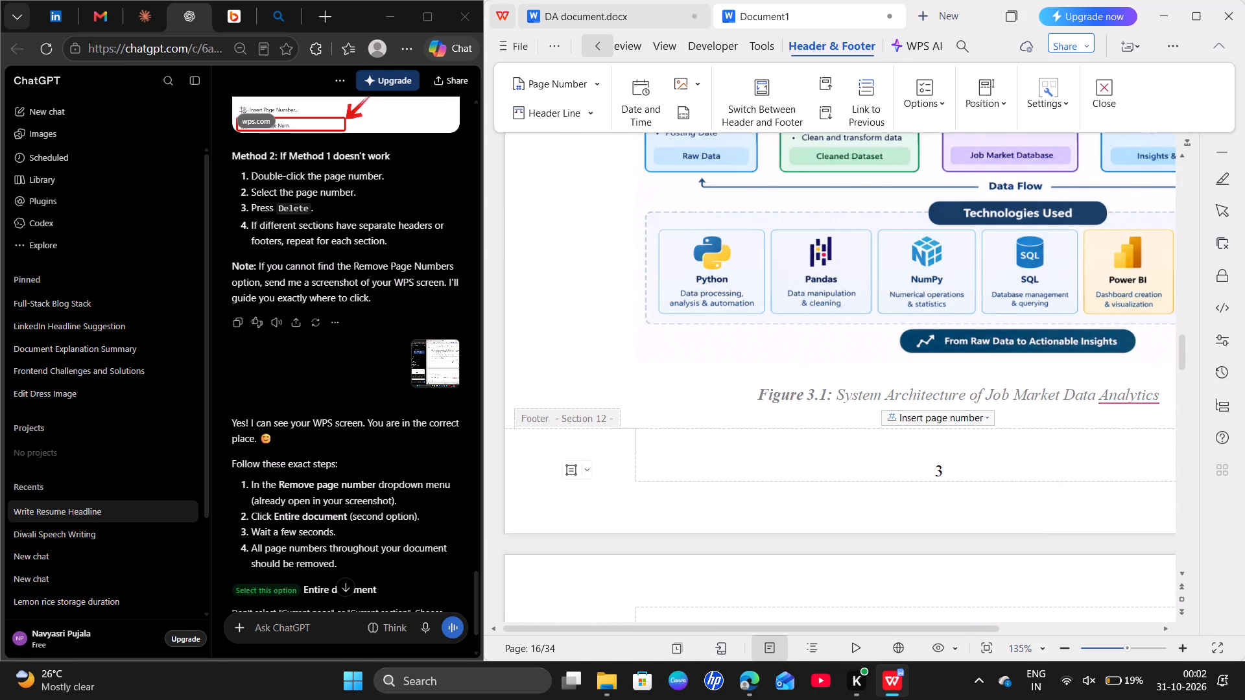
{"action": "left_click", "coordinate": [940, 469]}
{"action": "key", "text": "BackSpace"}
Check the footers from Section 12 through to the document's last pages for leftover page numbers.
{"action": "scroll", "coordinate": [940, 469], "scroll_direction": "down", "scroll_amount": 9}
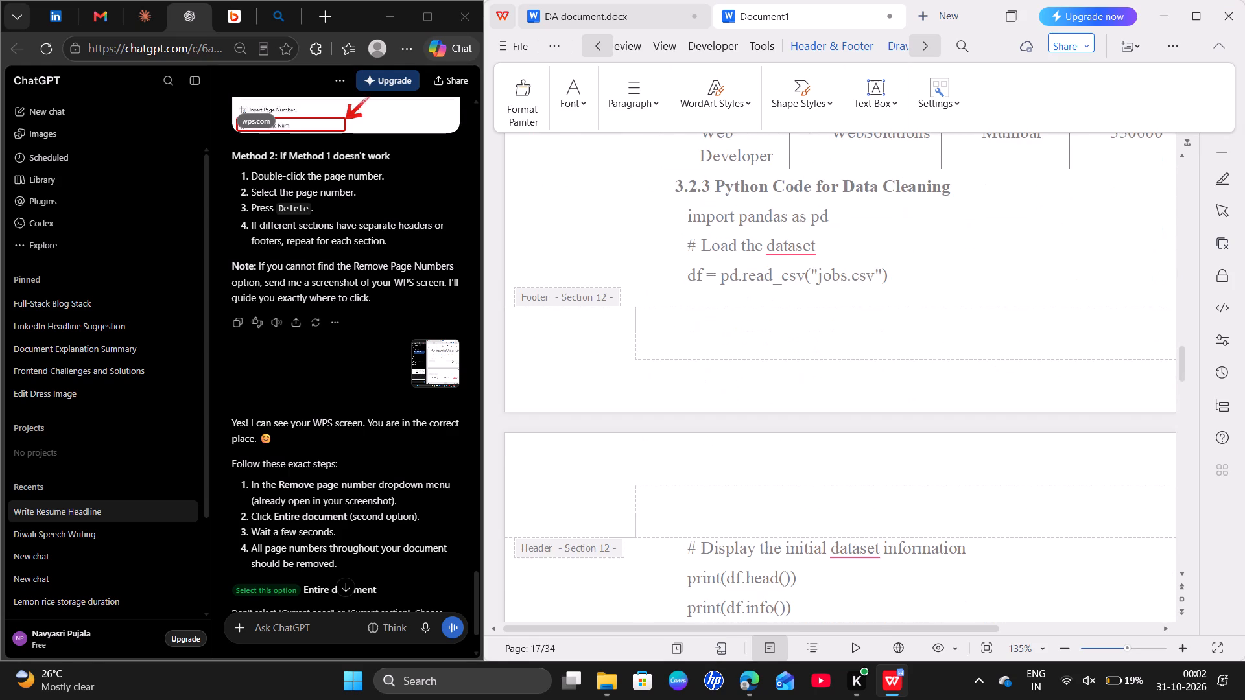
{"action": "scroll", "coordinate": [905, 402], "scroll_direction": "left", "scroll_amount": 1}
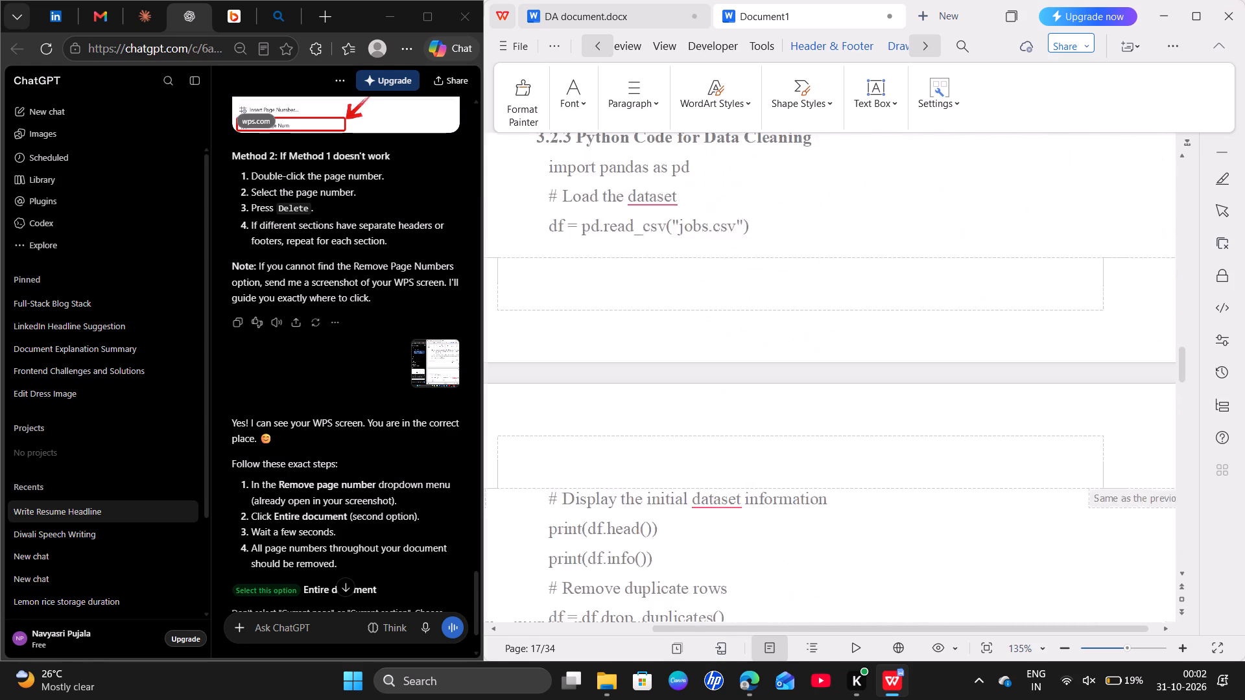
{"action": "scroll", "coordinate": [905, 402], "scroll_direction": "left", "scroll_amount": 1}
{"action": "scroll", "coordinate": [905, 402], "scroll_direction": "down", "scroll_amount": 5}
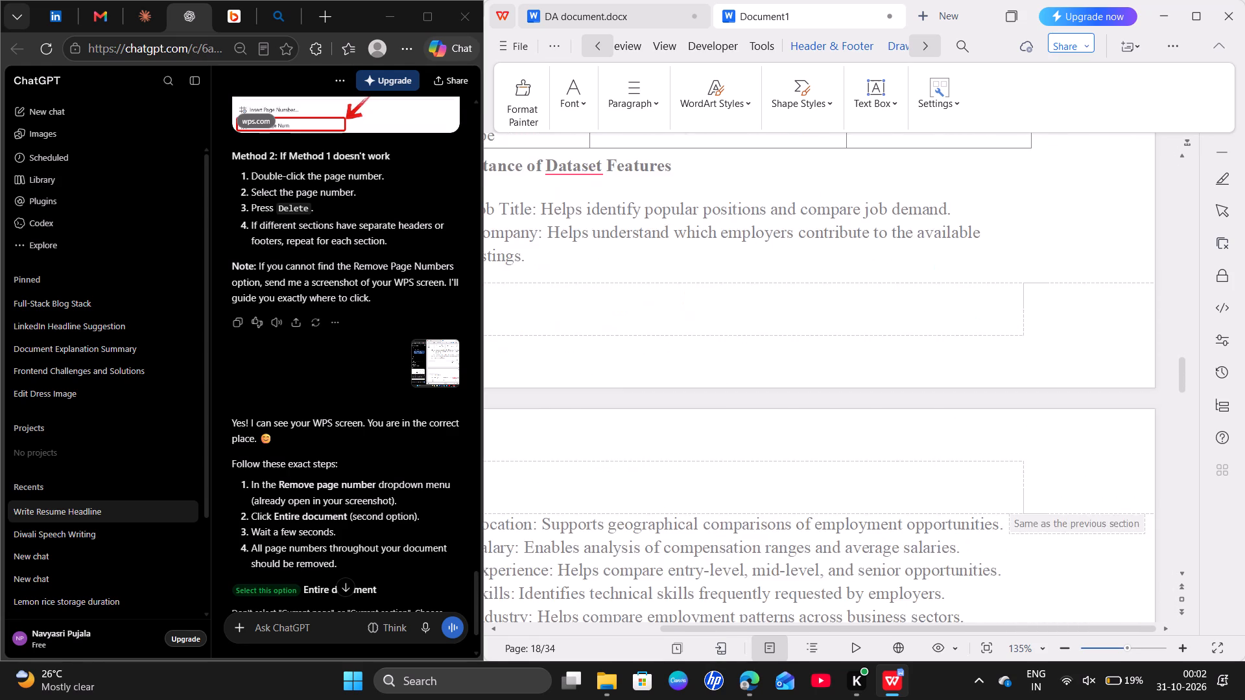
{"action": "scroll", "coordinate": [905, 402], "scroll_direction": "down", "scroll_amount": 4}
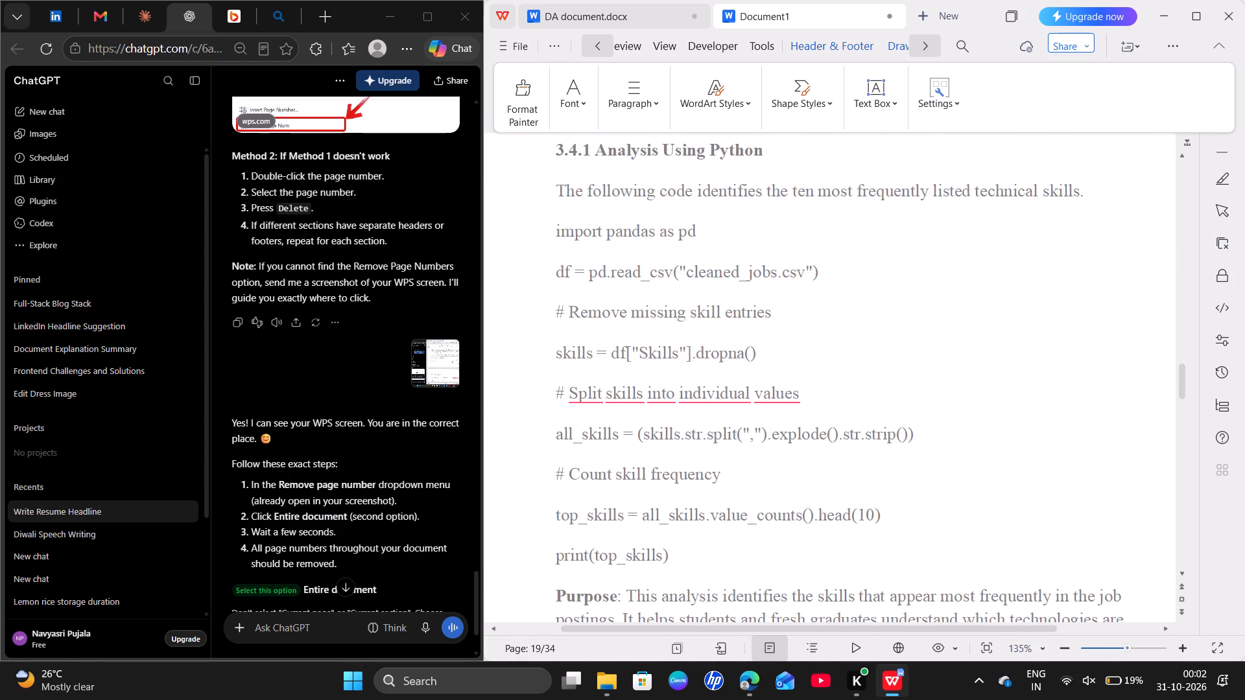
{"action": "scroll", "coordinate": [905, 402], "scroll_direction": "down", "scroll_amount": 5}
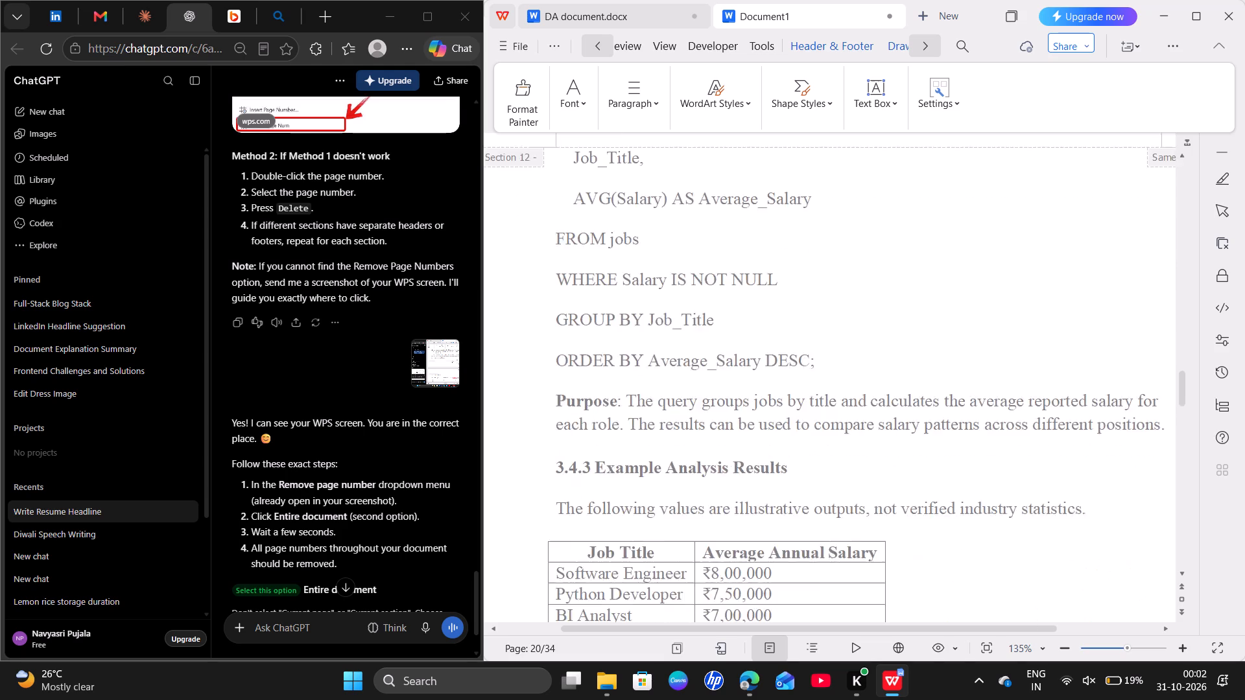
{"action": "scroll", "coordinate": [905, 402], "scroll_direction": "down", "scroll_amount": 4}
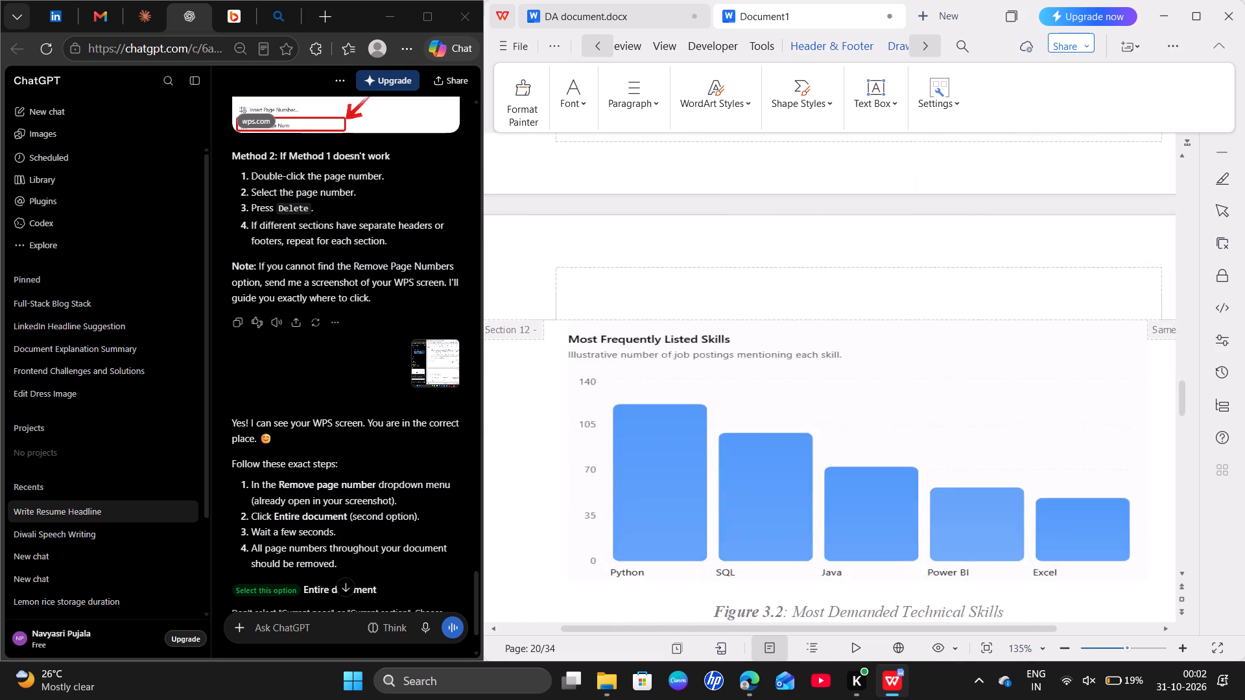
{"action": "scroll", "coordinate": [905, 402], "scroll_direction": "down", "scroll_amount": 12}
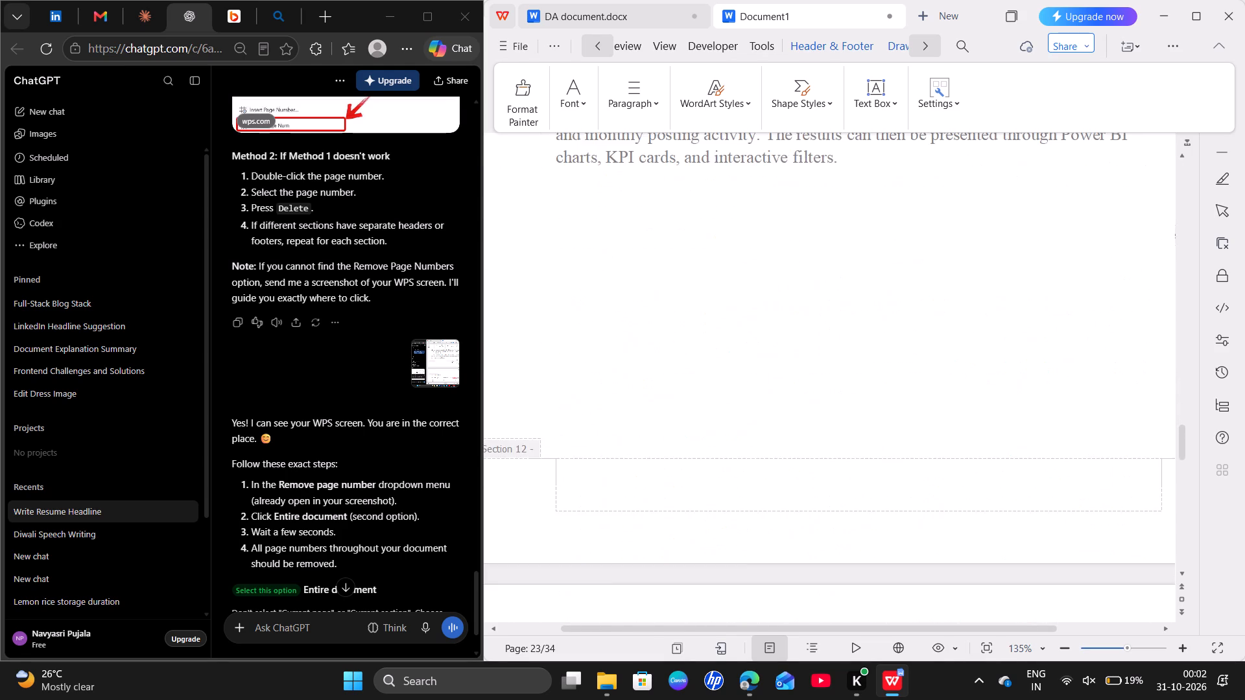
{"action": "scroll", "coordinate": [905, 402], "scroll_direction": "down", "scroll_amount": 2}
{"action": "scroll", "coordinate": [905, 402], "scroll_direction": "down", "scroll_amount": 20}
{"action": "scroll", "coordinate": [905, 402], "scroll_direction": "down", "scroll_amount": 20}
{"action": "scroll", "coordinate": [905, 402], "scroll_direction": "down", "scroll_amount": 20}
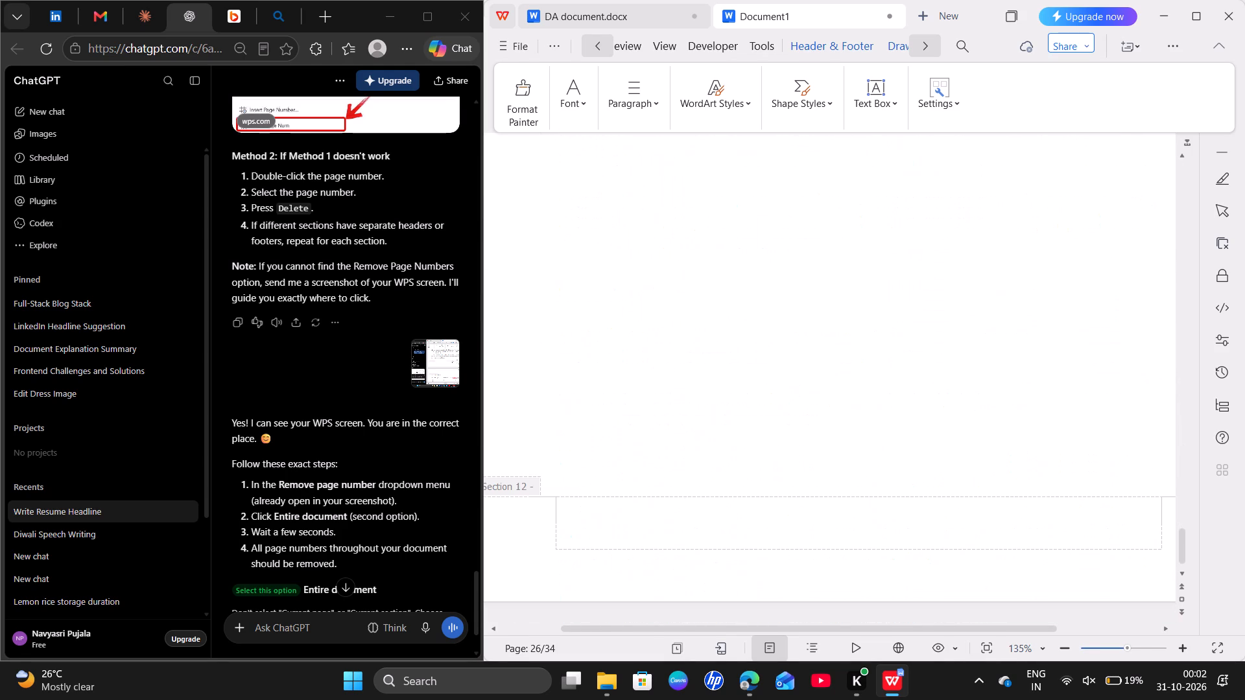
{"action": "scroll", "coordinate": [905, 402], "scroll_direction": "down", "scroll_amount": 20}
{"action": "scroll", "coordinate": [905, 402], "scroll_direction": "down", "scroll_amount": 20}
{"action": "scroll", "coordinate": [905, 402], "scroll_direction": "down", "scroll_amount": 4}
Return to the title page and check the footers of the front matter and Chapter 1 for leftover page numbers.
{"action": "scroll", "coordinate": [905, 402], "scroll_direction": "up", "scroll_amount": 20}
{"action": "scroll", "coordinate": [905, 402], "scroll_direction": "up", "scroll_amount": 20}
{"action": "scroll", "coordinate": [905, 402], "scroll_direction": "up", "scroll_amount": 20}
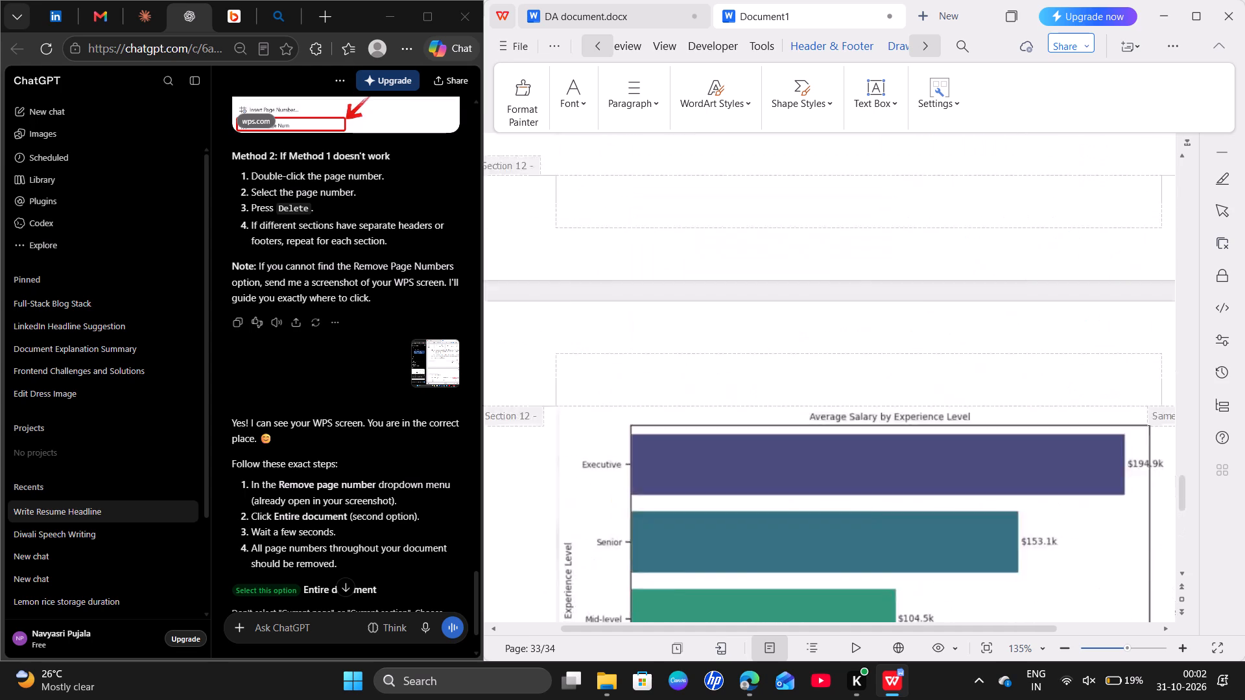
{"action": "scroll", "coordinate": [905, 402], "scroll_direction": "up", "scroll_amount": 20}
{"action": "scroll", "coordinate": [905, 402], "scroll_direction": "up", "scroll_amount": 20}
{"action": "scroll", "coordinate": [905, 402], "scroll_direction": "up", "scroll_amount": 20}
{"action": "scroll", "coordinate": [905, 402], "scroll_direction": "up", "scroll_amount": 20}
{"action": "scroll", "coordinate": [905, 402], "scroll_direction": "up", "scroll_amount": 20}
{"action": "scroll", "coordinate": [905, 402], "scroll_direction": "up", "scroll_amount": 20}
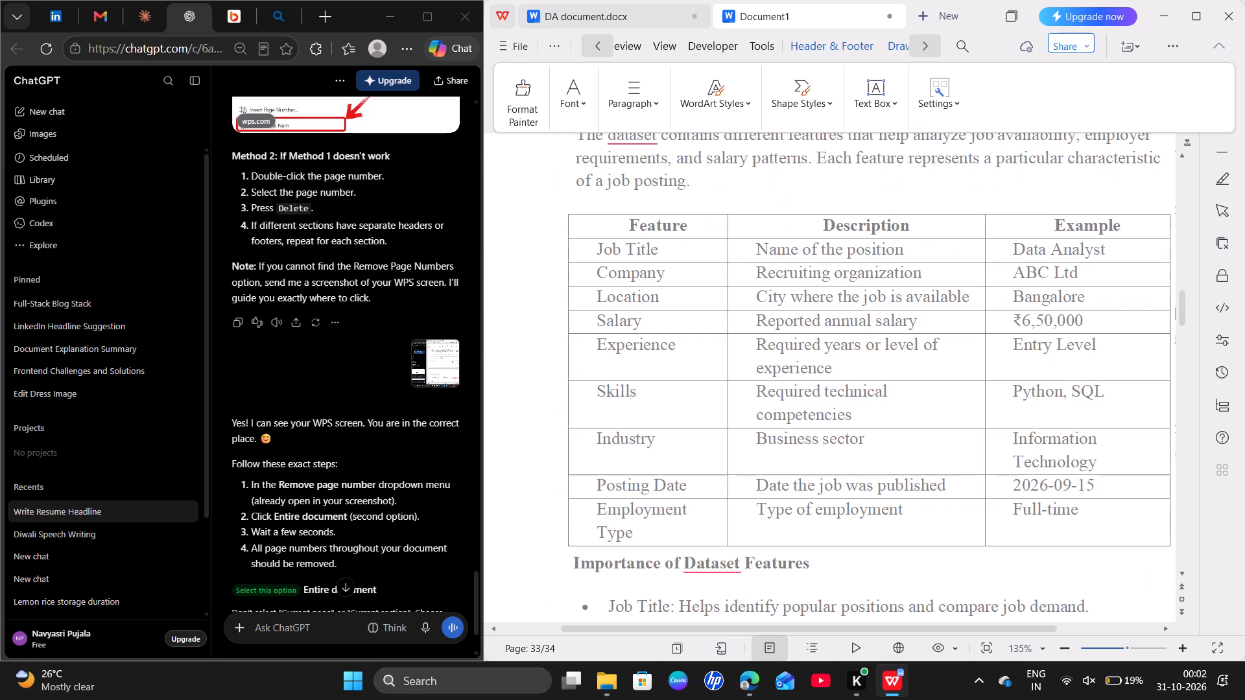
{"action": "scroll", "coordinate": [905, 402], "scroll_direction": "up", "scroll_amount": 20}
{"action": "scroll", "coordinate": [905, 402], "scroll_direction": "up", "scroll_amount": 20}
{"action": "scroll", "coordinate": [905, 402], "scroll_direction": "up", "scroll_amount": 20}
{"action": "scroll", "coordinate": [905, 402], "scroll_direction": "up", "scroll_amount": 20}
{"action": "scroll", "coordinate": [905, 402], "scroll_direction": "up", "scroll_amount": 20}
{"action": "scroll", "coordinate": [905, 402], "scroll_direction": "up", "scroll_amount": 20}
{"action": "scroll", "coordinate": [905, 402], "scroll_direction": "up", "scroll_amount": 20}
{"action": "scroll", "coordinate": [905, 402], "scroll_direction": "up", "scroll_amount": 20}
{"action": "scroll", "coordinate": [905, 402], "scroll_direction": "up", "scroll_amount": 20}
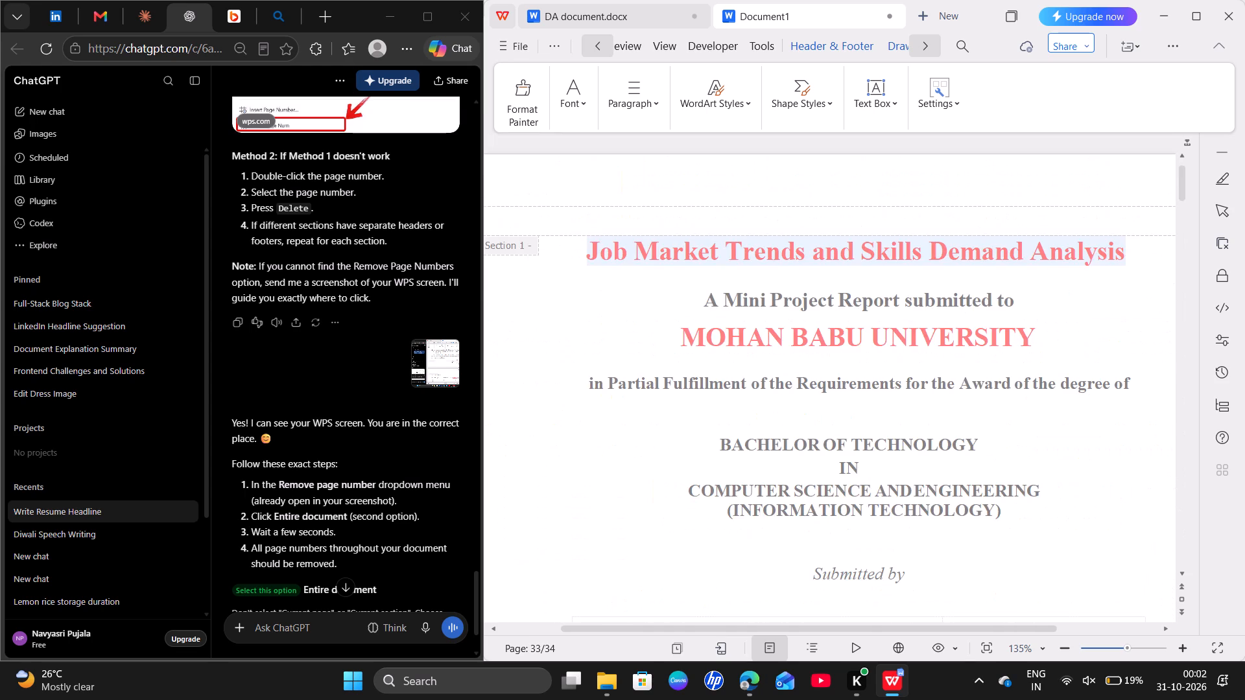
{"action": "scroll", "coordinate": [905, 402], "scroll_direction": "down", "scroll_amount": 13}
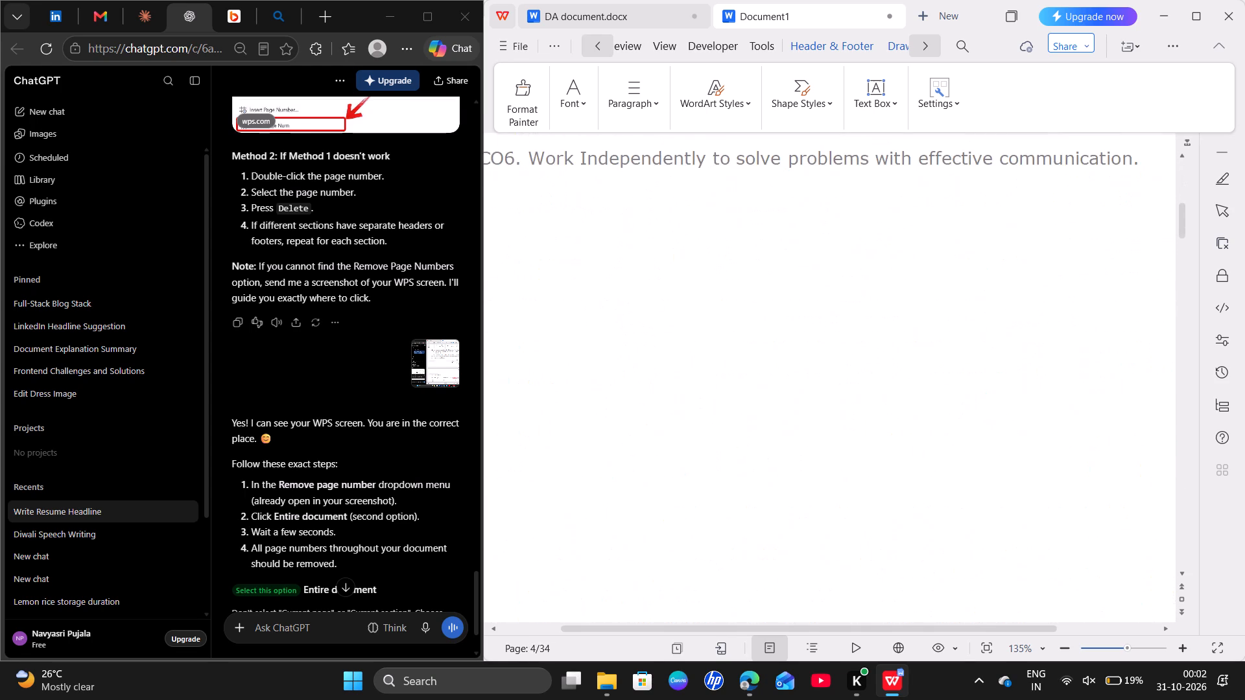
{"action": "scroll", "coordinate": [905, 402], "scroll_direction": "down", "scroll_amount": 6}
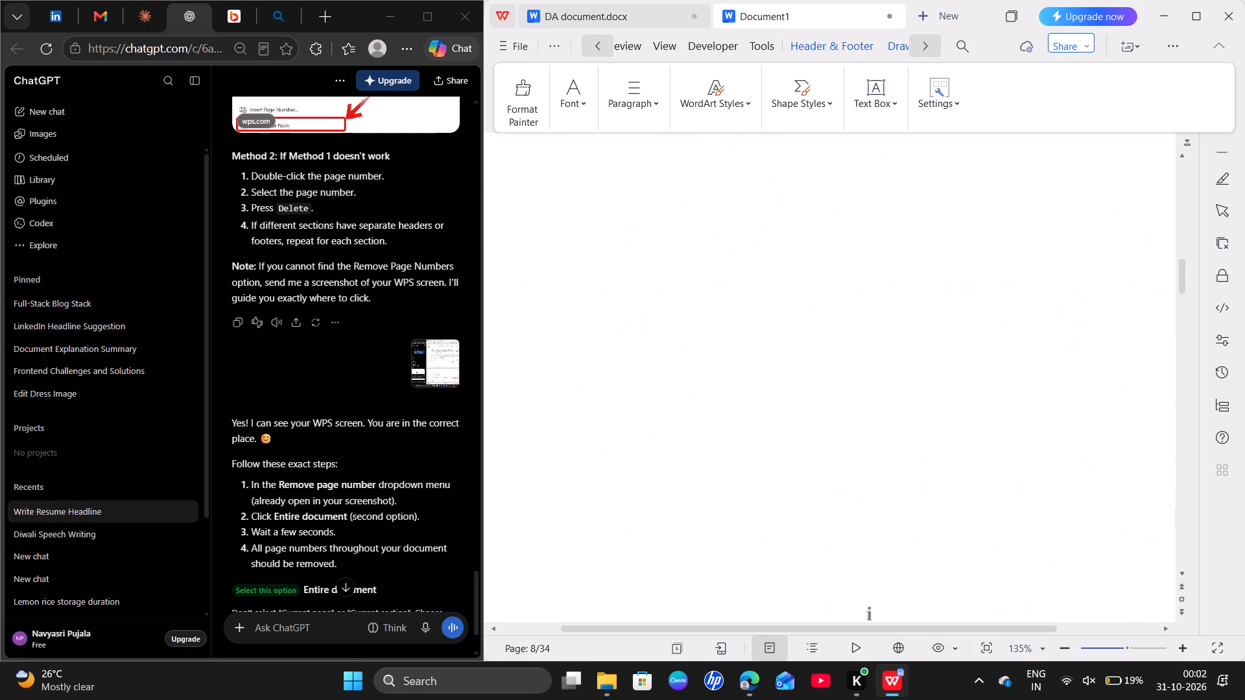
{"action": "scroll", "coordinate": [905, 402], "scroll_direction": "down", "scroll_amount": 6}
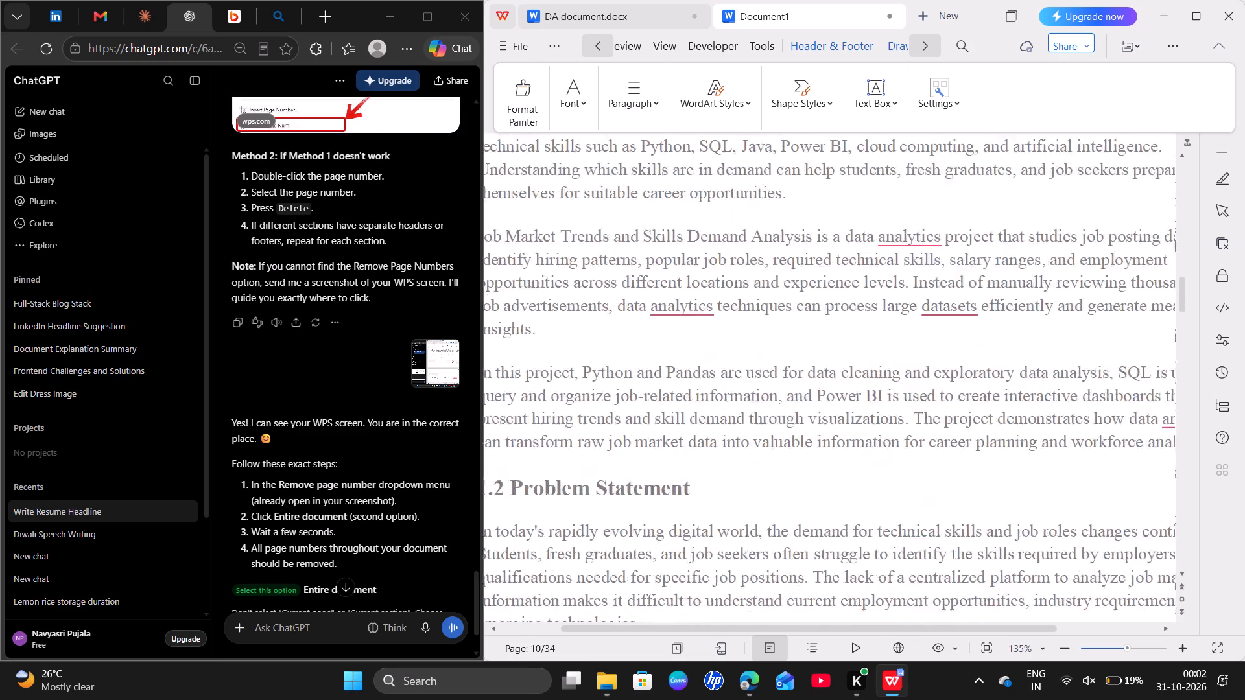
{"action": "scroll", "coordinate": [905, 402], "scroll_direction": "down", "scroll_amount": 2}
{"action": "scroll", "coordinate": [905, 402], "scroll_direction": "up", "scroll_amount": 2}
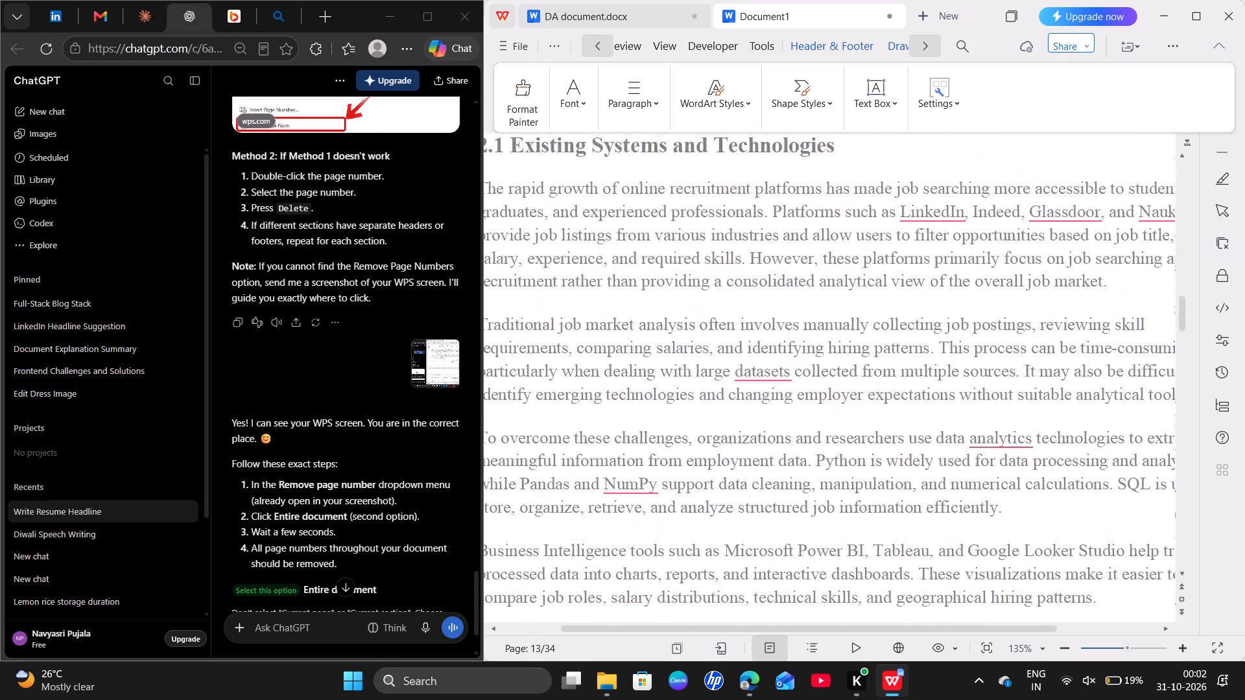
{"action": "scroll", "coordinate": [905, 402], "scroll_direction": "up", "scroll_amount": 2}
{"action": "scroll", "coordinate": [905, 402], "scroll_direction": "down", "scroll_amount": 2}
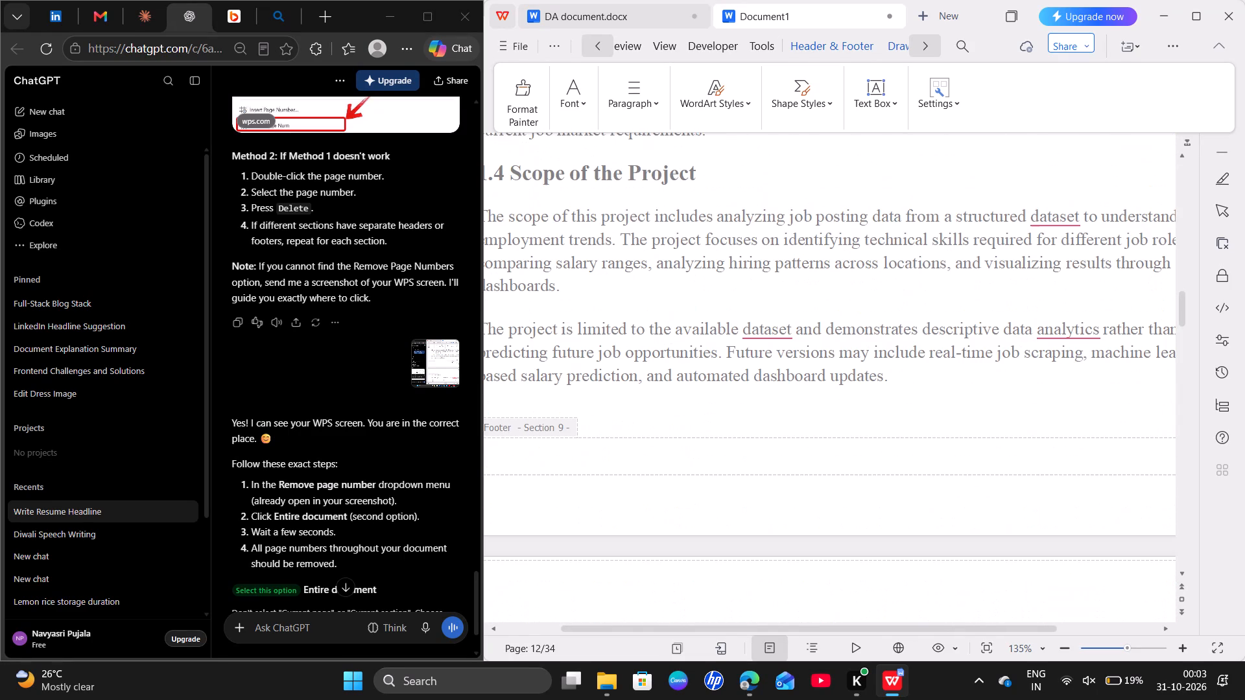
{"action": "scroll", "coordinate": [873, 465], "scroll_direction": "up", "scroll_amount": 4}
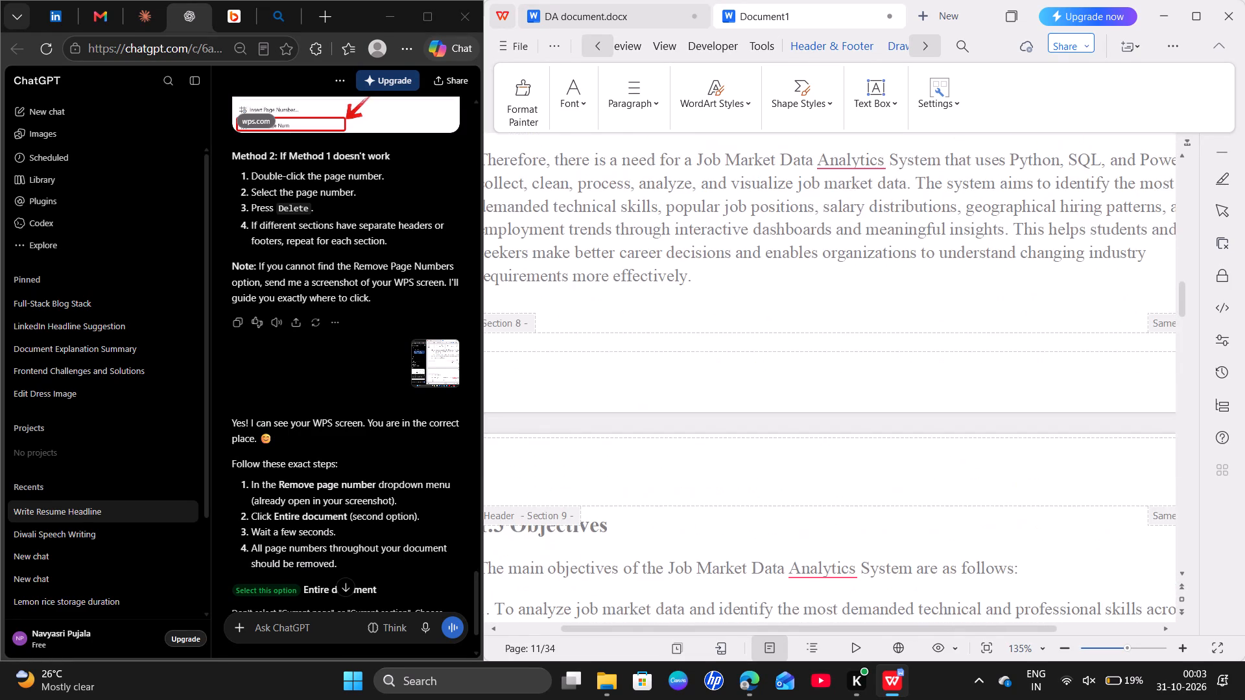
{"action": "scroll", "coordinate": [873, 465], "scroll_direction": "up", "scroll_amount": 2}
{"action": "scroll", "coordinate": [873, 465], "scroll_direction": "down", "scroll_amount": 2}
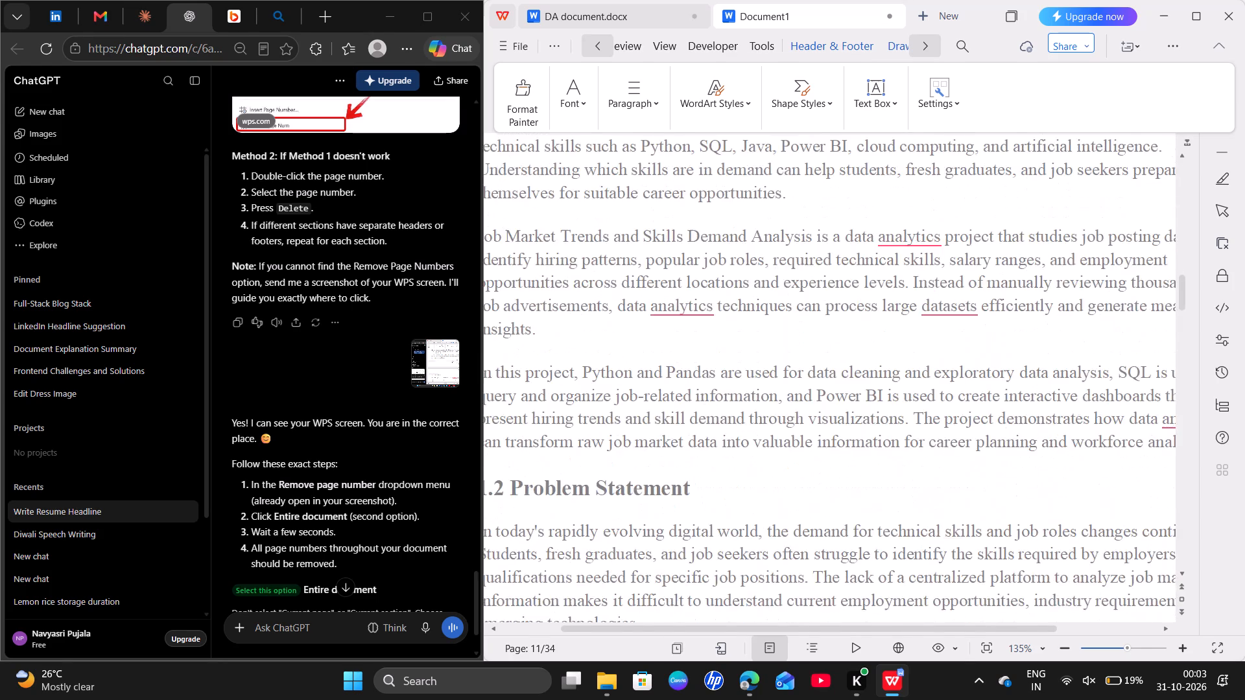
{"action": "scroll", "coordinate": [873, 465], "scroll_direction": "down", "scroll_amount": 6}
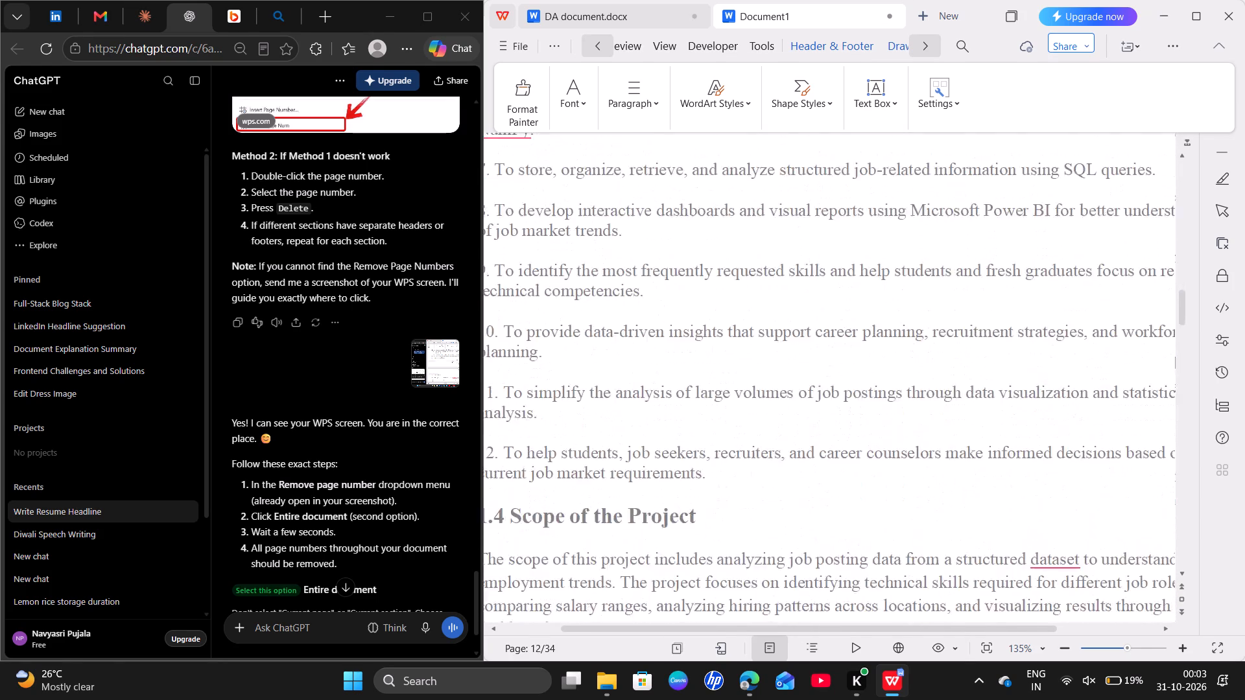
{"action": "scroll", "coordinate": [873, 465], "scroll_direction": "down", "scroll_amount": 1}
{"action": "scroll", "coordinate": [873, 465], "scroll_direction": "up", "scroll_amount": 2}
{"action": "scroll", "coordinate": [873, 465], "scroll_direction": "down", "scroll_amount": 1}
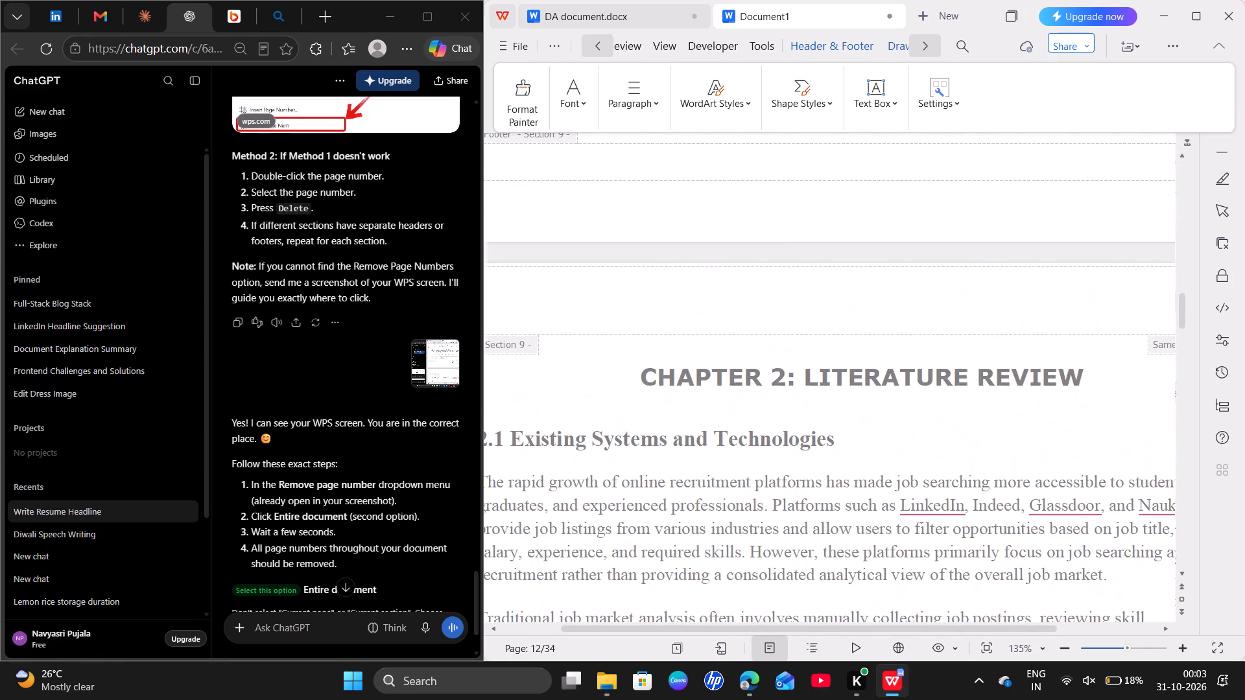
Delete the leftover page number from the Section 9 footer, below the Common Technologies Used table.
{"action": "scroll", "coordinate": [873, 465], "scroll_direction": "down", "scroll_amount": 4}
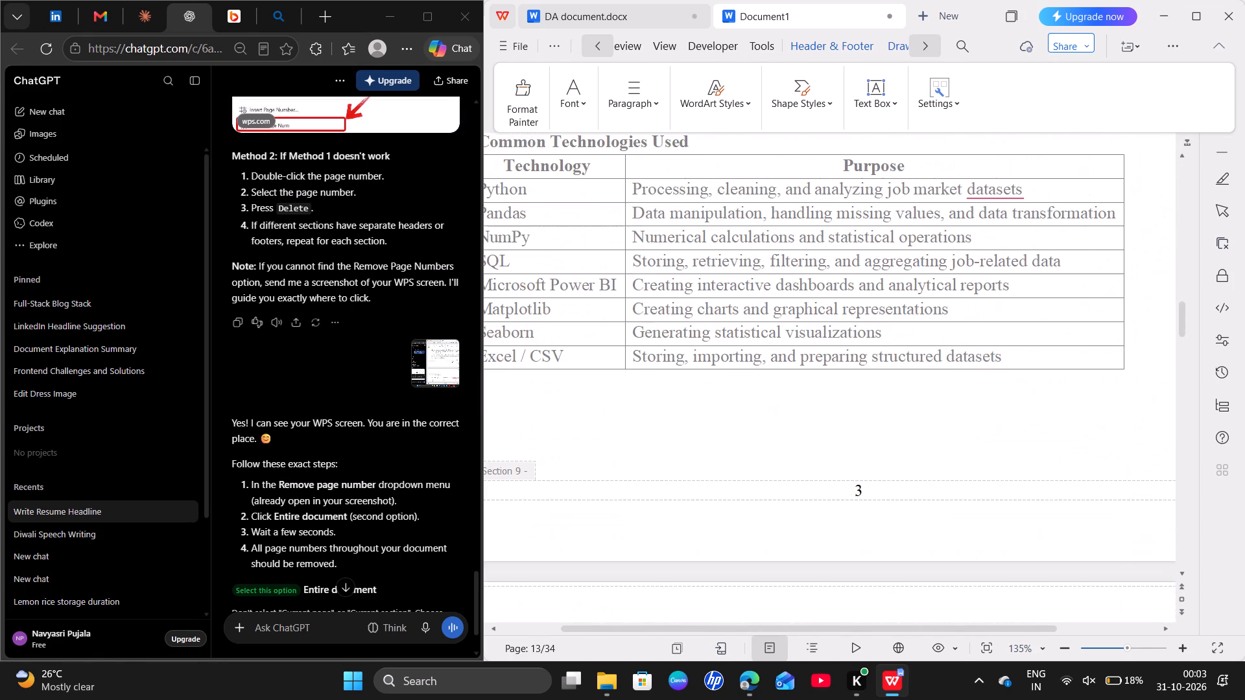
{"action": "scroll", "coordinate": [873, 465], "scroll_direction": "down", "scroll_amount": 2}
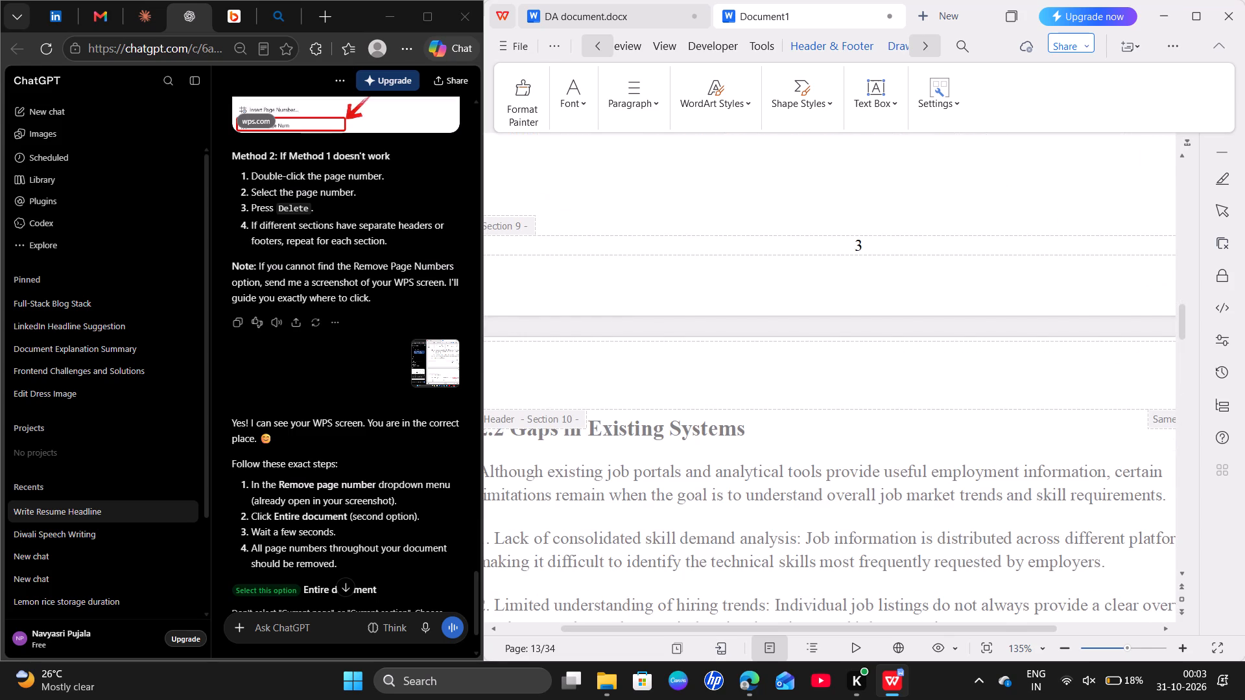
{"action": "left_click", "coordinate": [862, 246]}
{"action": "left_click", "coordinate": [862, 246]}
{"action": "key", "text": "BackSpace"}
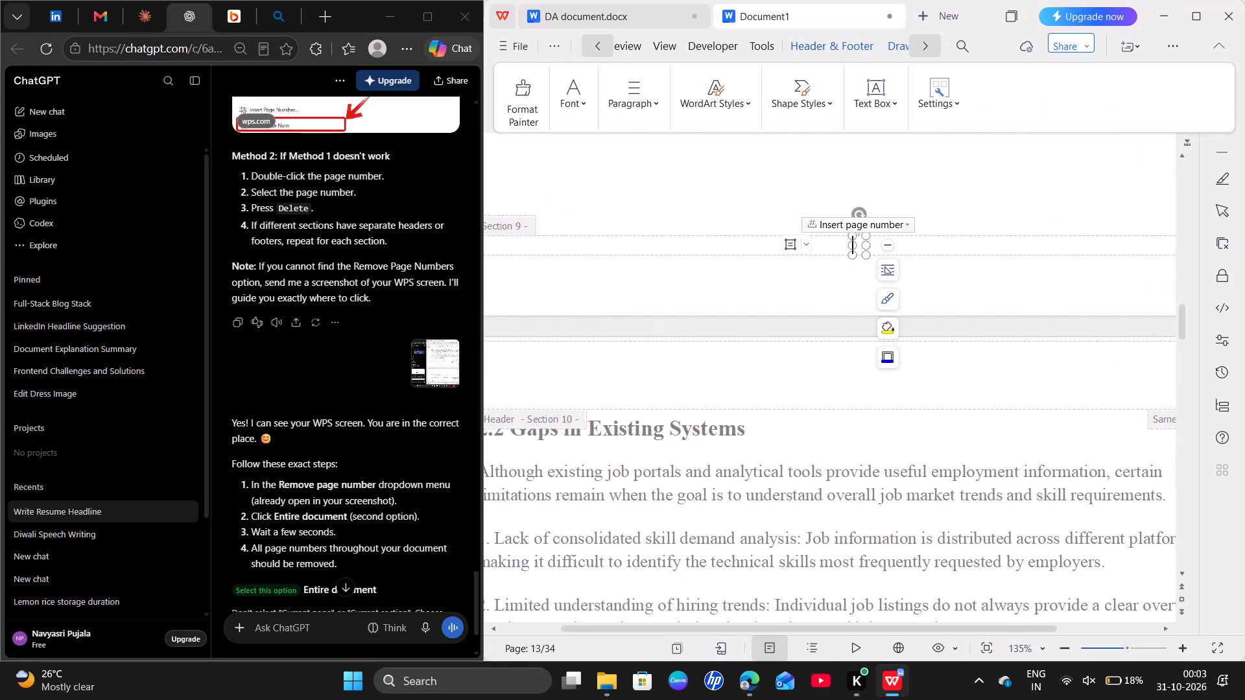
Recheck the Section 10 and Section 11 footers for leftover page numbers.
{"action": "scroll", "coordinate": [862, 246], "scroll_direction": "down", "scroll_amount": 2}
{"action": "scroll", "coordinate": [860, 389], "scroll_direction": "down", "scroll_amount": 1}
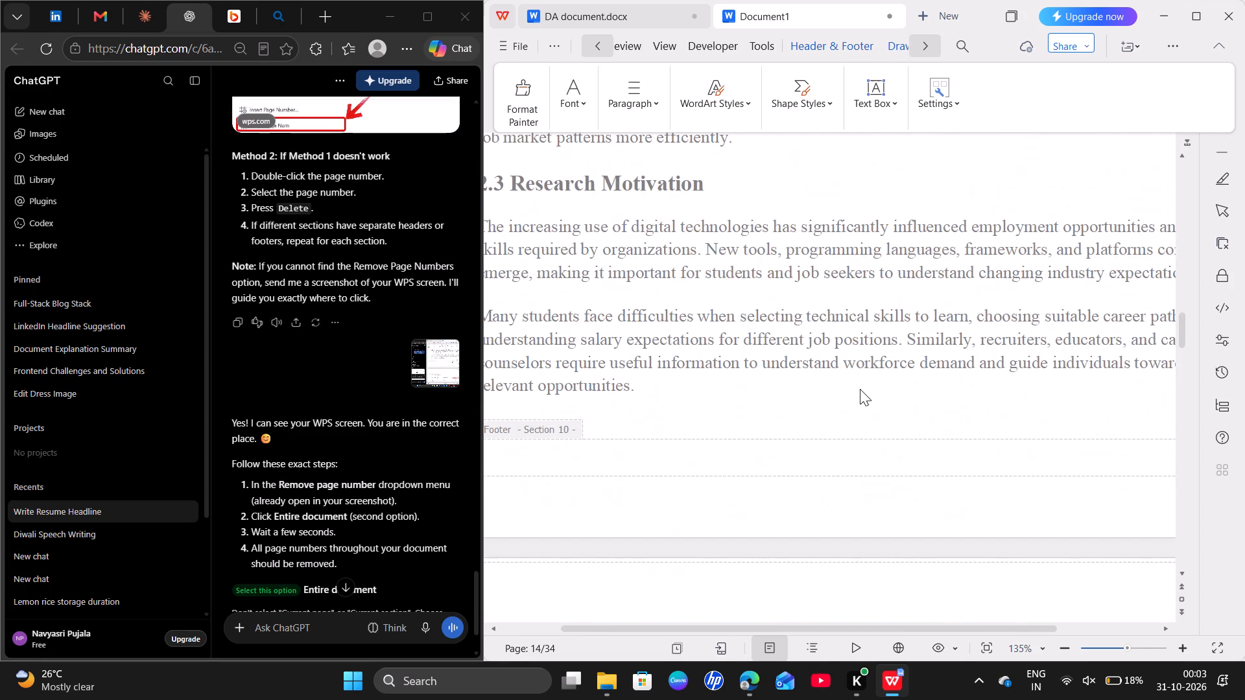
{"action": "scroll", "coordinate": [860, 389], "scroll_direction": "down", "scroll_amount": 6}
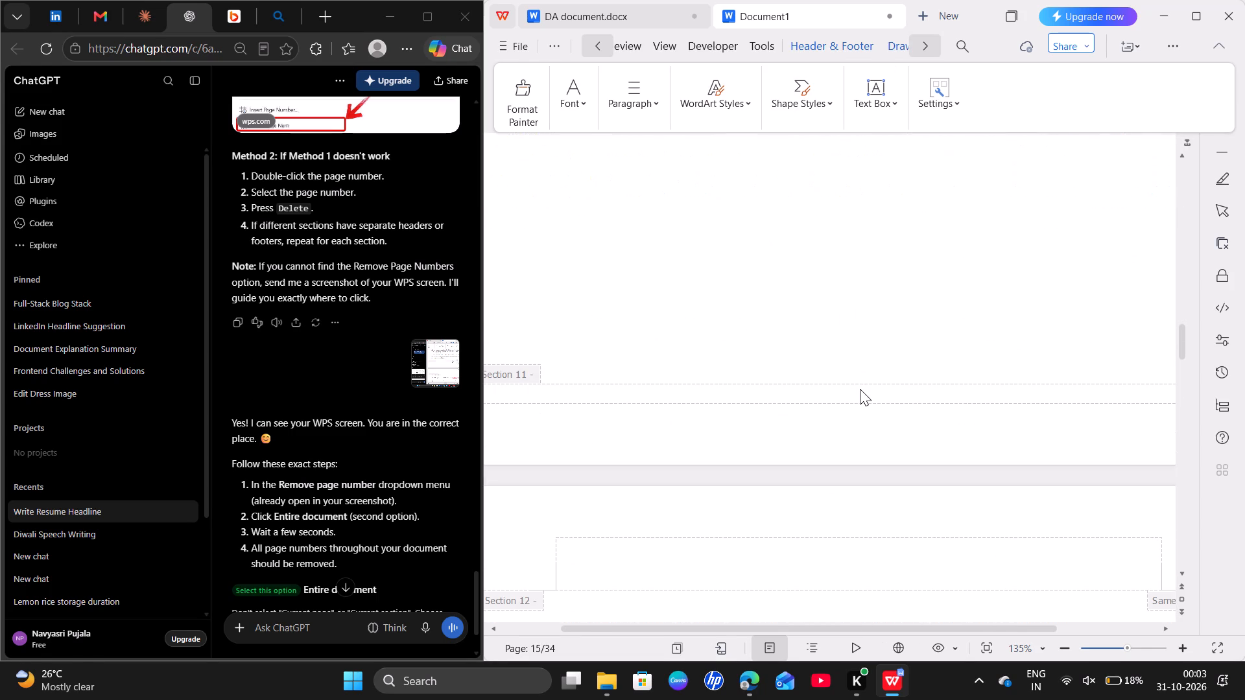
Maximize the document window.
{"action": "left_click", "coordinate": [1194, 5]}
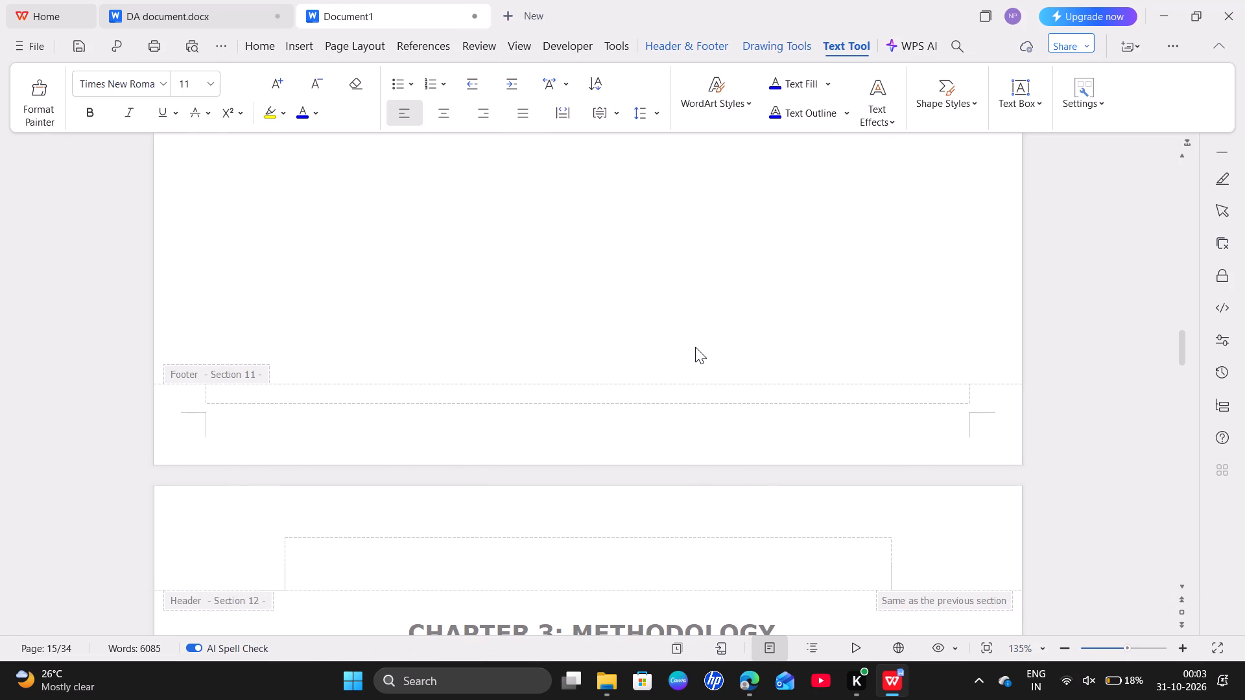
Review the footers between the Declaration and Chapter 2 to locate where Chapter 1 page numbering should go.
{"action": "left_click", "coordinate": [604, 268]}
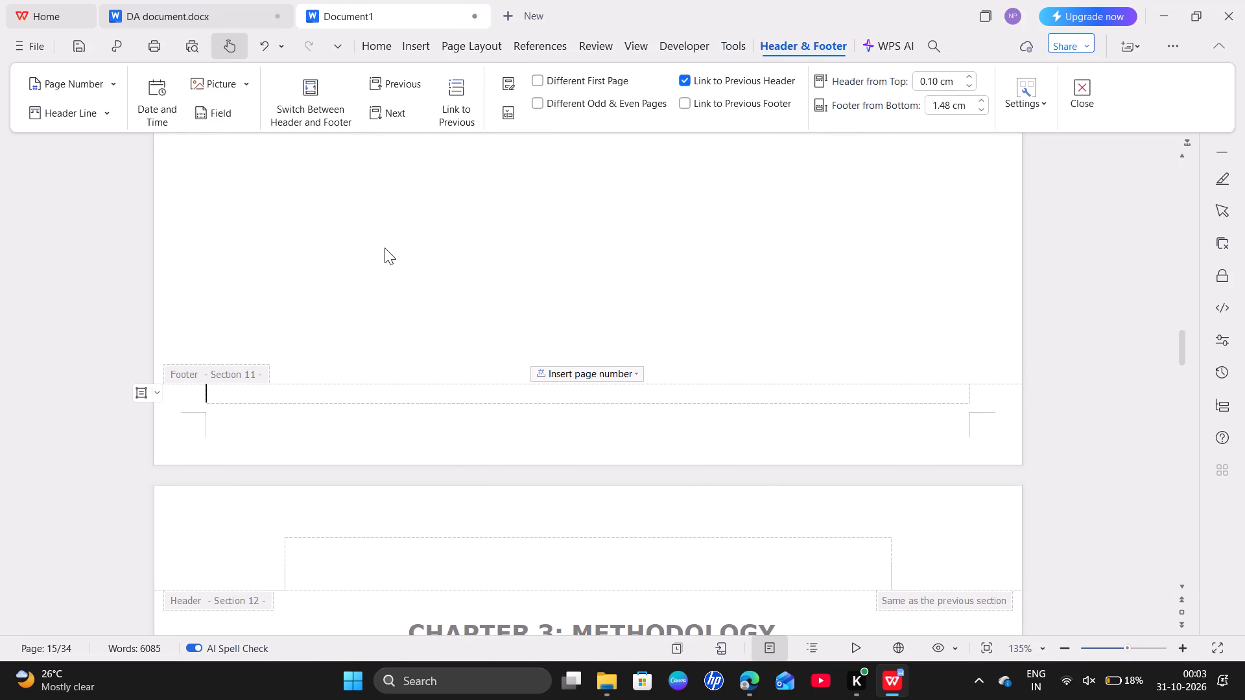
{"action": "left_click", "coordinate": [385, 248]}
{"action": "scroll", "coordinate": [356, 315], "scroll_direction": "up", "scroll_amount": 4}
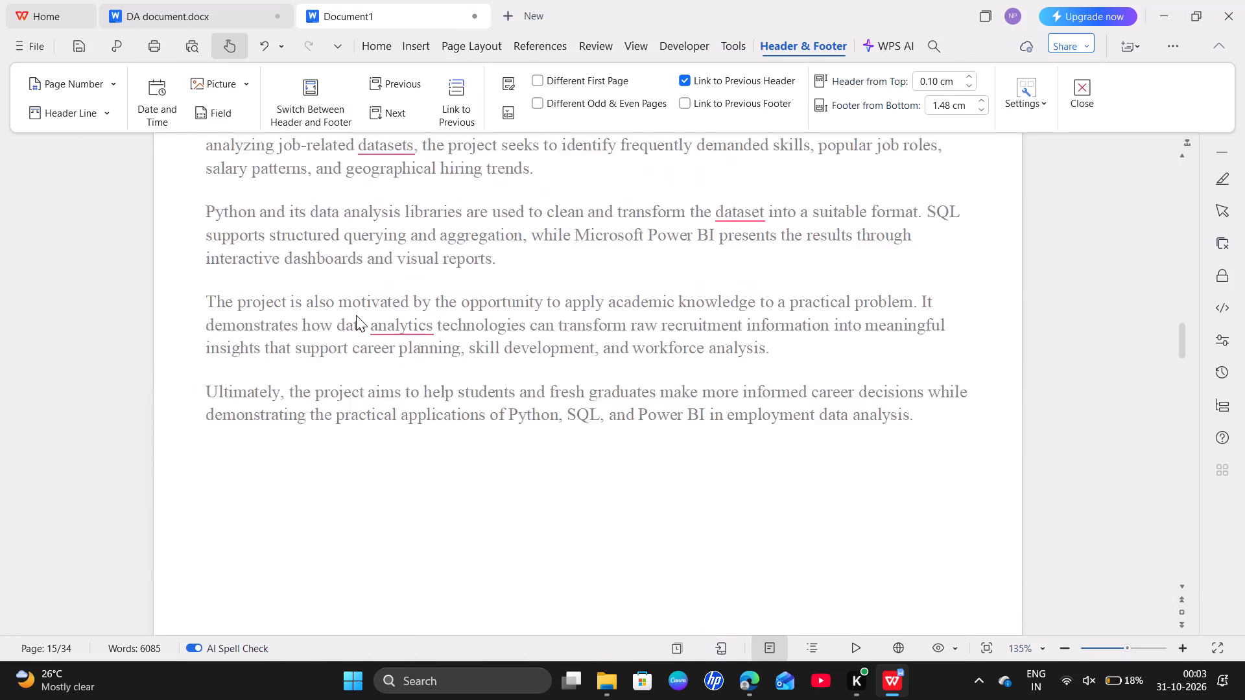
{"action": "scroll", "coordinate": [356, 315], "scroll_direction": "up", "scroll_amount": 6}
{"action": "scroll", "coordinate": [356, 315], "scroll_direction": "down", "scroll_amount": 2}
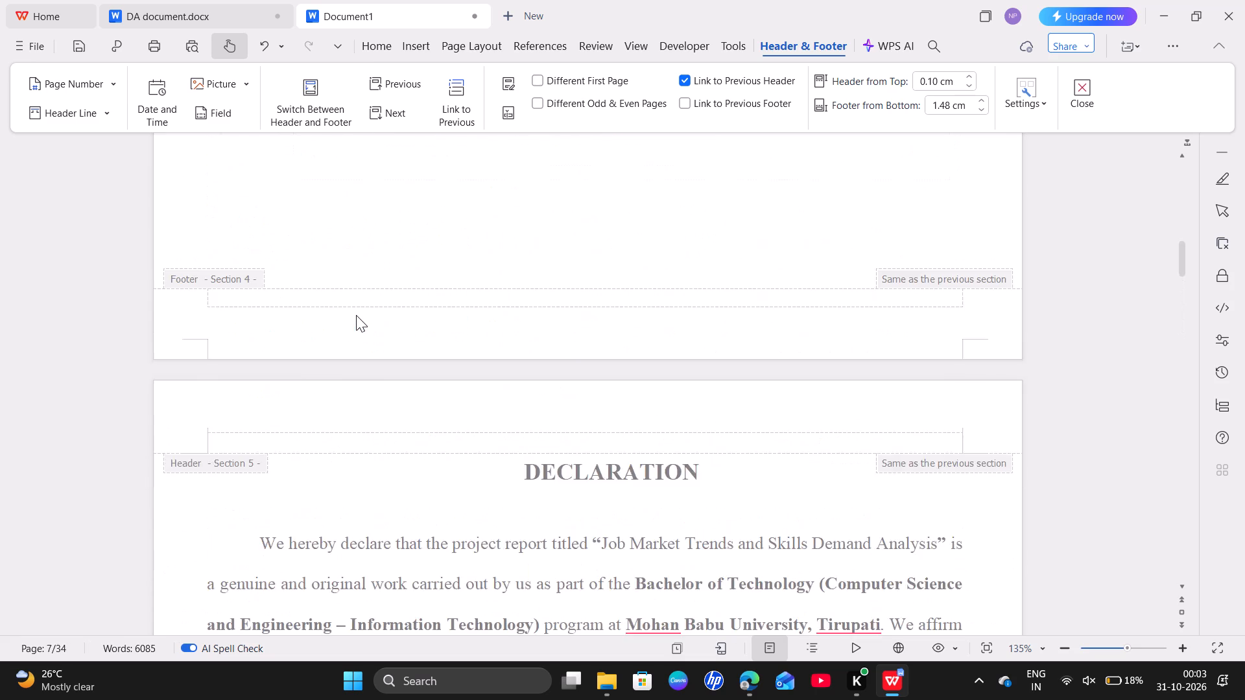
{"action": "scroll", "coordinate": [356, 315], "scroll_direction": "down", "scroll_amount": 6}
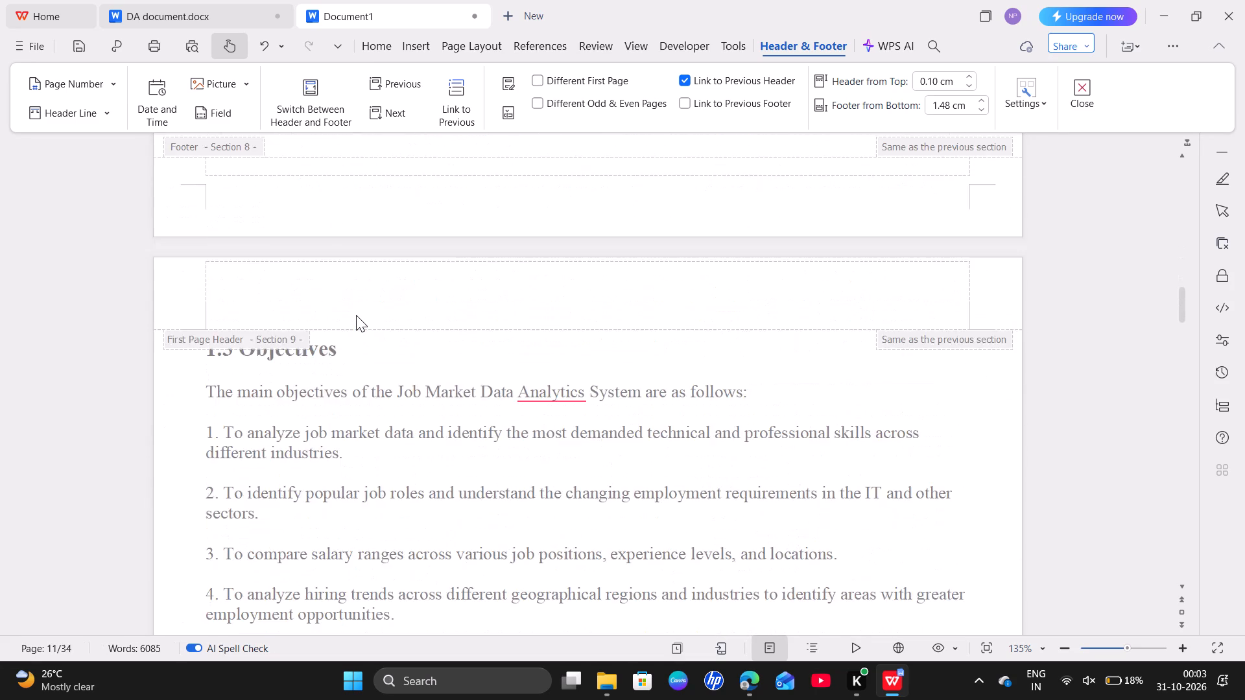
{"action": "scroll", "coordinate": [356, 315], "scroll_direction": "up", "scroll_amount": 3}
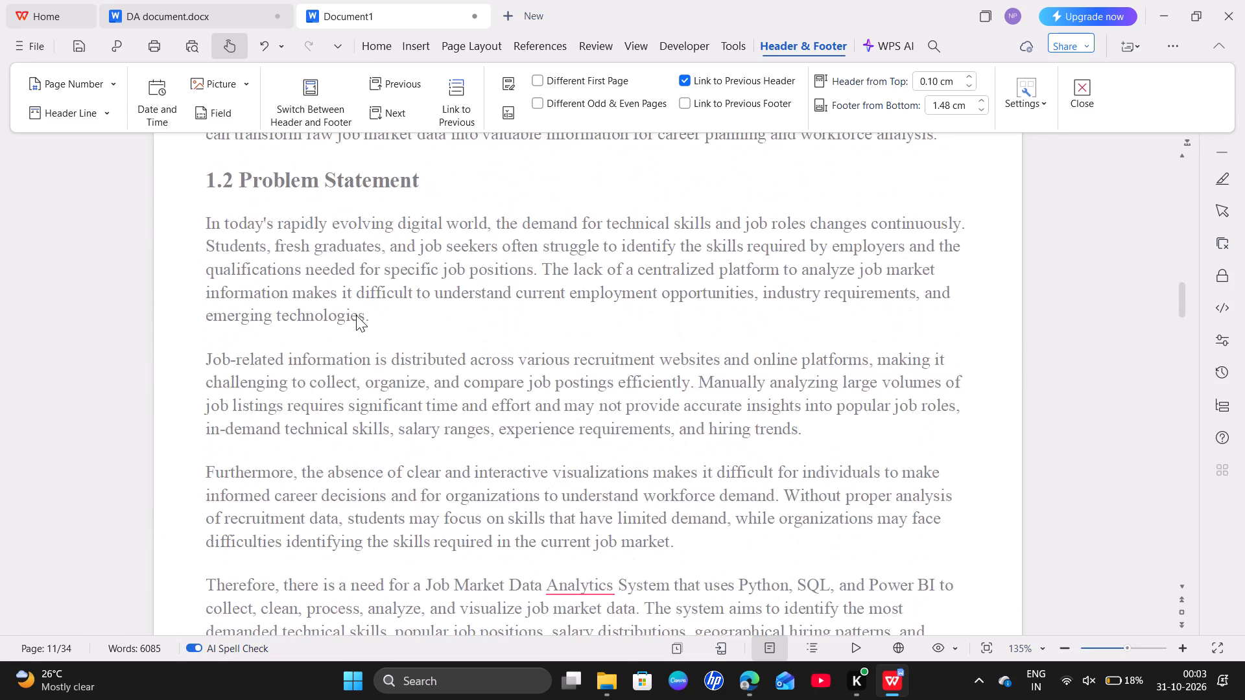
{"action": "scroll", "coordinate": [356, 315], "scroll_direction": "up", "scroll_amount": 3}
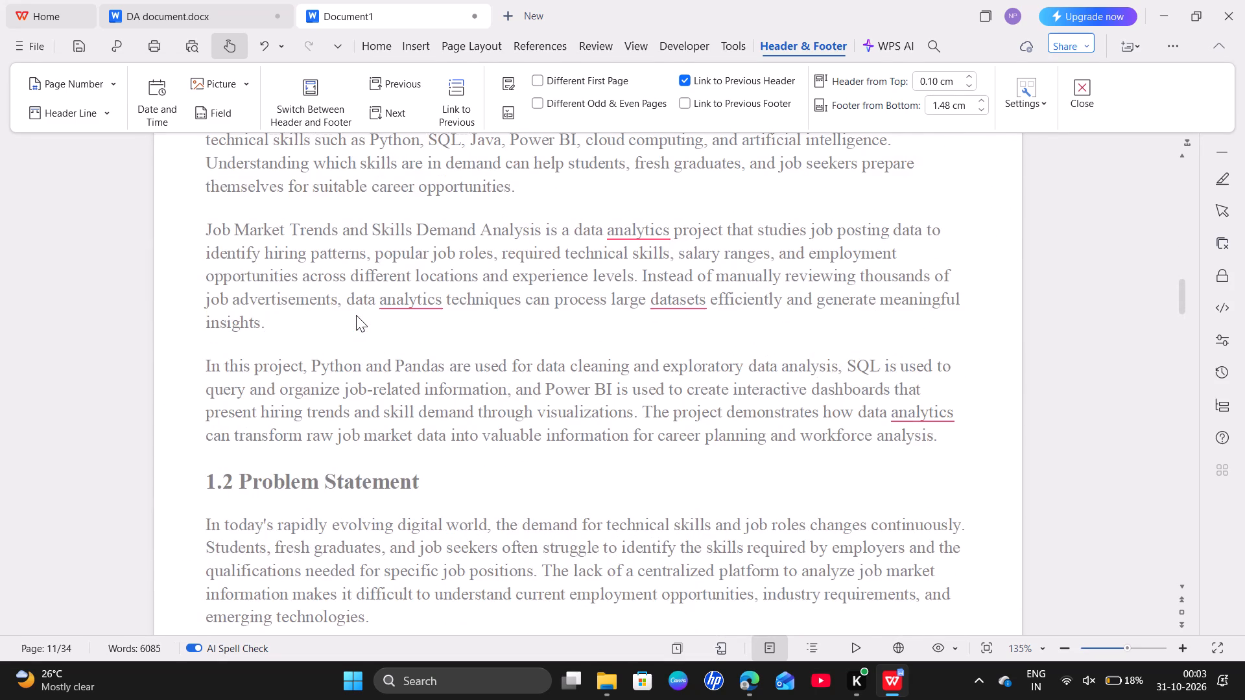
{"action": "scroll", "coordinate": [356, 315], "scroll_direction": "up", "scroll_amount": 1}
{"action": "scroll", "coordinate": [356, 315], "scroll_direction": "down", "scroll_amount": 3}
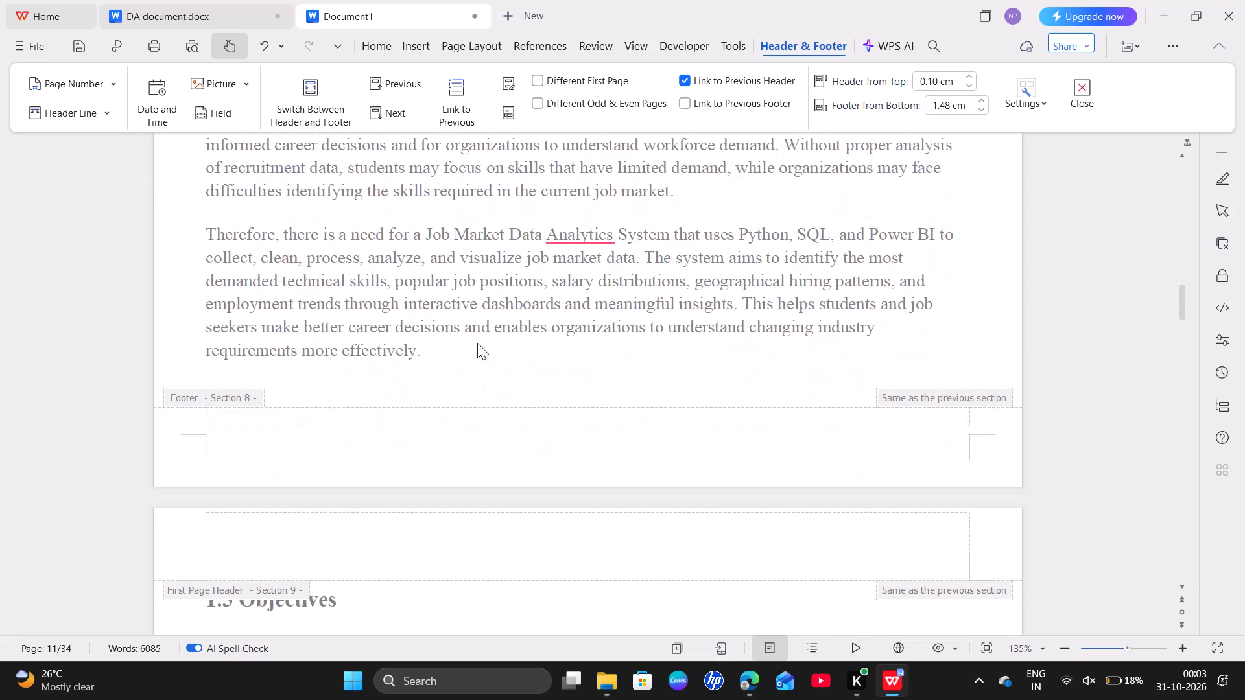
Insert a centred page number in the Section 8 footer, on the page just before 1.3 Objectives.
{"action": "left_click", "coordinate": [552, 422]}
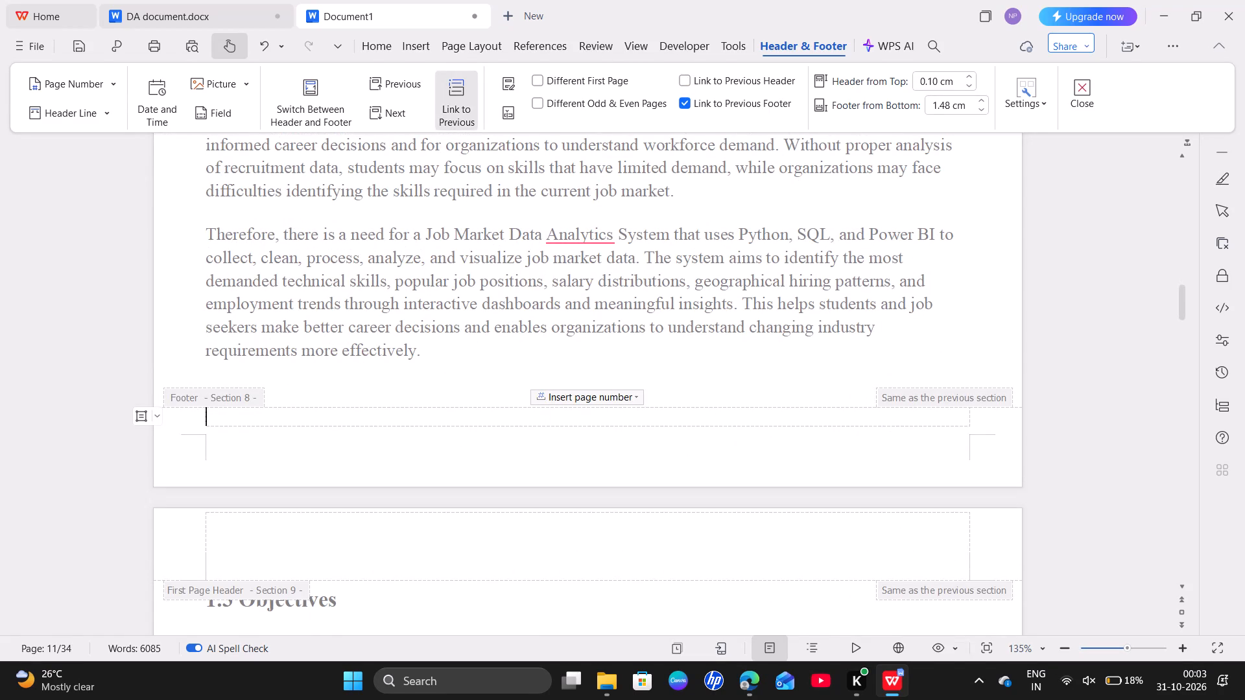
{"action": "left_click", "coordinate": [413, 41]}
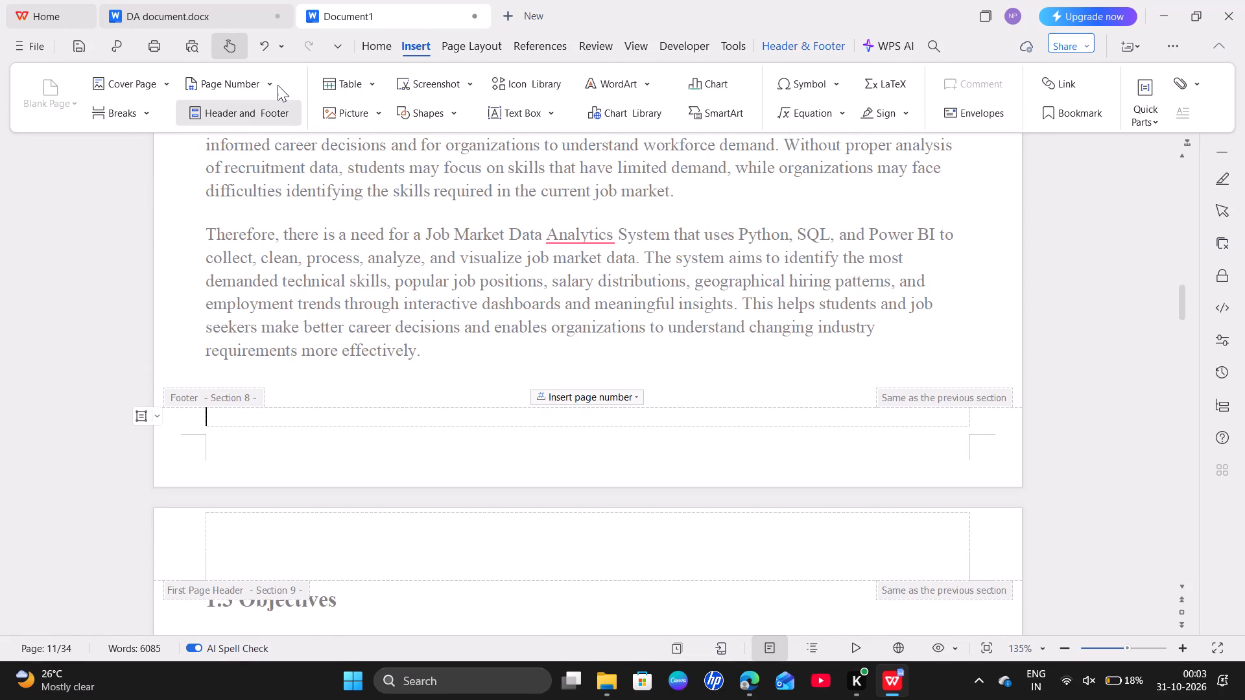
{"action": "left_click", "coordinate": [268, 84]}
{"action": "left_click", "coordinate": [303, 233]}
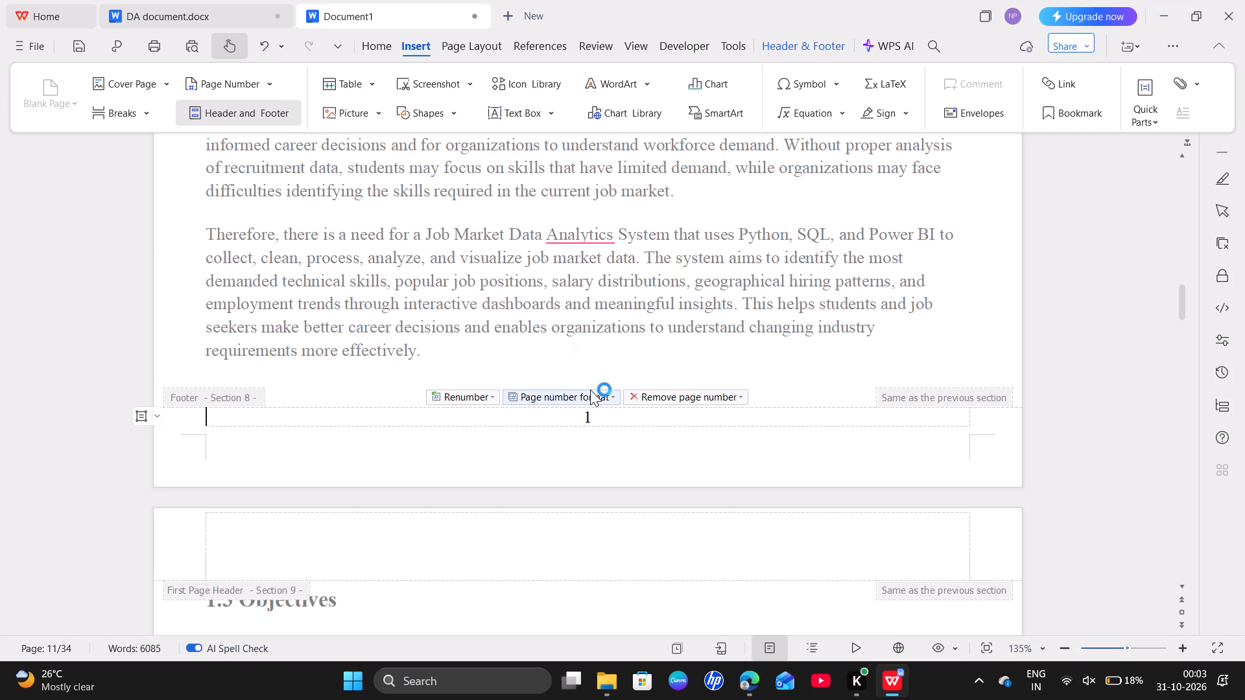
Check the footer page numbers from Chapter 1 through the Monthly Hiring Trends pages of Chapter 3.
{"action": "scroll", "coordinate": [590, 390], "scroll_direction": "down", "scroll_amount": 14}
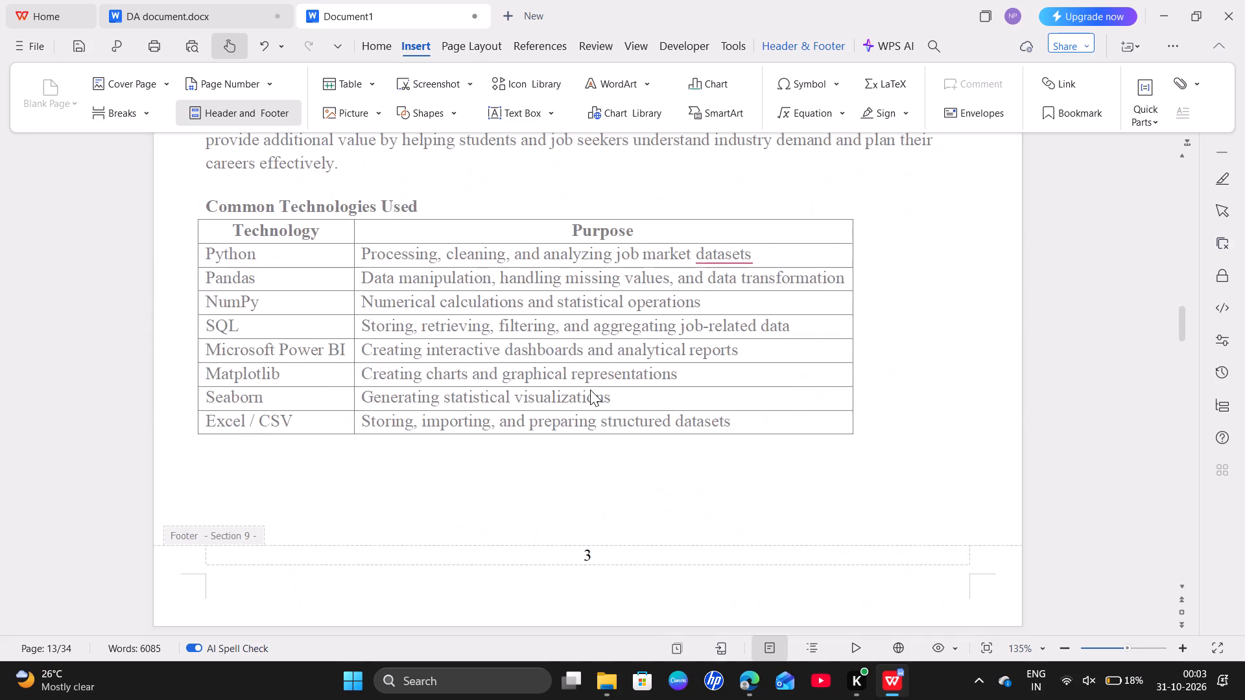
{"action": "scroll", "coordinate": [590, 390], "scroll_direction": "down", "scroll_amount": 6}
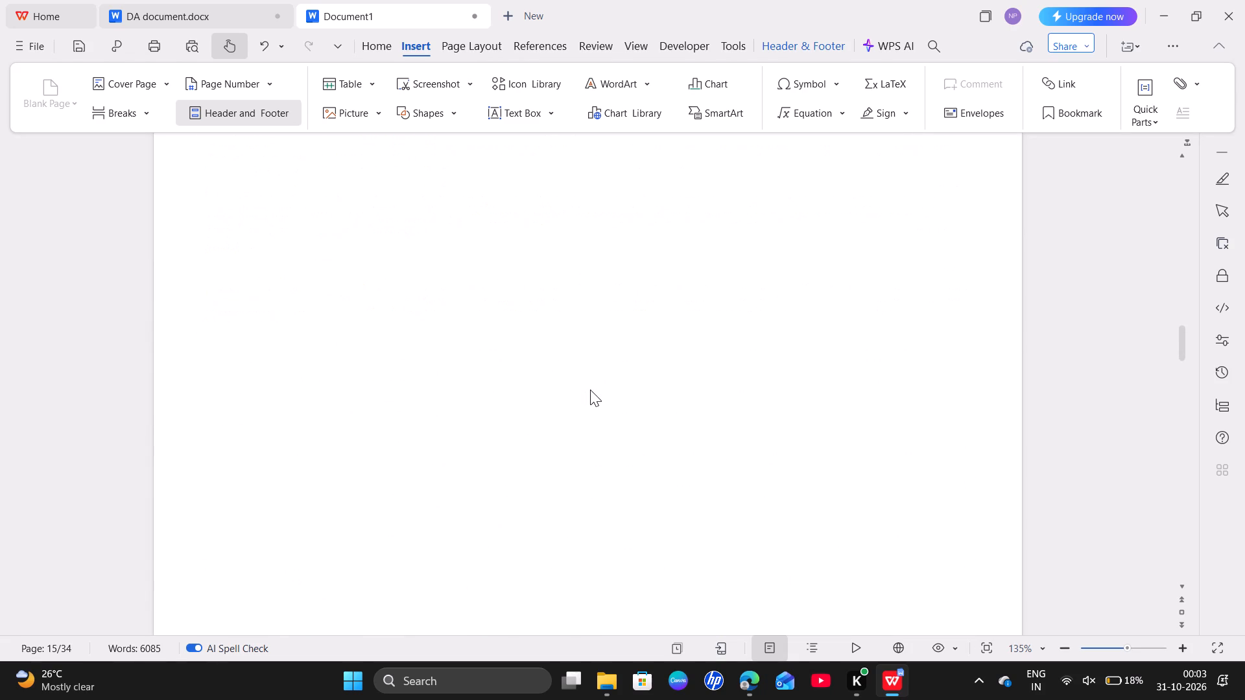
{"action": "scroll", "coordinate": [590, 390], "scroll_direction": "down", "scroll_amount": 4}
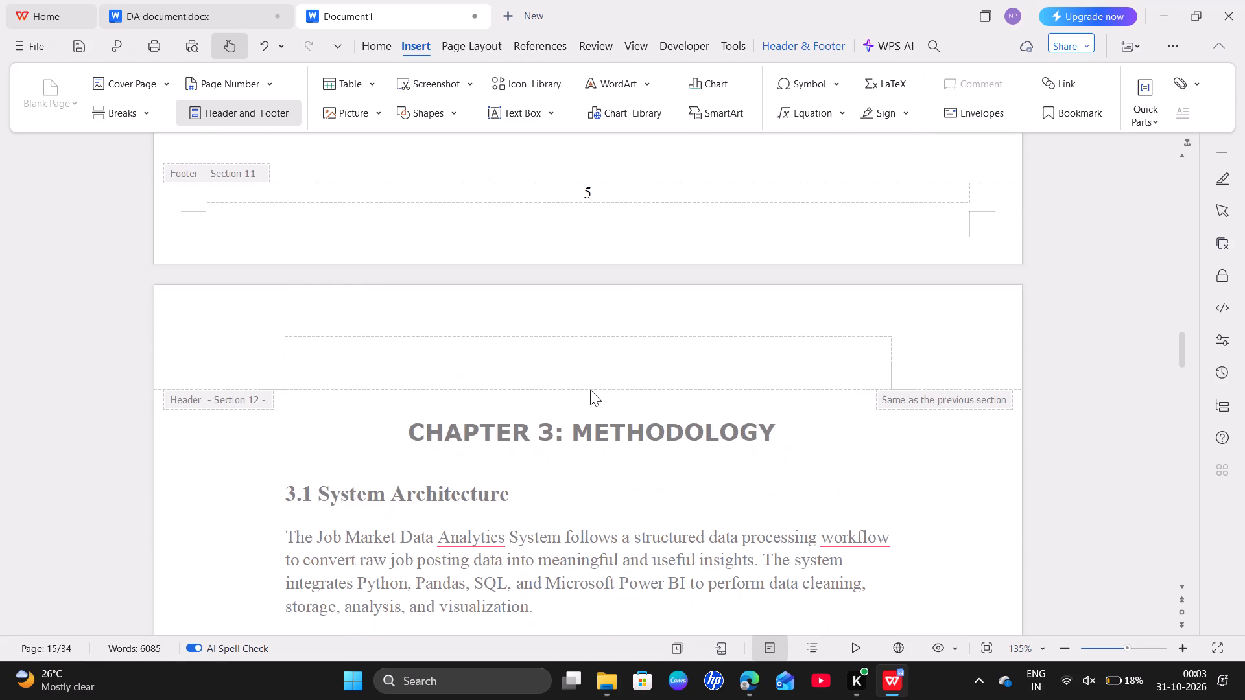
{"action": "scroll", "coordinate": [590, 390], "scroll_direction": "down", "scroll_amount": 2}
{"action": "scroll", "coordinate": [590, 390], "scroll_direction": "up", "scroll_amount": 1}
{"action": "scroll", "coordinate": [590, 390], "scroll_direction": "down", "scroll_amount": 2}
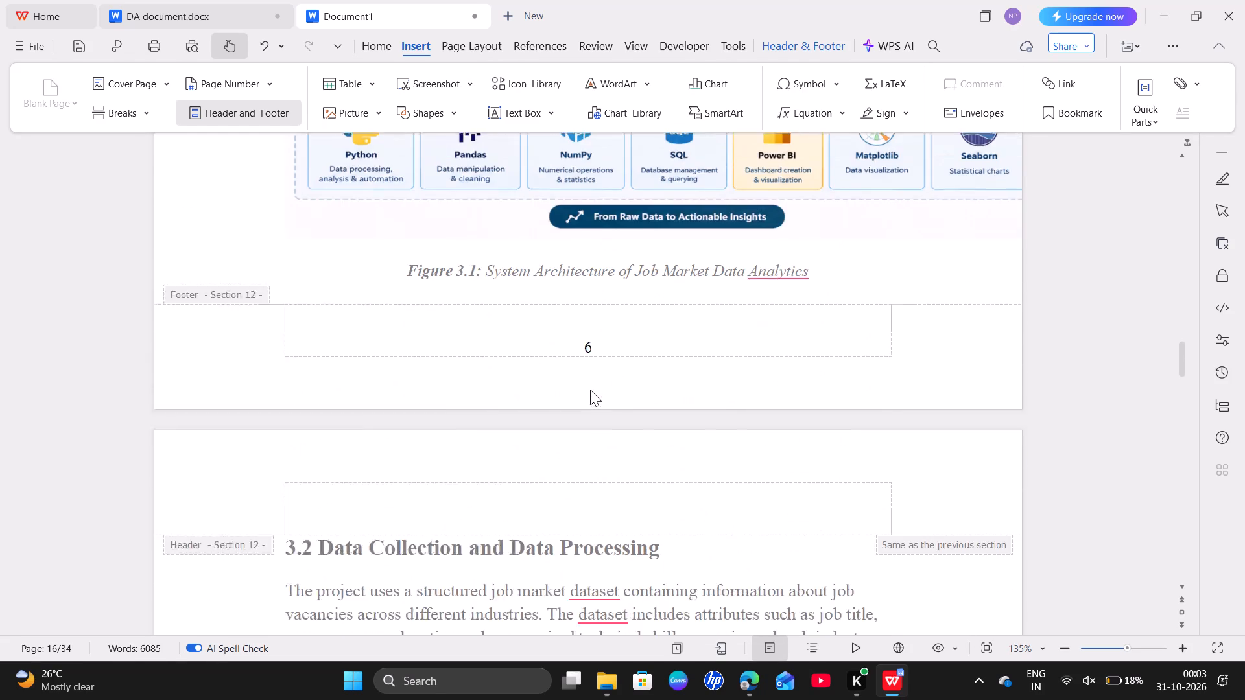
{"action": "scroll", "coordinate": [590, 390], "scroll_direction": "down", "scroll_amount": 4}
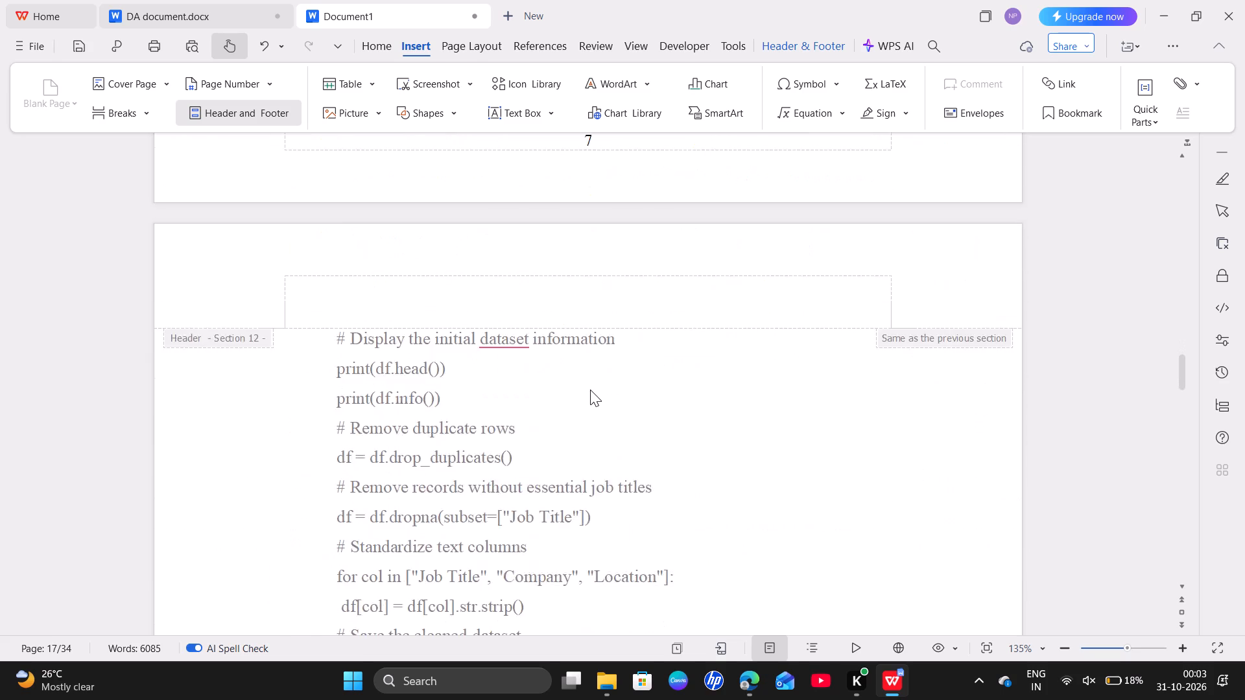
{"action": "scroll", "coordinate": [590, 390], "scroll_direction": "down", "scroll_amount": 4}
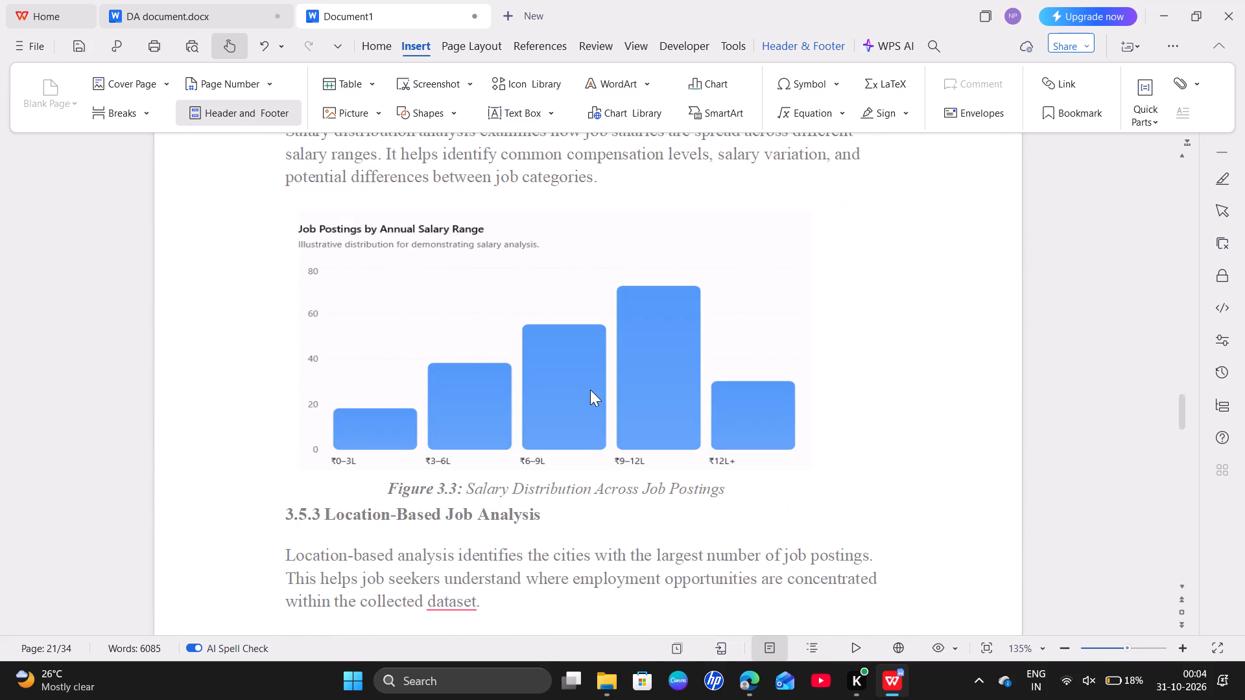
{"action": "scroll", "coordinate": [590, 390], "scroll_direction": "down", "scroll_amount": 5}
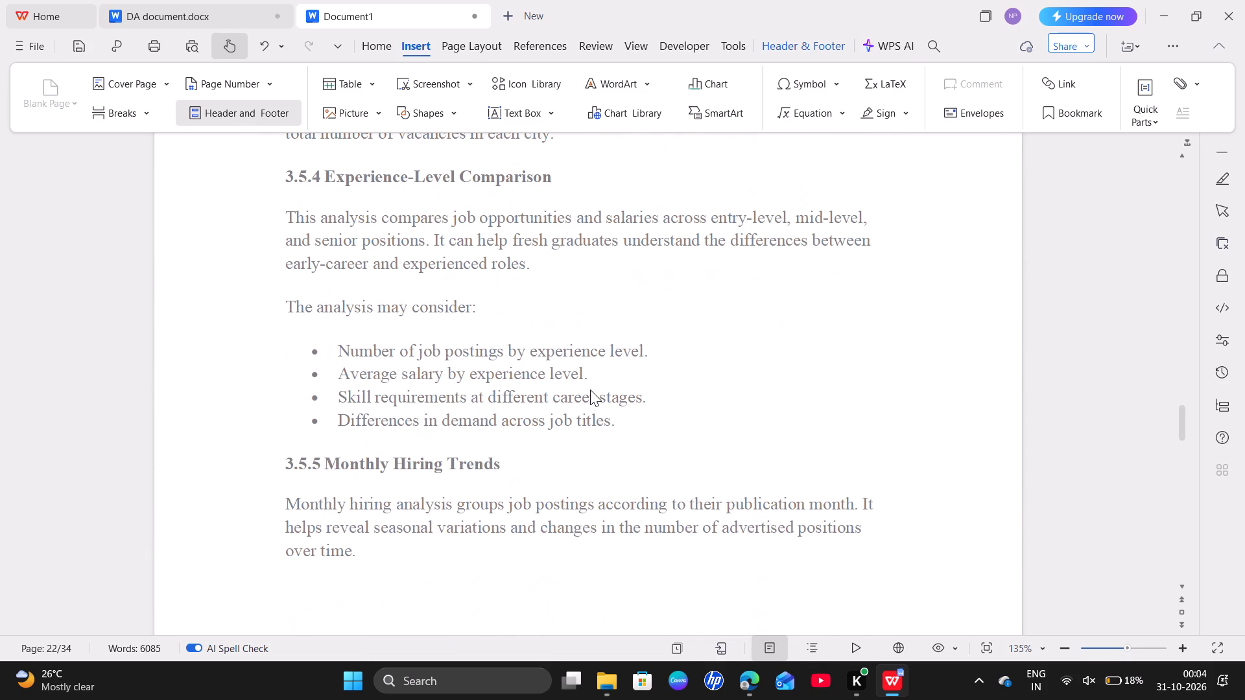
{"action": "scroll", "coordinate": [650, 442], "scroll_direction": "down", "scroll_amount": 3}
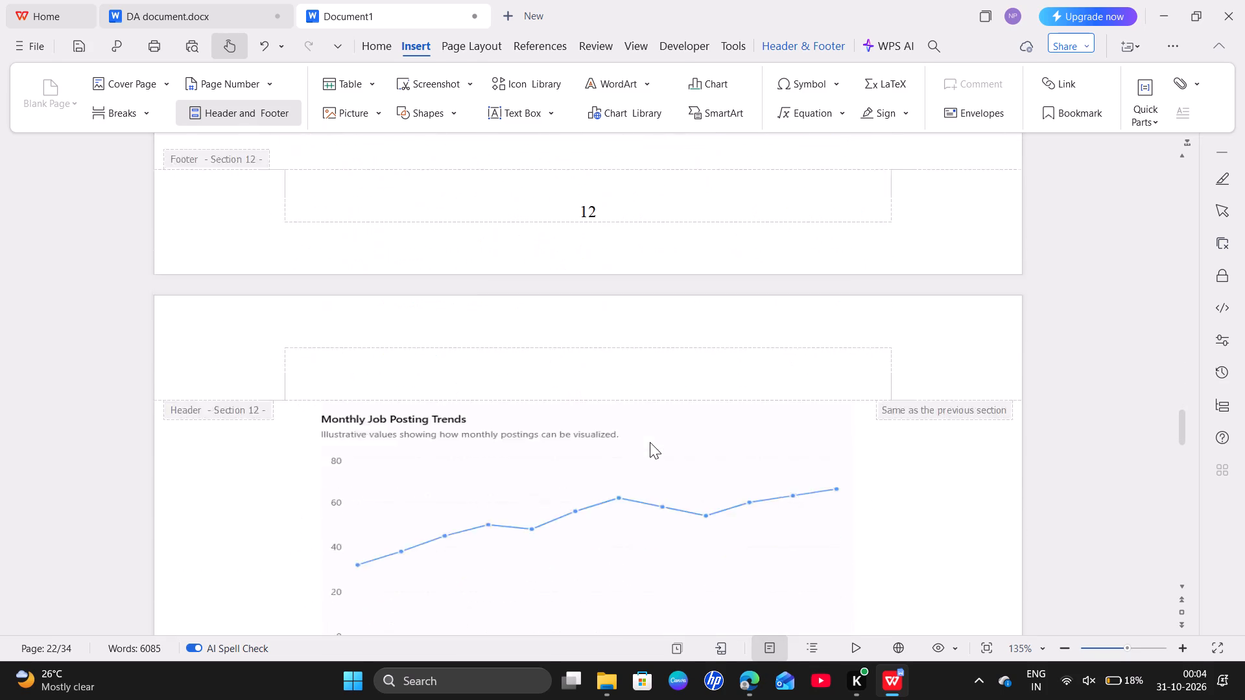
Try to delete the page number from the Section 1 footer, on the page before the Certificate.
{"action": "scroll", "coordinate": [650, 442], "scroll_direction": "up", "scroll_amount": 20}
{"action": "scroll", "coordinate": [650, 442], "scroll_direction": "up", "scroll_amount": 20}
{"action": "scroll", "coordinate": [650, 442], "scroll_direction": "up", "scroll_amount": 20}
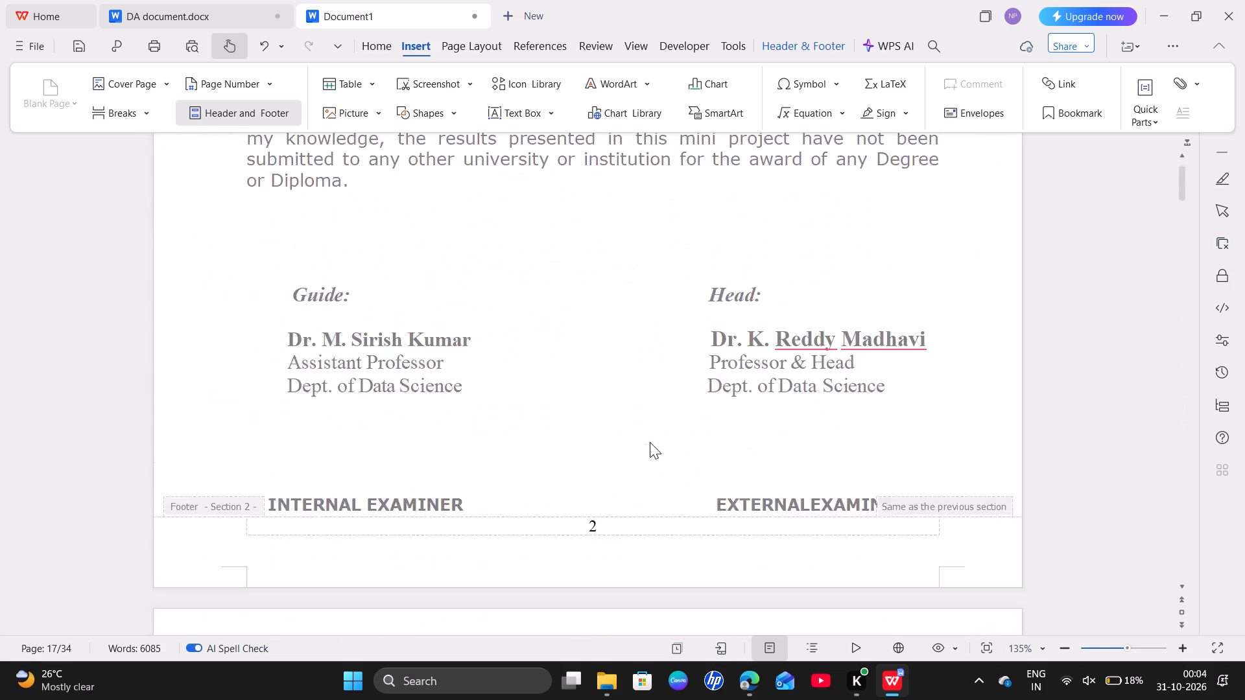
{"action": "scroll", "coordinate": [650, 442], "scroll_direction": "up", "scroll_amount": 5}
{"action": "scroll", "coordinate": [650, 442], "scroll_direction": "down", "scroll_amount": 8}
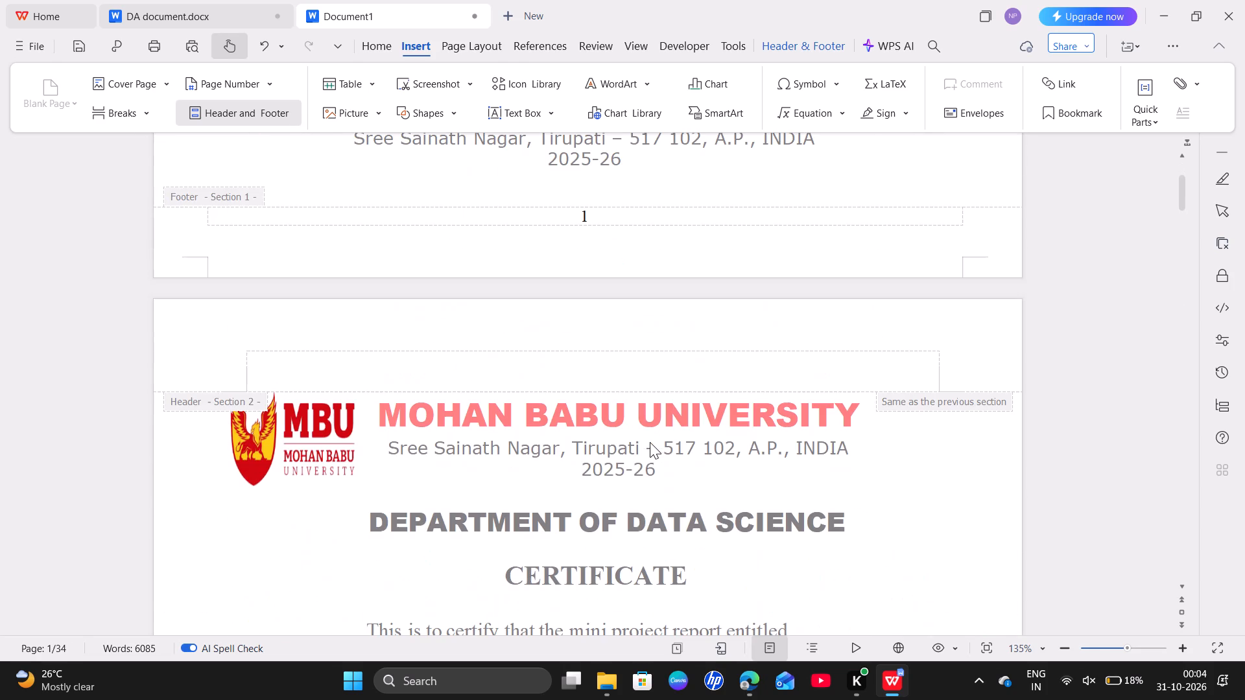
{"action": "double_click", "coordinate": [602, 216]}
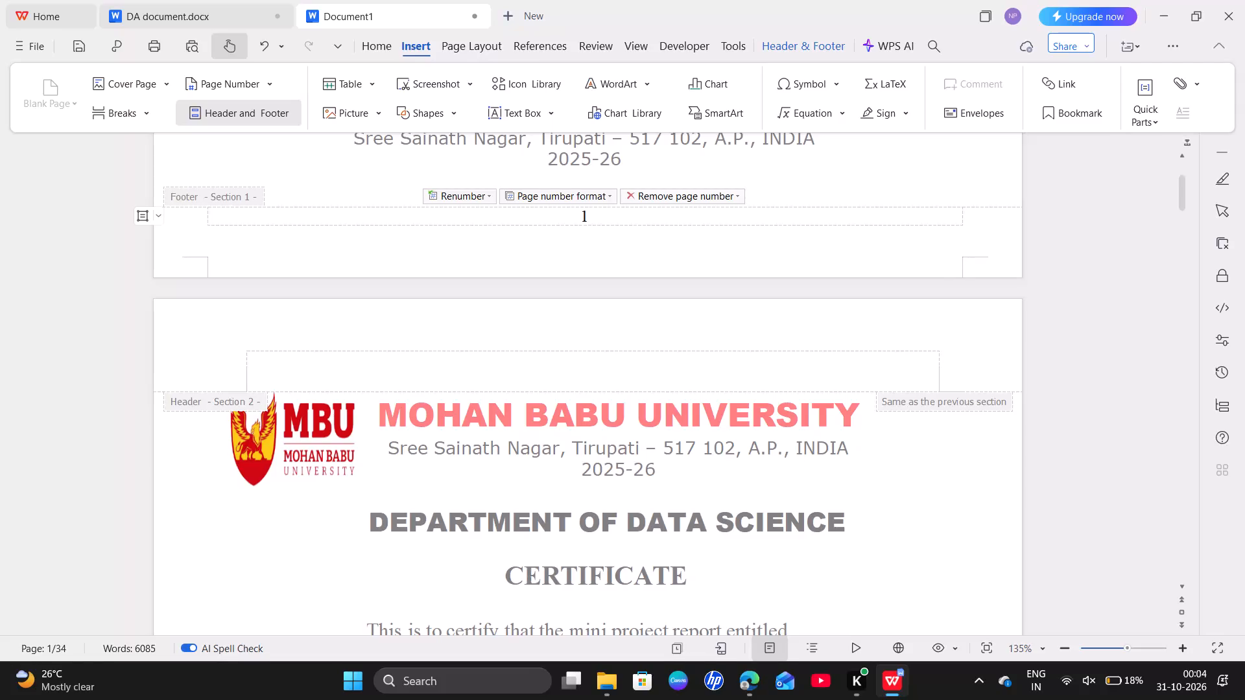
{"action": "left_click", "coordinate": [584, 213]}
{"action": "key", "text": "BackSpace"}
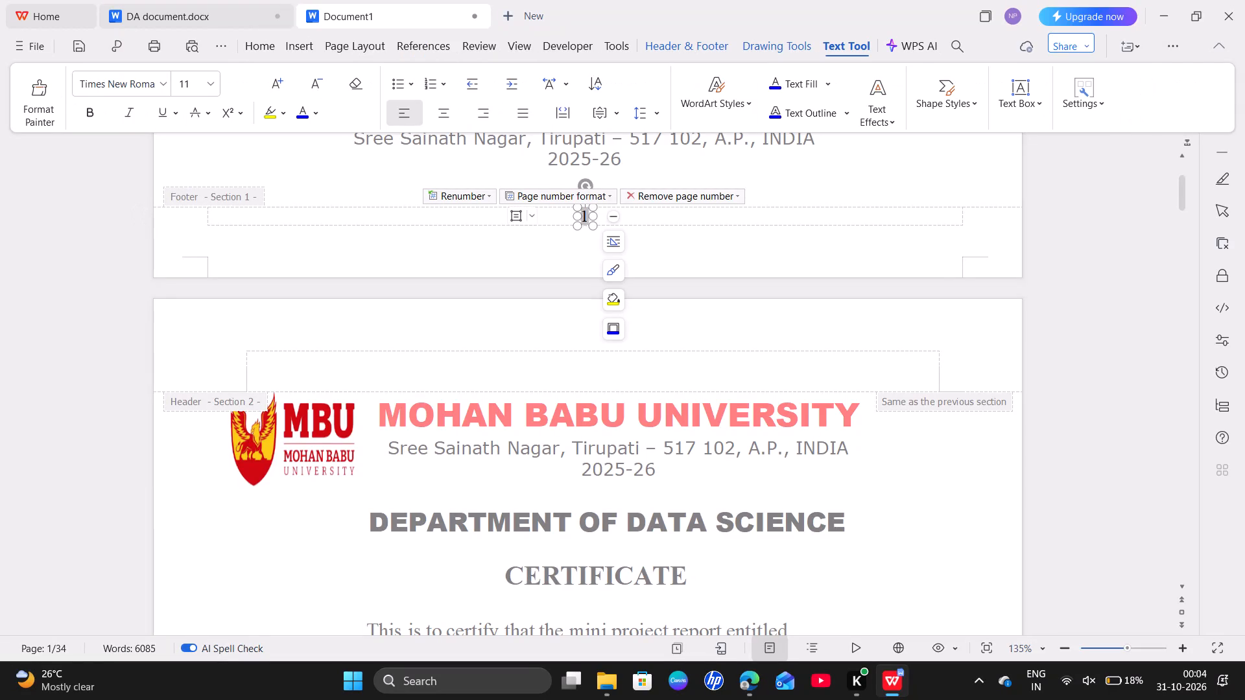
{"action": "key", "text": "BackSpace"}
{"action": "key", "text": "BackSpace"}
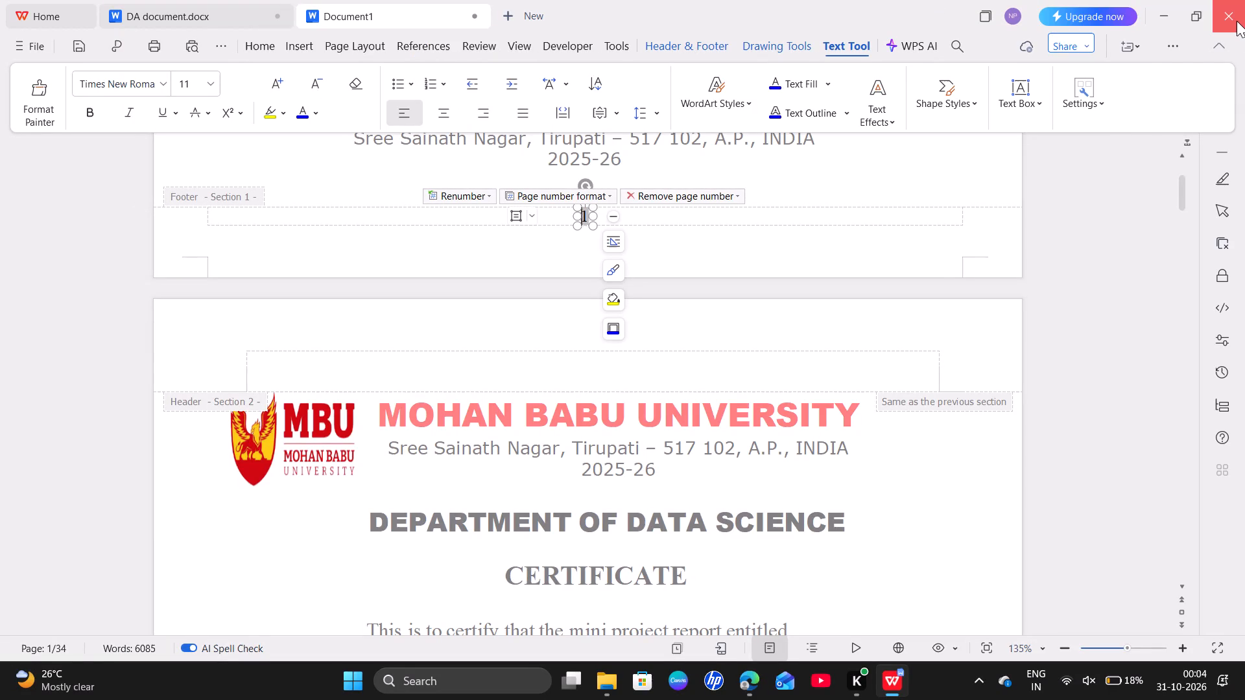
Close WPS Office, discarding the changes to both DA document.docx and Document1.
{"action": "left_click", "coordinate": [1237, 21]}
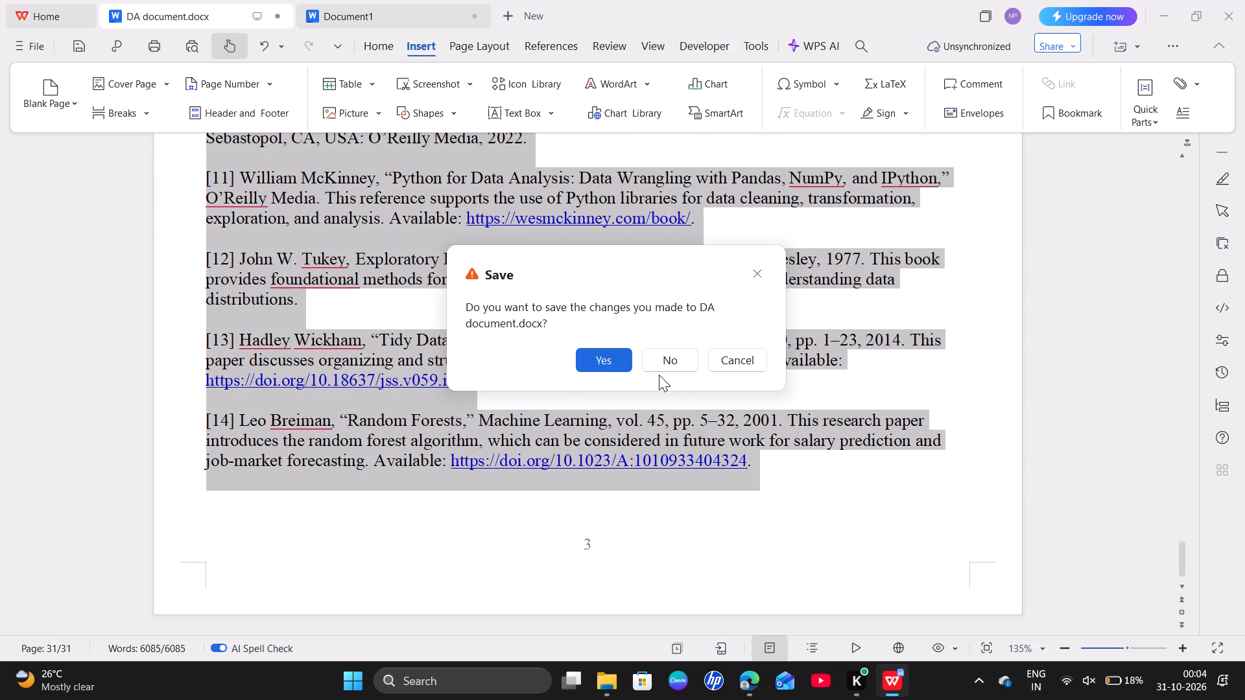
{"action": "left_click", "coordinate": [658, 362]}
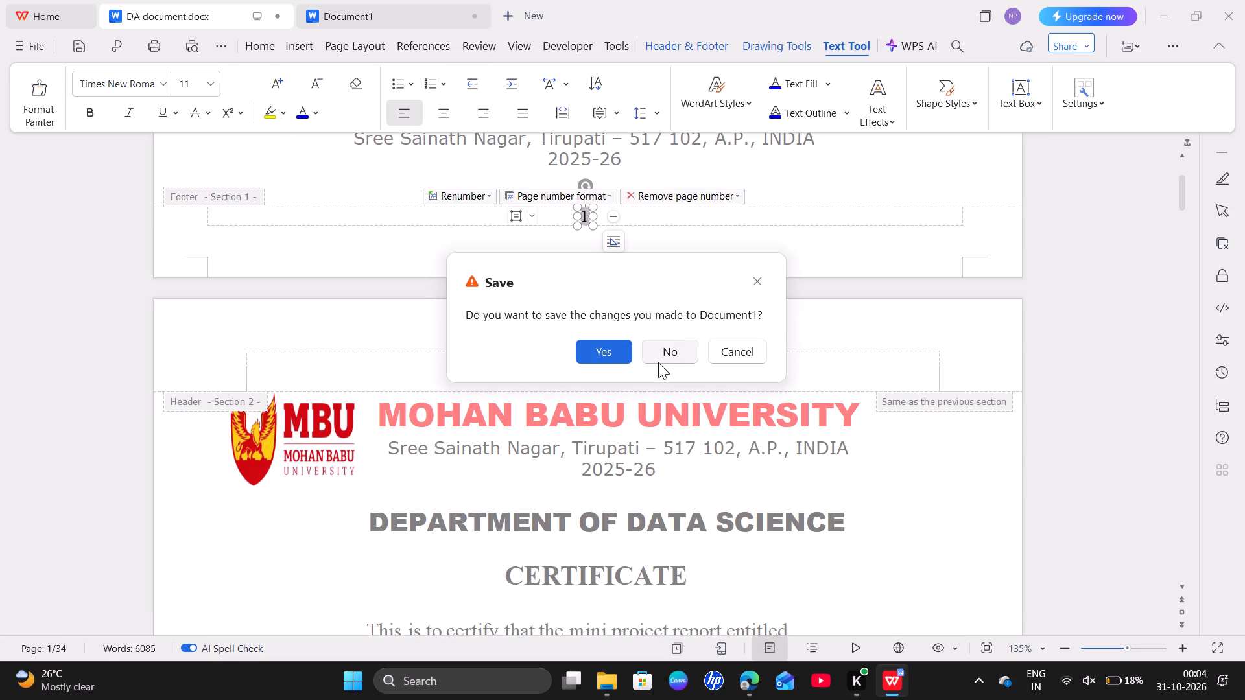
{"action": "left_click", "coordinate": [668, 350]}
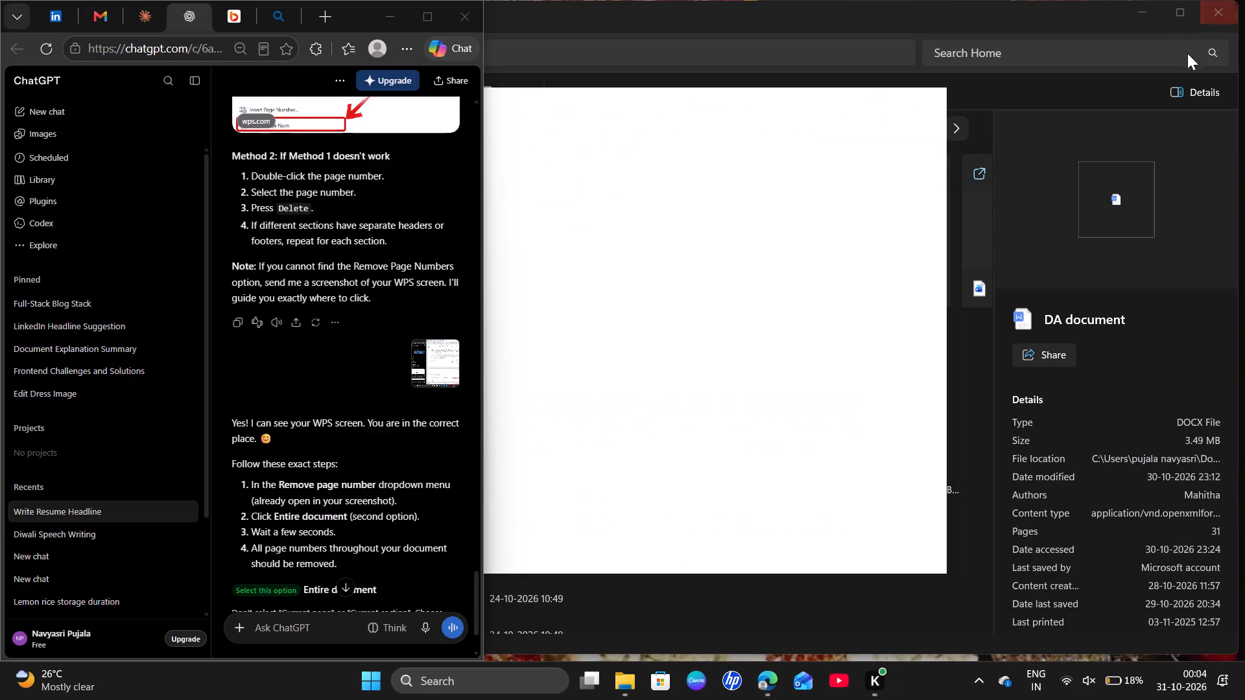
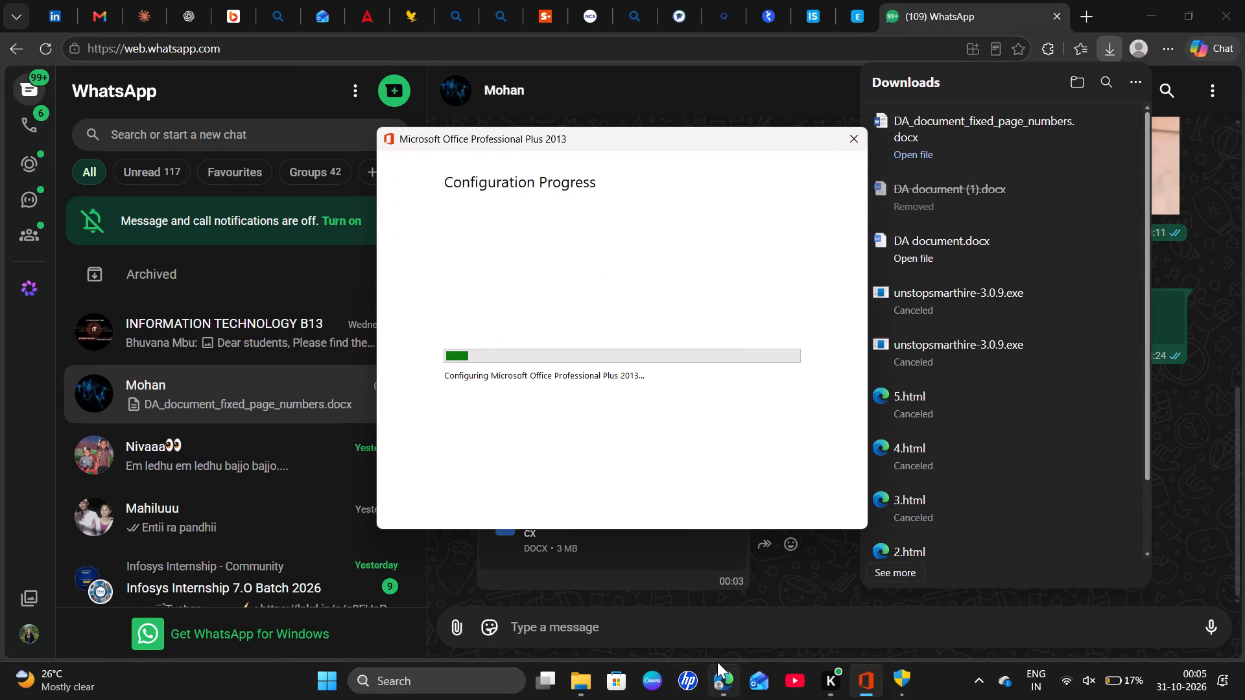
Open DA_document_fixed_page_numbers from the Downloads folder with WPS Office.
{"action": "left_click", "coordinate": [580, 681]}
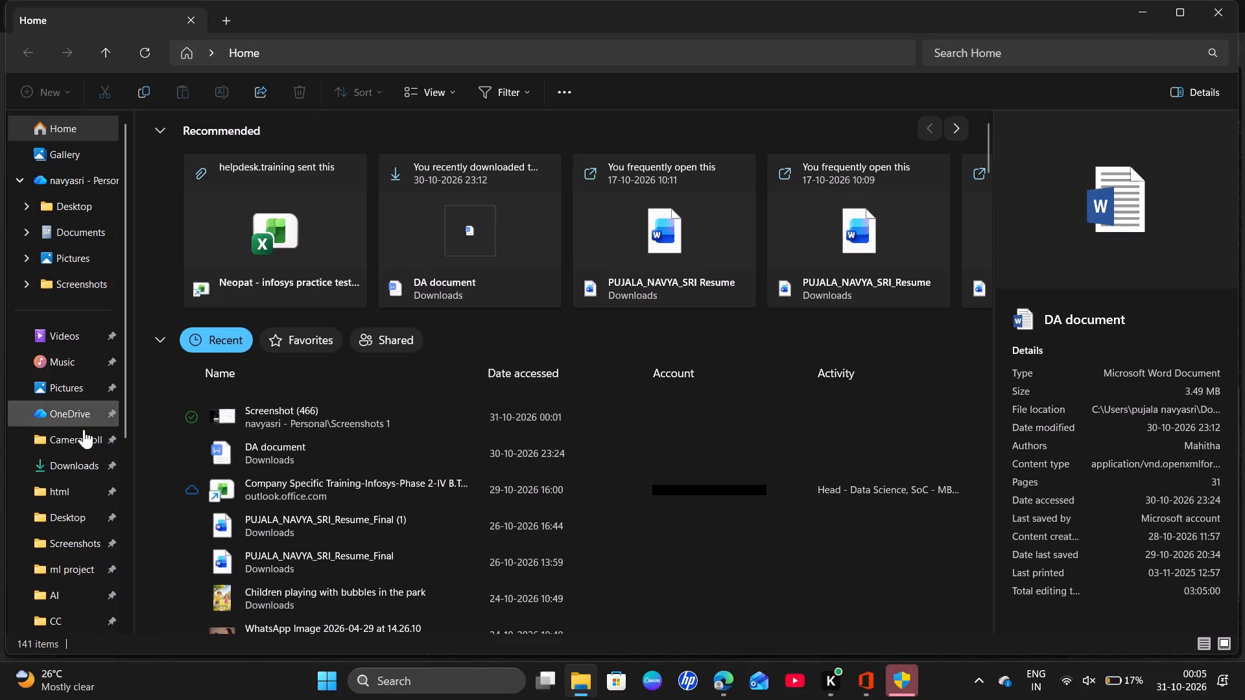
{"action": "left_click", "coordinate": [70, 476]}
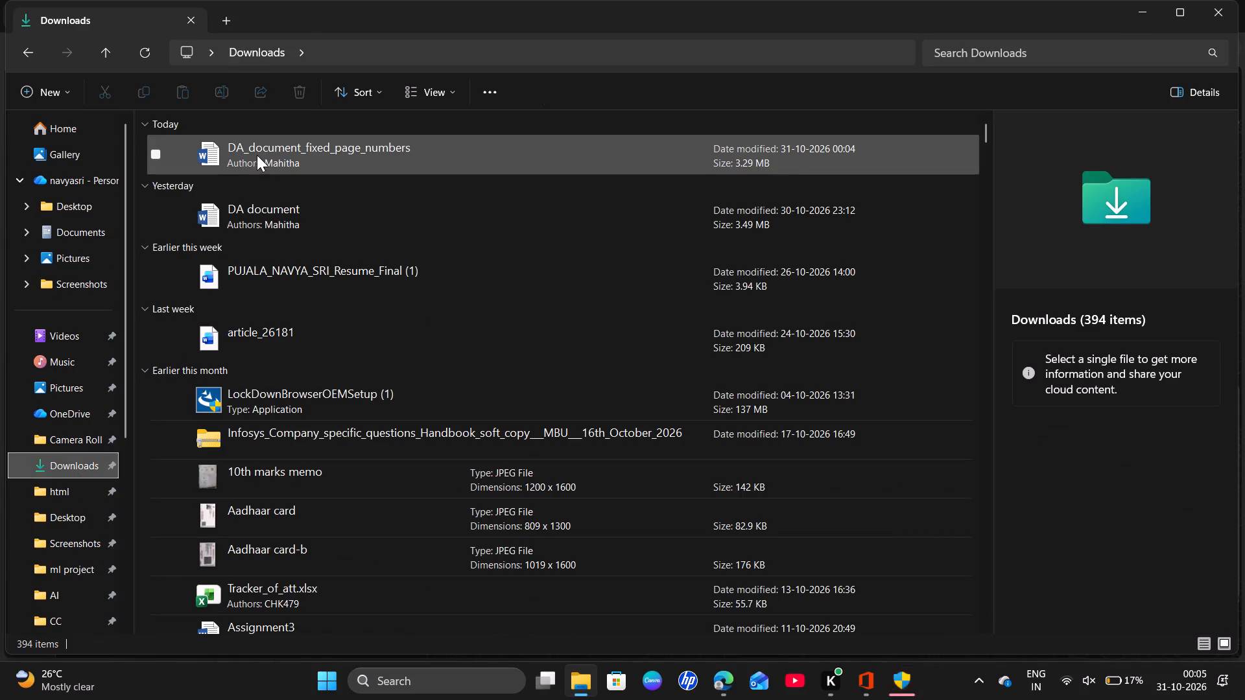
{"action": "left_click", "coordinate": [257, 155]}
{"action": "right_click", "coordinate": [257, 155]}
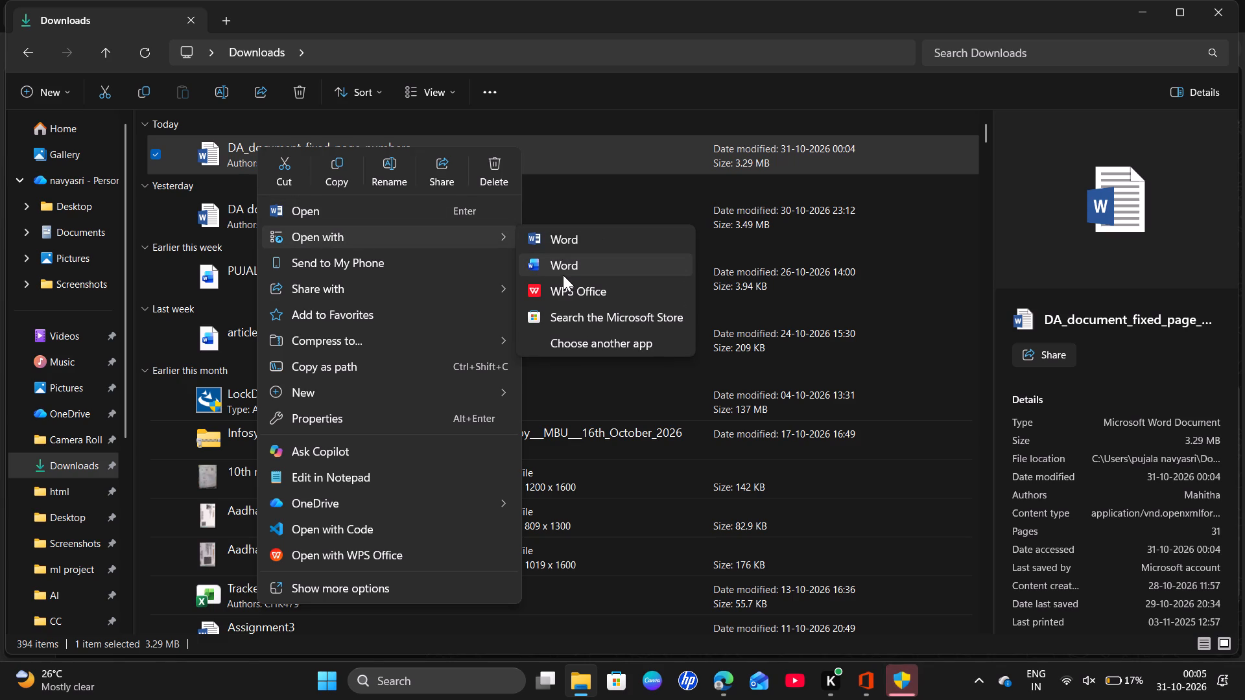
{"action": "left_click", "coordinate": [563, 288]}
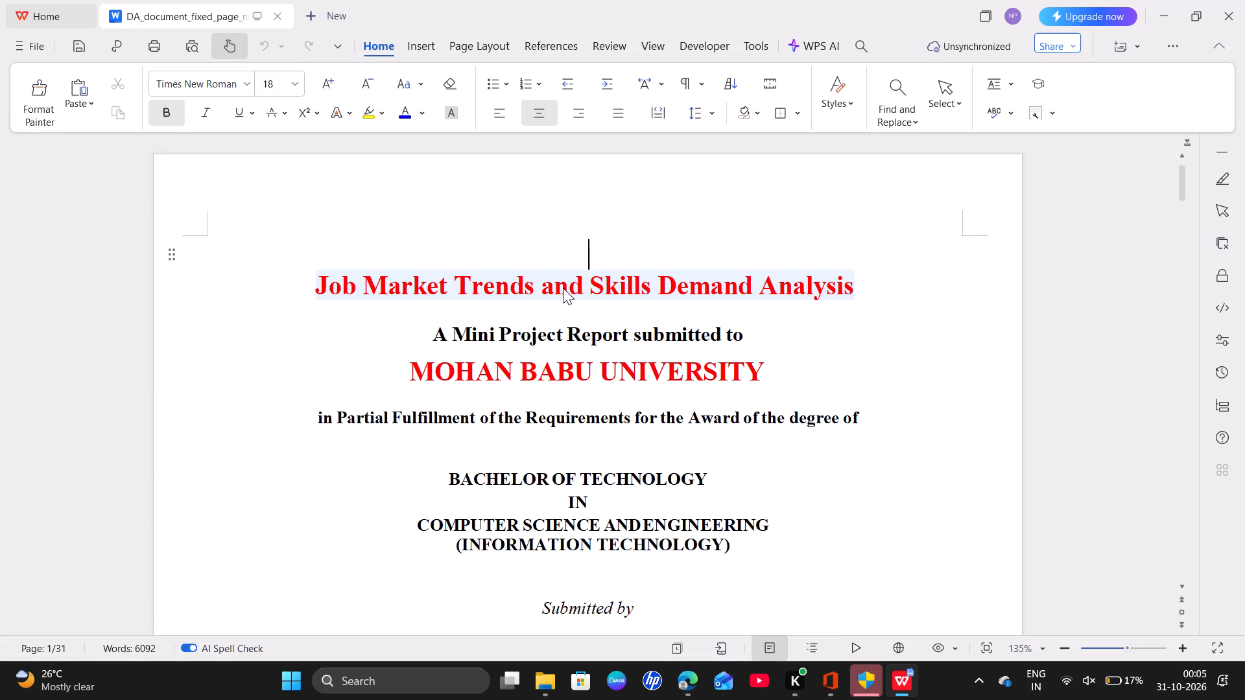
Examine the page numbering from the cover page through the contents table and Chapter 1 to the start of Chapter 2.
{"action": "scroll", "coordinate": [563, 288], "scroll_direction": "down", "scroll_amount": 2}
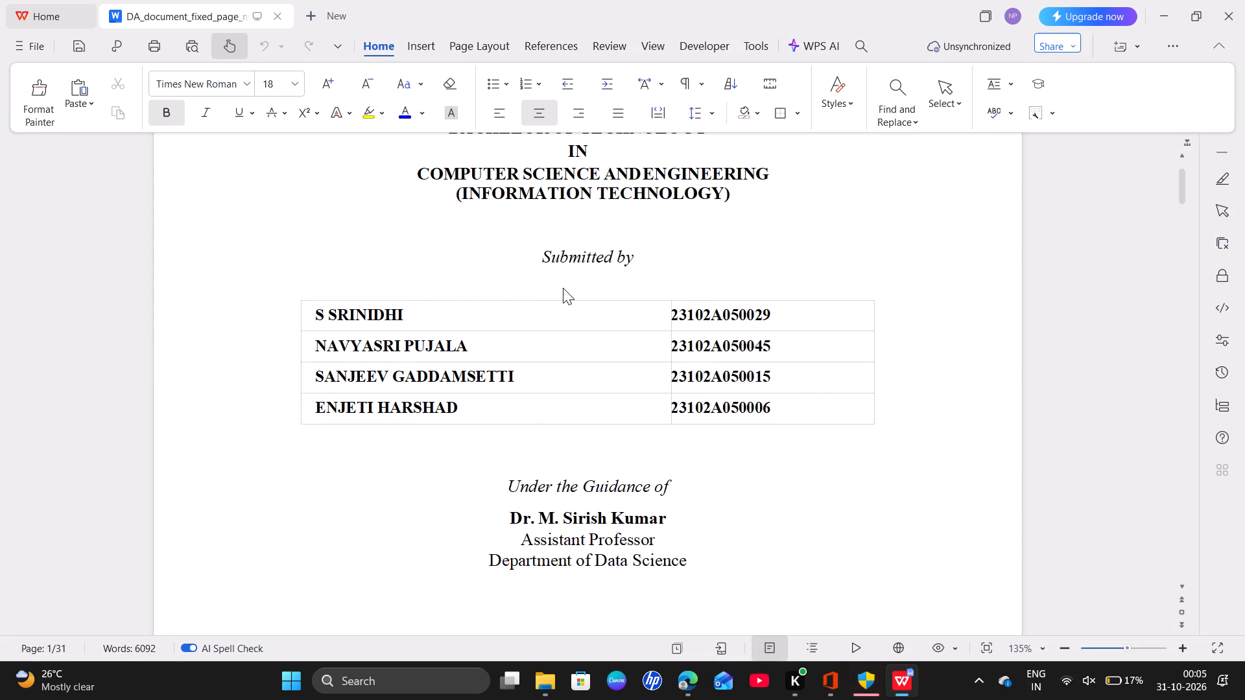
{"action": "scroll", "coordinate": [563, 288], "scroll_direction": "down", "scroll_amount": 12}
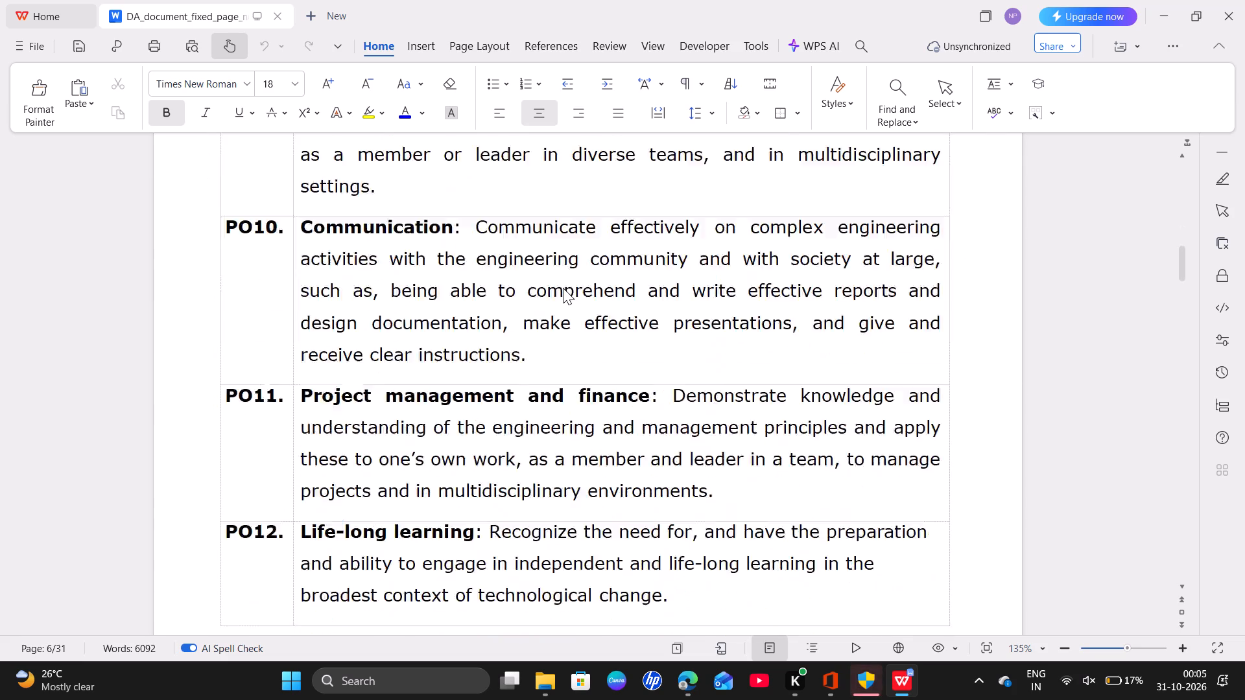
{"action": "scroll", "coordinate": [563, 288], "scroll_direction": "down", "scroll_amount": 12}
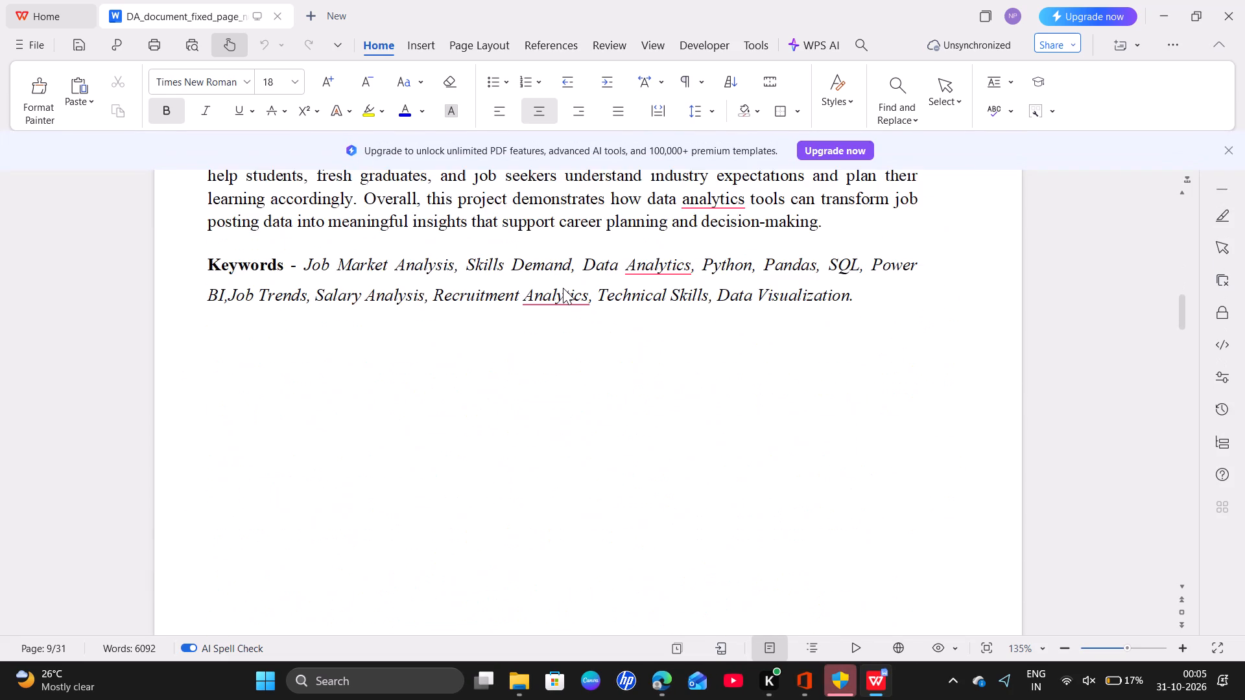
{"action": "scroll", "coordinate": [563, 288], "scroll_direction": "down", "scroll_amount": 2}
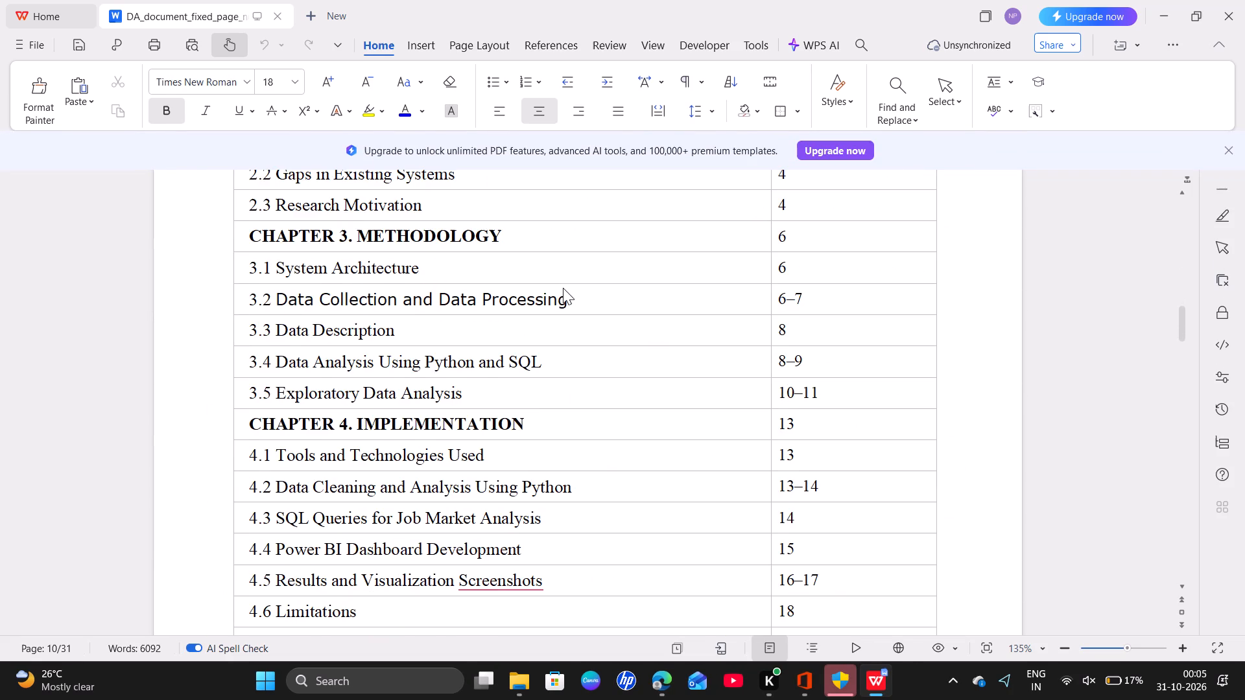
{"action": "scroll", "coordinate": [563, 288], "scroll_direction": "down", "scroll_amount": 2}
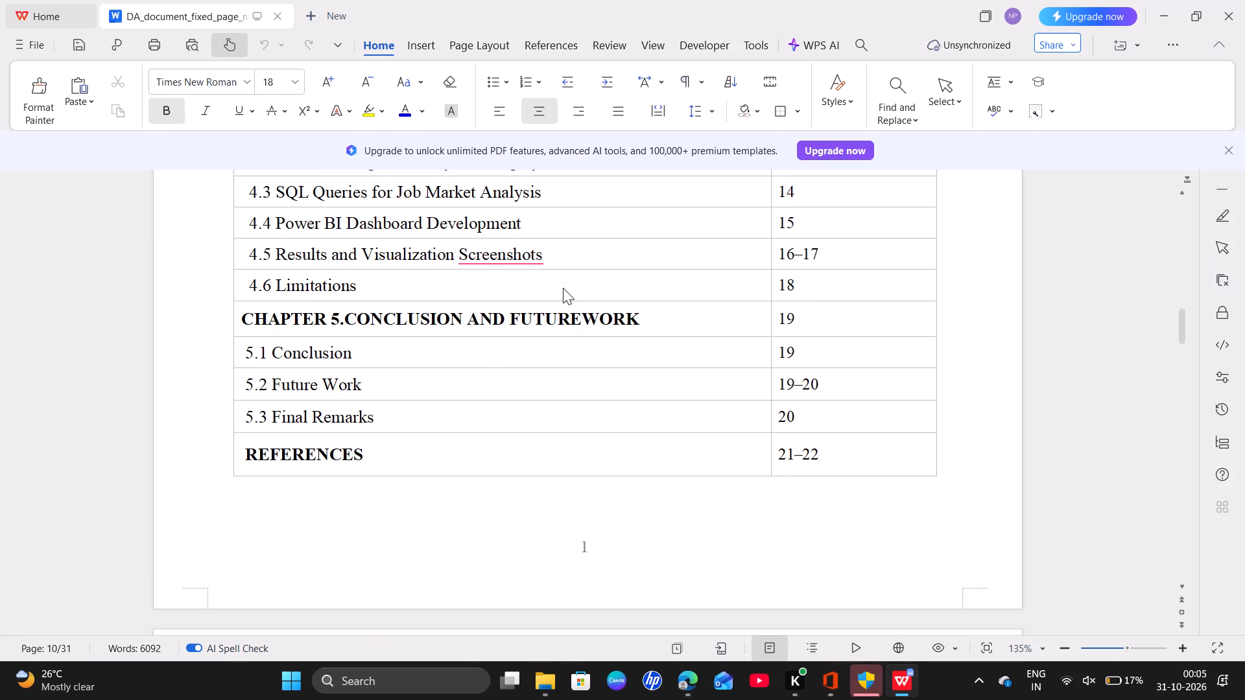
{"action": "scroll", "coordinate": [563, 288], "scroll_direction": "up", "scroll_amount": 1}
{"action": "scroll", "coordinate": [563, 288], "scroll_direction": "down", "scroll_amount": 2}
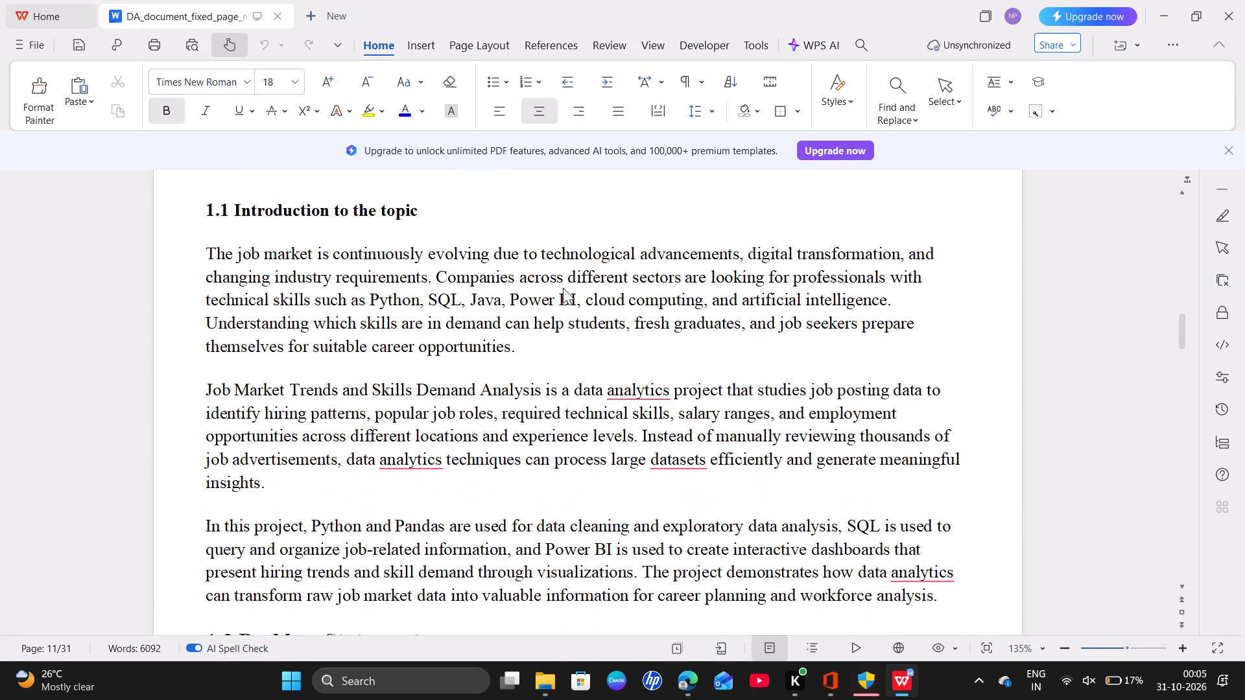
{"action": "scroll", "coordinate": [563, 288], "scroll_direction": "down", "scroll_amount": 6}
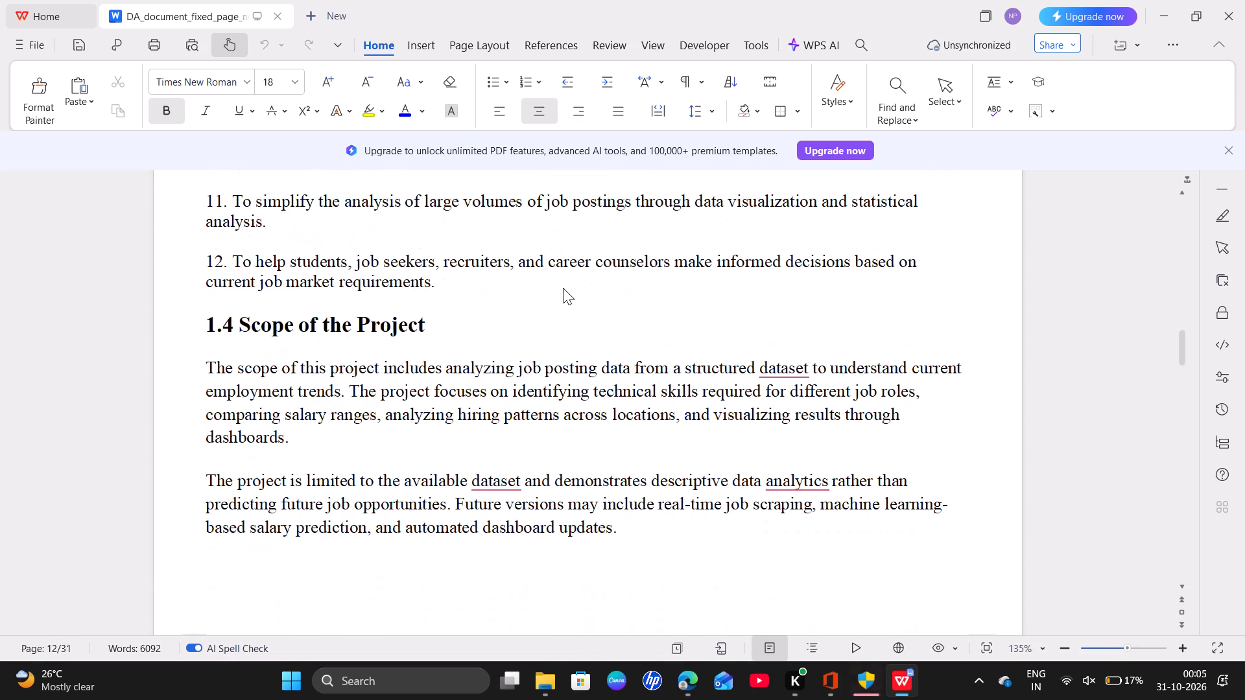
{"action": "scroll", "coordinate": [563, 288], "scroll_direction": "down", "scroll_amount": 9}
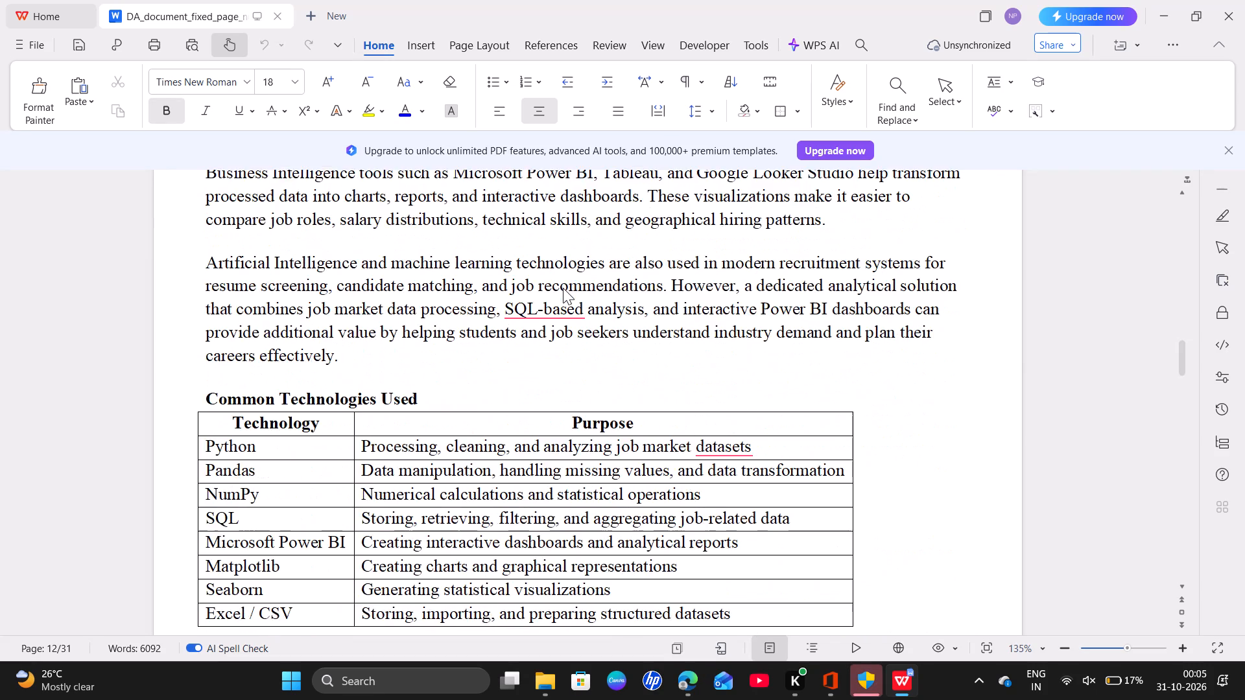
{"action": "scroll", "coordinate": [563, 288], "scroll_direction": "down", "scroll_amount": 3}
{"action": "scroll", "coordinate": [563, 288], "scroll_direction": "up", "scroll_amount": 5}
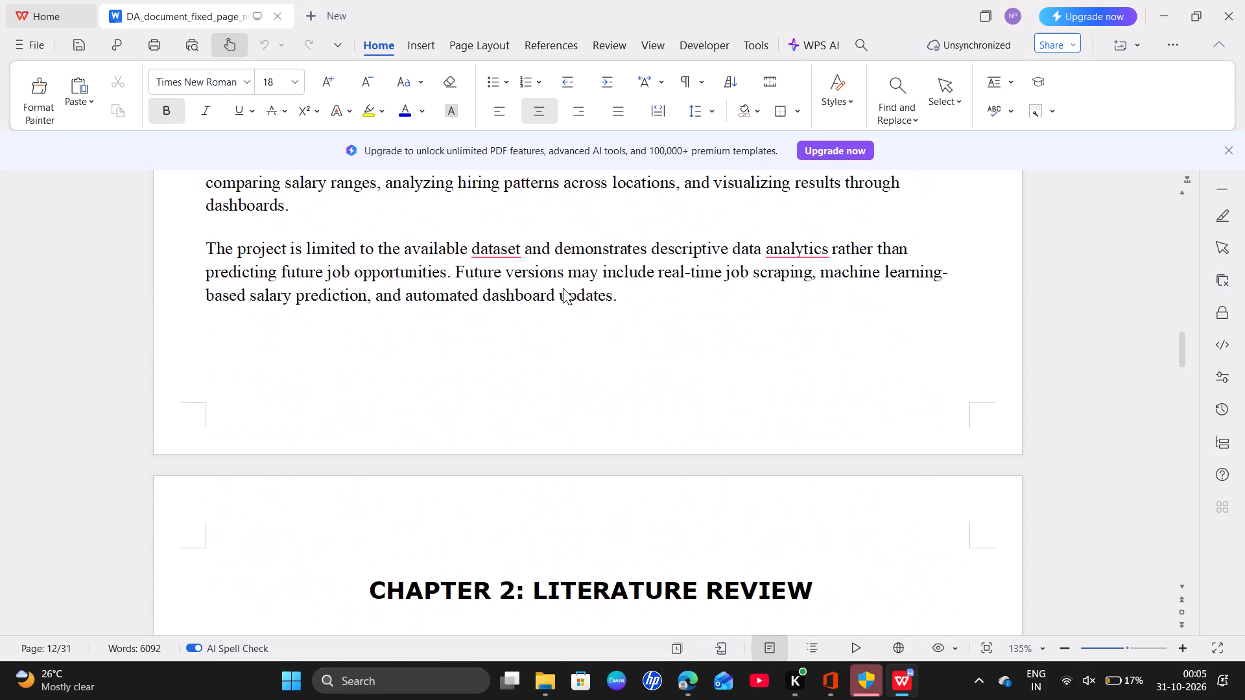
{"action": "scroll", "coordinate": [563, 288], "scroll_direction": "up", "scroll_amount": 6}
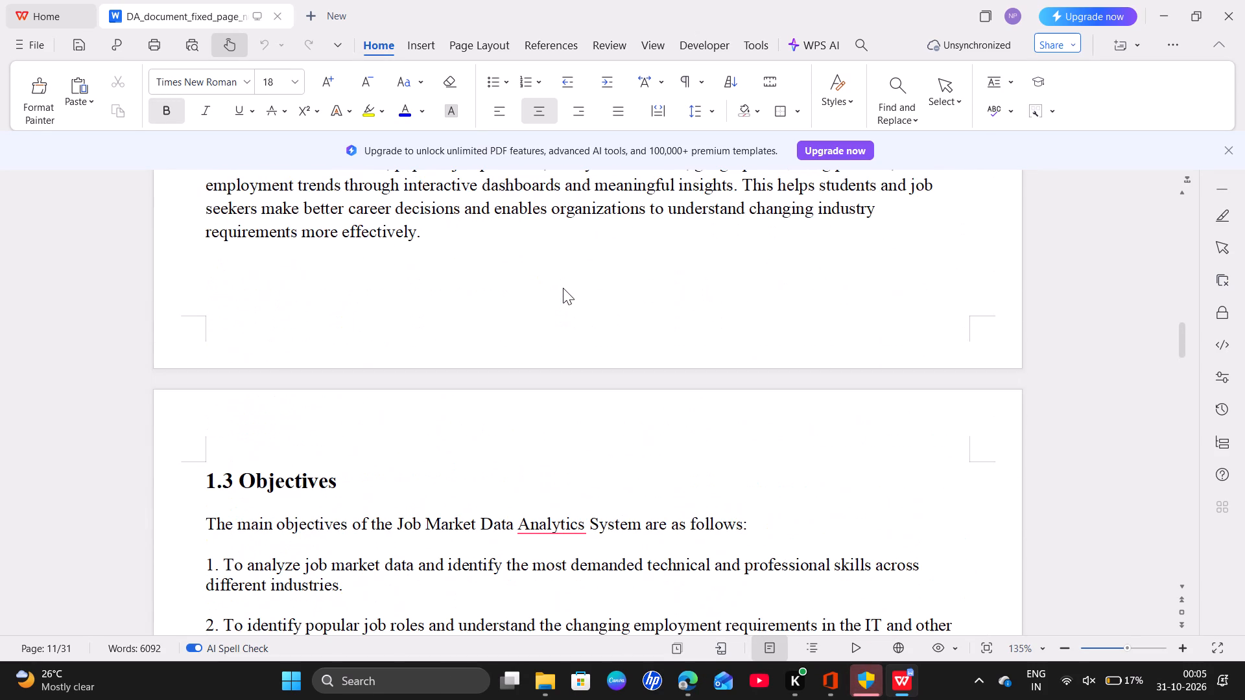
{"action": "scroll", "coordinate": [563, 288], "scroll_direction": "up", "scroll_amount": 1}
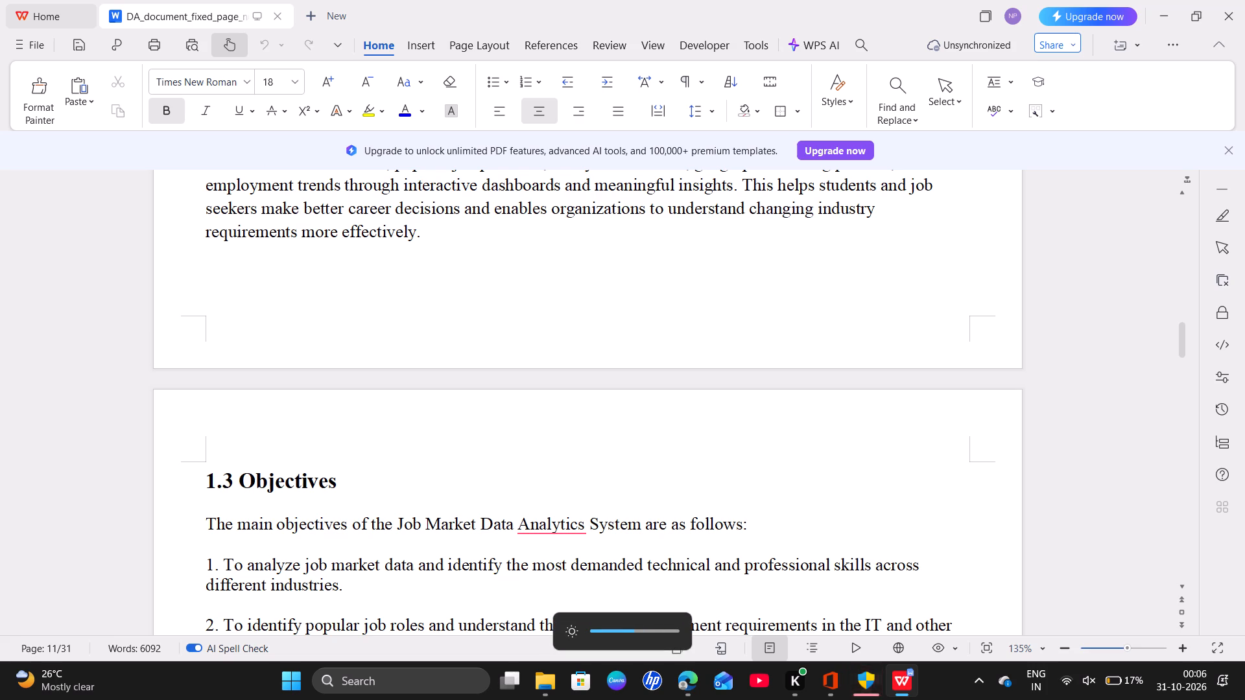
Clear the page numbers in the Chapter 1, Chapter 2 and Chapter 3 heading rows of the contents table.
{"action": "scroll", "coordinate": [565, 353], "scroll_direction": "up", "scroll_amount": 6}
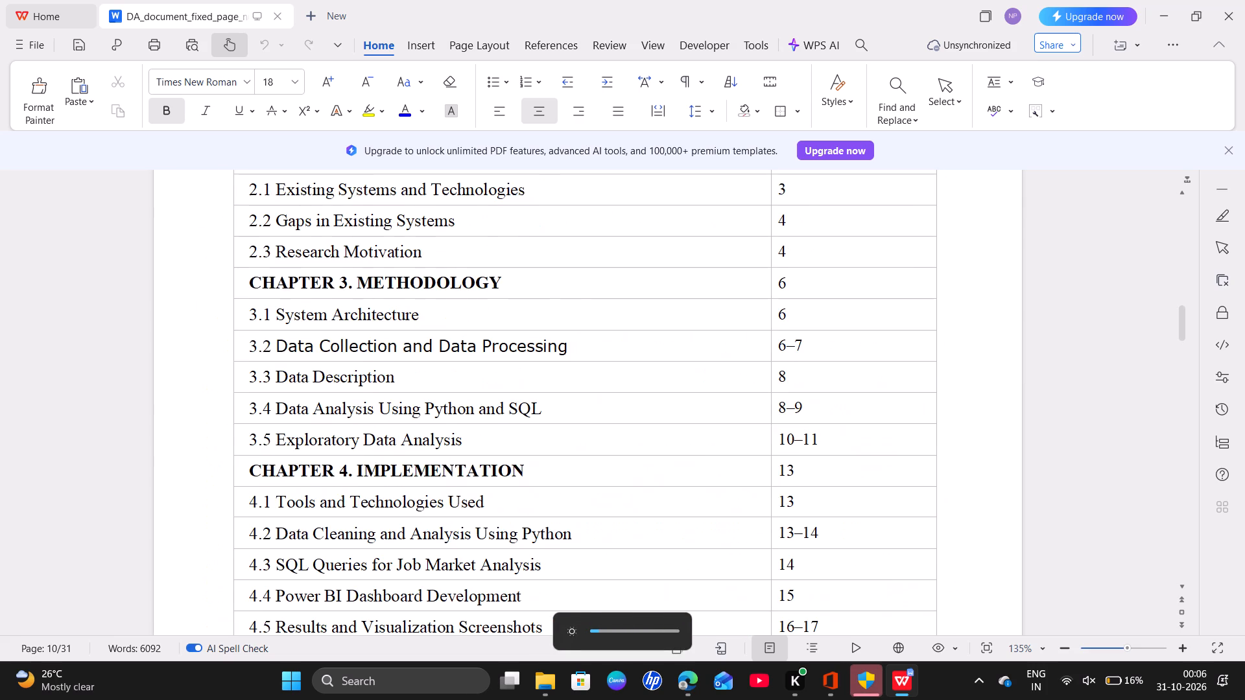
{"action": "scroll", "coordinate": [565, 353], "scroll_direction": "up", "scroll_amount": 2}
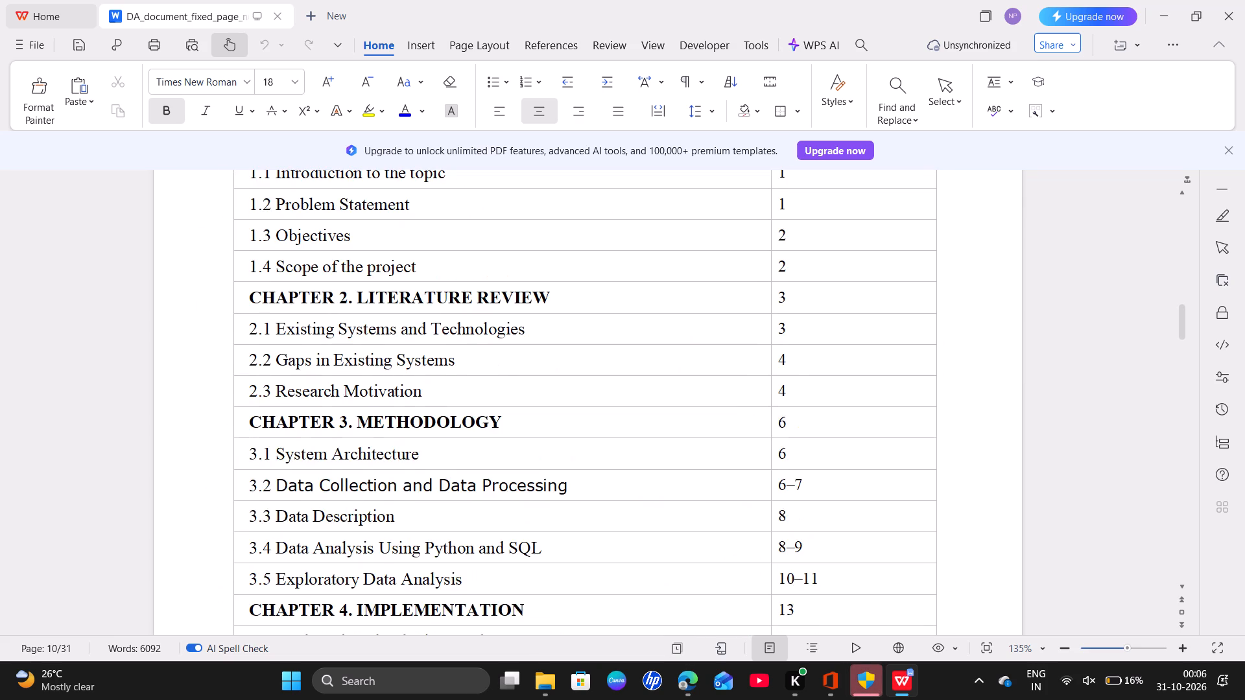
{"action": "scroll", "coordinate": [565, 353], "scroll_direction": "up", "scroll_amount": 1}
{"action": "left_click", "coordinate": [803, 239]}
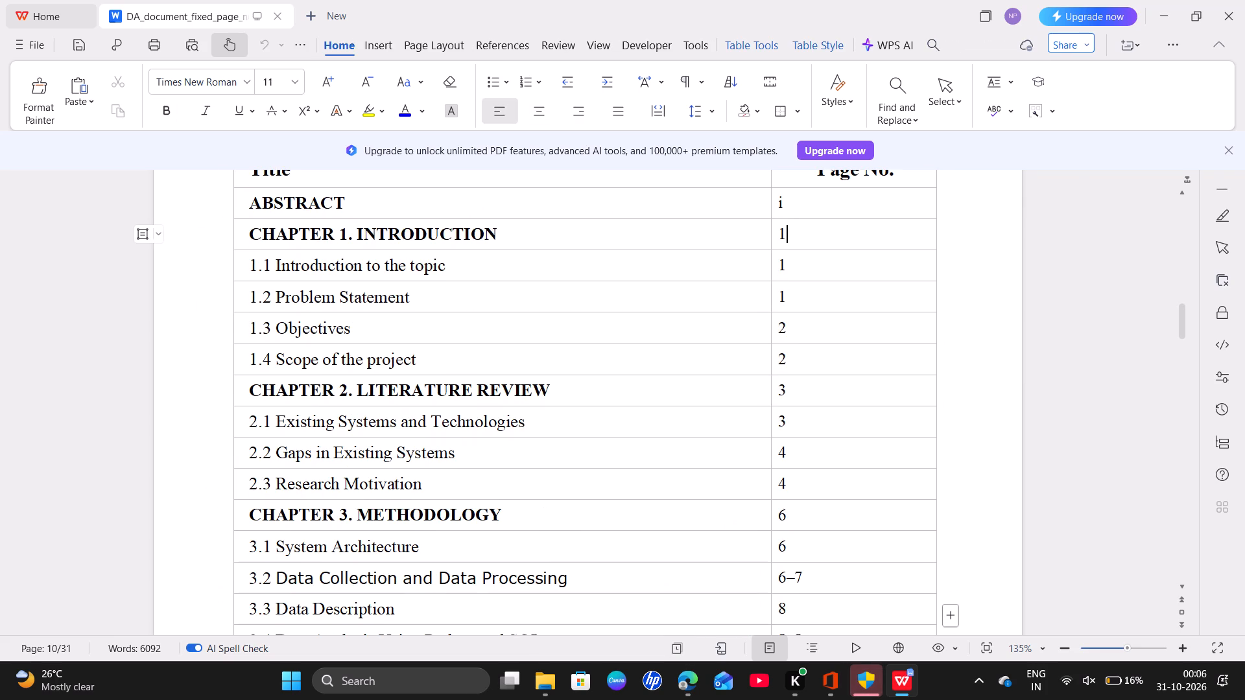
{"action": "key", "text": "BackSpace"}
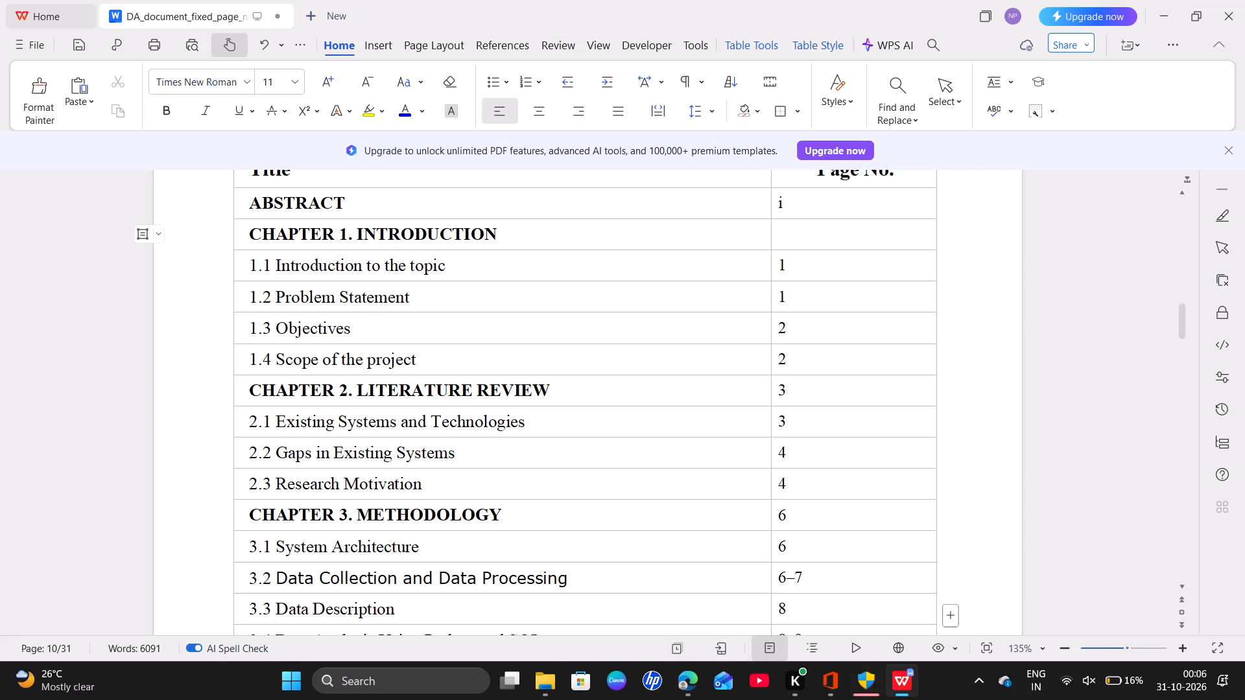
{"action": "left_click", "coordinate": [807, 390]}
{"action": "key", "text": "BackSpace"}
{"action": "scroll", "coordinate": [810, 456], "scroll_direction": "down", "scroll_amount": 1}
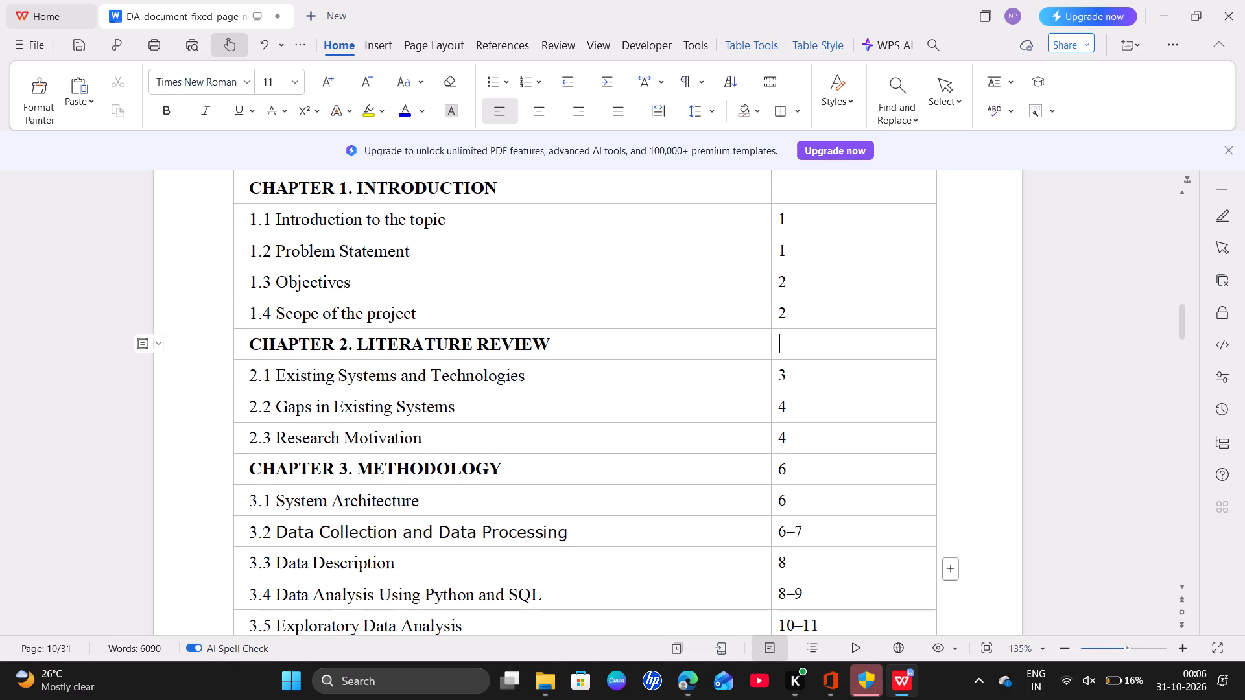
{"action": "scroll", "coordinate": [810, 456], "scroll_direction": "down", "scroll_amount": 1}
{"action": "left_click", "coordinate": [802, 469]}
{"action": "key", "text": "BackSpace"}
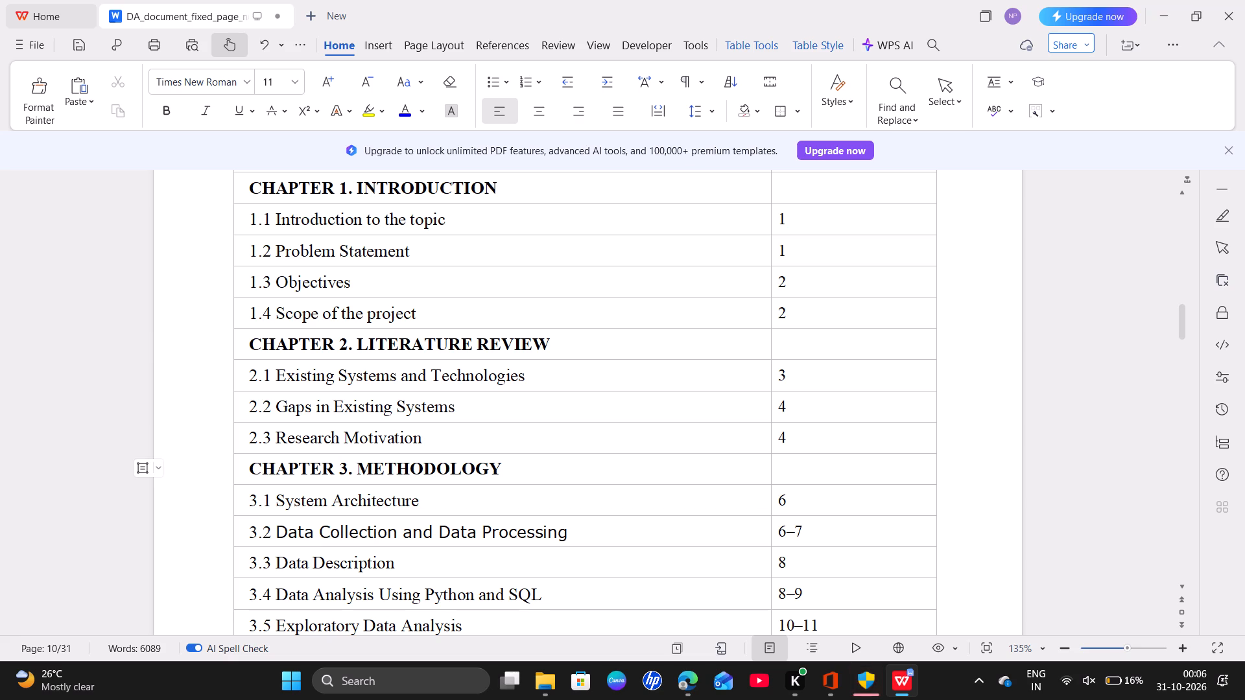
Clear the page numbers in the Chapter 4 and Chapter 5 heading rows of the contents table.
{"action": "scroll", "coordinate": [802, 469], "scroll_direction": "down", "scroll_amount": 1}
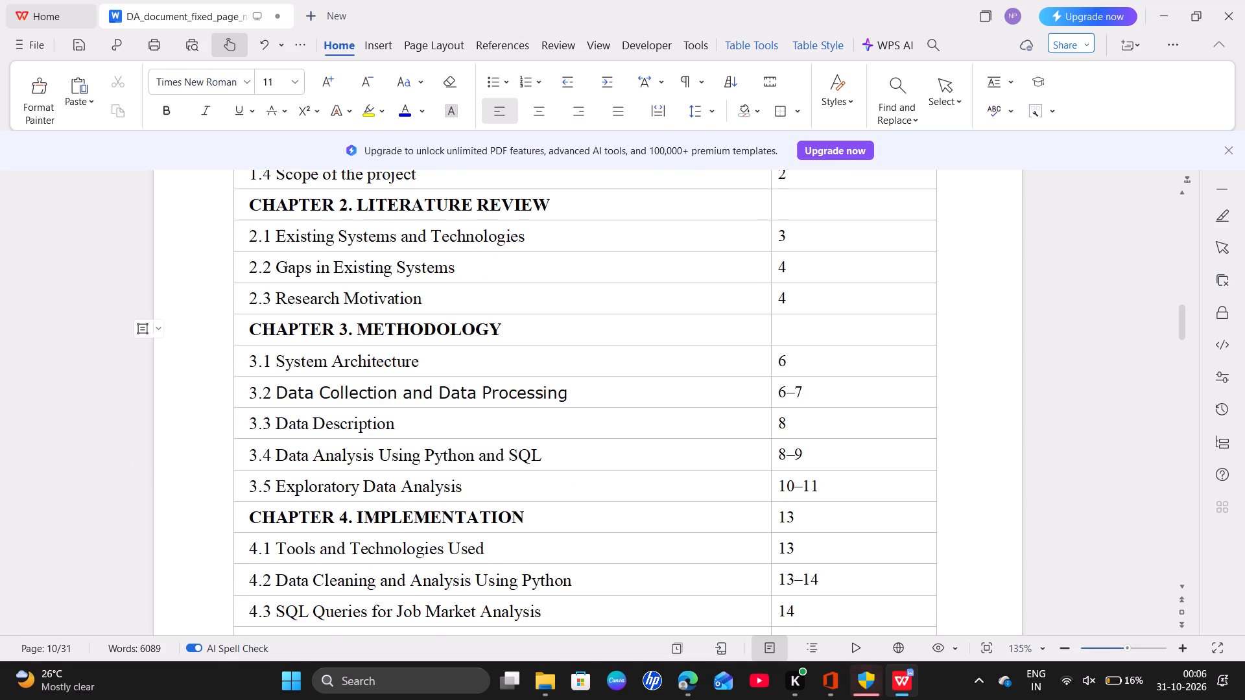
{"action": "scroll", "coordinate": [802, 469], "scroll_direction": "down", "scroll_amount": 1}
{"action": "left_click", "coordinate": [804, 474]}
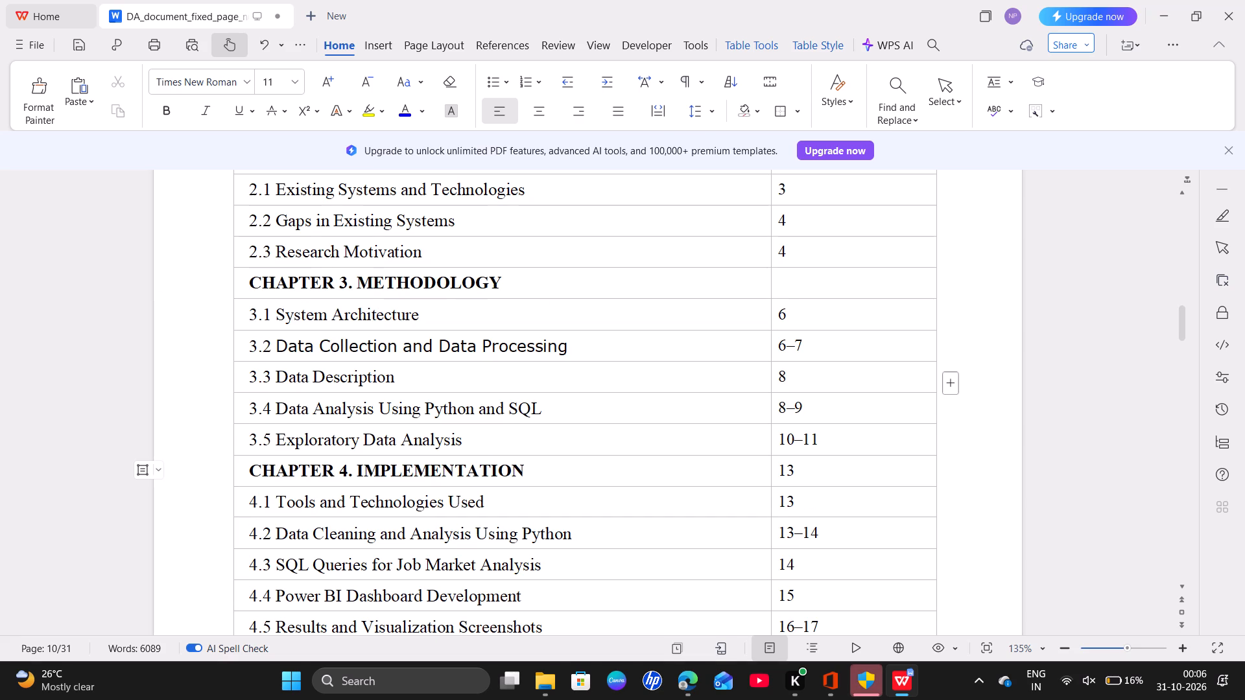
{"action": "key", "text": "BackSpace"}
{"action": "key", "text": "BackSpace"}
{"action": "scroll", "coordinate": [804, 474], "scroll_direction": "down", "scroll_amount": 1}
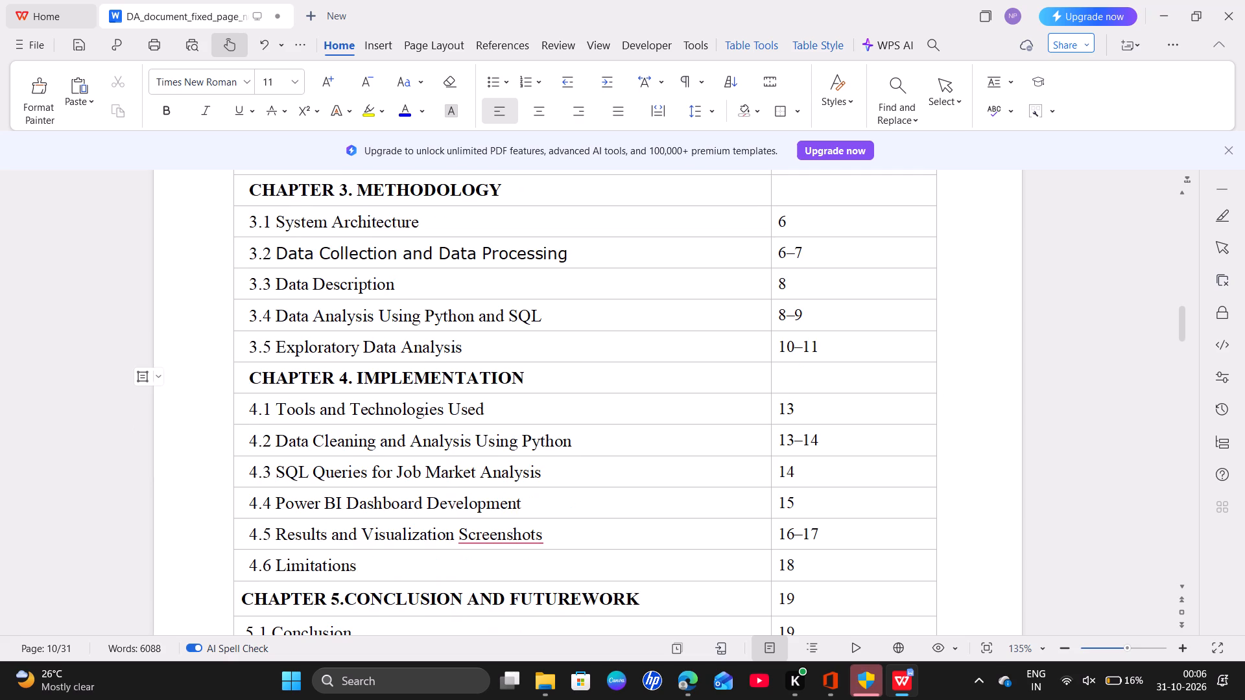
{"action": "scroll", "coordinate": [804, 474], "scroll_direction": "down", "scroll_amount": 1}
{"action": "left_click", "coordinate": [812, 509]}
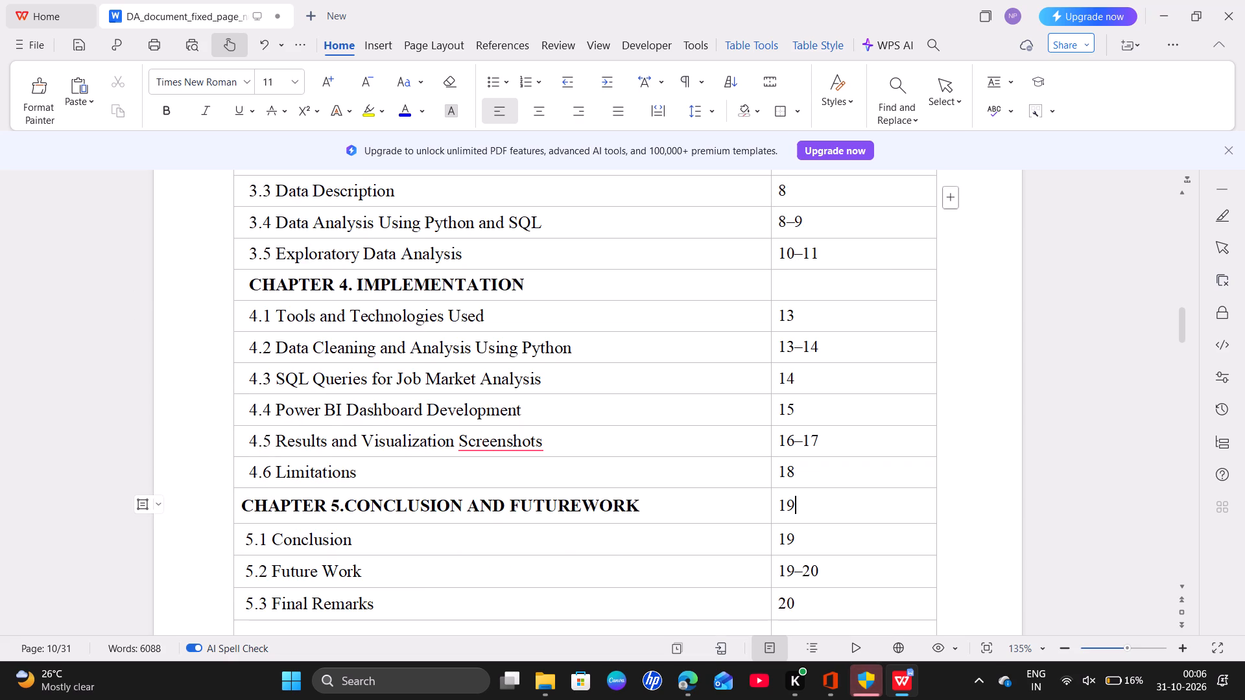
{"action": "key", "text": "BackSpace"}
{"action": "key", "text": "BackSpace"}
Apply the Footer middle page number preset on the first page of Chapter 1 and open that page's footer.
{"action": "scroll", "coordinate": [812, 509], "scroll_direction": "down", "scroll_amount": 1}
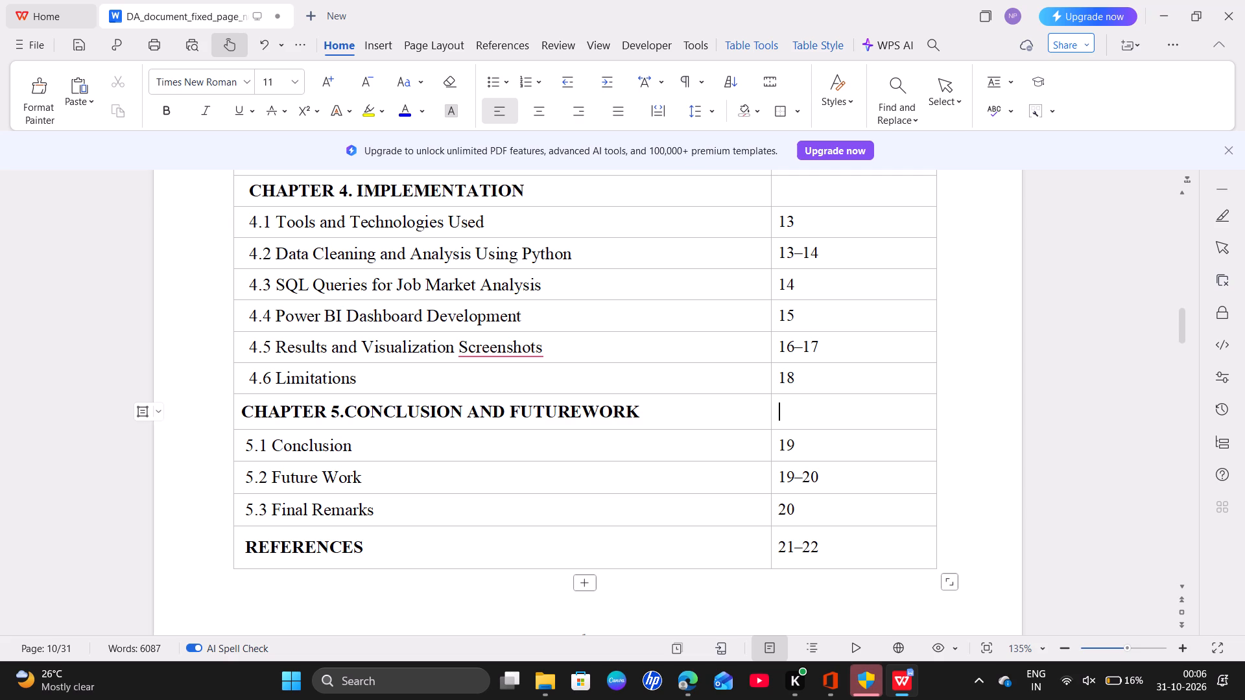
{"action": "scroll", "coordinate": [825, 532], "scroll_direction": "down", "scroll_amount": 2}
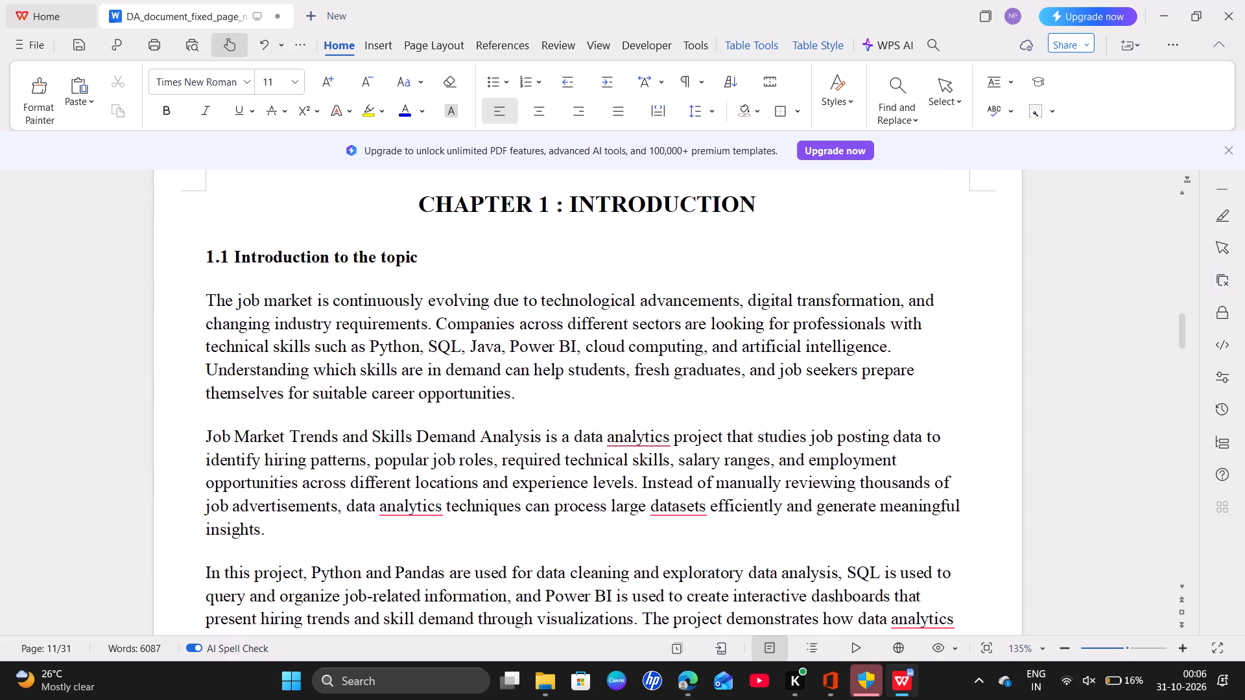
{"action": "scroll", "coordinate": [825, 532], "scroll_direction": "down", "scroll_amount": 4}
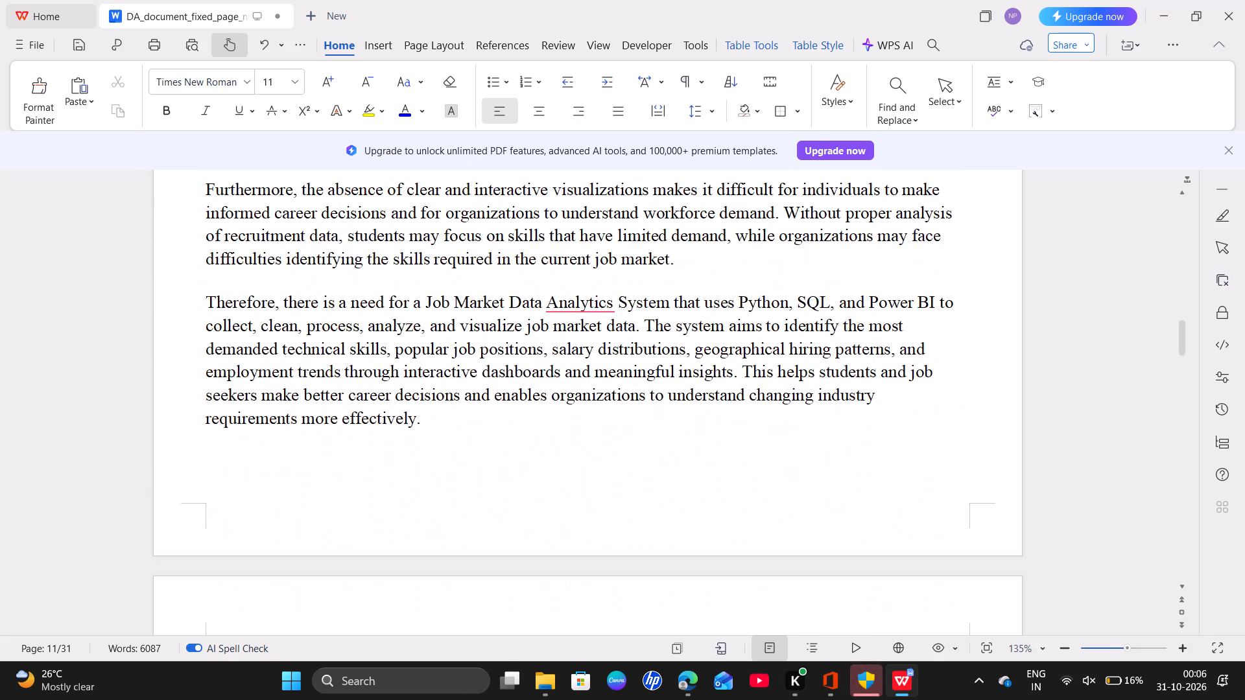
{"action": "left_click", "coordinate": [640, 518]}
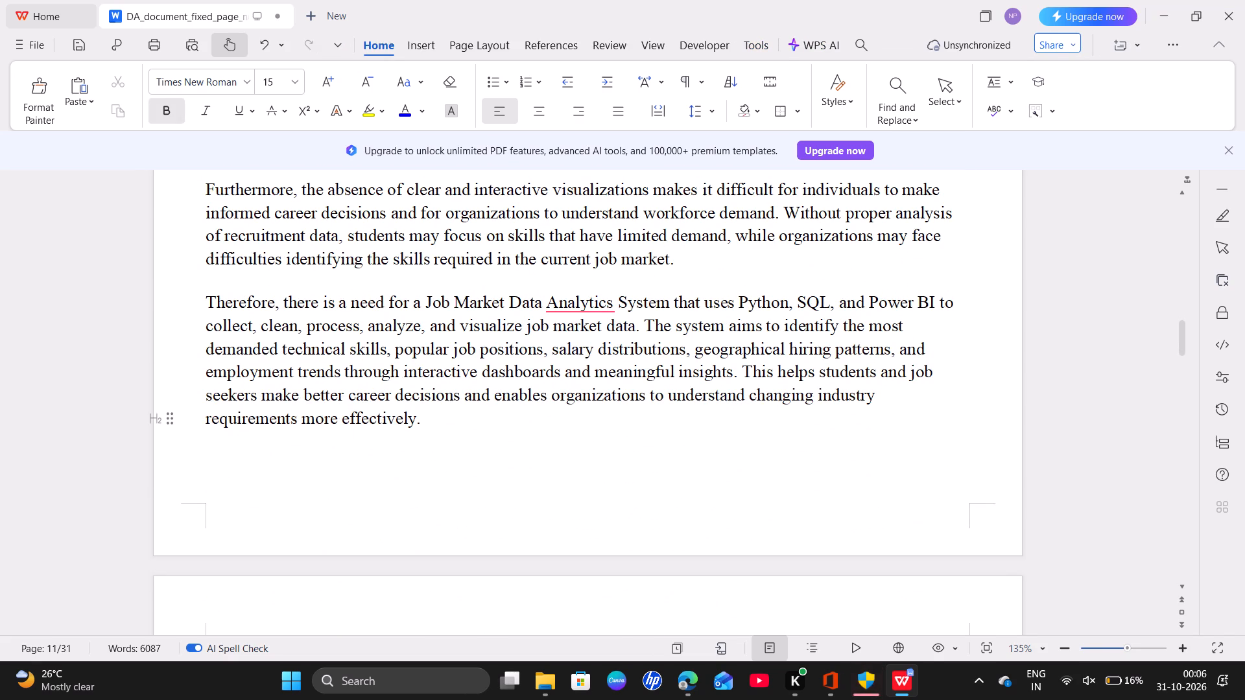
{"action": "left_click", "coordinate": [412, 39]}
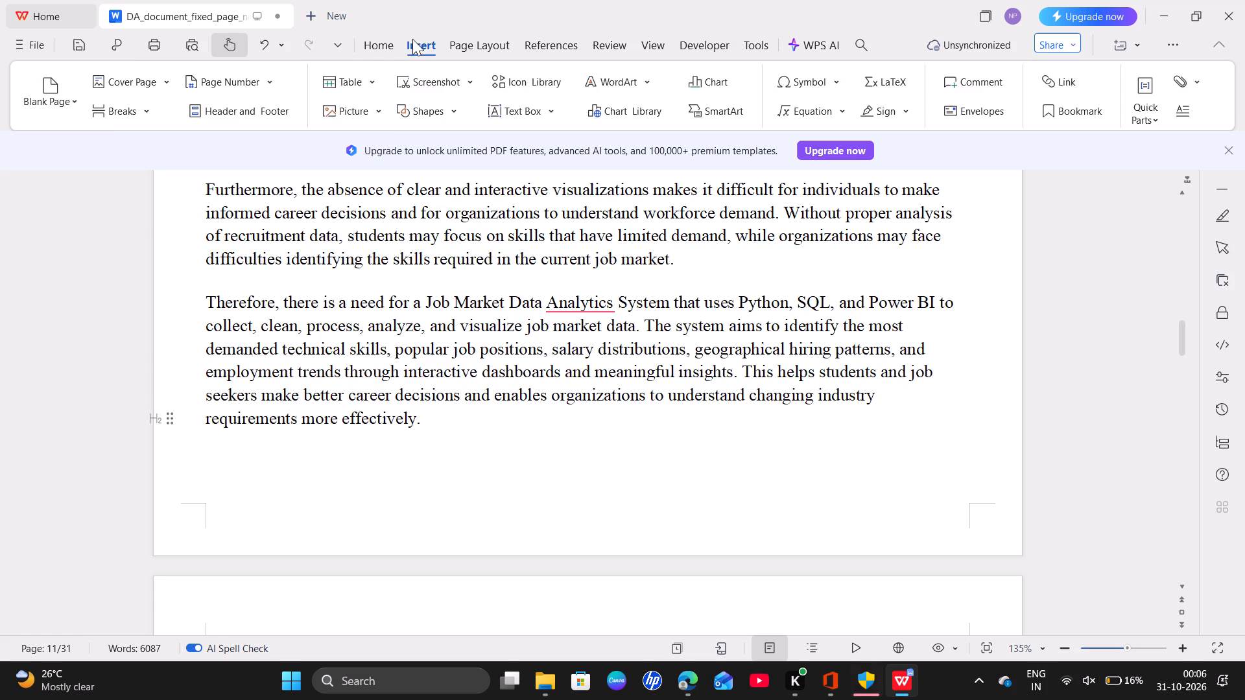
{"action": "left_click", "coordinate": [272, 81]}
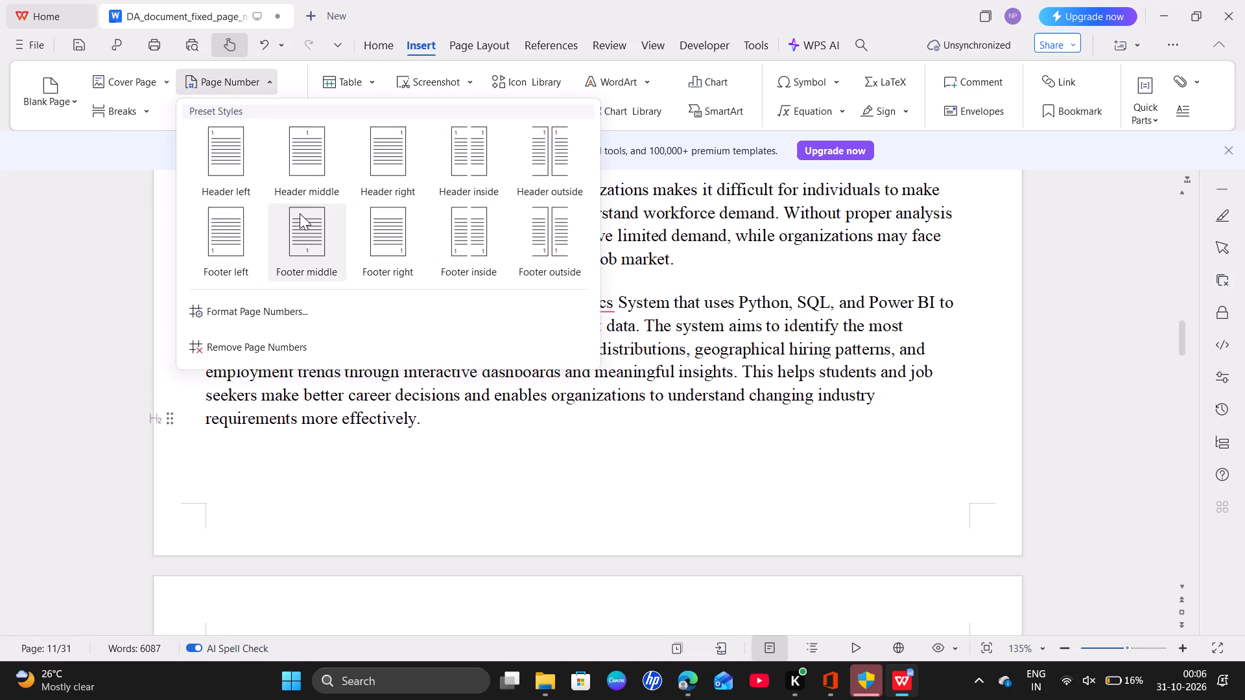
{"action": "left_click", "coordinate": [302, 231]}
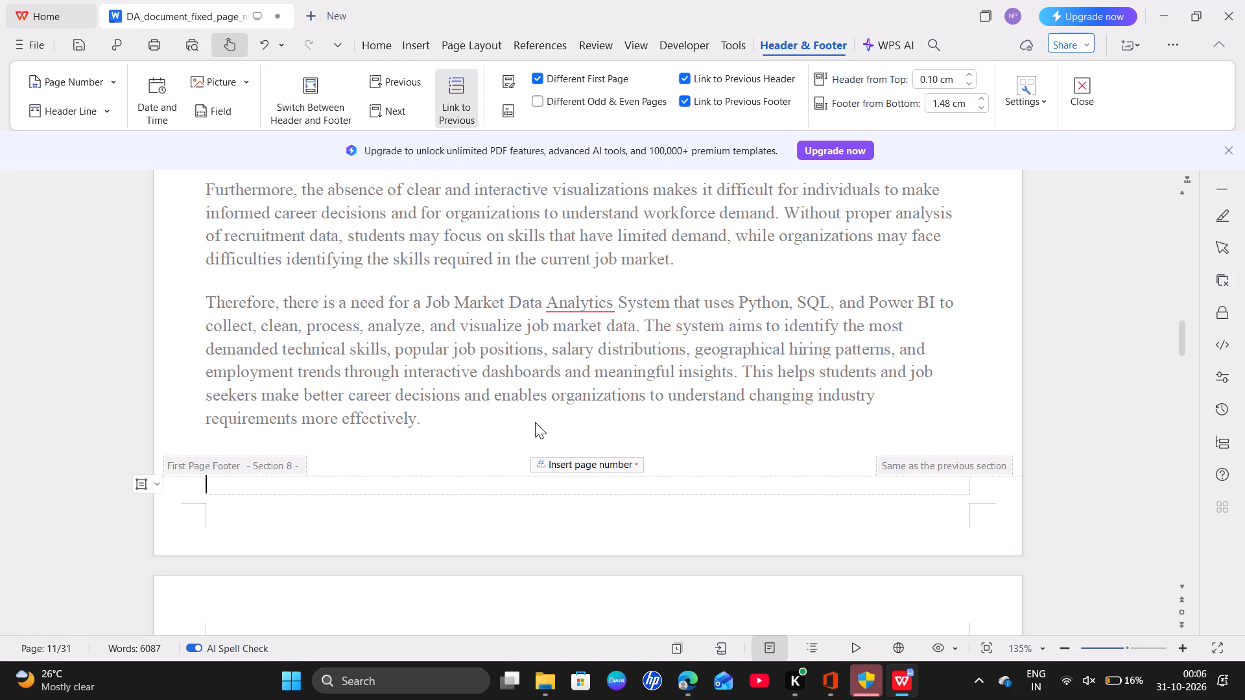
{"action": "left_click", "coordinate": [595, 484]}
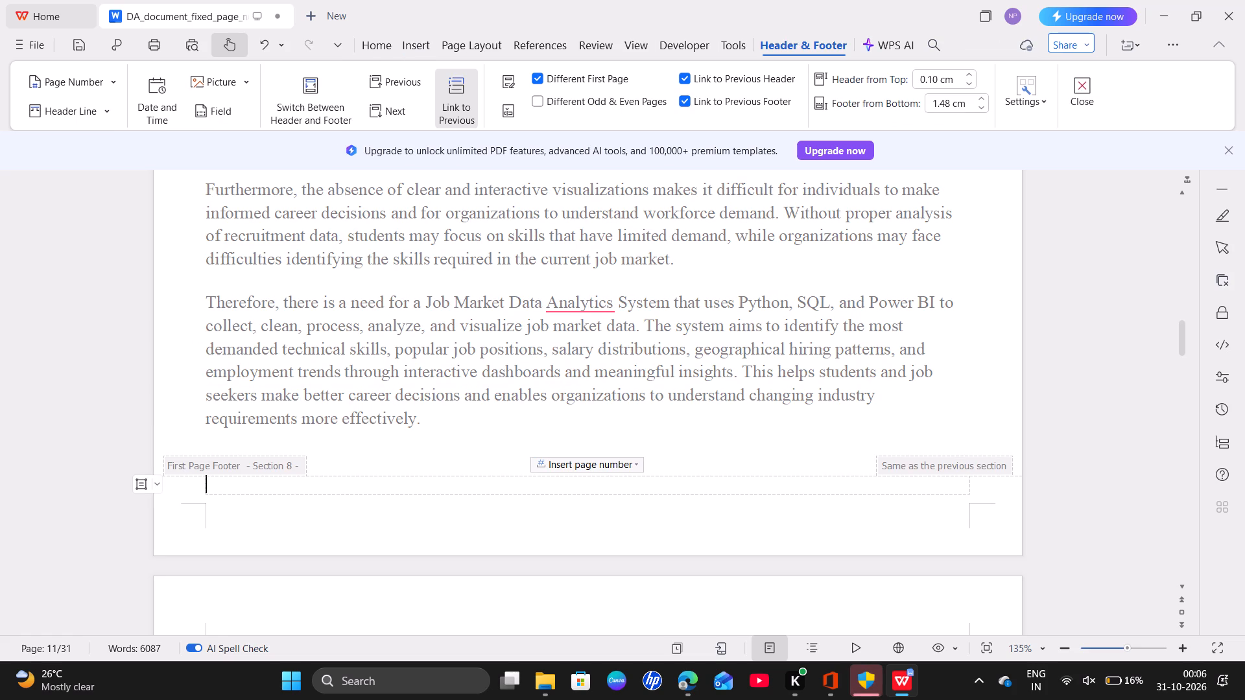
{"action": "left_click", "coordinate": [595, 484]}
{"action": "left_click", "coordinate": [595, 484]}
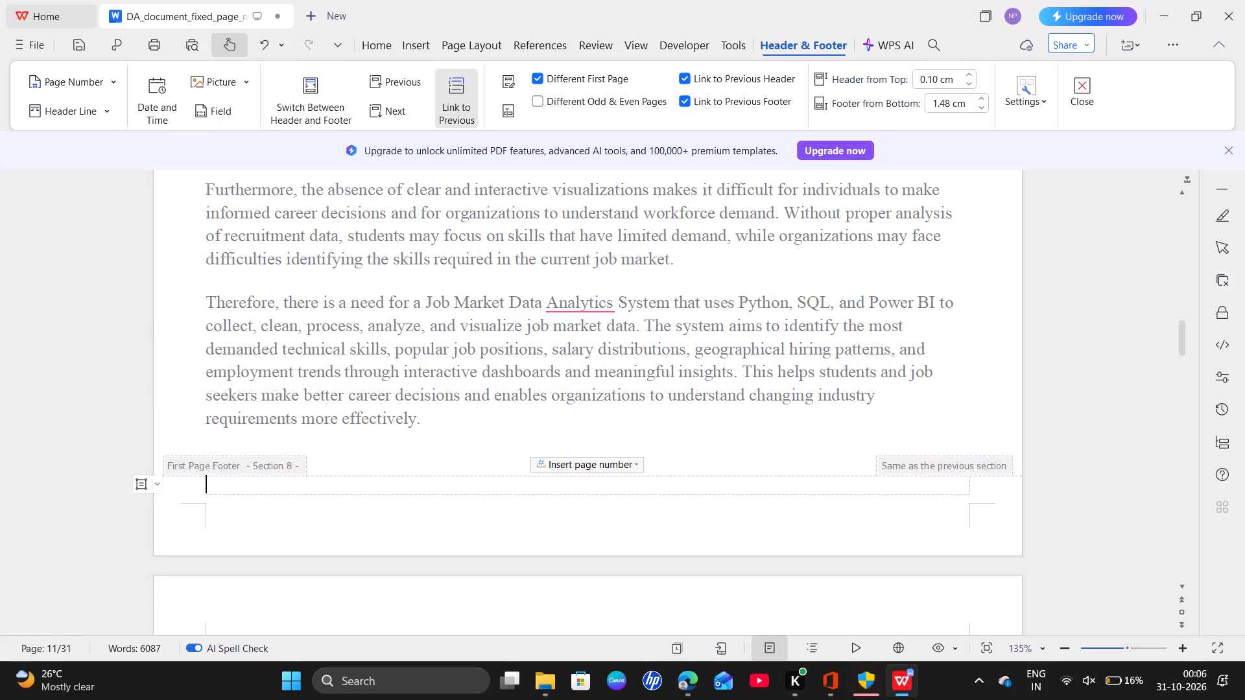
{"action": "left_click", "coordinate": [595, 484]}
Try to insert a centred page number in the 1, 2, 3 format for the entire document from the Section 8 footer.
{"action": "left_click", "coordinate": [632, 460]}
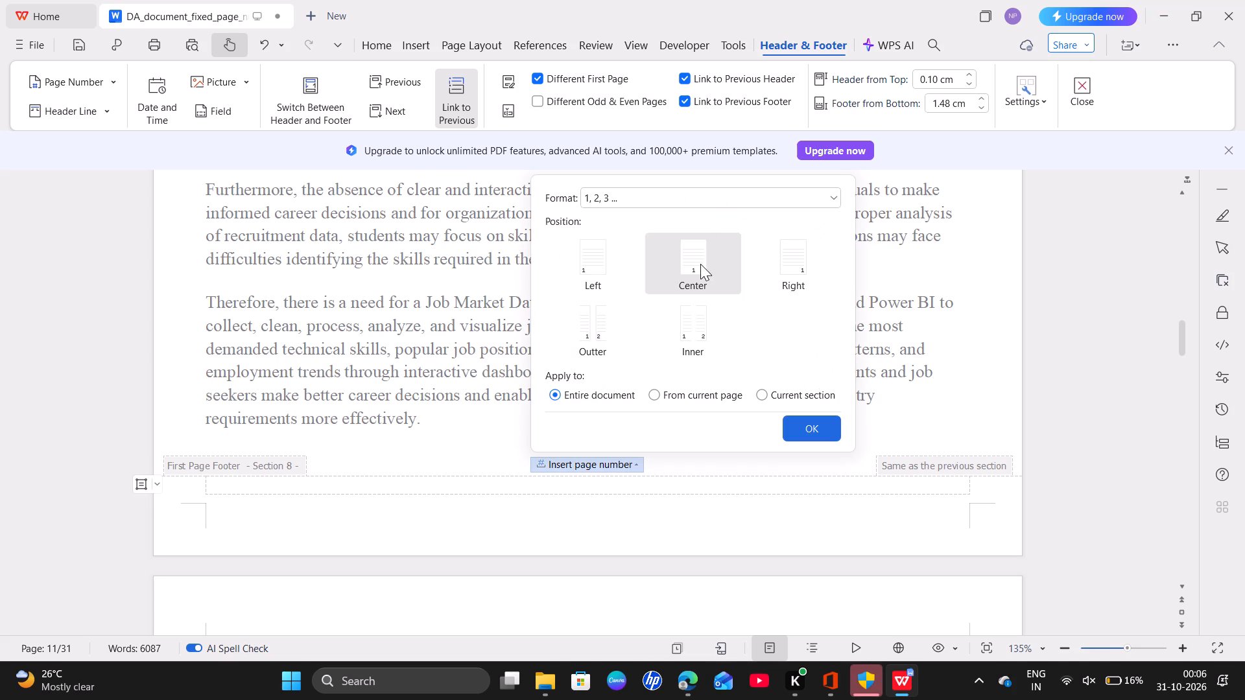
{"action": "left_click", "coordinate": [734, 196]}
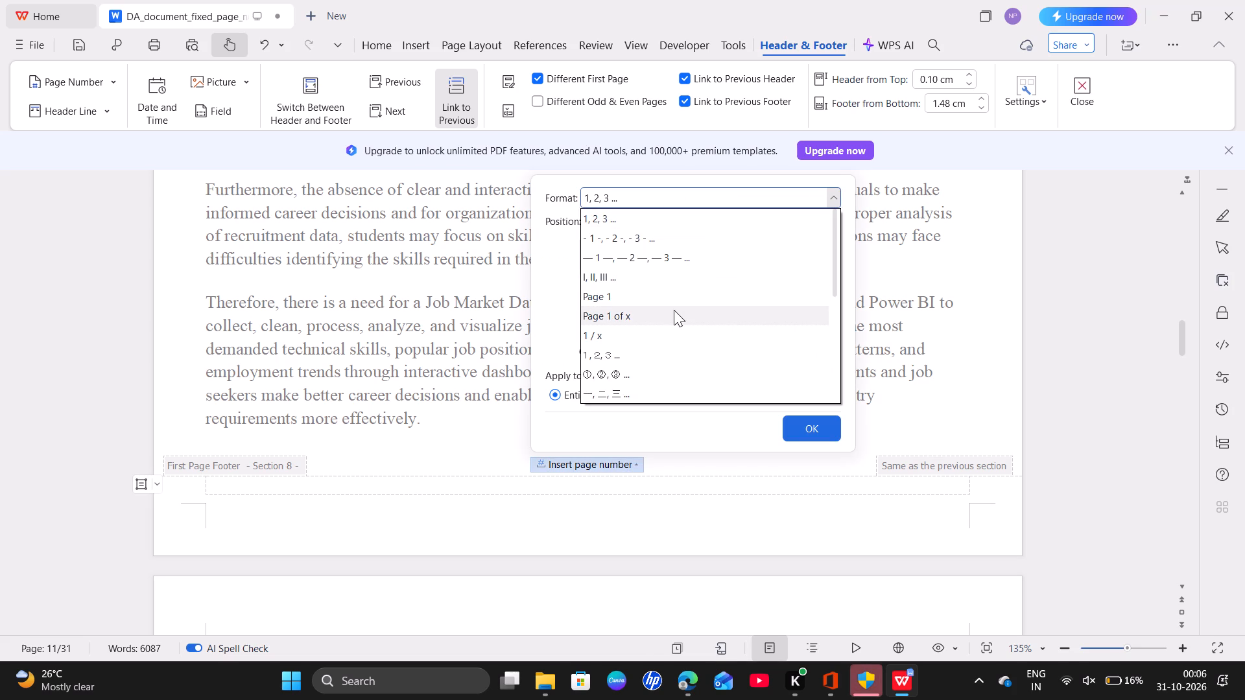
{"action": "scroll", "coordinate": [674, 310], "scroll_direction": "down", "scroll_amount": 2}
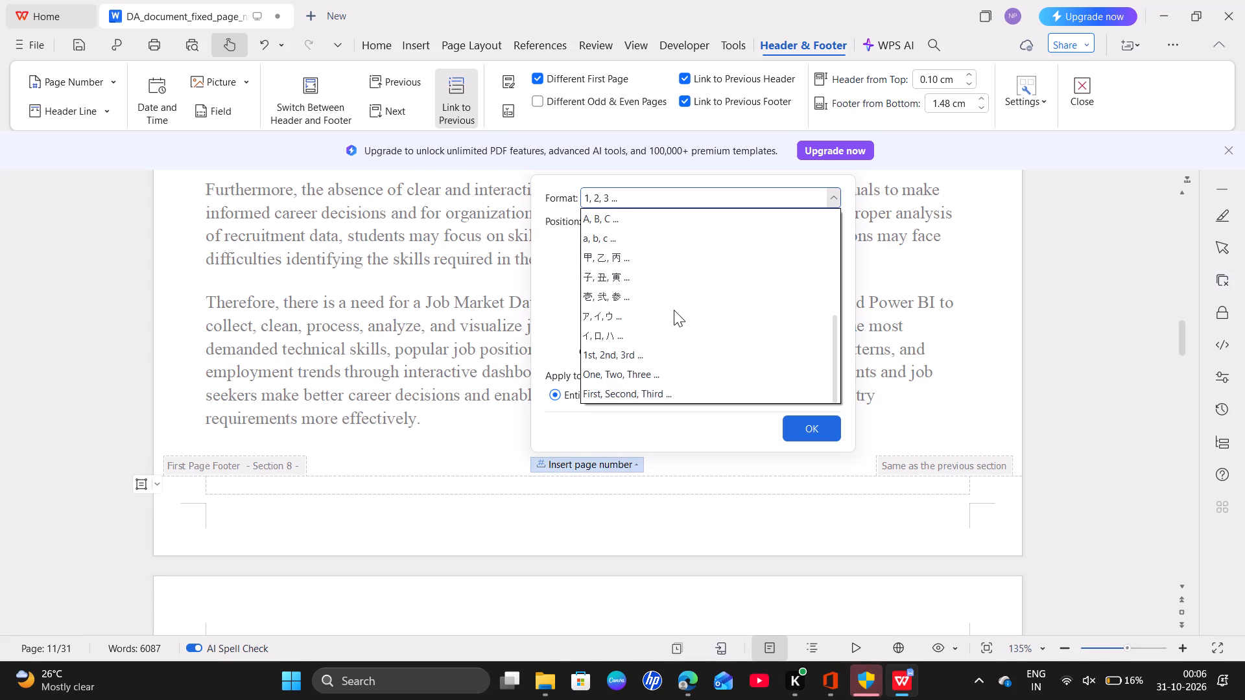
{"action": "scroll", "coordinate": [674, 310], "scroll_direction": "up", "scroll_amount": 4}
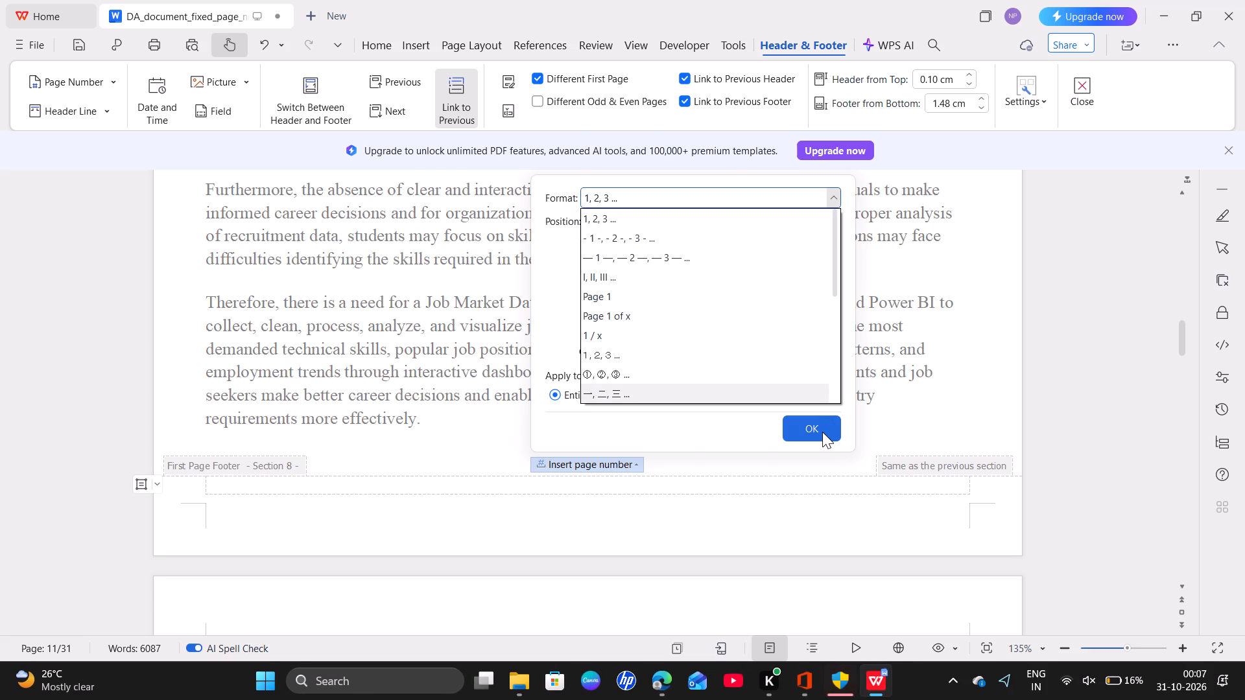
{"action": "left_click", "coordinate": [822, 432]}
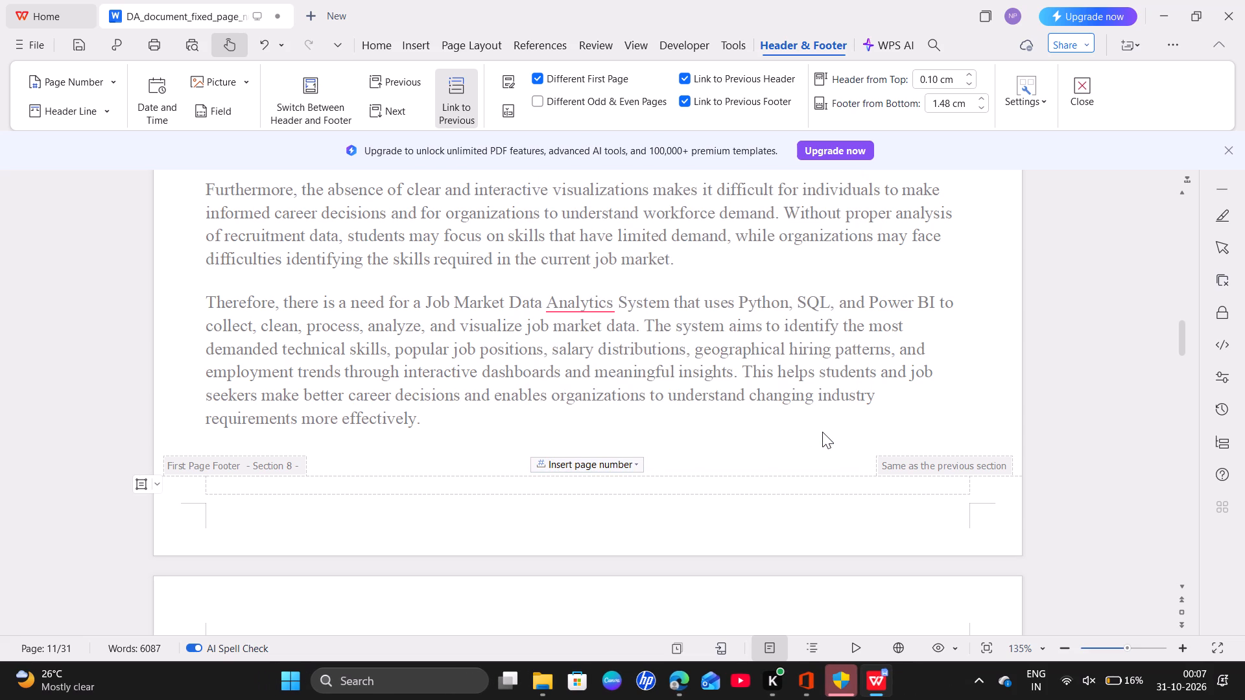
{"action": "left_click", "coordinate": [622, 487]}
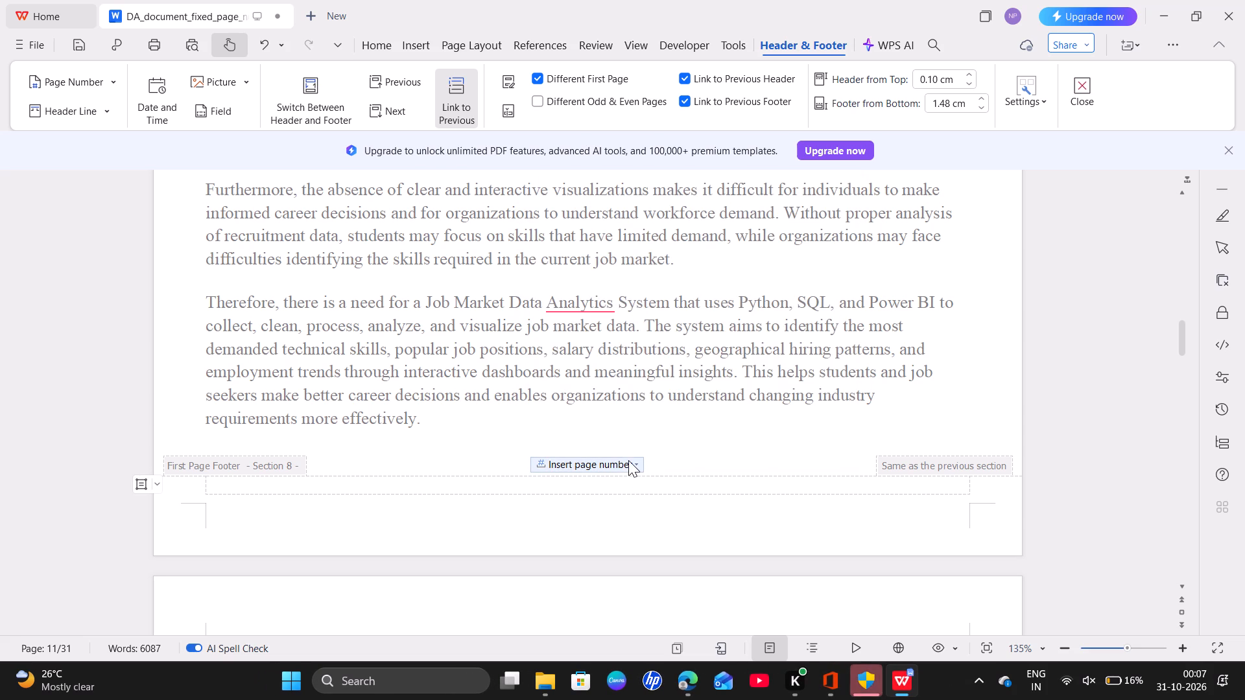
Insert a centred 1, 2, 3 page number in the Section 8 first-page footer, applied from the current page.
{"action": "left_click", "coordinate": [629, 460]}
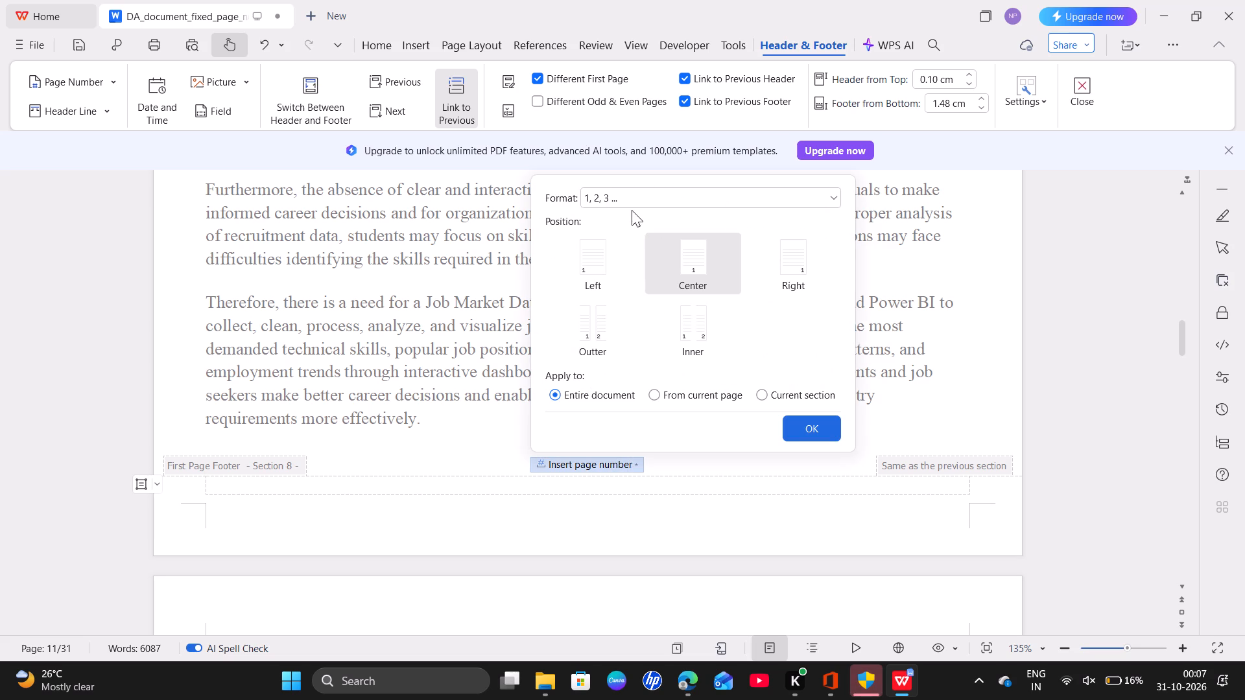
{"action": "left_click", "coordinate": [650, 391]}
{"action": "left_click", "coordinate": [814, 428]}
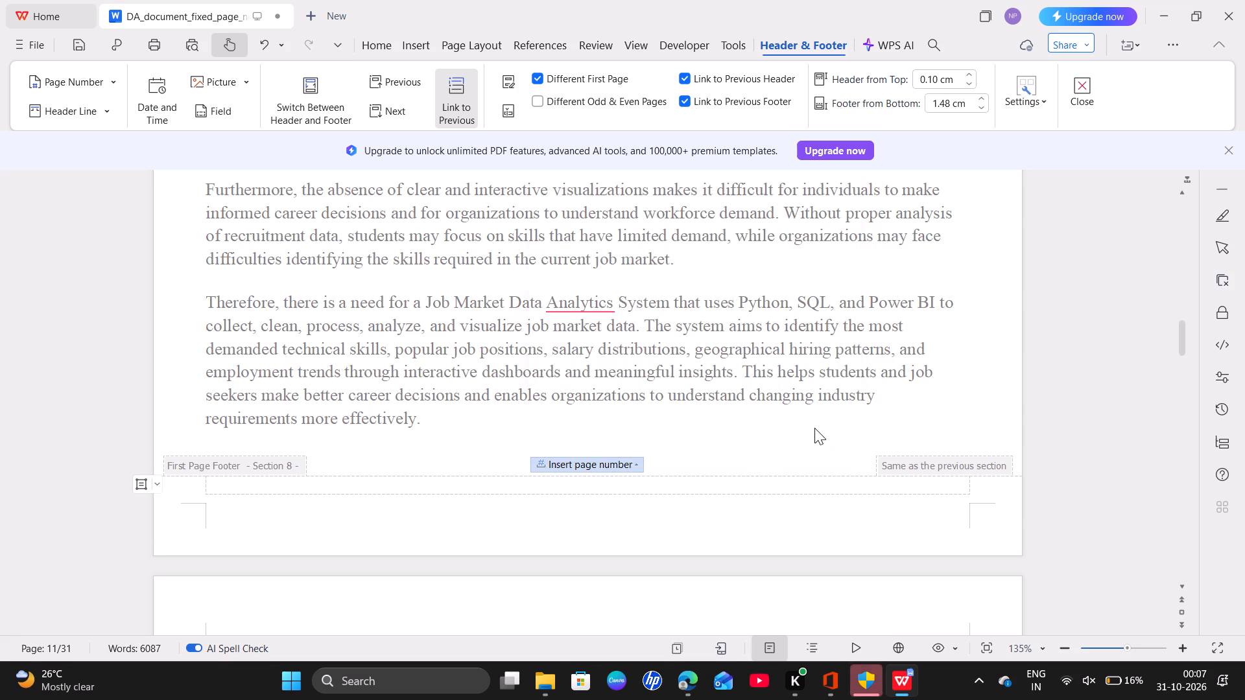
Check the centred footer page numbers on every page from Chapter 1 through the references at the document's end.
{"action": "scroll", "coordinate": [762, 509], "scroll_direction": "down", "scroll_amount": 4}
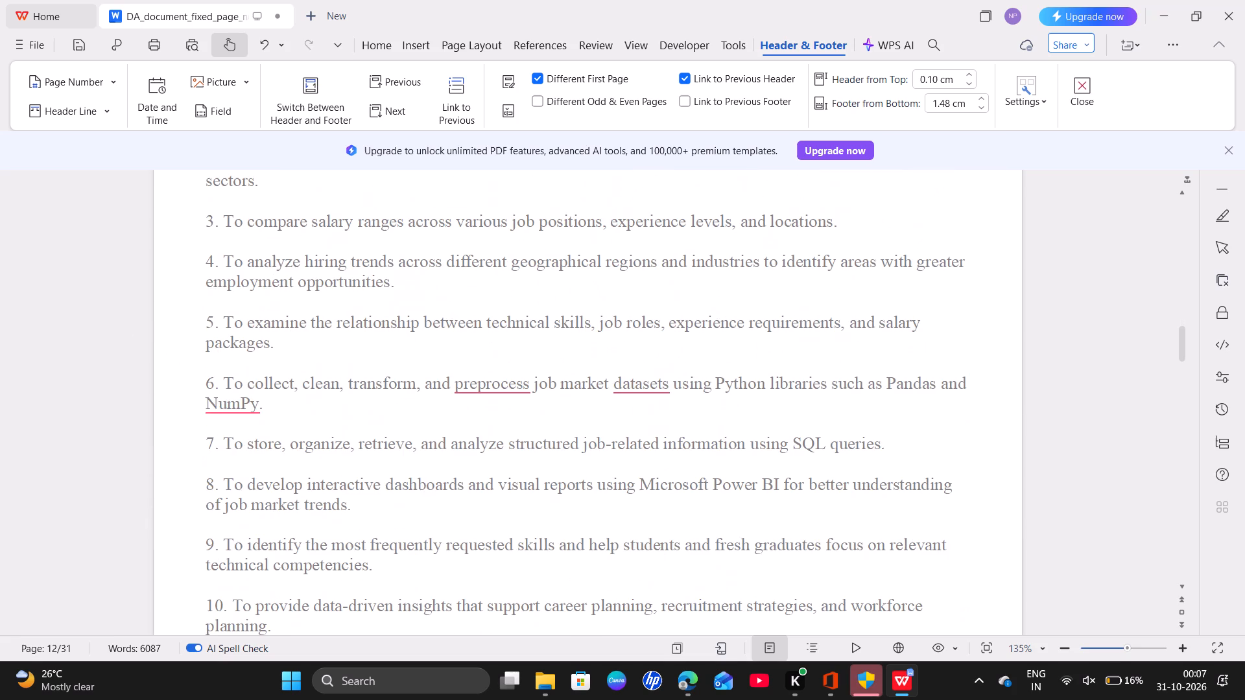
{"action": "scroll", "coordinate": [762, 509], "scroll_direction": "down", "scroll_amount": 8}
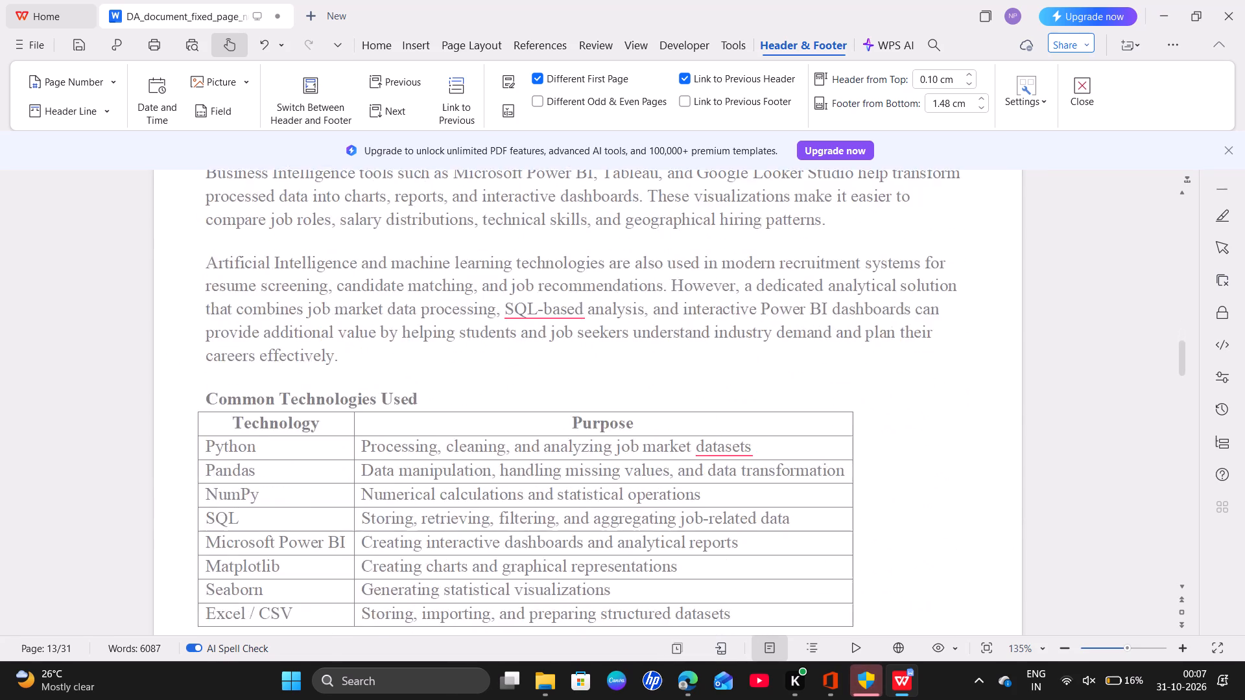
{"action": "scroll", "coordinate": [762, 509], "scroll_direction": "down", "scroll_amount": 6}
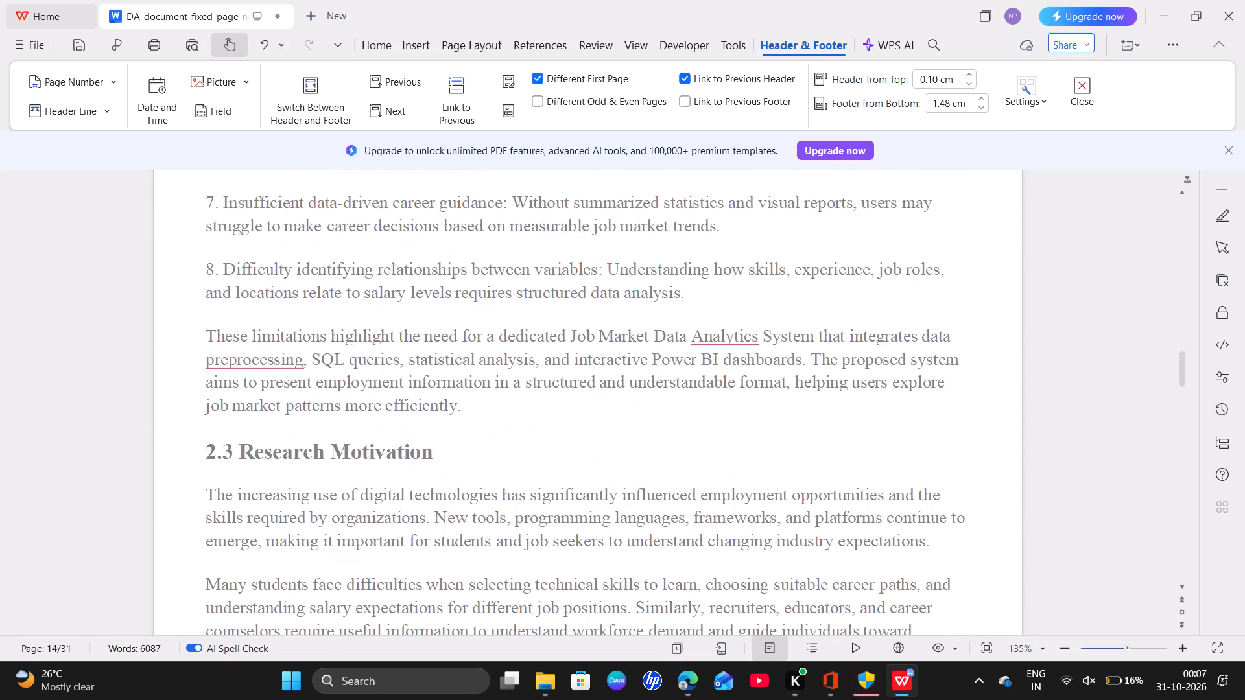
{"action": "scroll", "coordinate": [762, 509], "scroll_direction": "down", "scroll_amount": 6}
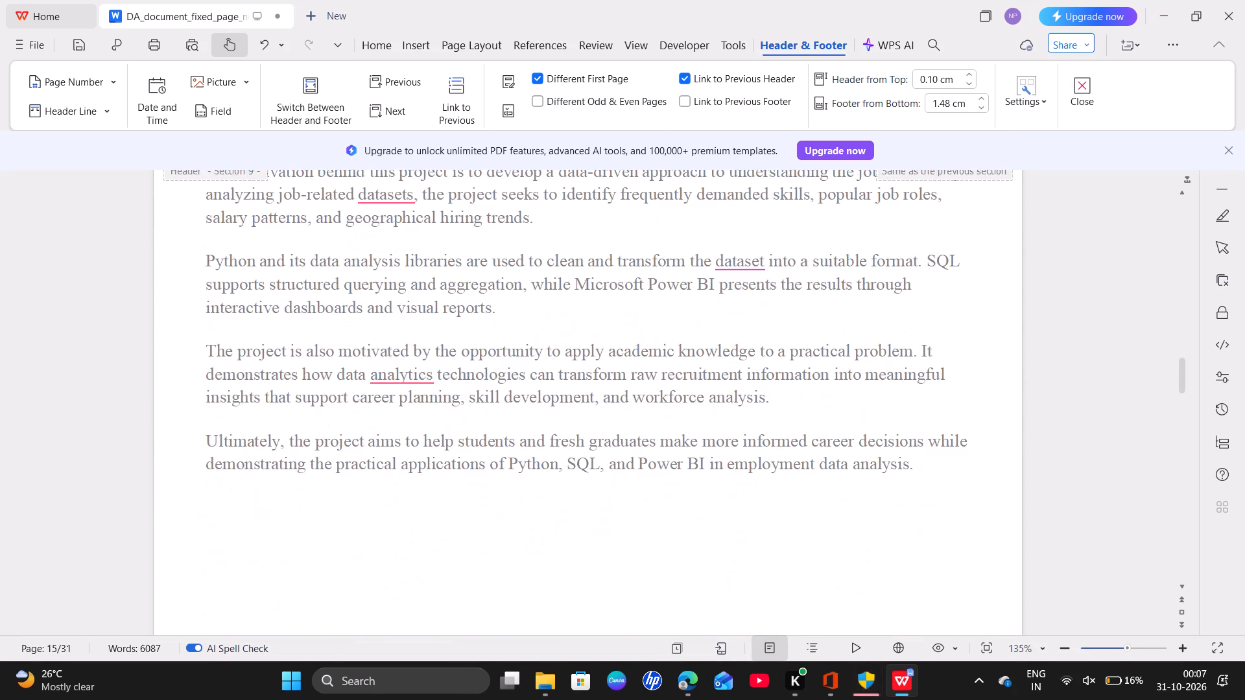
{"action": "scroll", "coordinate": [762, 509], "scroll_direction": "down", "scroll_amount": 2}
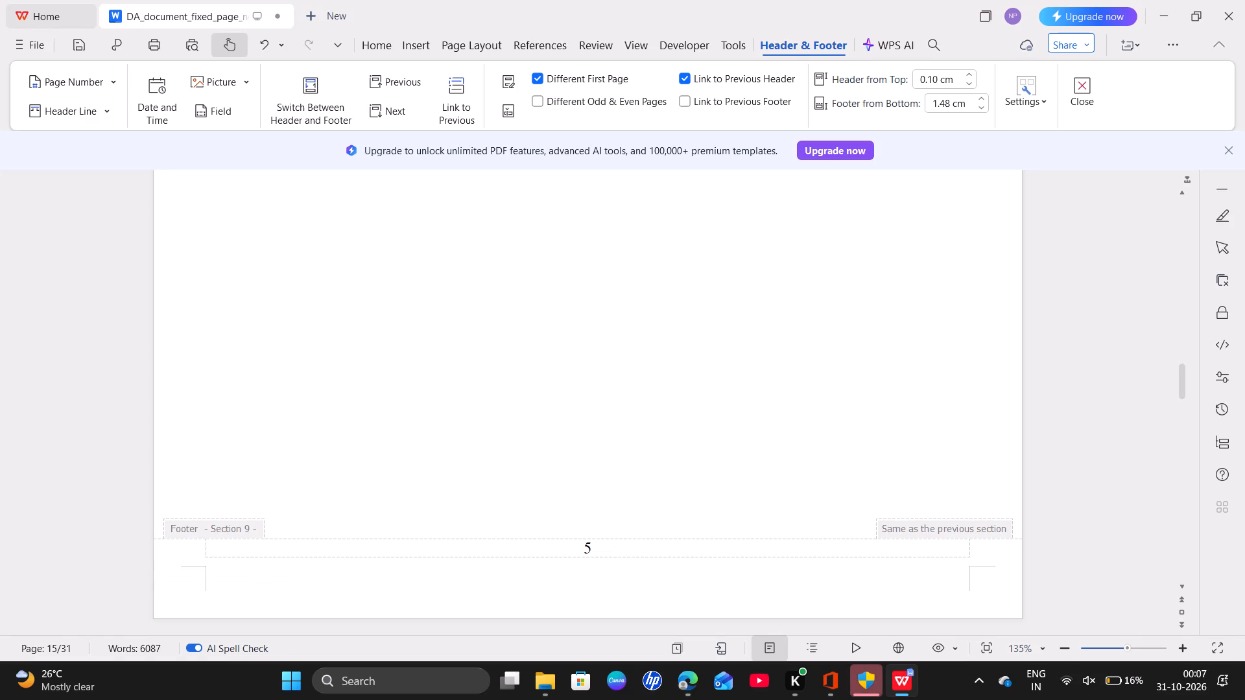
{"action": "scroll", "coordinate": [762, 509], "scroll_direction": "down", "scroll_amount": 5}
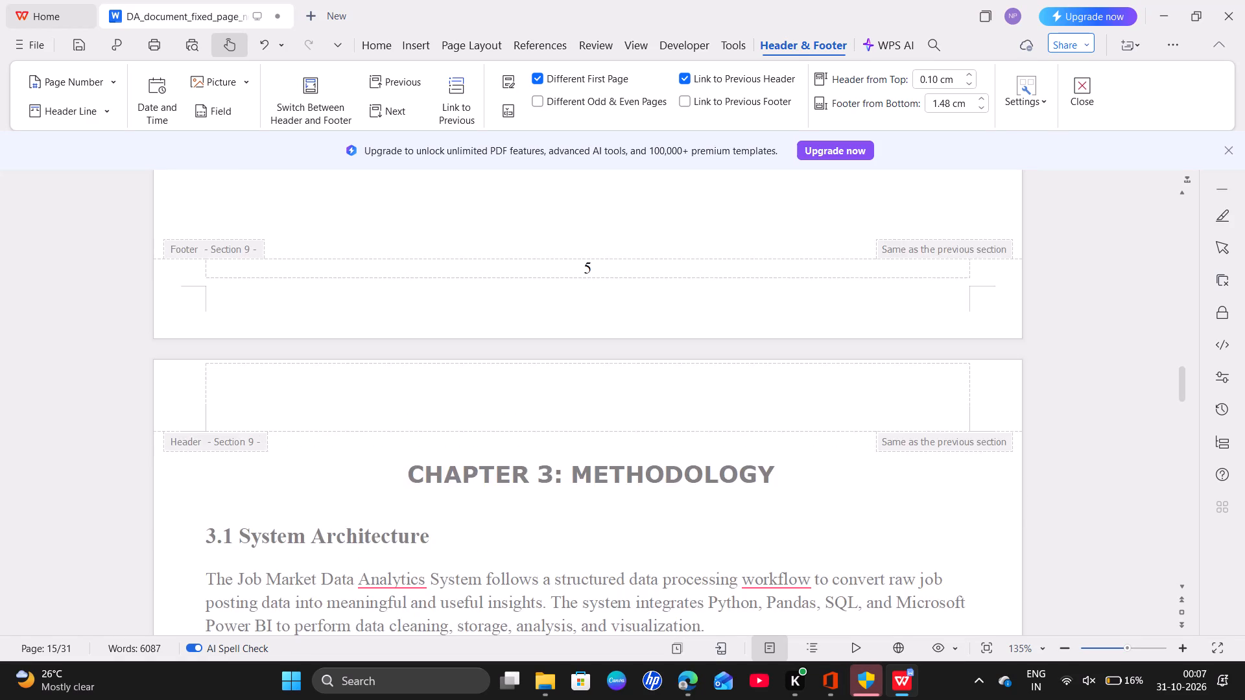
{"action": "scroll", "coordinate": [762, 509], "scroll_direction": "down", "scroll_amount": 8}
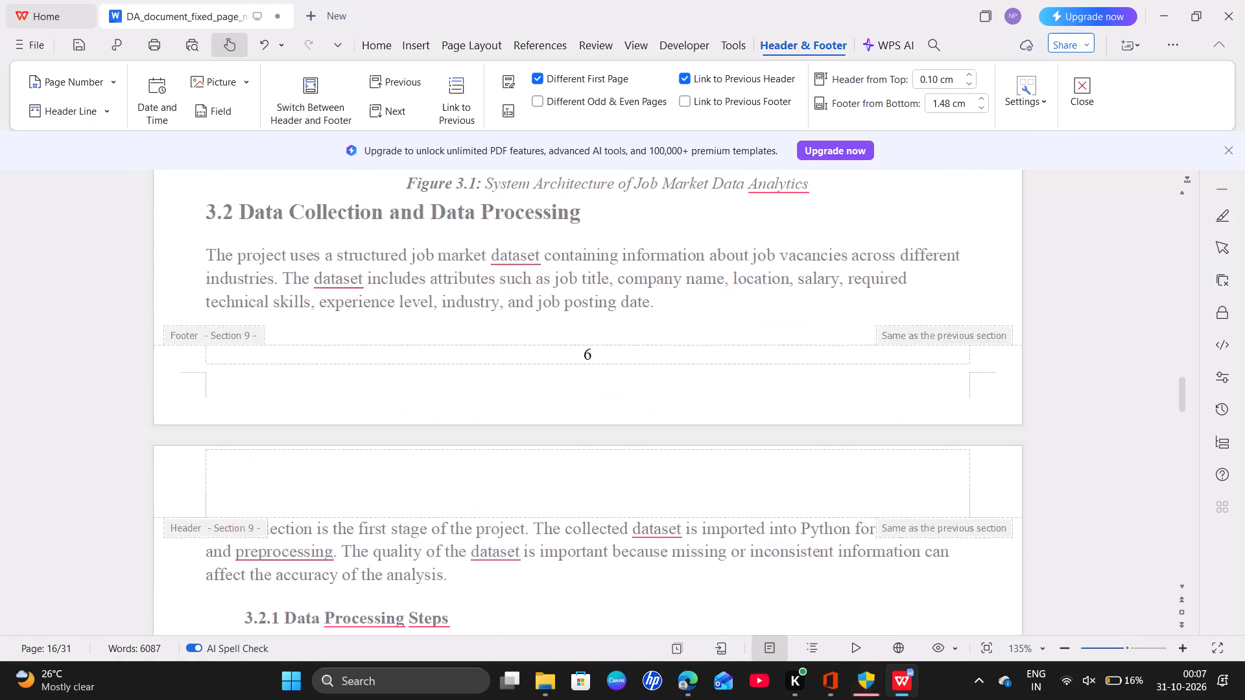
{"action": "scroll", "coordinate": [762, 509], "scroll_direction": "down", "scroll_amount": 4}
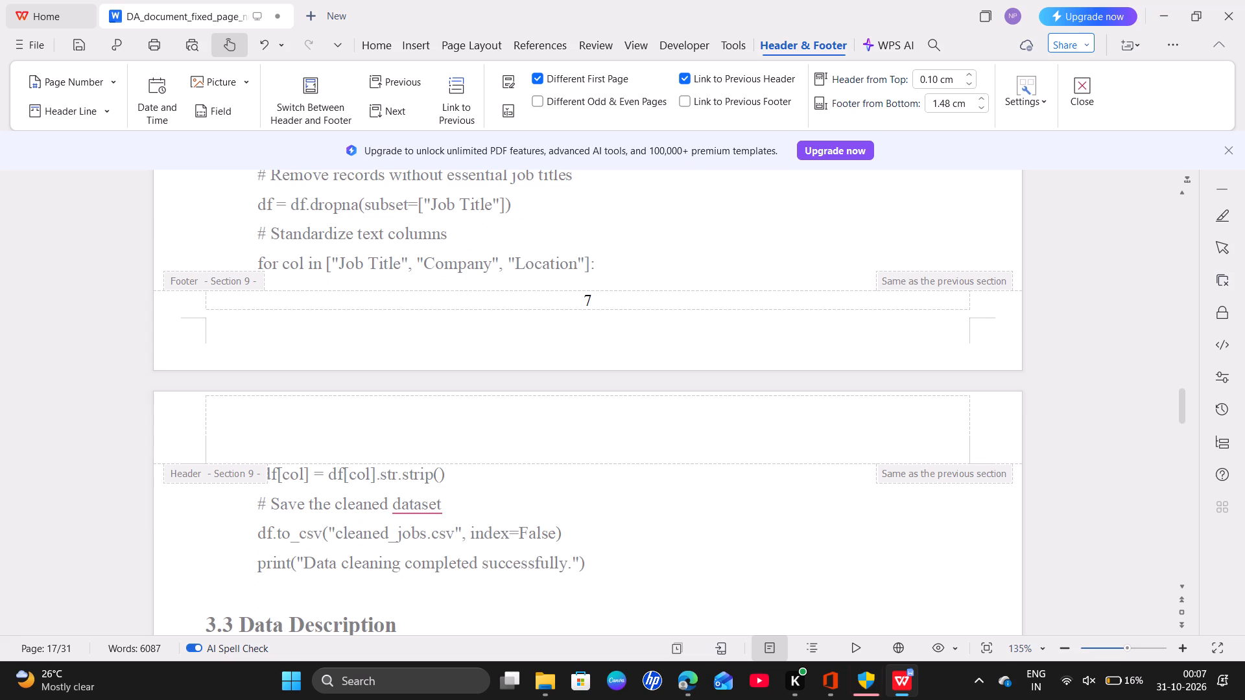
{"action": "scroll", "coordinate": [762, 509], "scroll_direction": "down", "scroll_amount": 2}
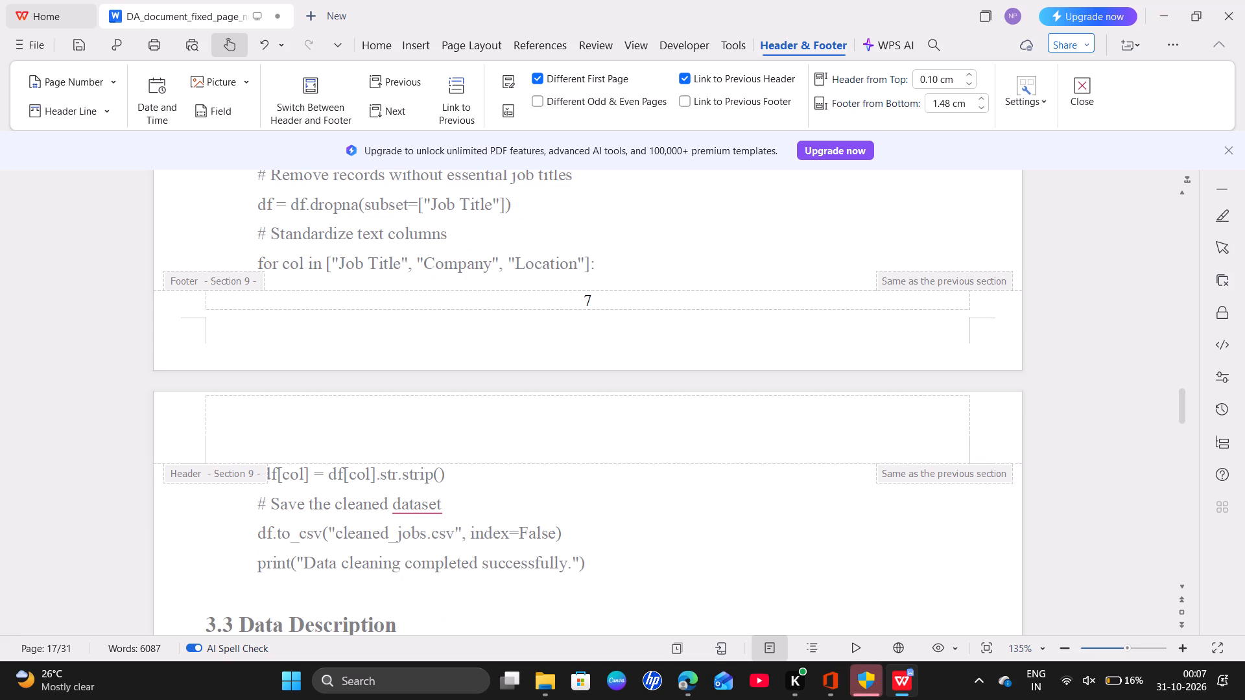
{"action": "scroll", "coordinate": [762, 509], "scroll_direction": "down", "scroll_amount": 2}
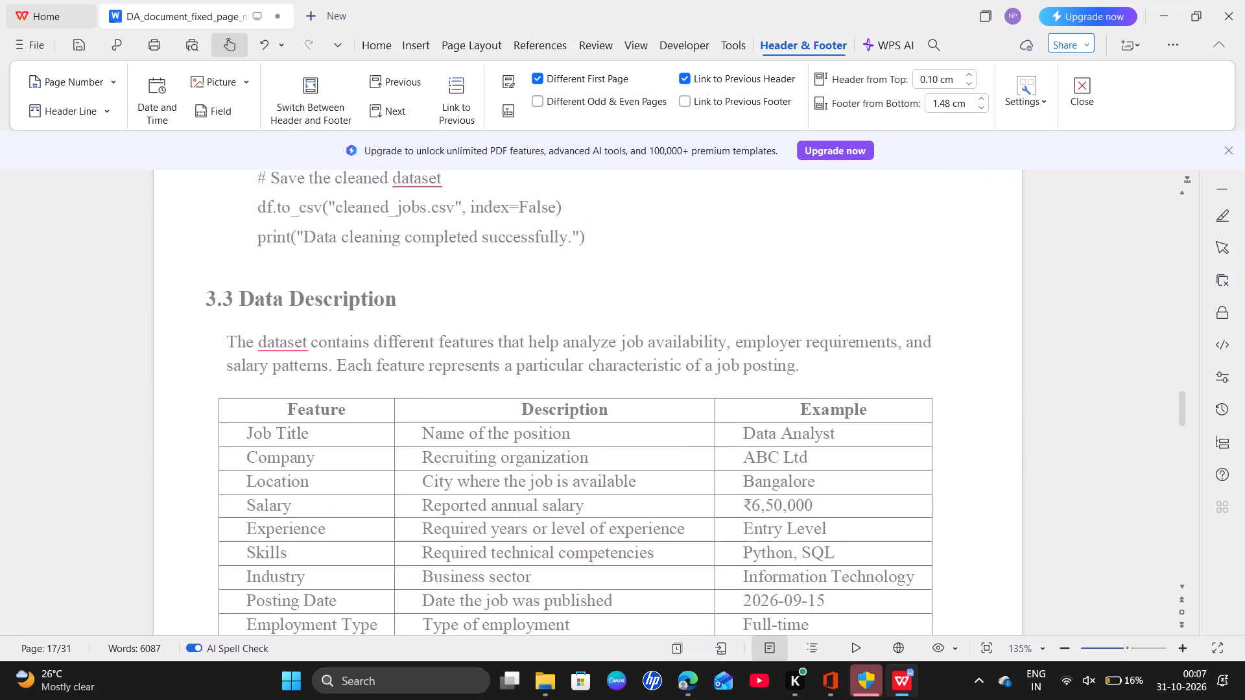
{"action": "scroll", "coordinate": [762, 509], "scroll_direction": "down", "scroll_amount": 2}
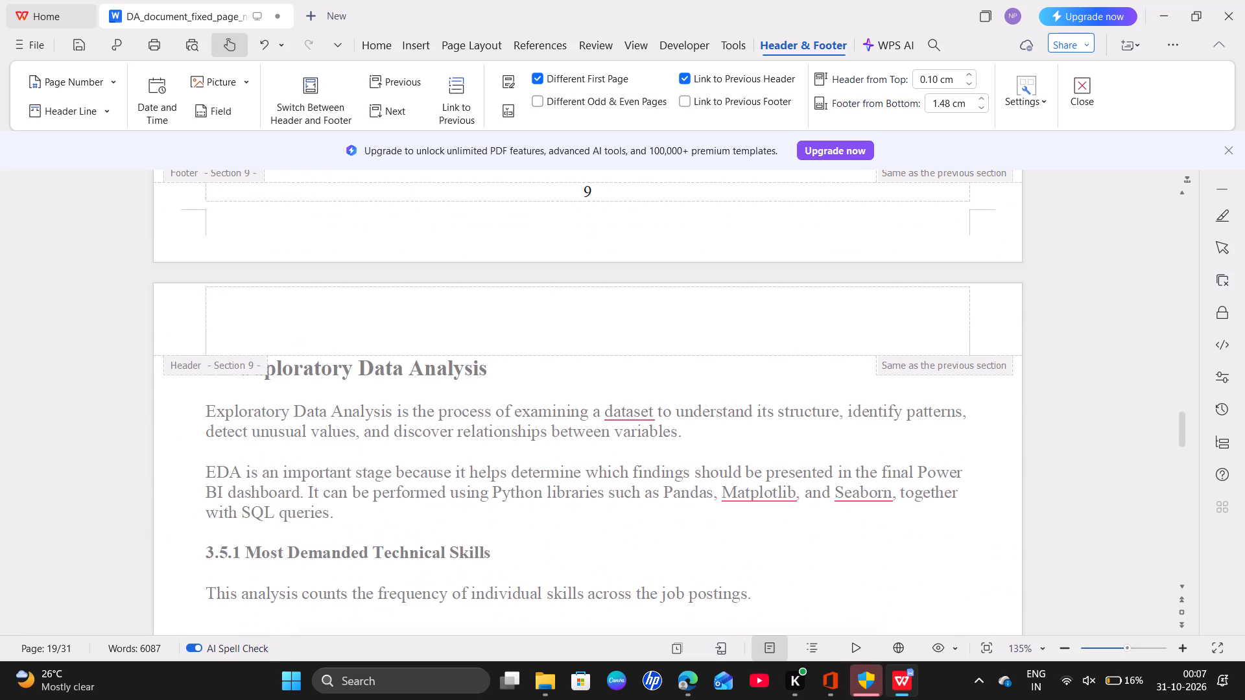
{"action": "scroll", "coordinate": [762, 509], "scroll_direction": "down", "scroll_amount": 1}
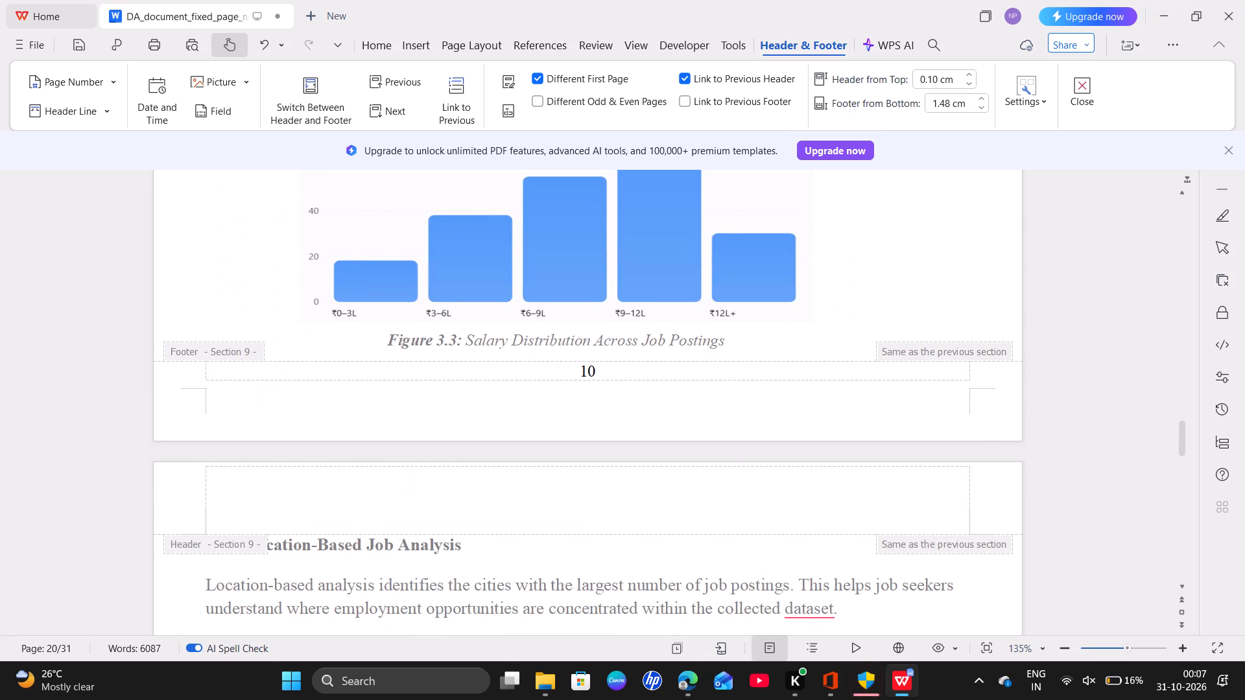
{"action": "scroll", "coordinate": [762, 509], "scroll_direction": "down", "scroll_amount": 3}
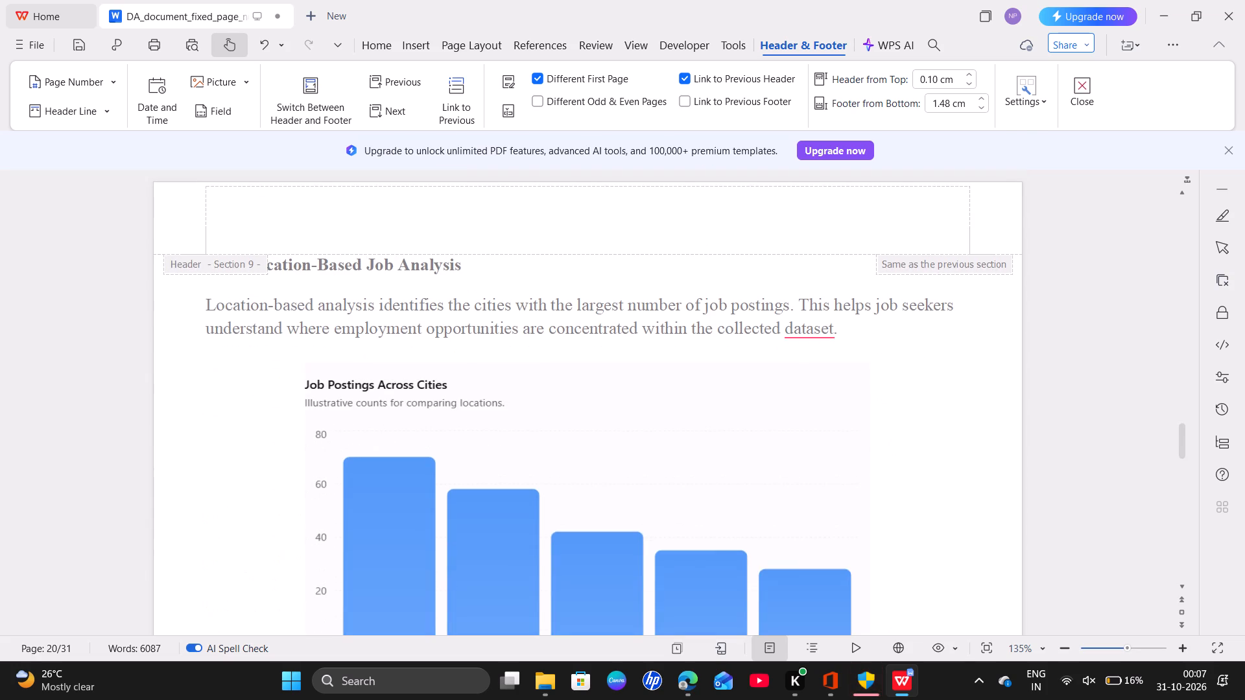
{"action": "scroll", "coordinate": [762, 509], "scroll_direction": "down", "scroll_amount": 5}
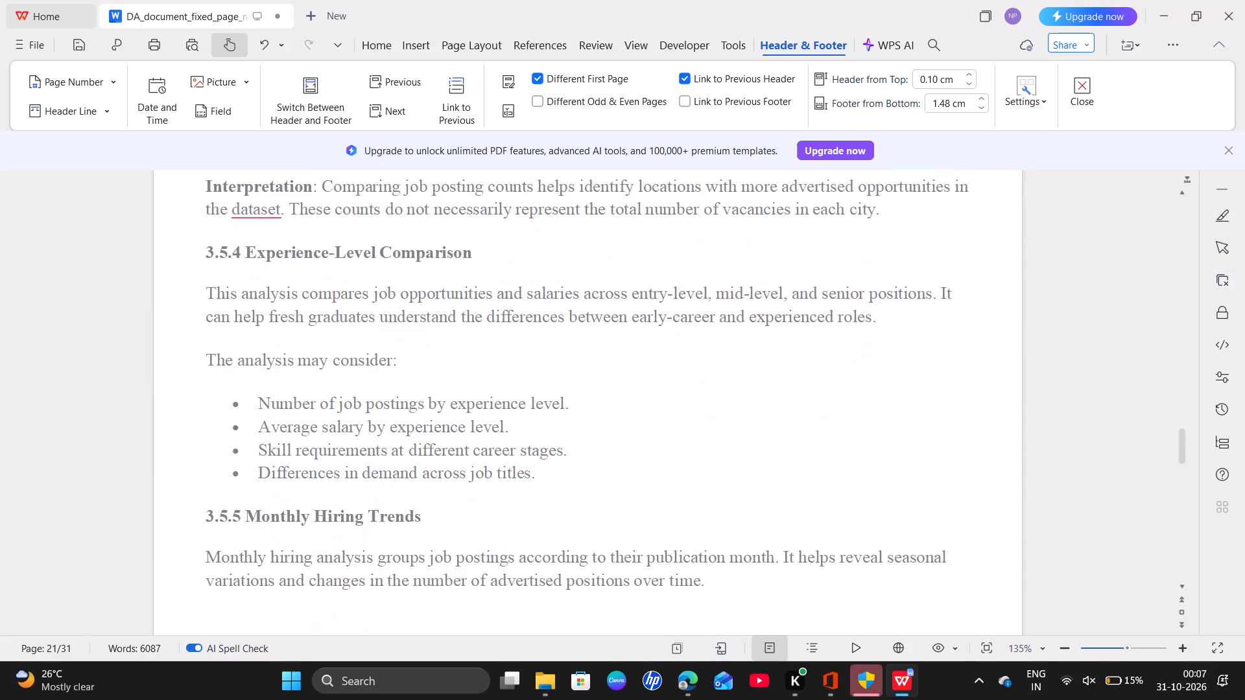
{"action": "scroll", "coordinate": [762, 509], "scroll_direction": "down", "scroll_amount": 5}
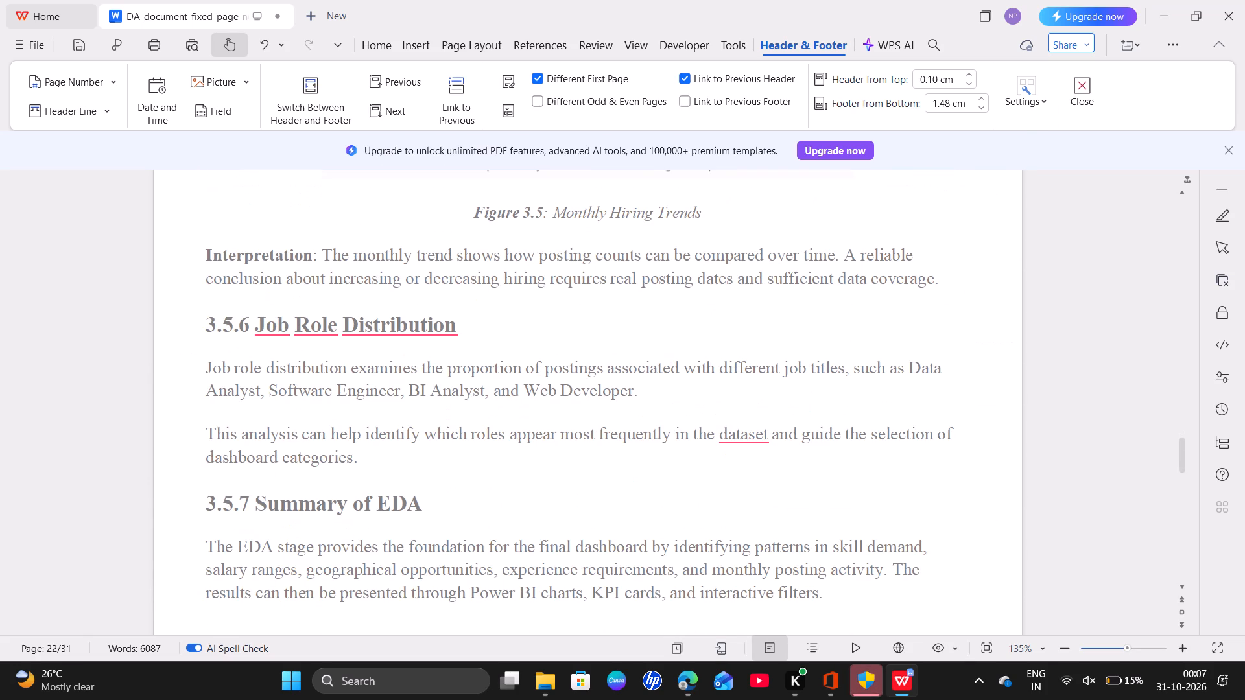
{"action": "scroll", "coordinate": [762, 509], "scroll_direction": "down", "scroll_amount": 4}
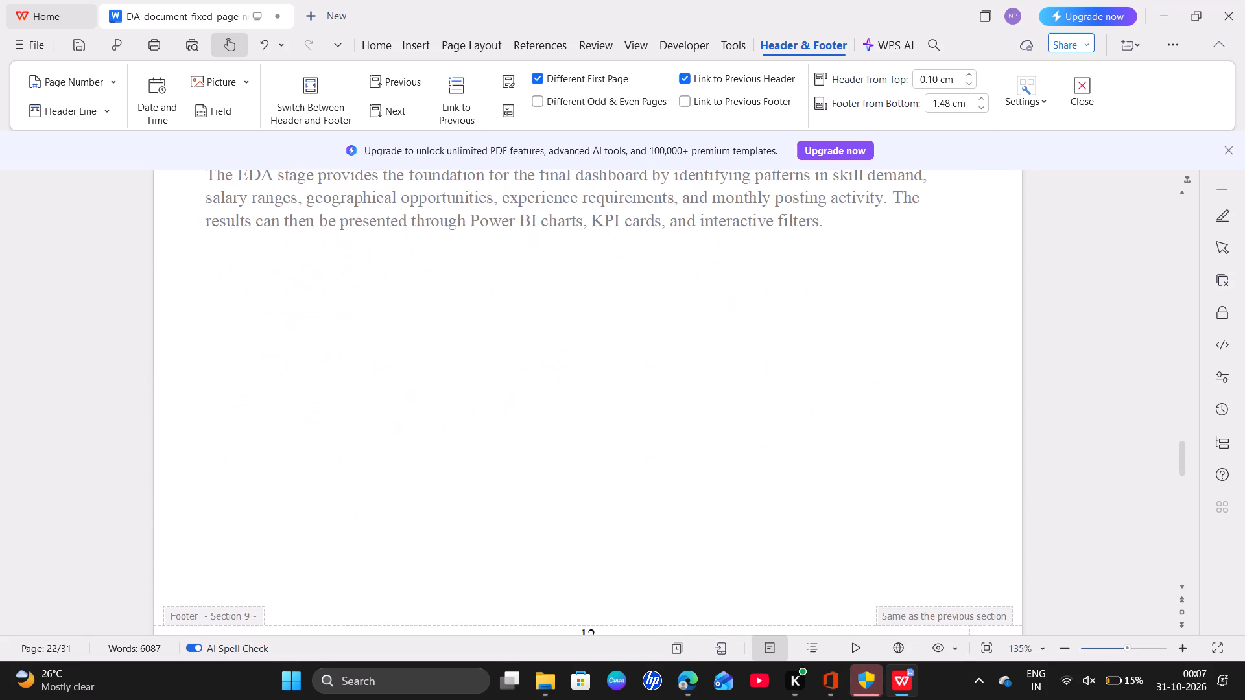
{"action": "scroll", "coordinate": [762, 509], "scroll_direction": "down", "scroll_amount": 8}
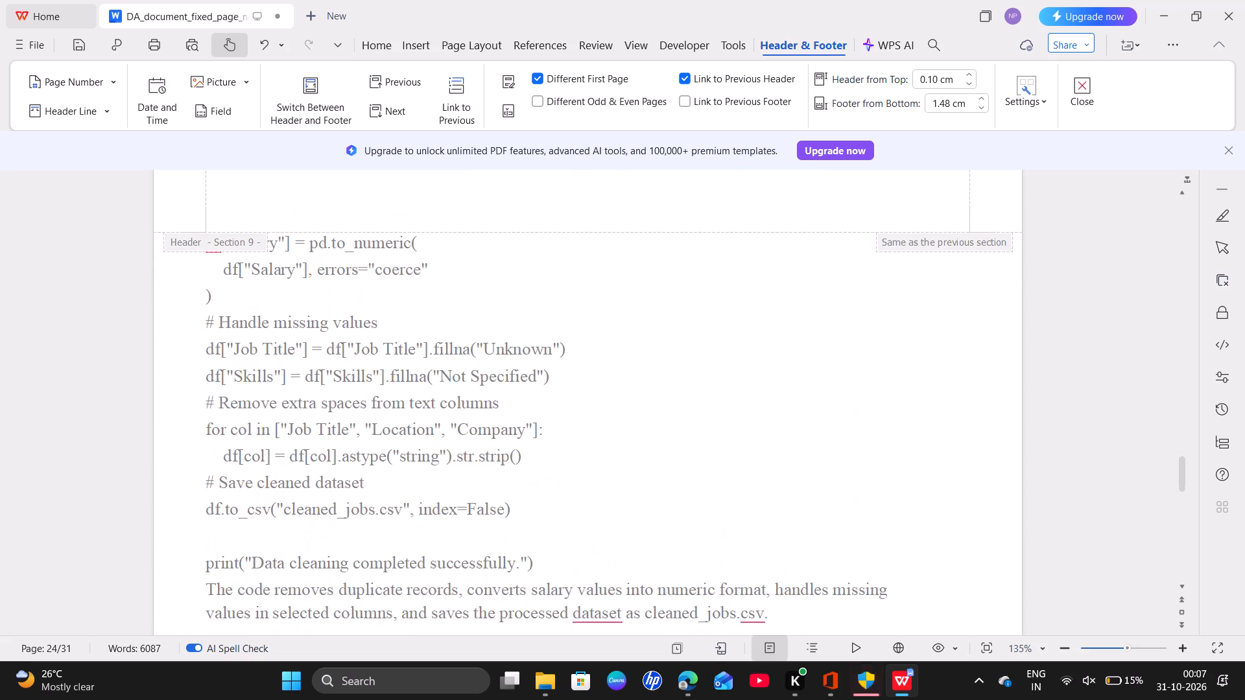
{"action": "scroll", "coordinate": [762, 509], "scroll_direction": "down", "scroll_amount": 6}
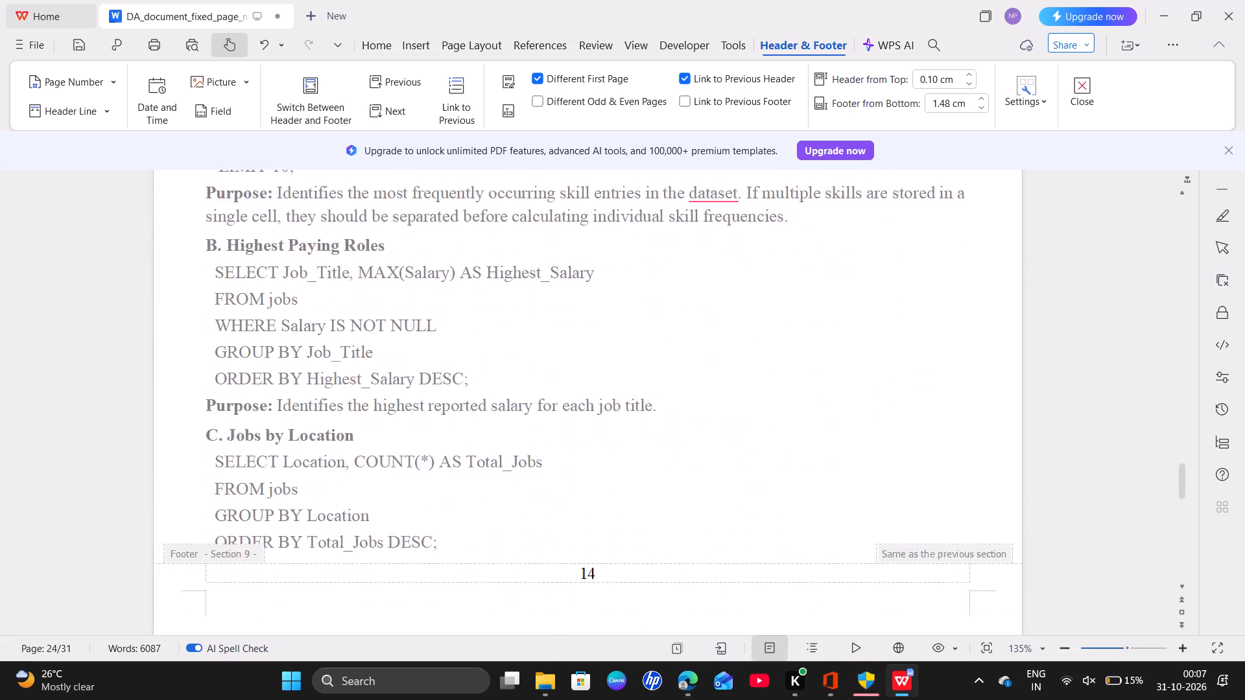
{"action": "scroll", "coordinate": [762, 509], "scroll_direction": "down", "scroll_amount": 8}
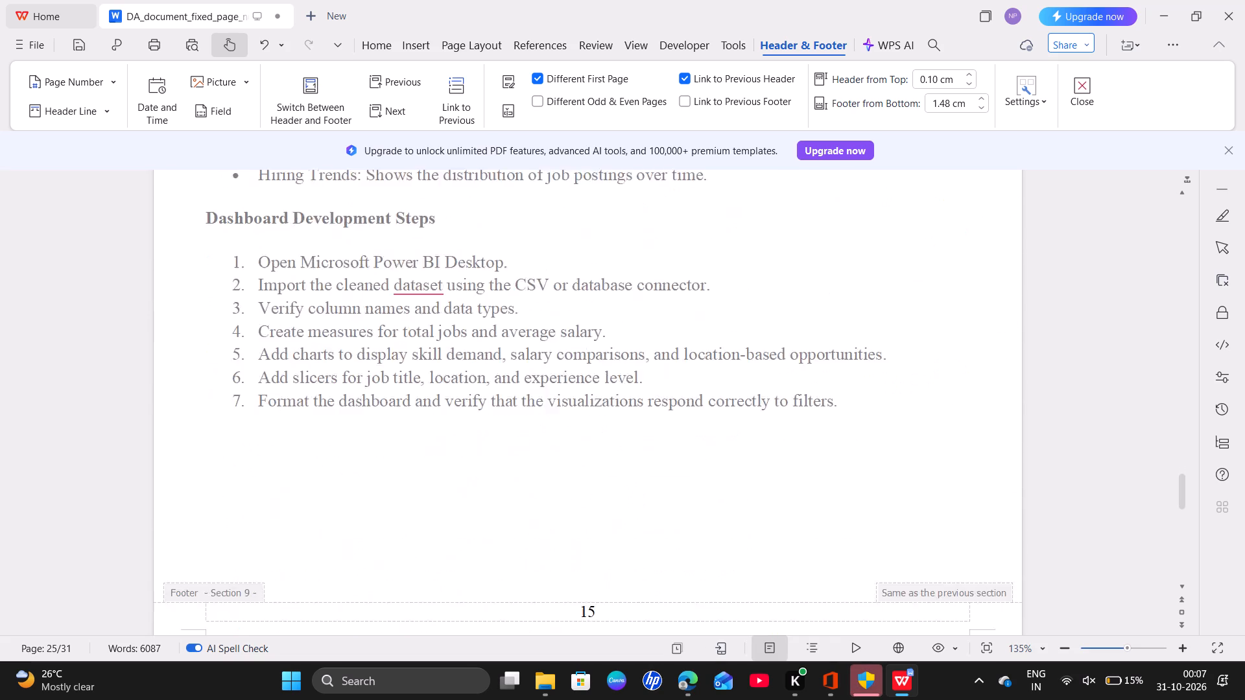
{"action": "scroll", "coordinate": [762, 509], "scroll_direction": "down", "scroll_amount": 6}
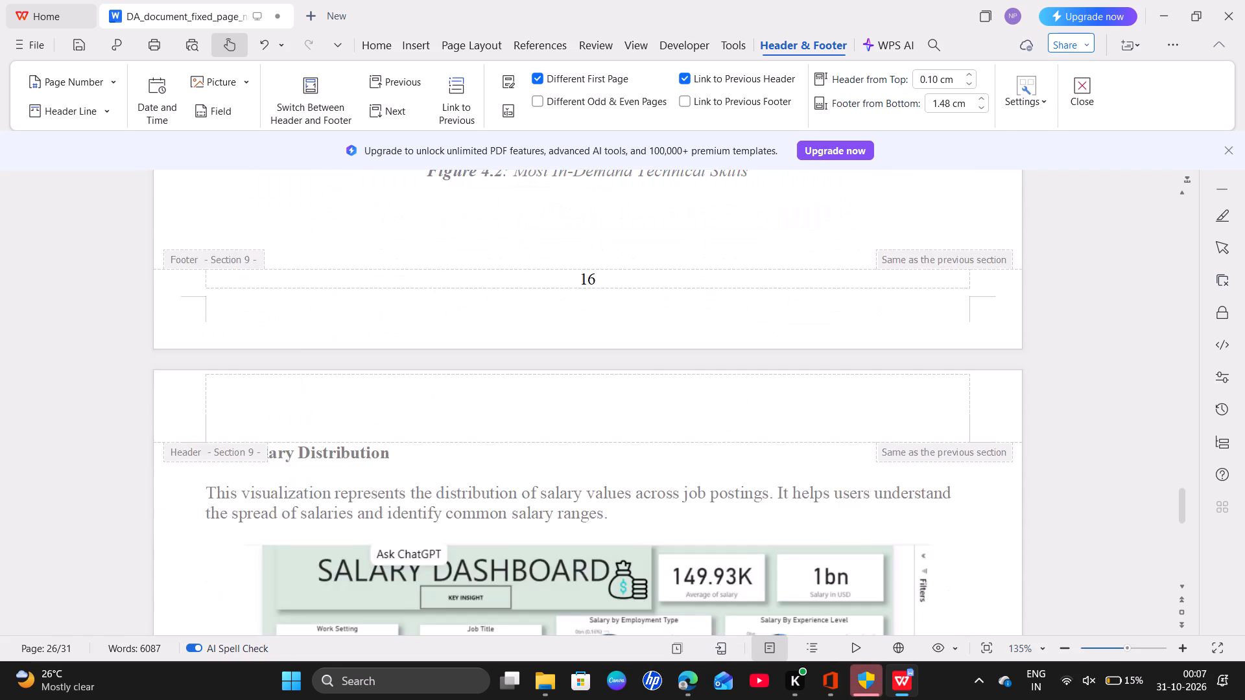
{"action": "scroll", "coordinate": [762, 509], "scroll_direction": "down", "scroll_amount": 7}
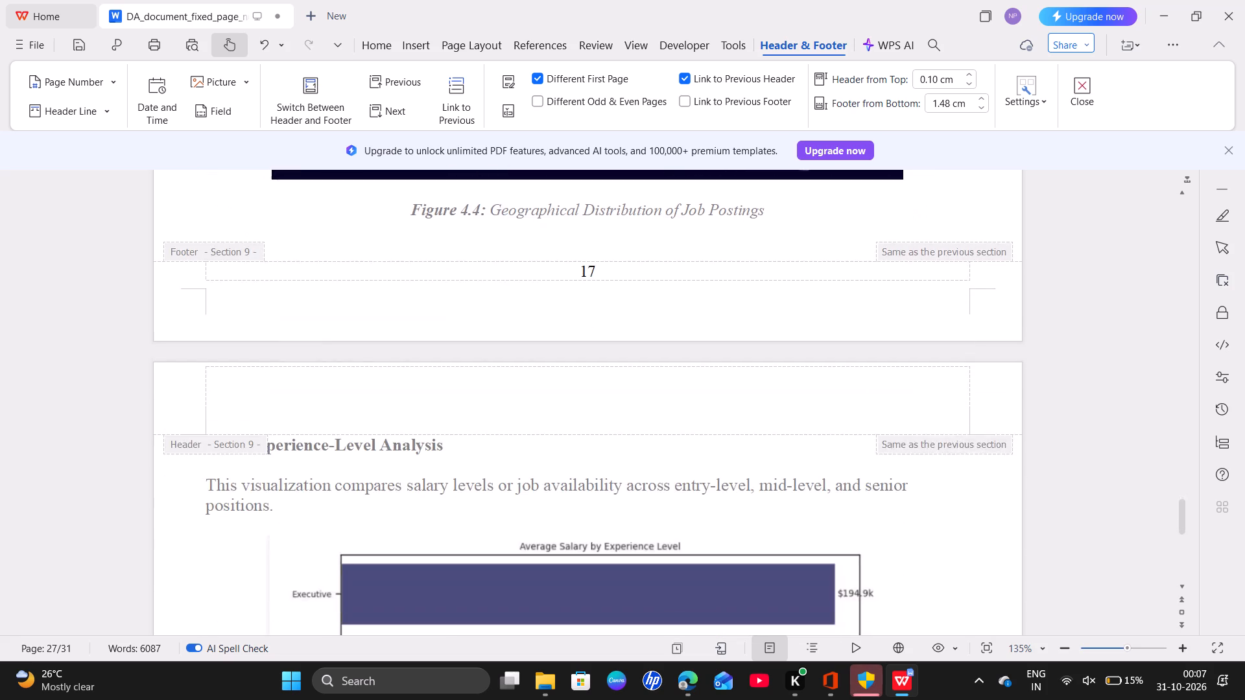
{"action": "scroll", "coordinate": [762, 509], "scroll_direction": "down", "scroll_amount": 5}
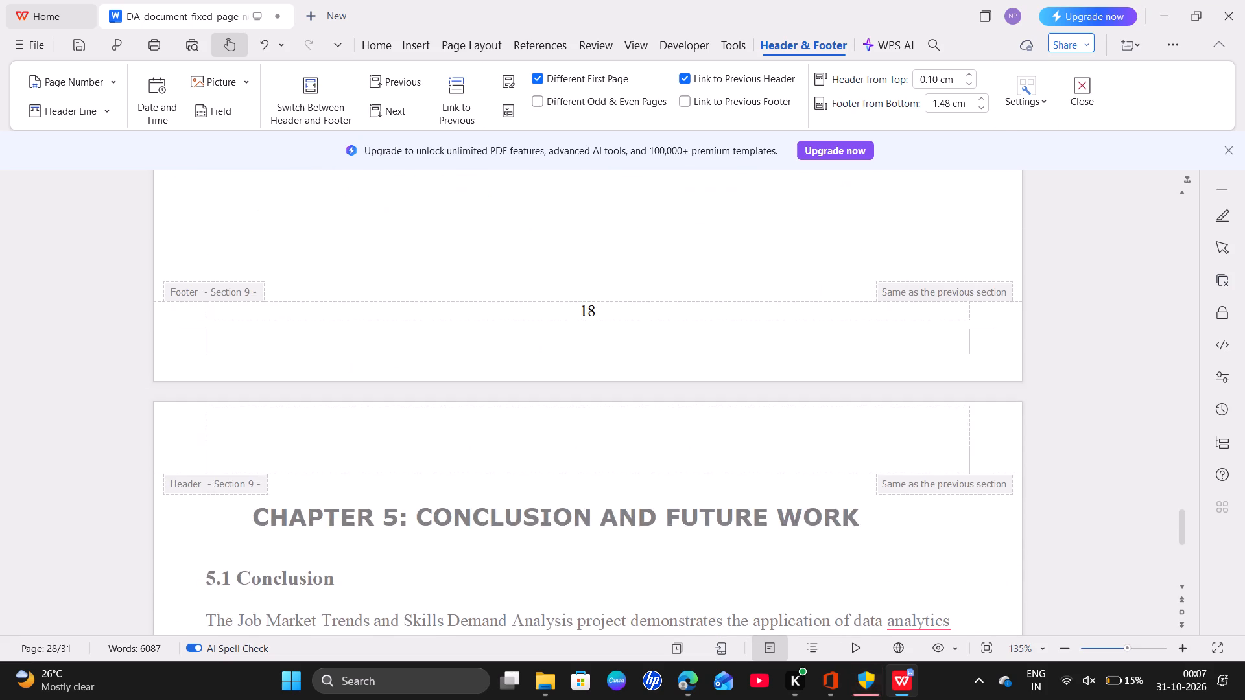
{"action": "scroll", "coordinate": [762, 509], "scroll_direction": "down", "scroll_amount": 6}
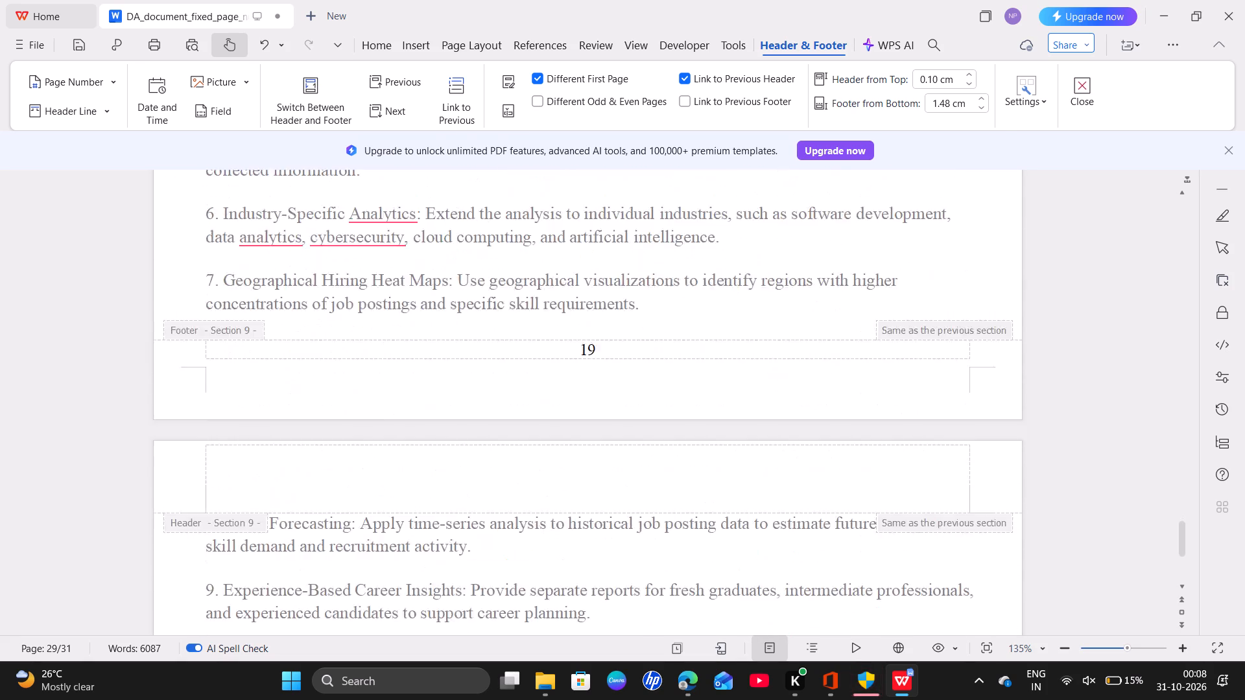
{"action": "scroll", "coordinate": [762, 509], "scroll_direction": "down", "scroll_amount": 6}
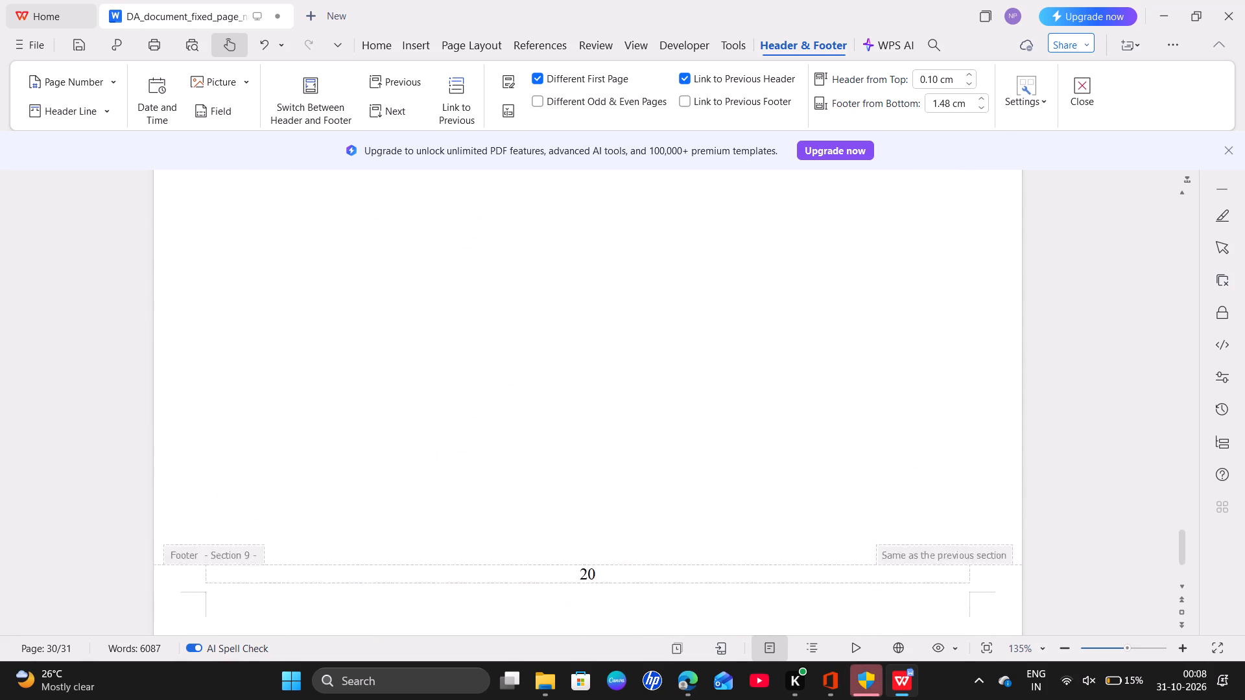
{"action": "scroll", "coordinate": [762, 509], "scroll_direction": "down", "scroll_amount": 7}
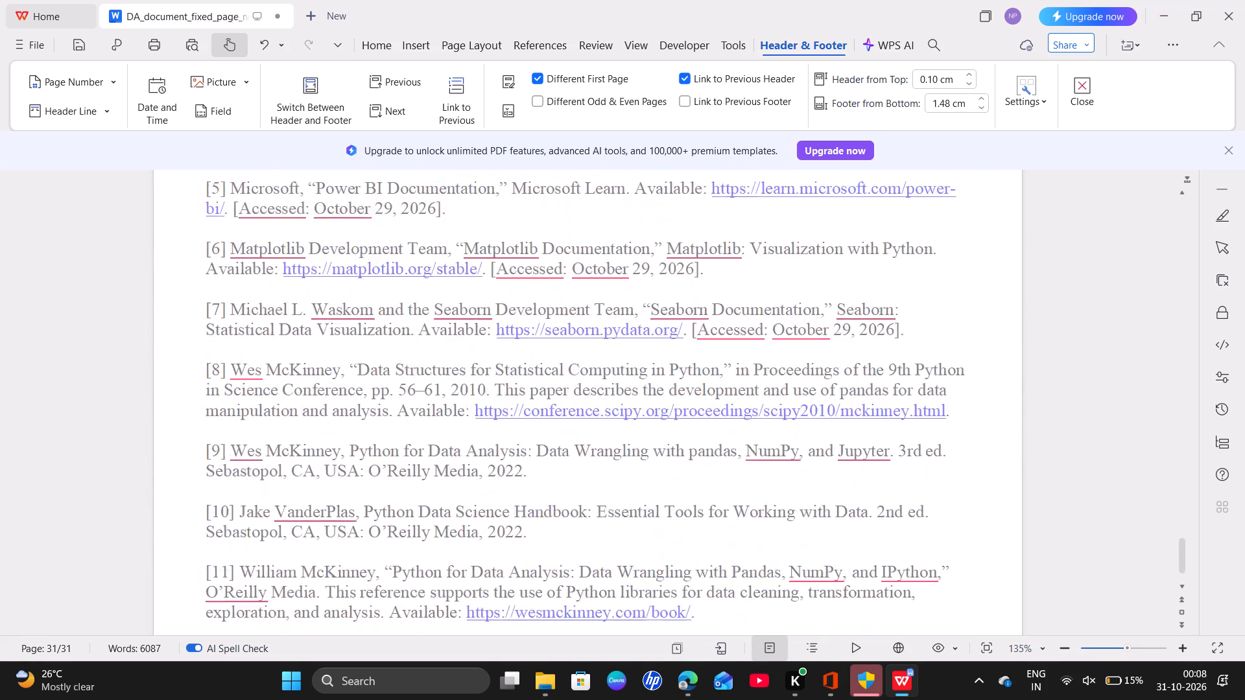
{"action": "scroll", "coordinate": [762, 509], "scroll_direction": "down", "scroll_amount": 6}
Add a line break at the text cursor in the Section 8 first-page footer.
{"action": "key", "text": "Return"}
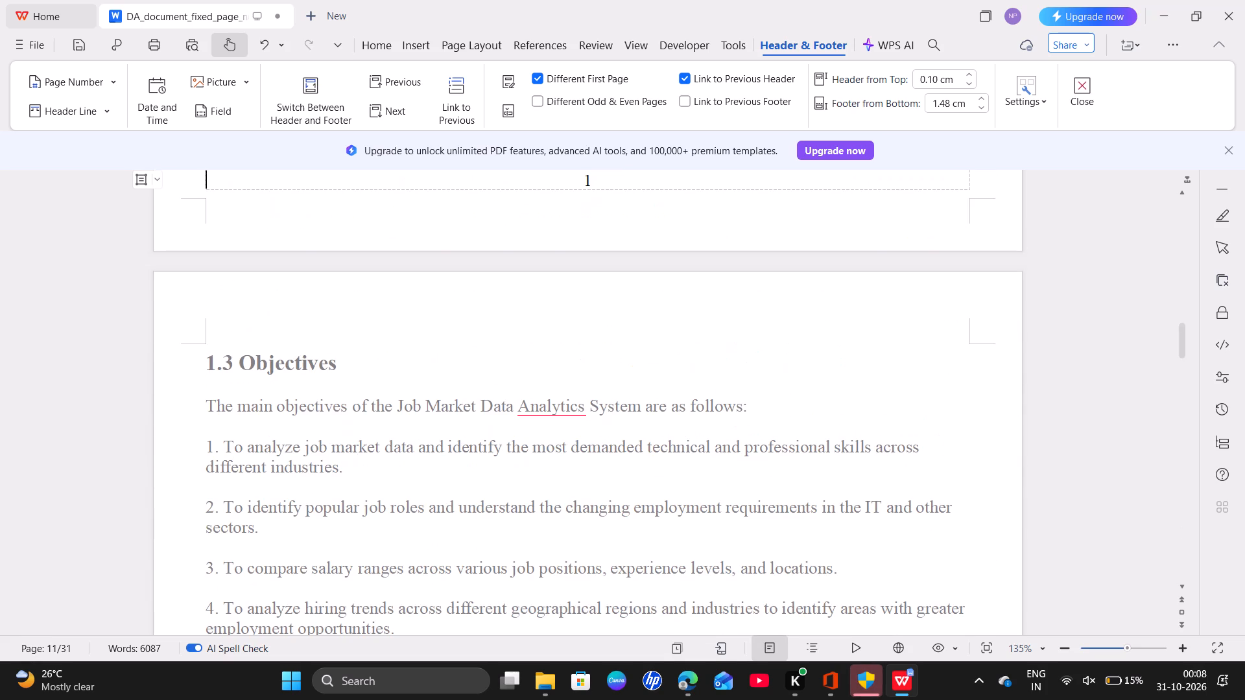
{"action": "scroll", "coordinate": [762, 509], "scroll_direction": "up", "scroll_amount": 1}
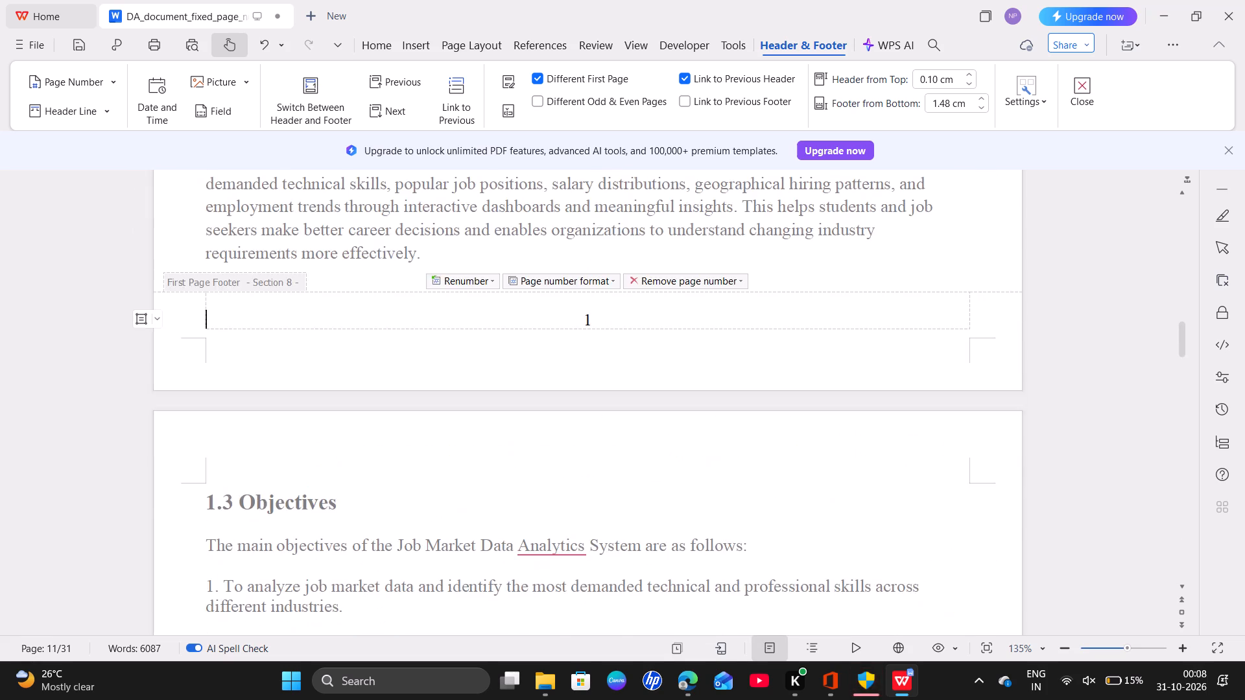
{"action": "scroll", "coordinate": [762, 509], "scroll_direction": "up", "scroll_amount": 1}
Delete the page number from the Section 1 footer on the cover page.
{"action": "scroll", "coordinate": [762, 509], "scroll_direction": "down", "scroll_amount": 15}
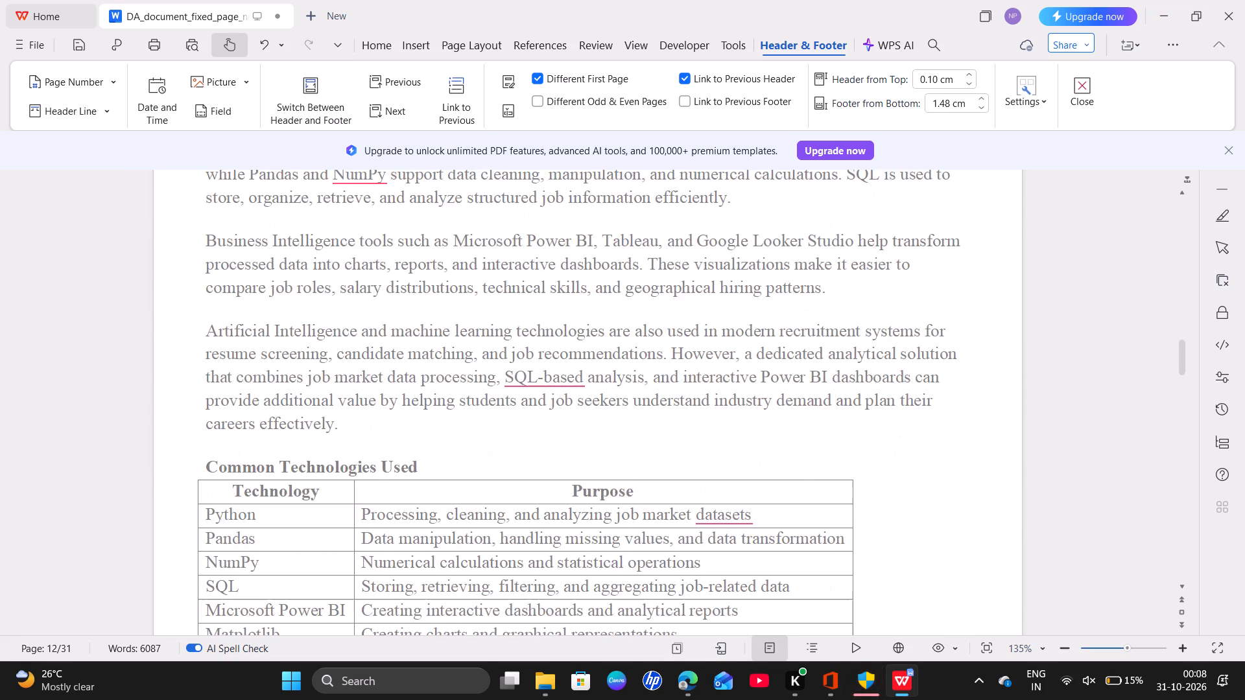
{"action": "scroll", "coordinate": [762, 509], "scroll_direction": "up", "scroll_amount": 4}
{"action": "scroll", "coordinate": [762, 509], "scroll_direction": "up", "scroll_amount": 20}
{"action": "scroll", "coordinate": [762, 509], "scroll_direction": "up", "scroll_amount": 3}
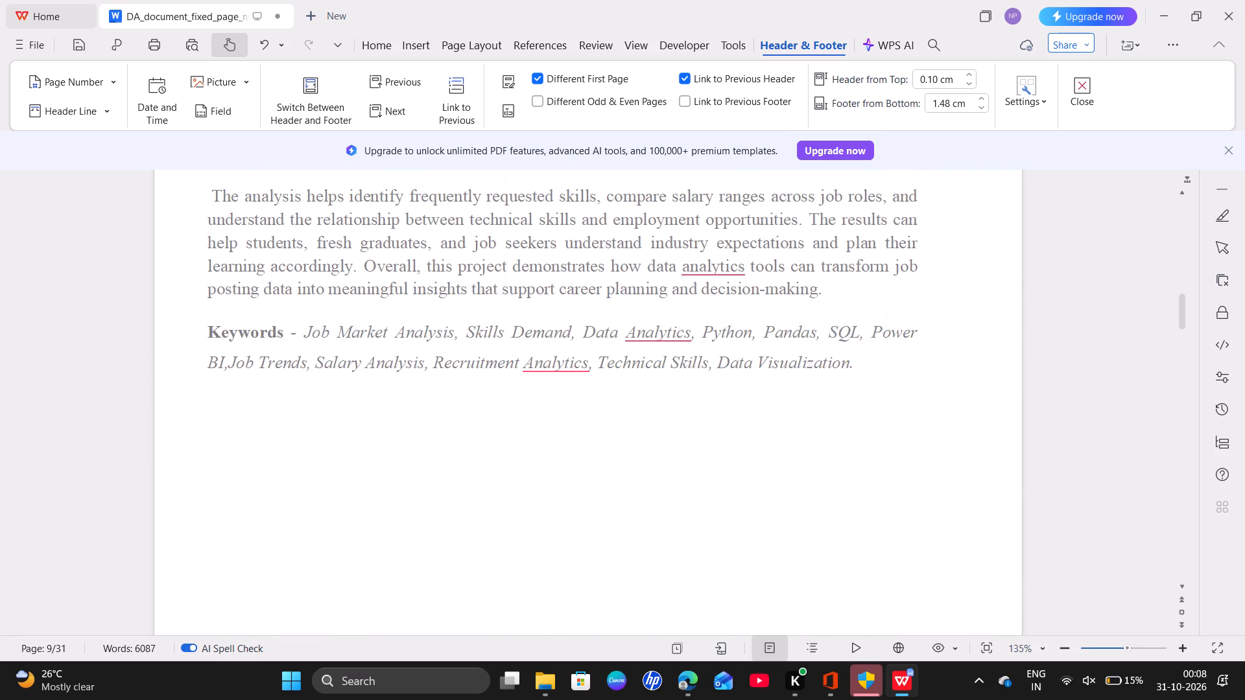
{"action": "scroll", "coordinate": [762, 509], "scroll_direction": "up", "scroll_amount": 20}
{"action": "scroll", "coordinate": [762, 509], "scroll_direction": "up", "scroll_amount": 14}
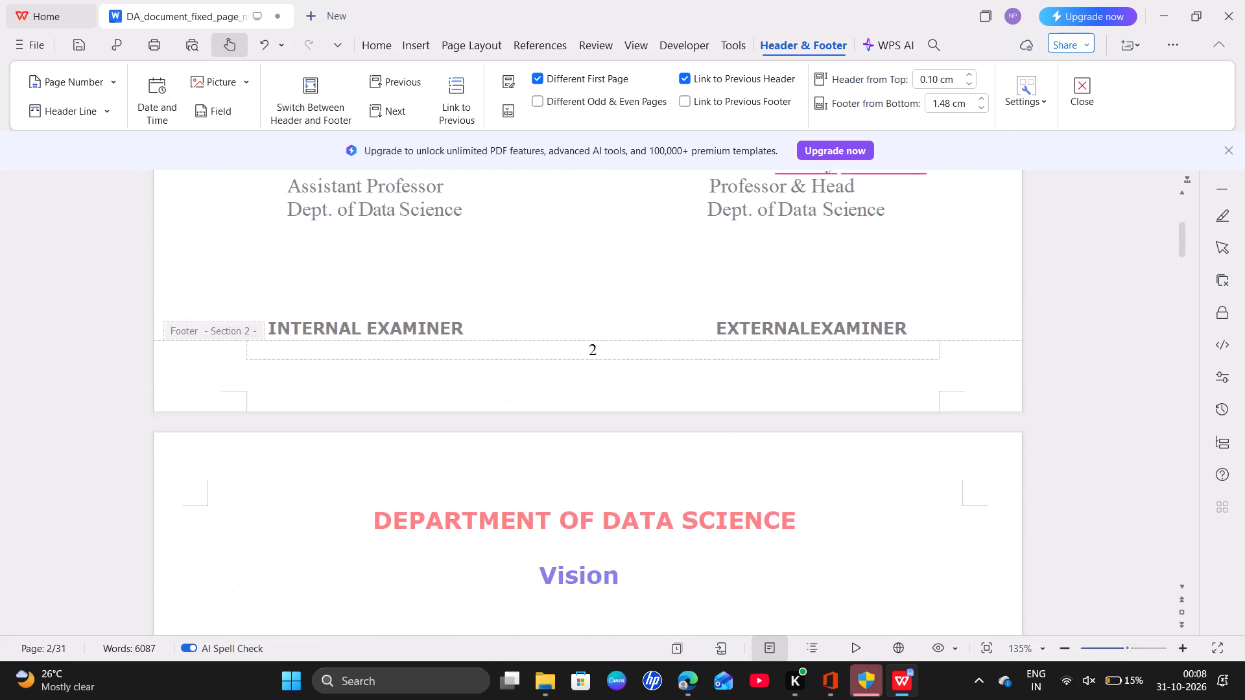
{"action": "scroll", "coordinate": [762, 509], "scroll_direction": "up", "scroll_amount": 12}
{"action": "scroll", "coordinate": [762, 509], "scroll_direction": "down", "scroll_amount": 2}
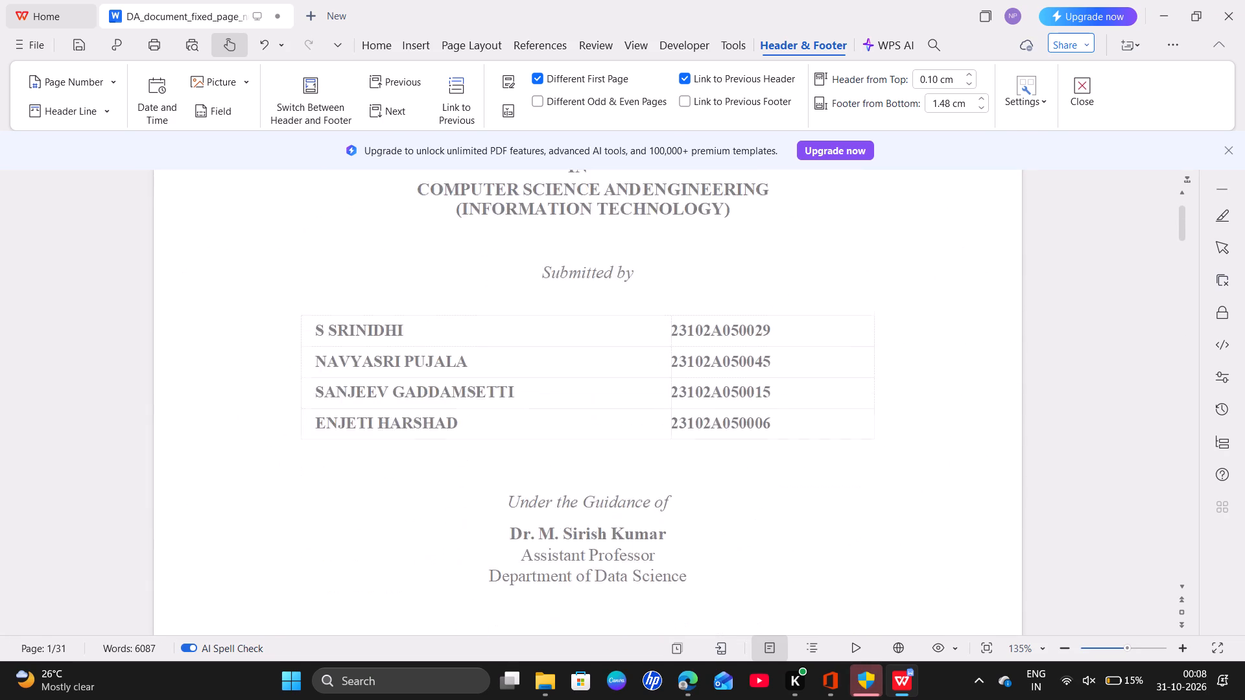
{"action": "scroll", "coordinate": [762, 509], "scroll_direction": "down", "scroll_amount": 4}
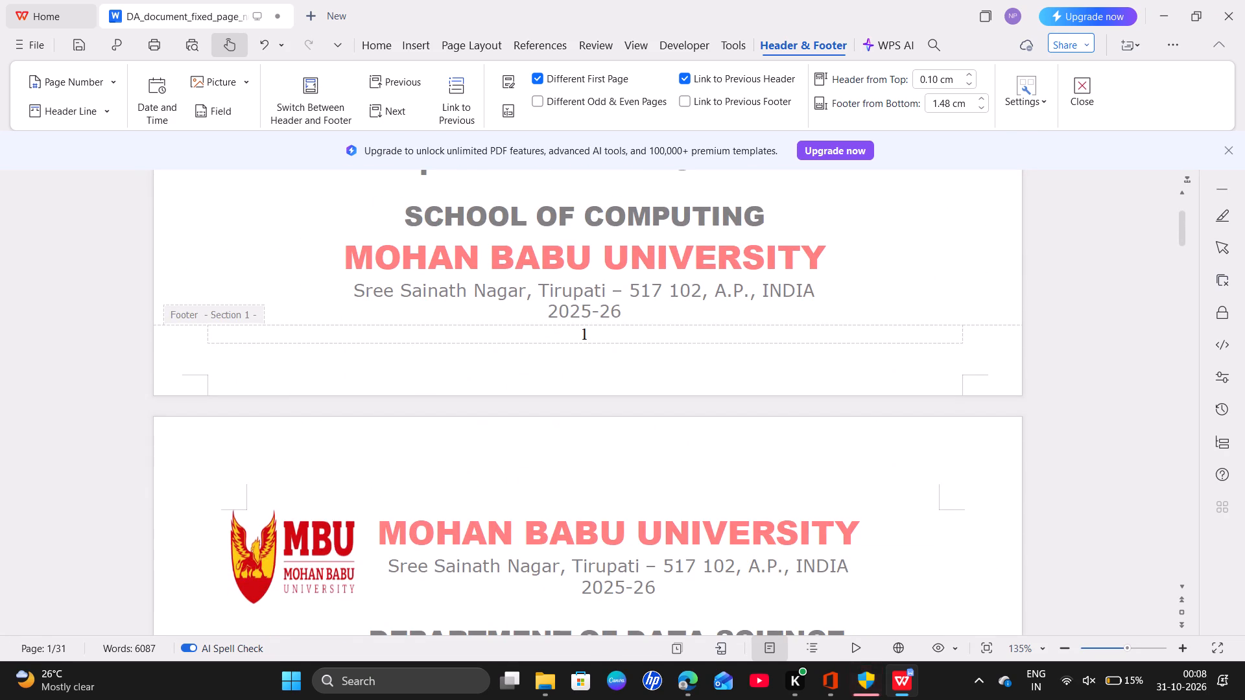
{"action": "left_click", "coordinate": [613, 341]}
{"action": "left_click", "coordinate": [588, 330]}
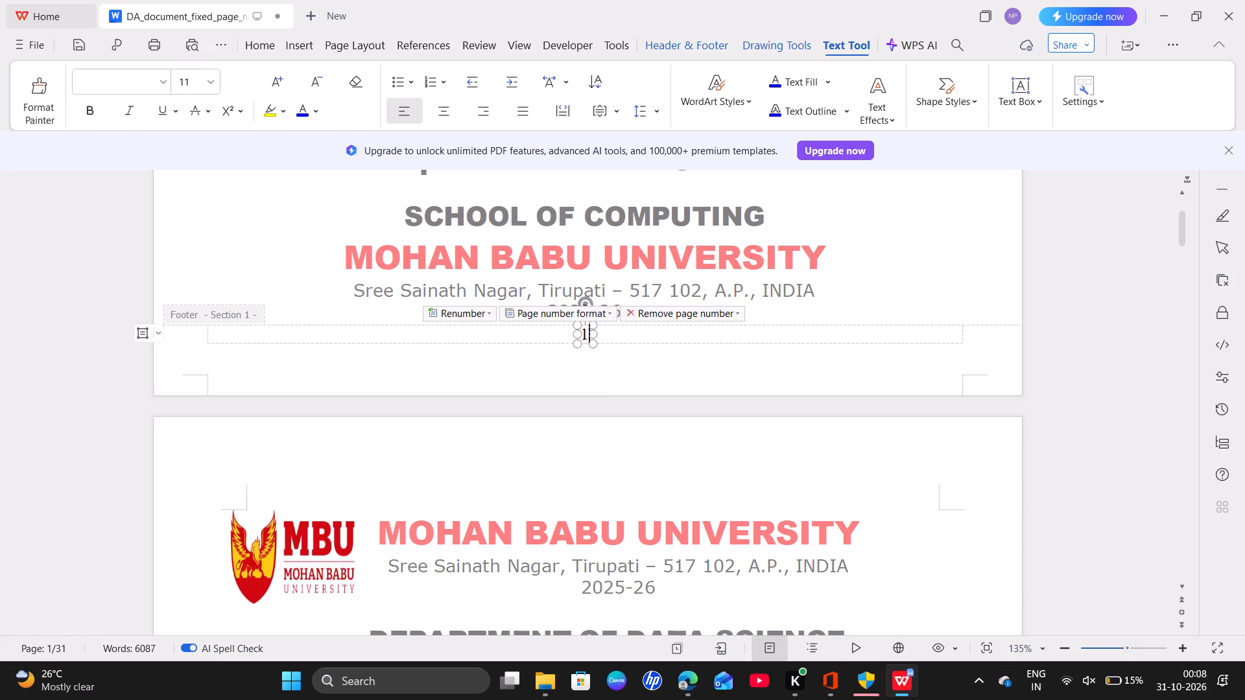
{"action": "key", "text": "BackSpace"}
{"action": "key", "text": "BackSpace"}
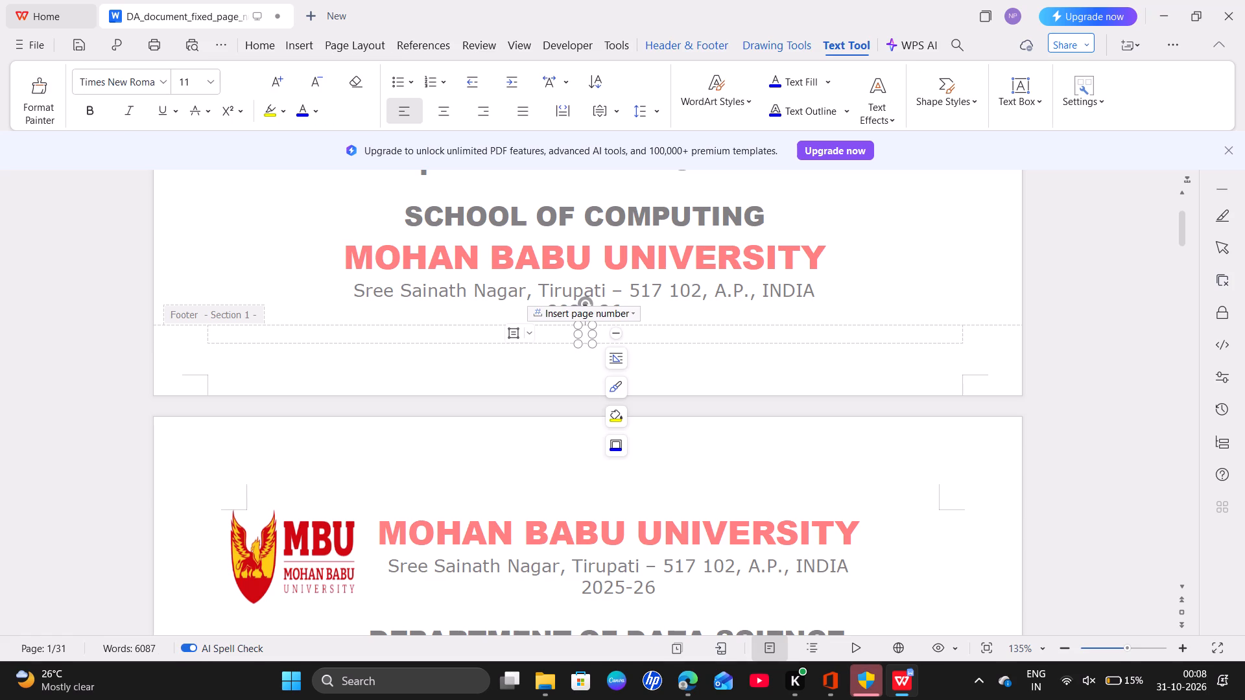
Delete the page number from the Section 2 footer on the certificate page with the examiner signature lines.
{"action": "scroll", "coordinate": [588, 330], "scroll_direction": "down", "scroll_amount": 4}
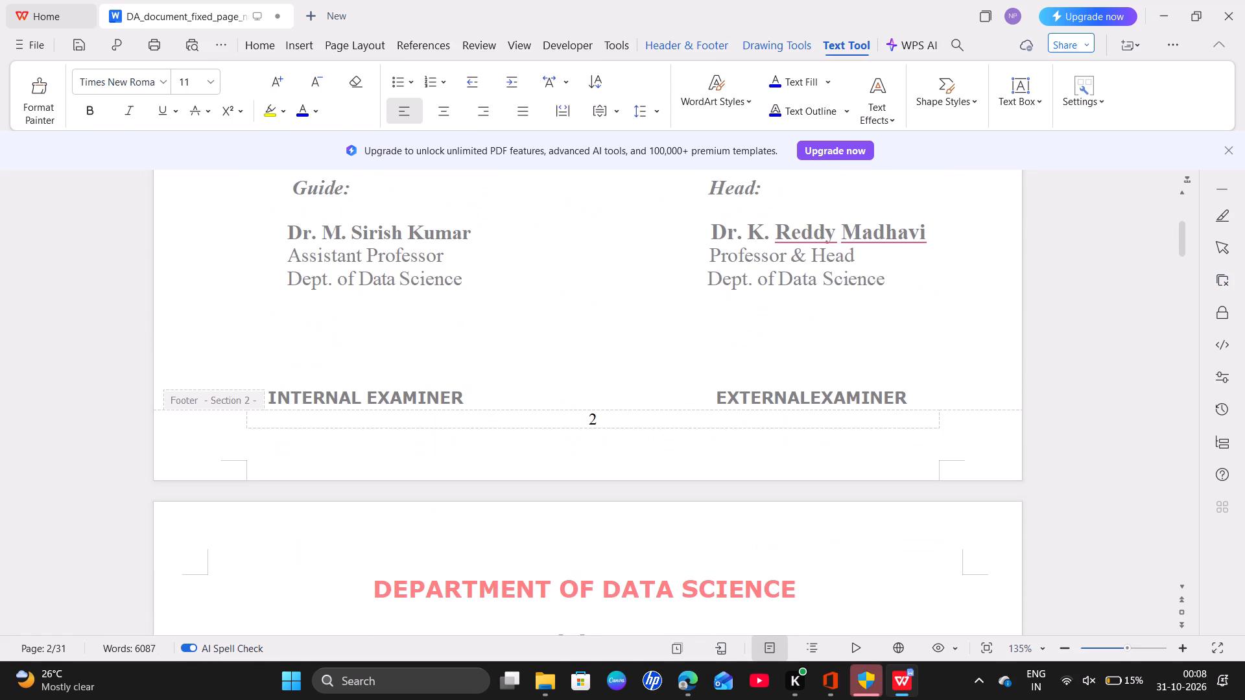
{"action": "left_click", "coordinate": [592, 418]}
{"action": "left_click", "coordinate": [592, 418]}
{"action": "key", "text": "BackSpace"}
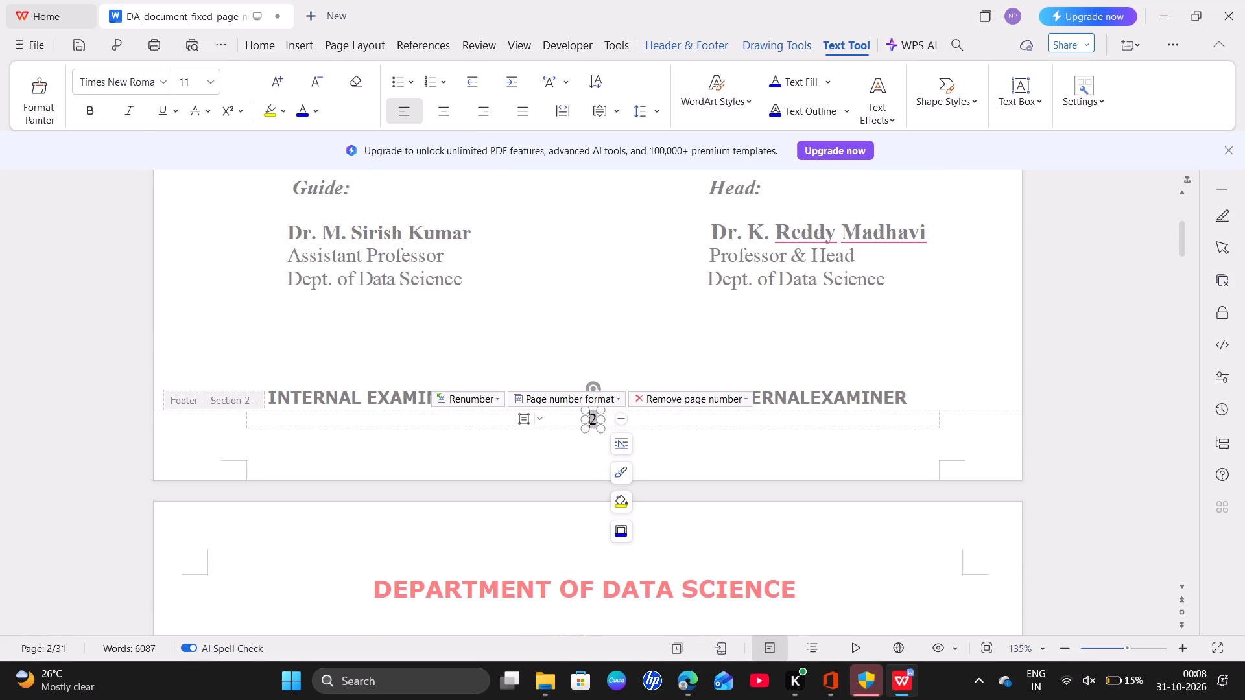
{"action": "key", "text": "BackSpace"}
{"action": "key", "text": "BackSpace"}
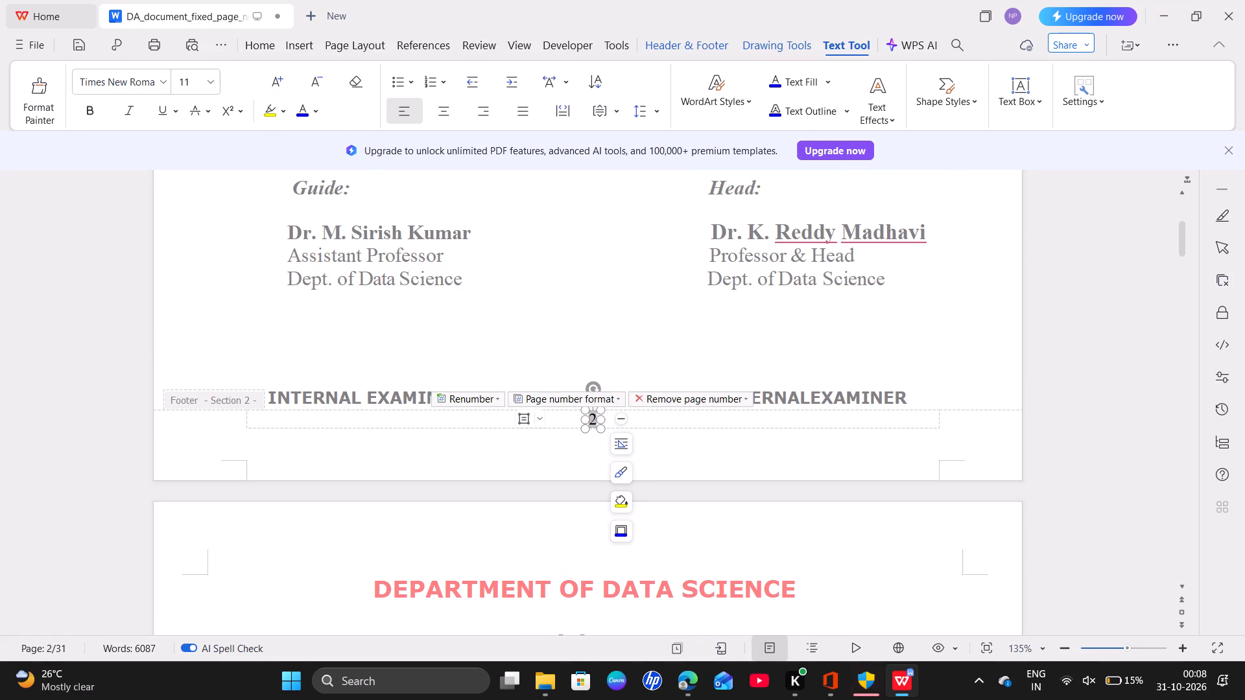
{"action": "left_click", "coordinate": [593, 415]}
{"action": "key", "text": "BackSpace"}
{"action": "key", "text": "BackSpace"}
{"action": "left_click", "coordinate": [620, 420]}
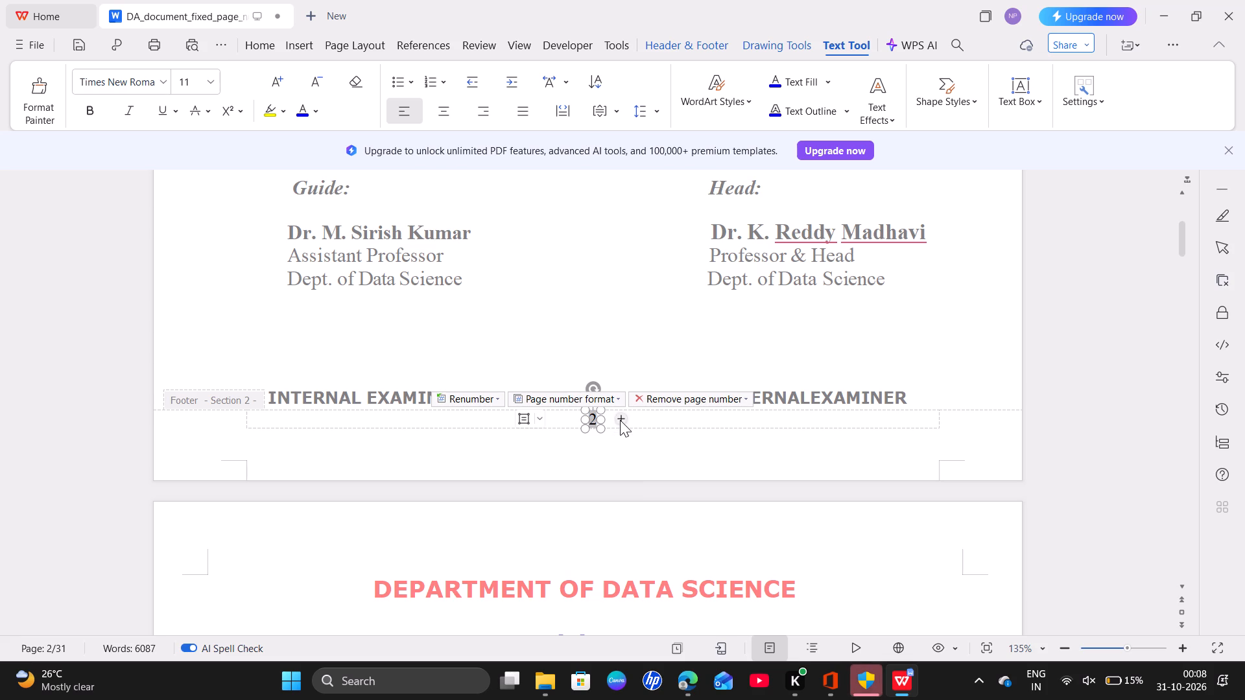
{"action": "left_click", "coordinate": [617, 419]}
{"action": "left_click", "coordinate": [593, 419]}
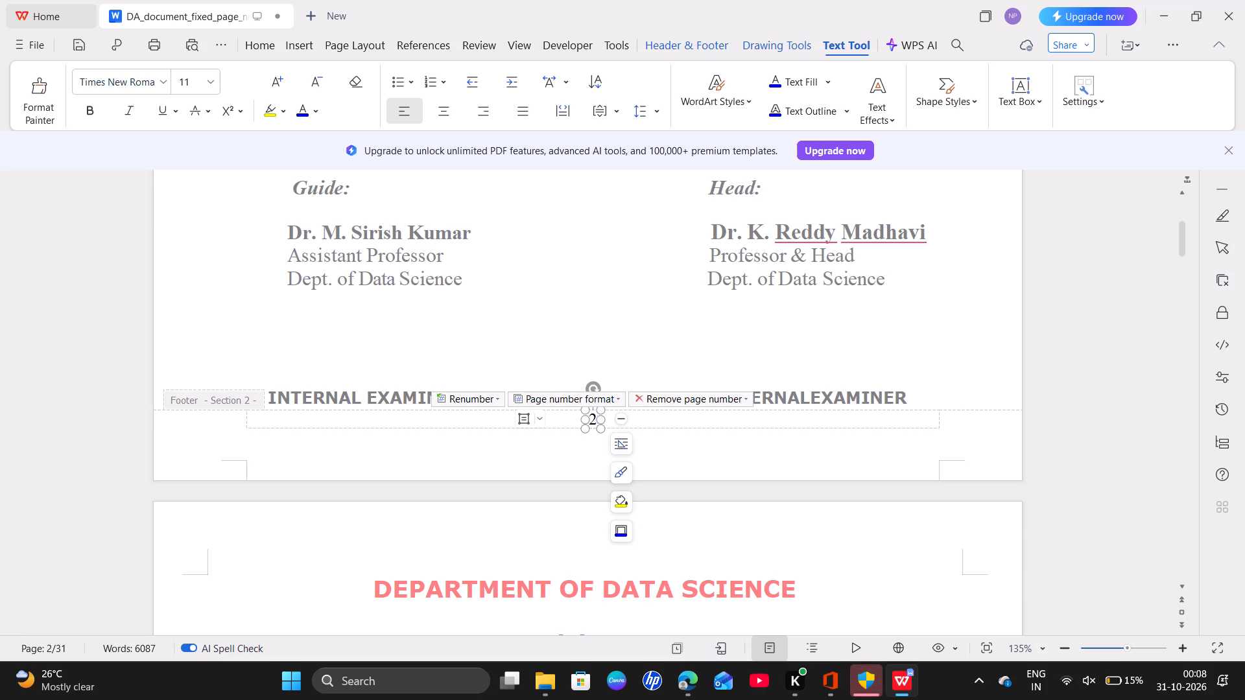
{"action": "left_click", "coordinate": [593, 419]}
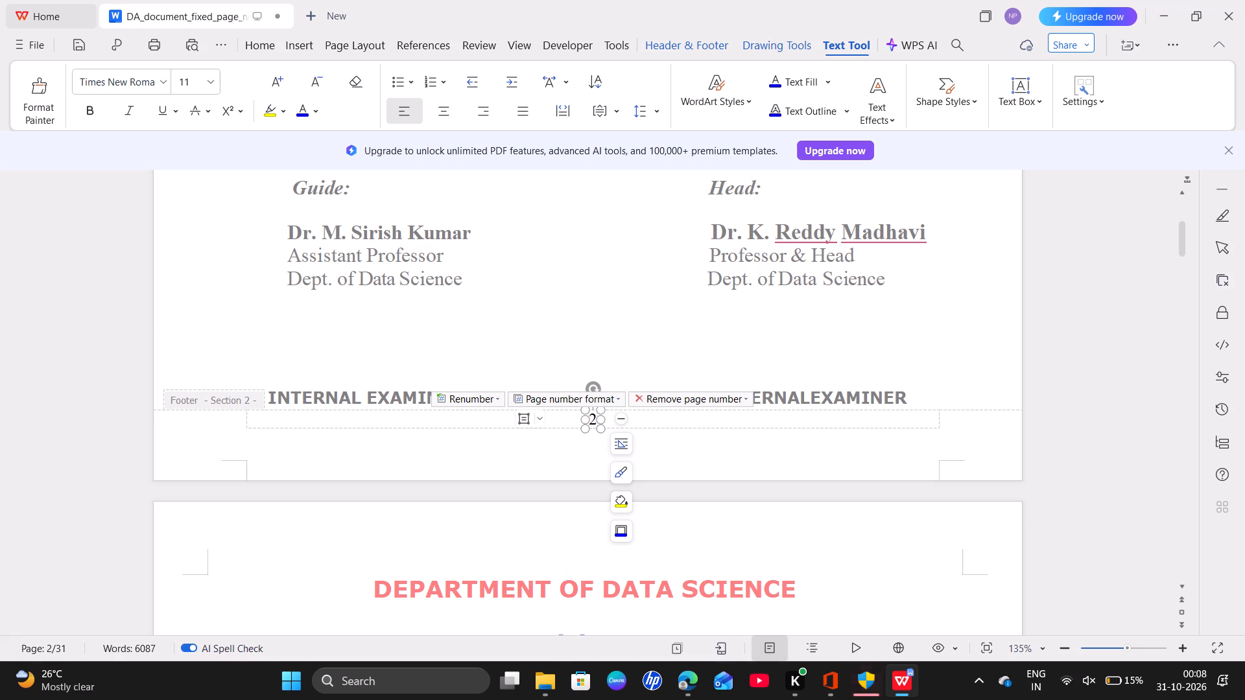
{"action": "left_click", "coordinate": [591, 419]}
{"action": "key", "text": "BackSpace"}
{"action": "key", "text": "BackSpace"}
{"action": "key", "text": "BackSpace"}
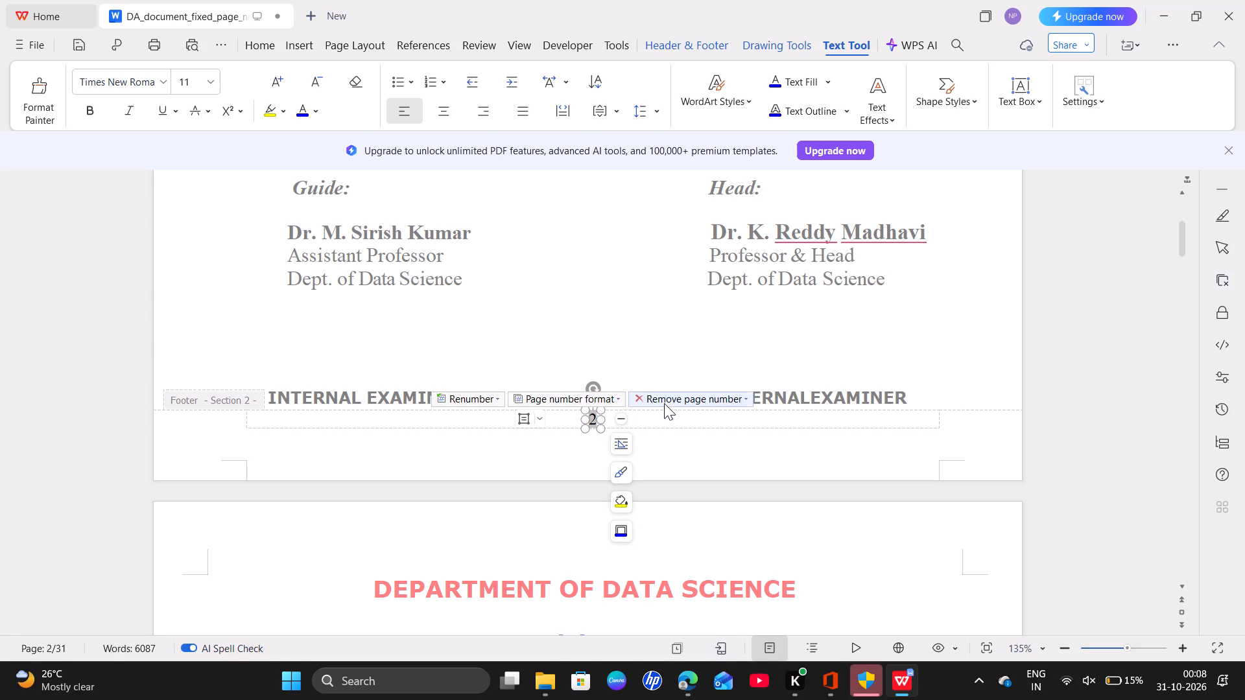
{"action": "left_click", "coordinate": [597, 421]}
{"action": "key", "text": "BackSpace"}
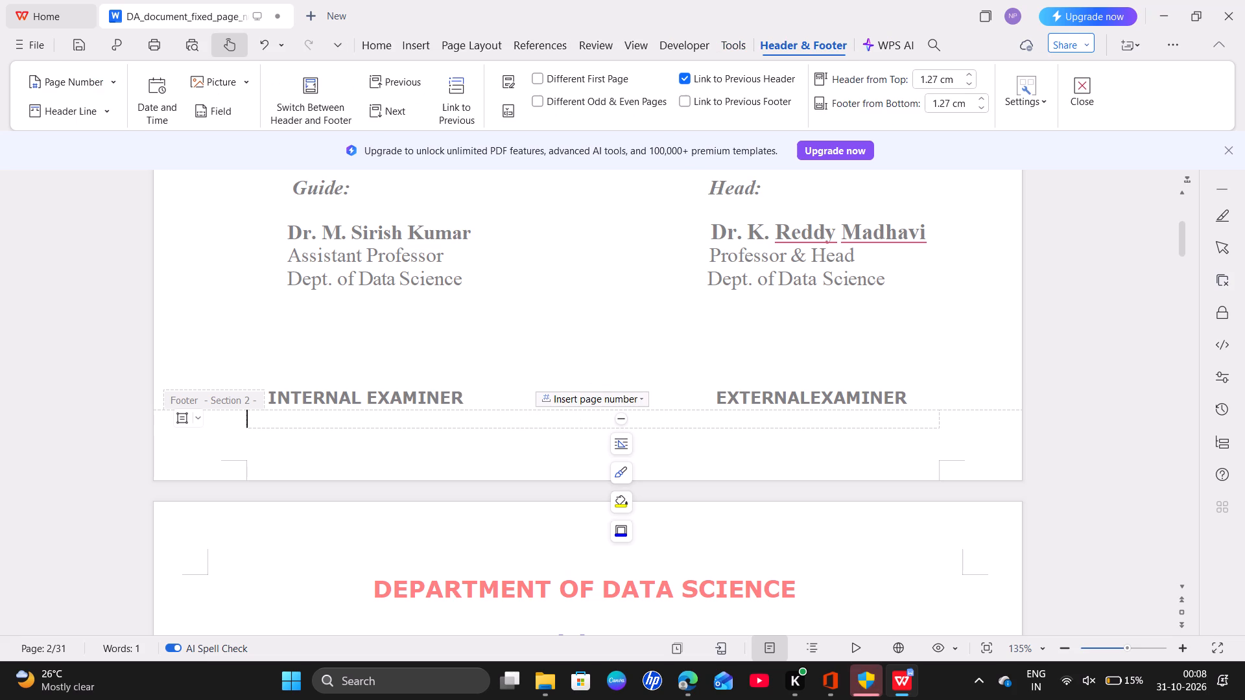
Delete the page number from the Section 3 footer on the Department of Data Science page.
{"action": "scroll", "coordinate": [632, 517], "scroll_direction": "down", "scroll_amount": 5}
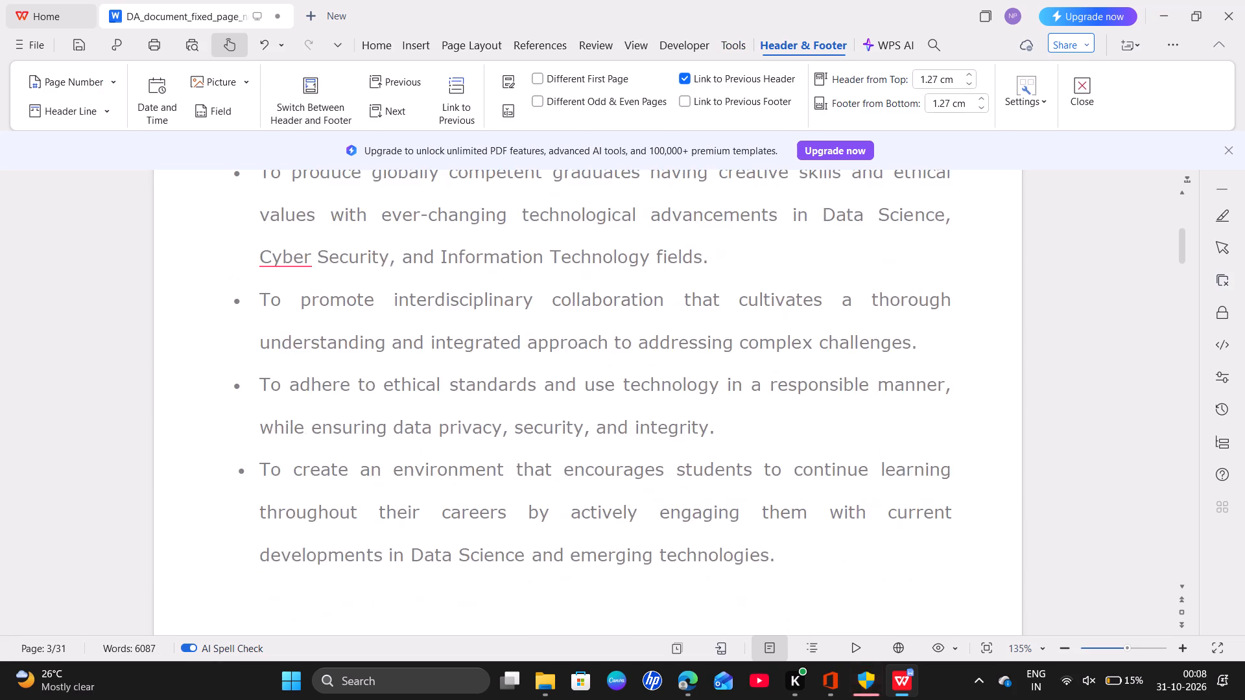
{"action": "scroll", "coordinate": [632, 517], "scroll_direction": "down", "scroll_amount": 3}
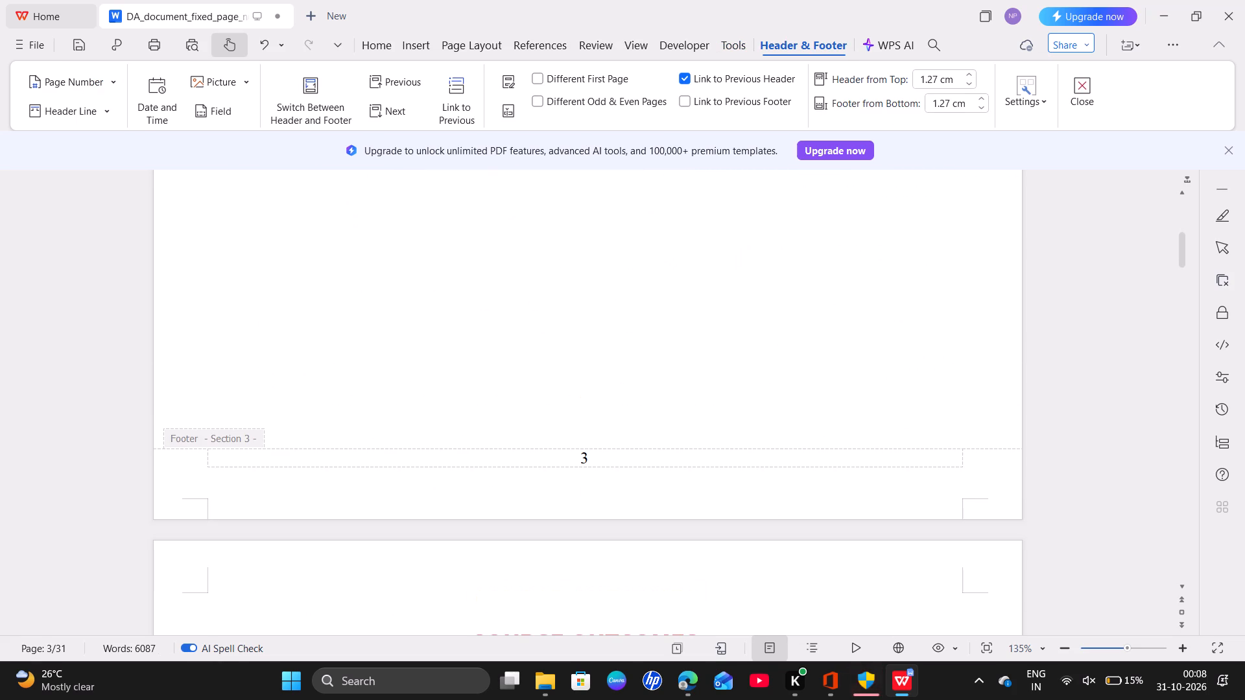
{"action": "left_click", "coordinate": [586, 458]}
{"action": "left_click", "coordinate": [586, 458]}
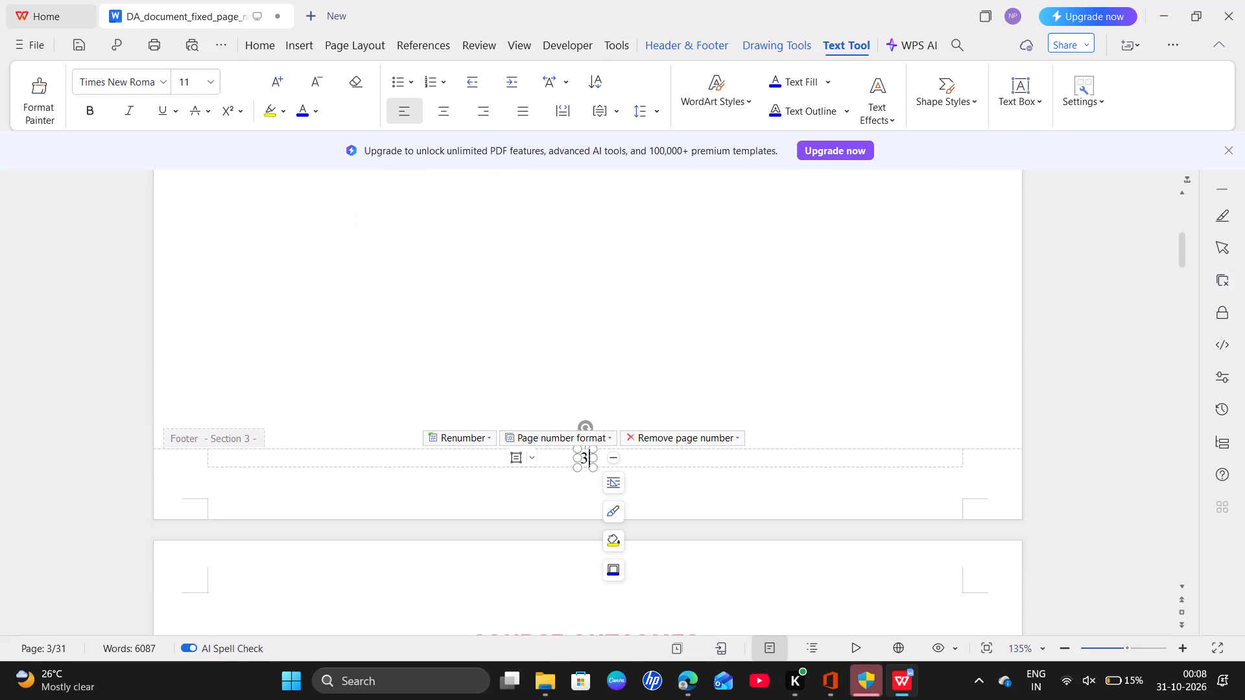
{"action": "key", "text": "BackSpace"}
{"action": "key", "text": "BackSpace"}
Delete the page number from the Section 4 footer, on the page before Program Educational Objectives.
{"action": "scroll", "coordinate": [612, 523], "scroll_direction": "down", "scroll_amount": 2}
{"action": "scroll", "coordinate": [534, 554], "scroll_direction": "down", "scroll_amount": 5}
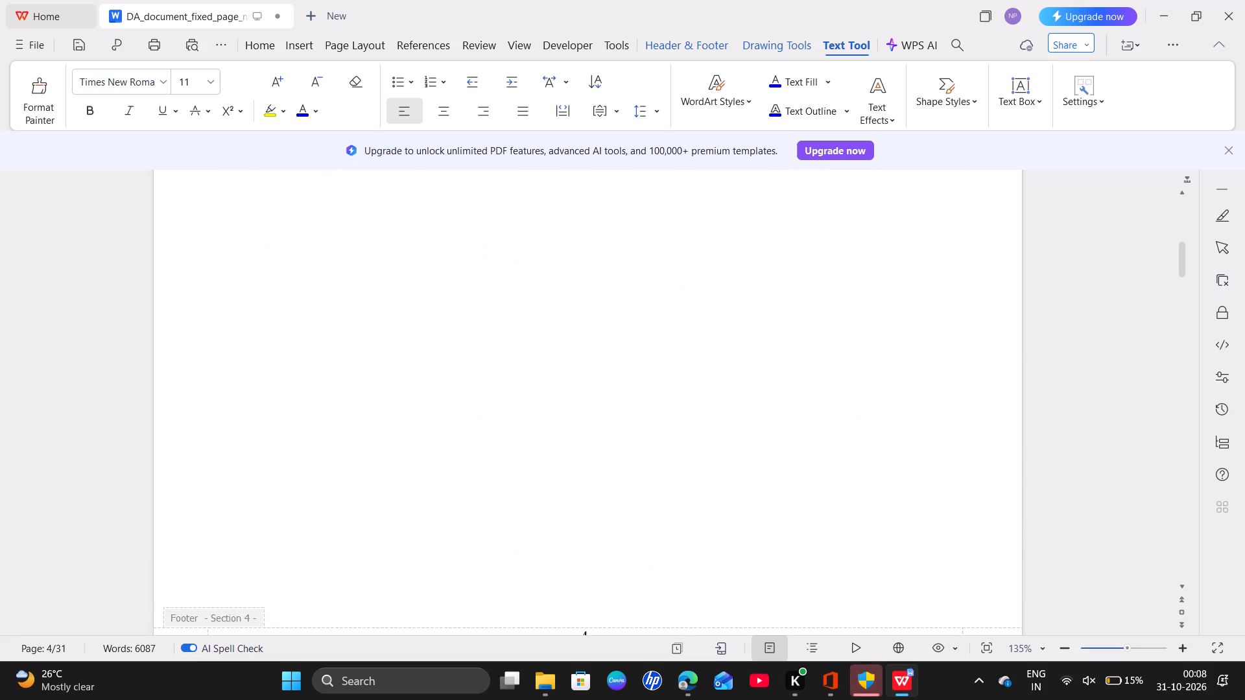
{"action": "scroll", "coordinate": [534, 554], "scroll_direction": "down", "scroll_amount": 1}
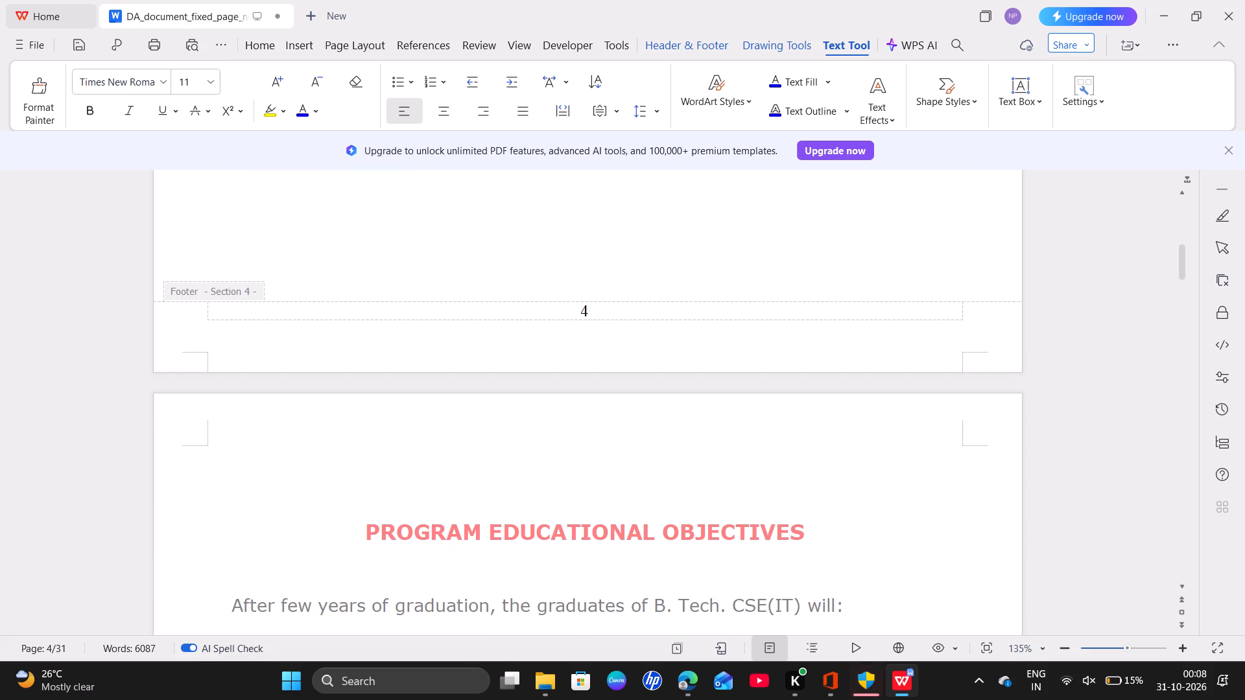
{"action": "left_click", "coordinate": [584, 309]}
{"action": "left_click", "coordinate": [584, 309]}
{"action": "key", "text": "BackSpace"}
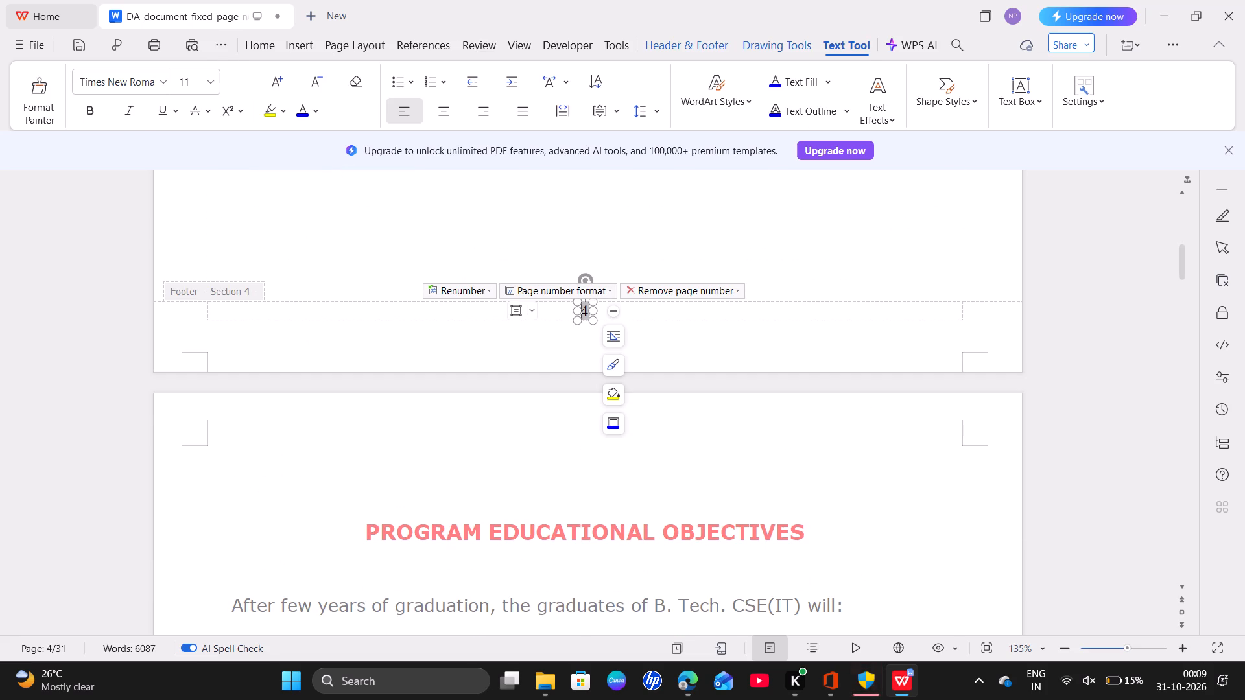
{"action": "key", "text": "BackSpace"}
{"action": "key", "text": "BackSpace"}
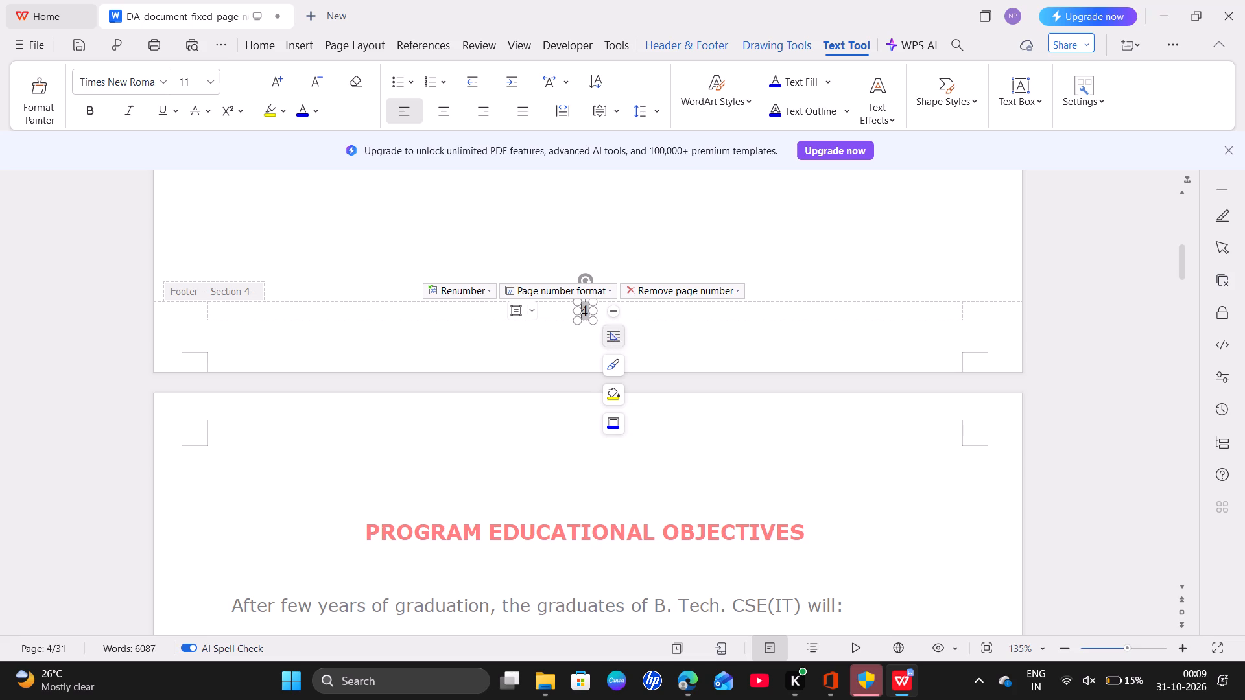
{"action": "left_click", "coordinate": [586, 310]}
{"action": "left_click", "coordinate": [586, 310]}
{"action": "key", "text": "equal"}
{"action": "key", "text": "BackSpace"}
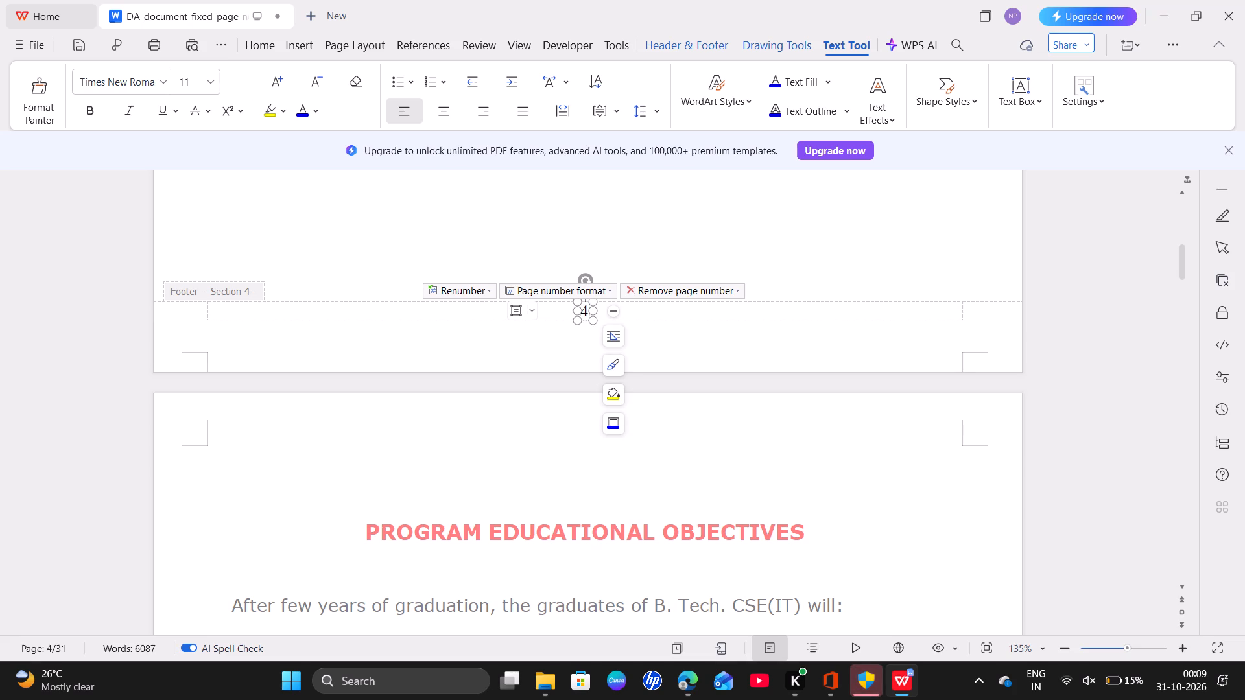
{"action": "key", "text": "BackSpace"}
{"action": "key", "text": "BackSpace"}
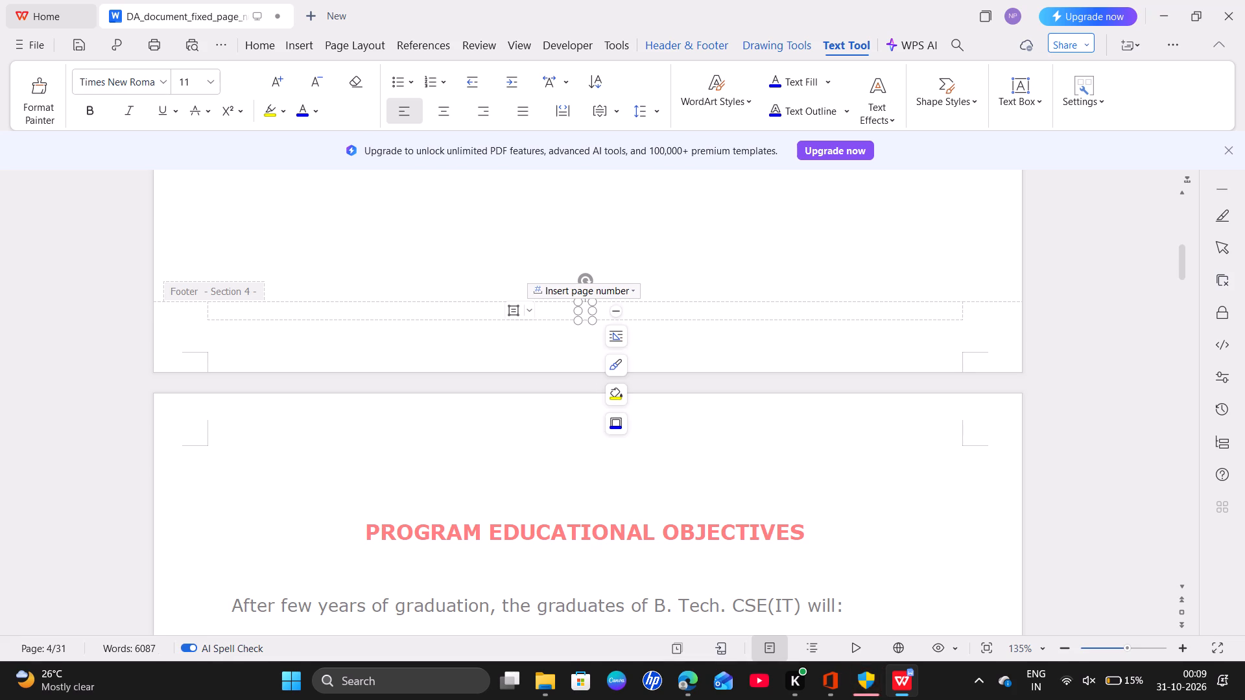
Delete the page number from the Section 5 footer, on the page just before the Abstract.
{"action": "scroll", "coordinate": [586, 310], "scroll_direction": "down", "scroll_amount": 3}
{"action": "scroll", "coordinate": [588, 419], "scroll_direction": "down", "scroll_amount": 3}
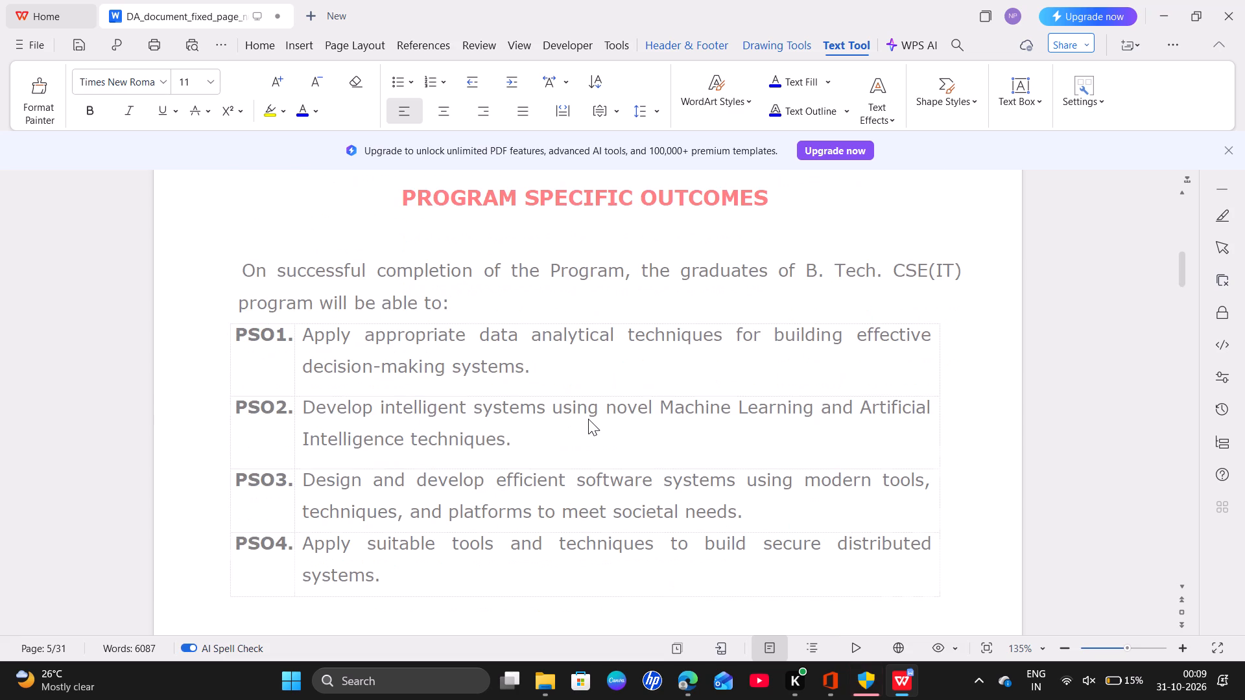
{"action": "scroll", "coordinate": [588, 419], "scroll_direction": "down", "scroll_amount": 1}
{"action": "scroll", "coordinate": [606, 524], "scroll_direction": "down", "scroll_amount": 1}
{"action": "scroll", "coordinate": [600, 305], "scroll_direction": "down", "scroll_amount": 1}
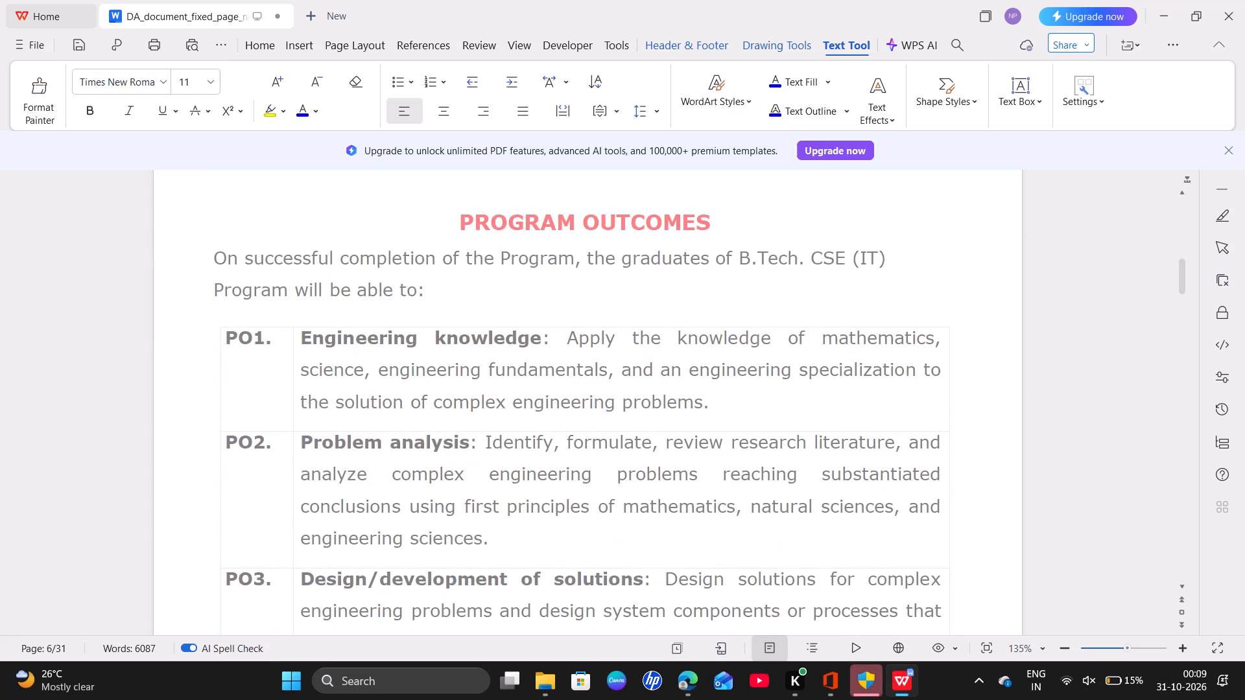
{"action": "scroll", "coordinate": [600, 305], "scroll_direction": "down", "scroll_amount": 7}
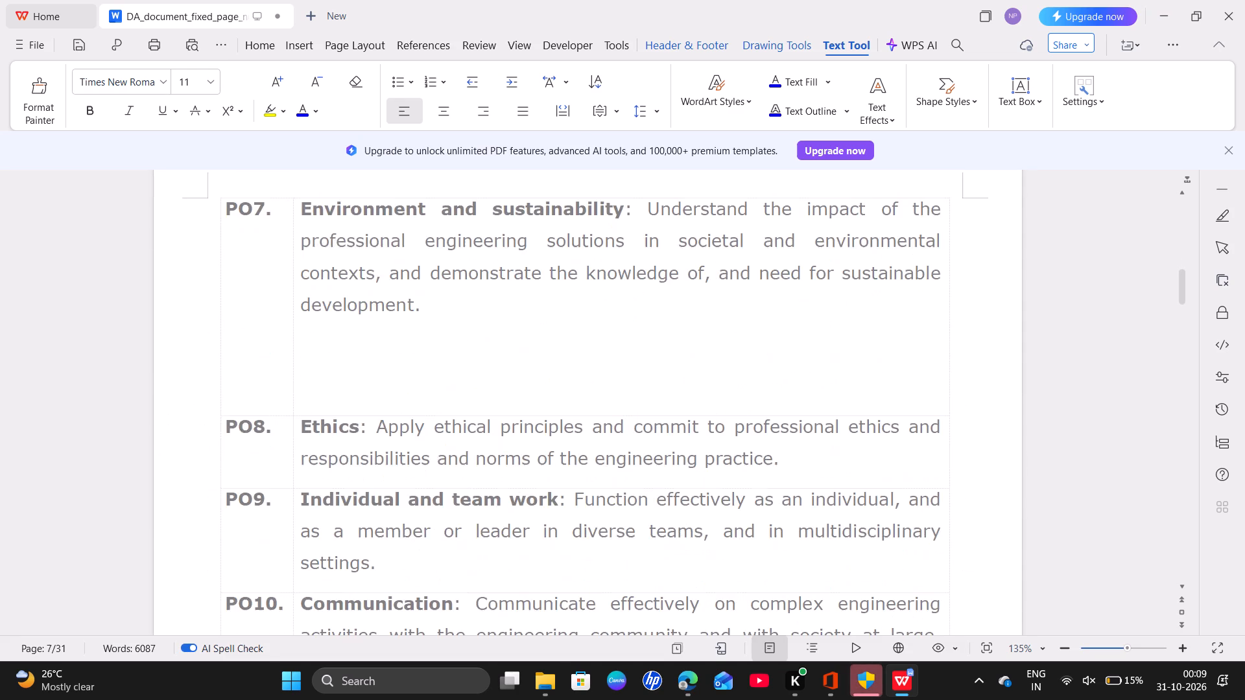
{"action": "scroll", "coordinate": [600, 305], "scroll_direction": "down", "scroll_amount": 5}
{"action": "scroll", "coordinate": [600, 305], "scroll_direction": "up", "scroll_amount": 1}
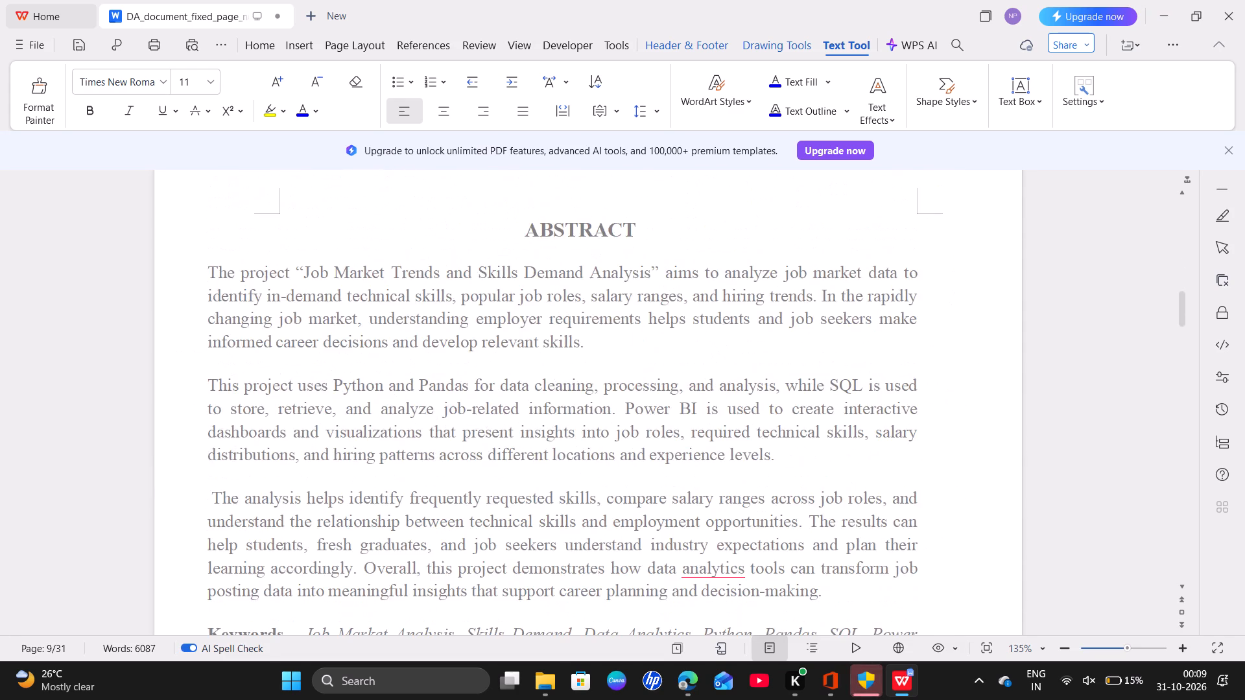
{"action": "scroll", "coordinate": [600, 305], "scroll_direction": "up", "scroll_amount": 1}
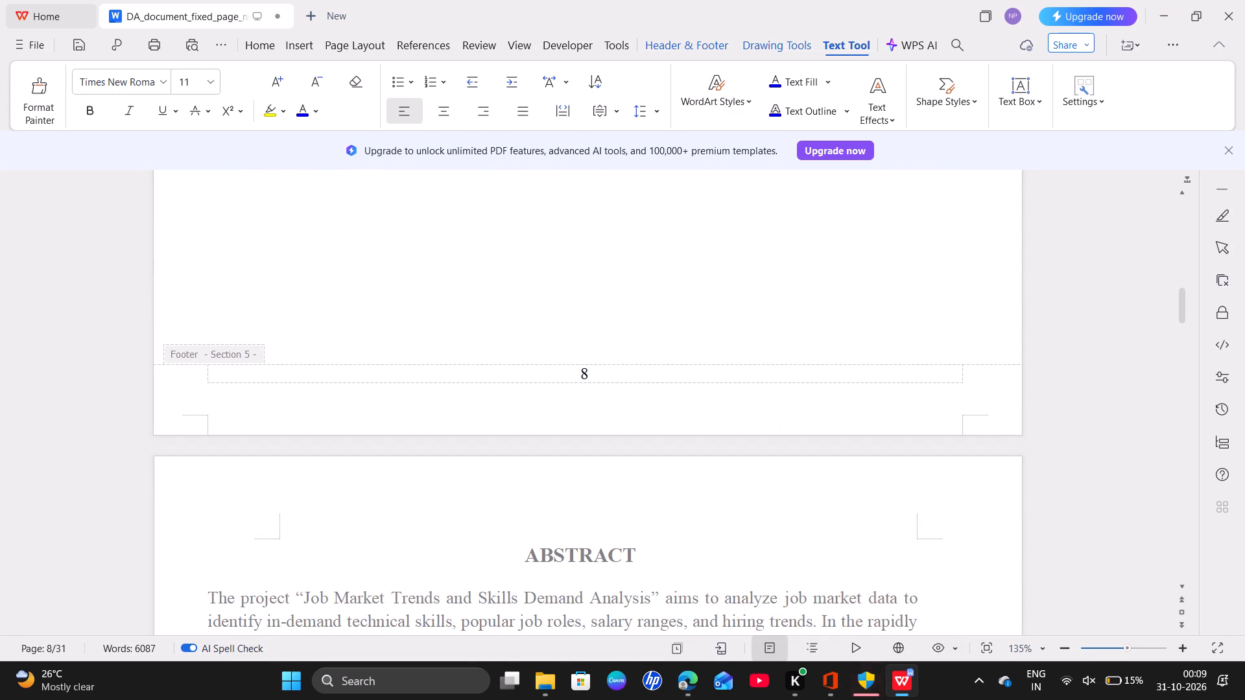
{"action": "left_click", "coordinate": [584, 369]}
{"action": "left_click", "coordinate": [584, 369]}
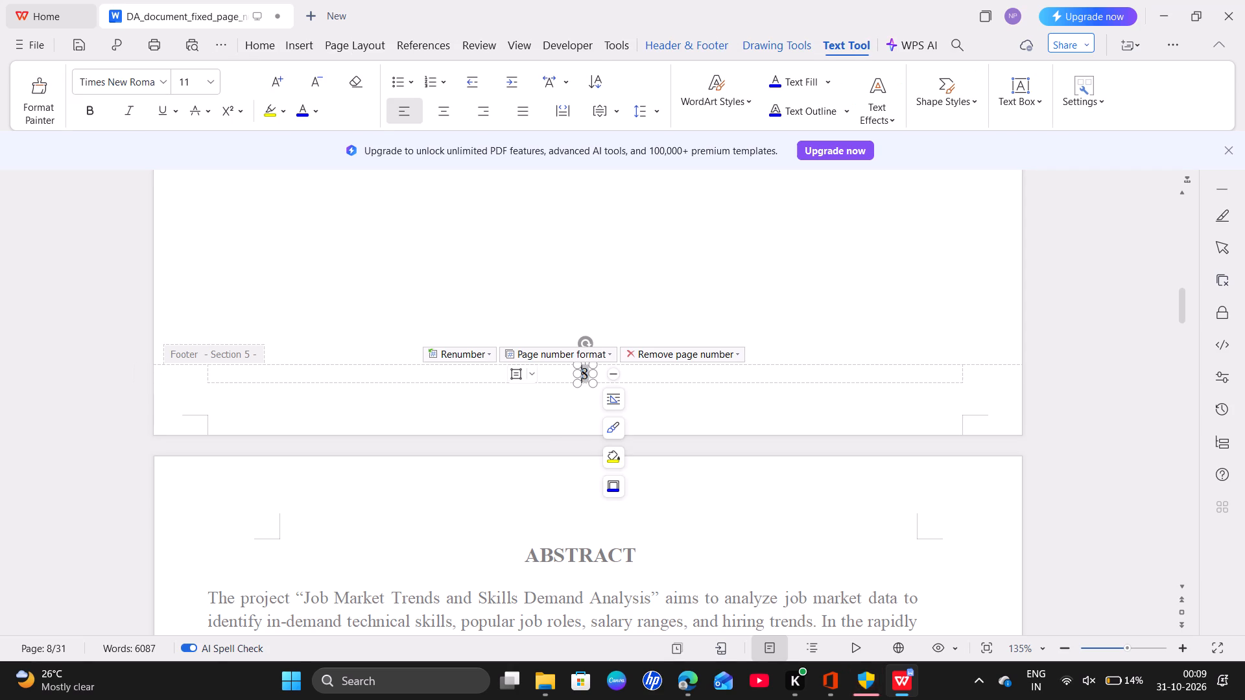
{"action": "key", "text": "BackSpace"}
{"action": "key", "text": "BackSpace"}
{"action": "key", "text": "BackSpace"}
{"action": "key", "text": "BackSpace"}
{"action": "key", "text": "BackSpace"}
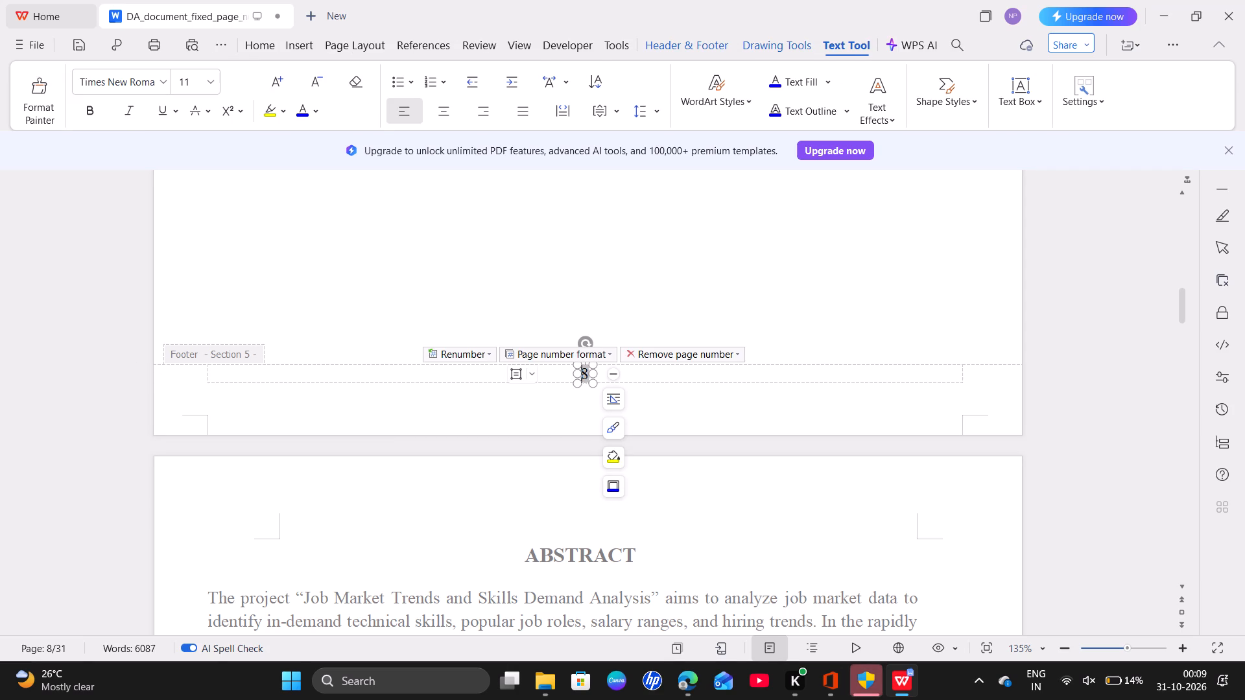
{"action": "left_click", "coordinate": [586, 373]}
{"action": "key", "text": "BackSpace"}
{"action": "key", "text": "BackSpace"}
{"action": "key", "text": "BackSpace"}
Delete the page number from the Section 6 footer on the Abstract page, below the roman numeral i.
{"action": "scroll", "coordinate": [586, 373], "scroll_direction": "down", "scroll_amount": 3}
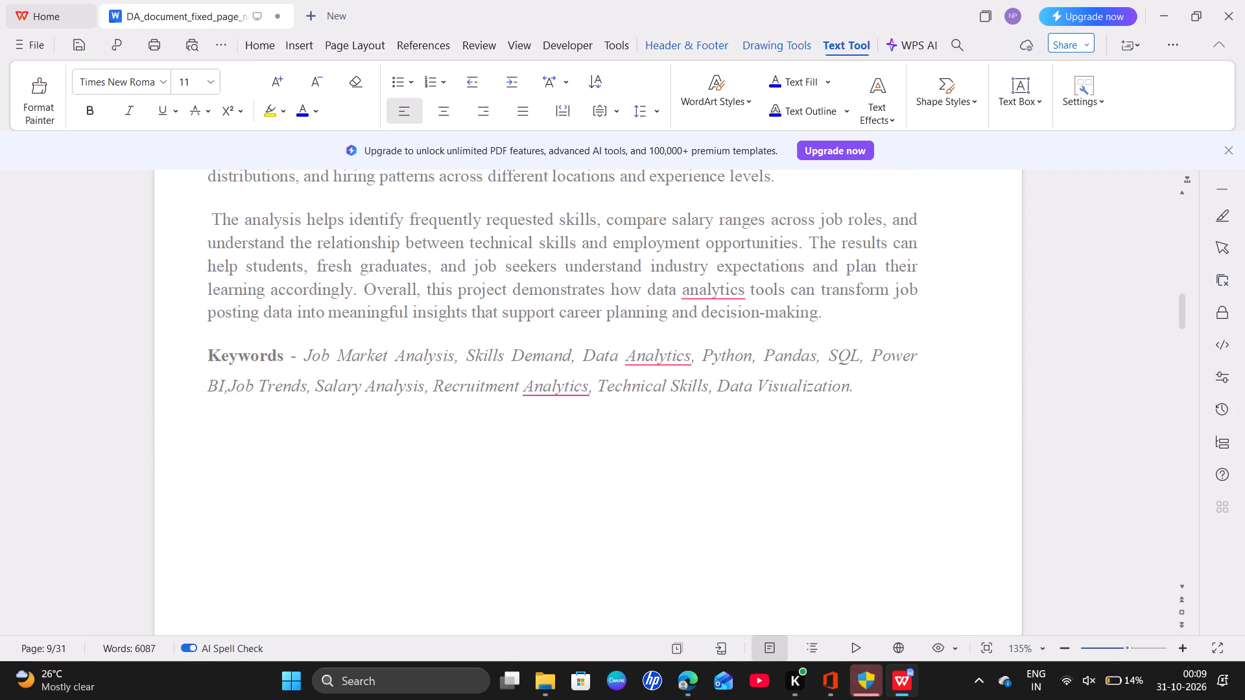
{"action": "scroll", "coordinate": [582, 436], "scroll_direction": "down", "scroll_amount": 3}
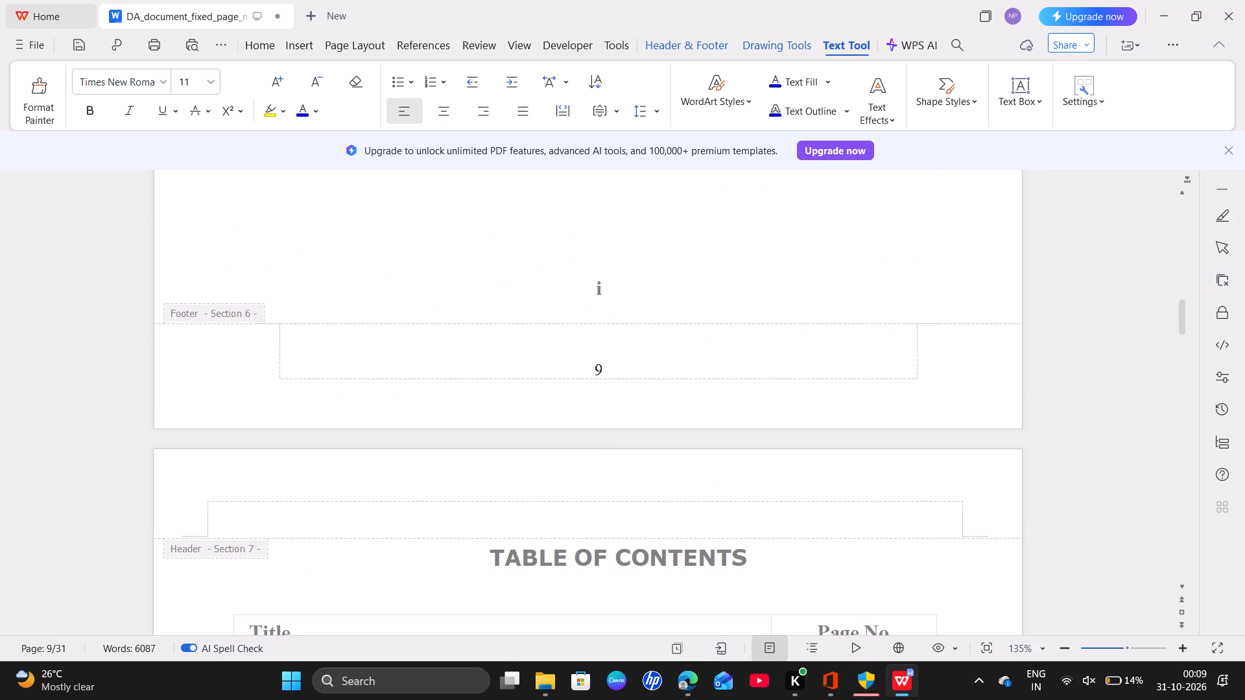
{"action": "left_click", "coordinate": [600, 367]}
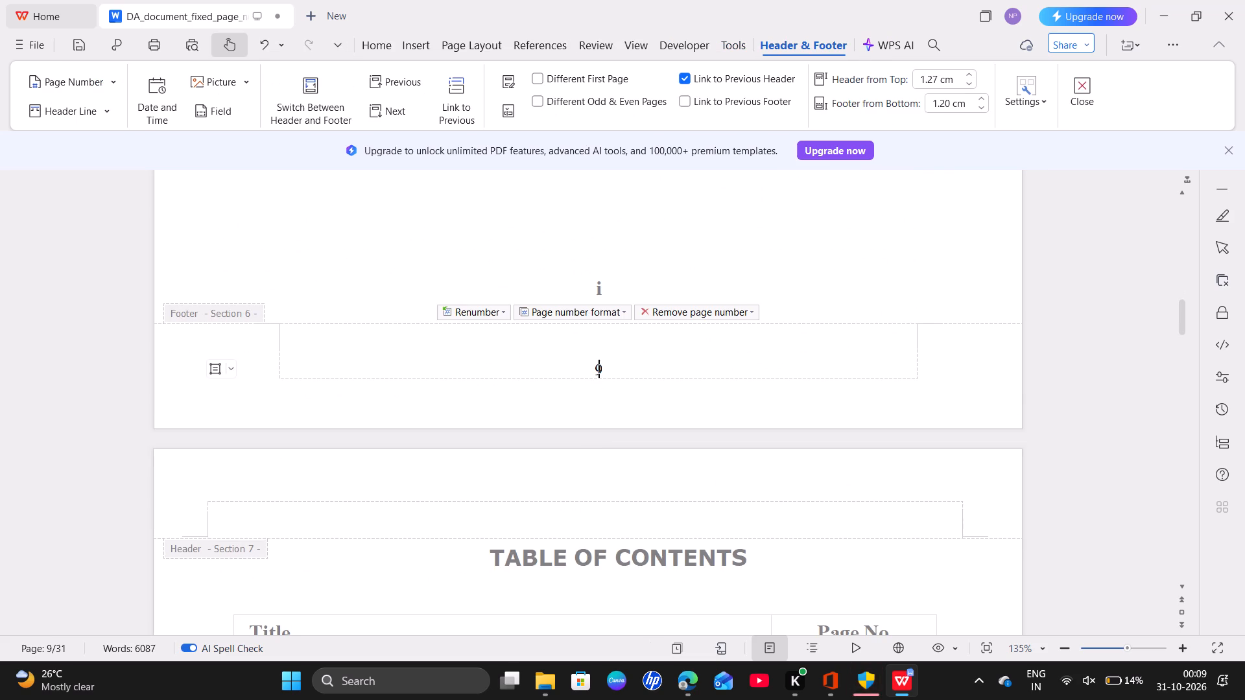
{"action": "key", "text": "BackSpace"}
{"action": "left_click", "coordinate": [600, 367]}
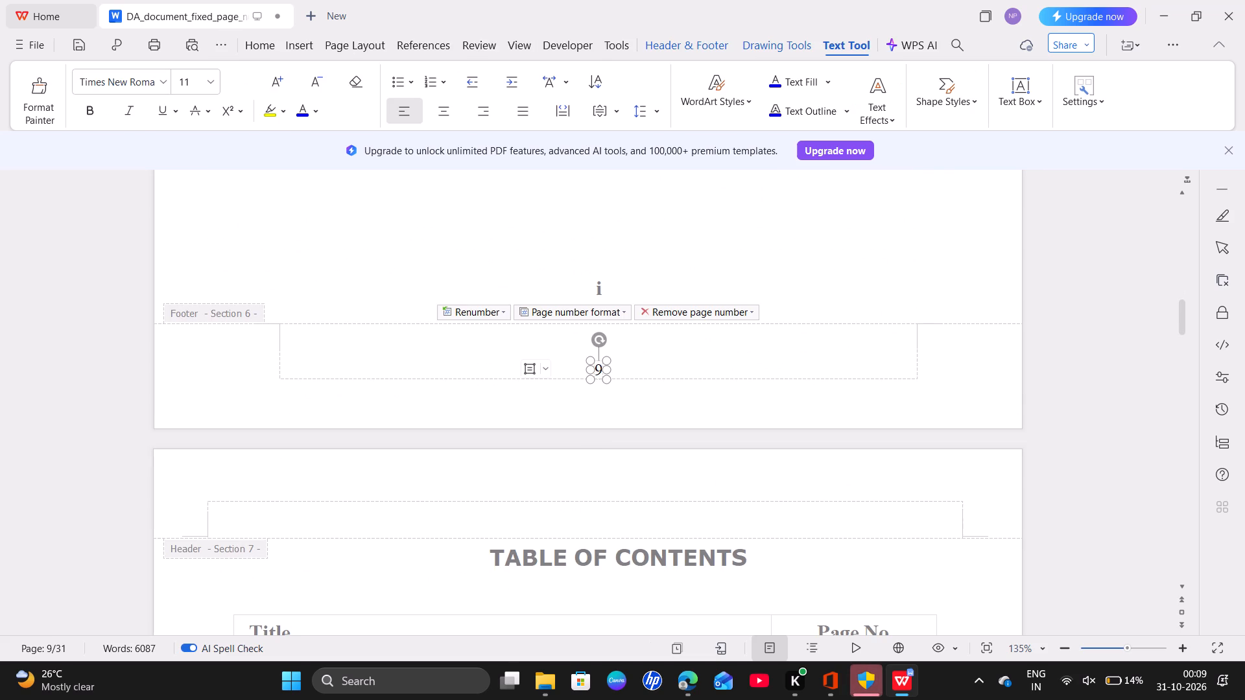
{"action": "left_click", "coordinate": [600, 367]}
{"action": "key", "text": "BackSpace"}
{"action": "key", "text": "BackSpace"}
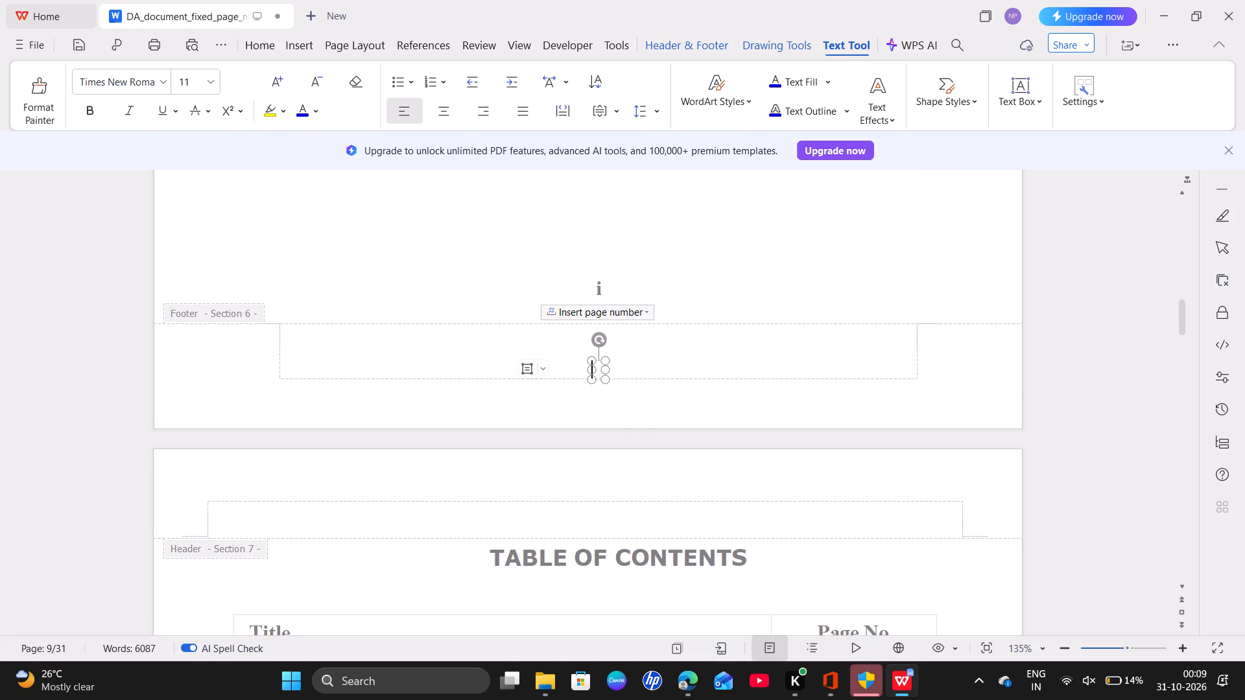
Delete the page number from the Section 7 footer on the Table of Contents page.
{"action": "scroll", "coordinate": [600, 367], "scroll_direction": "down", "scroll_amount": 3}
{"action": "scroll", "coordinate": [594, 466], "scroll_direction": "down", "scroll_amount": 2}
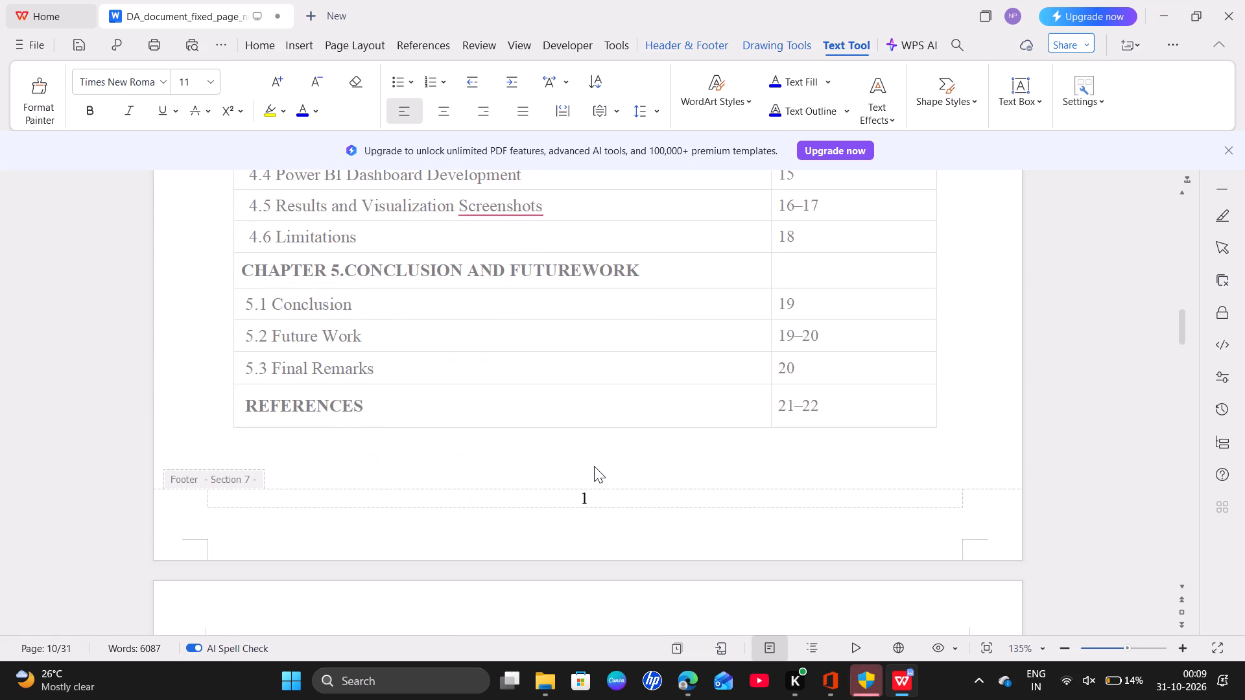
{"action": "left_click", "coordinate": [587, 496]}
{"action": "left_click", "coordinate": [587, 496]}
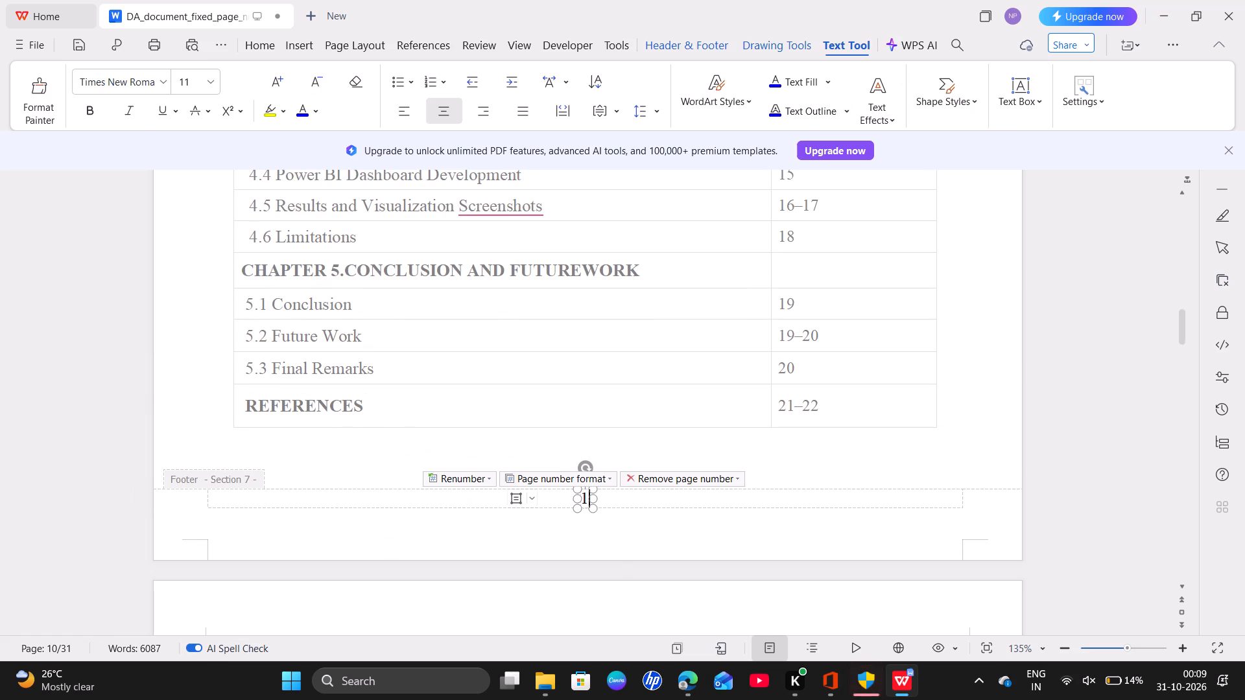
{"action": "key", "text": "BackSpace"}
{"action": "key", "text": "BackSpace"}
Review the footer page numbers through Chapters 1 to 3, up to the Experience-Level Comparison section.
{"action": "scroll", "coordinate": [587, 496], "scroll_direction": "down", "scroll_amount": 4}
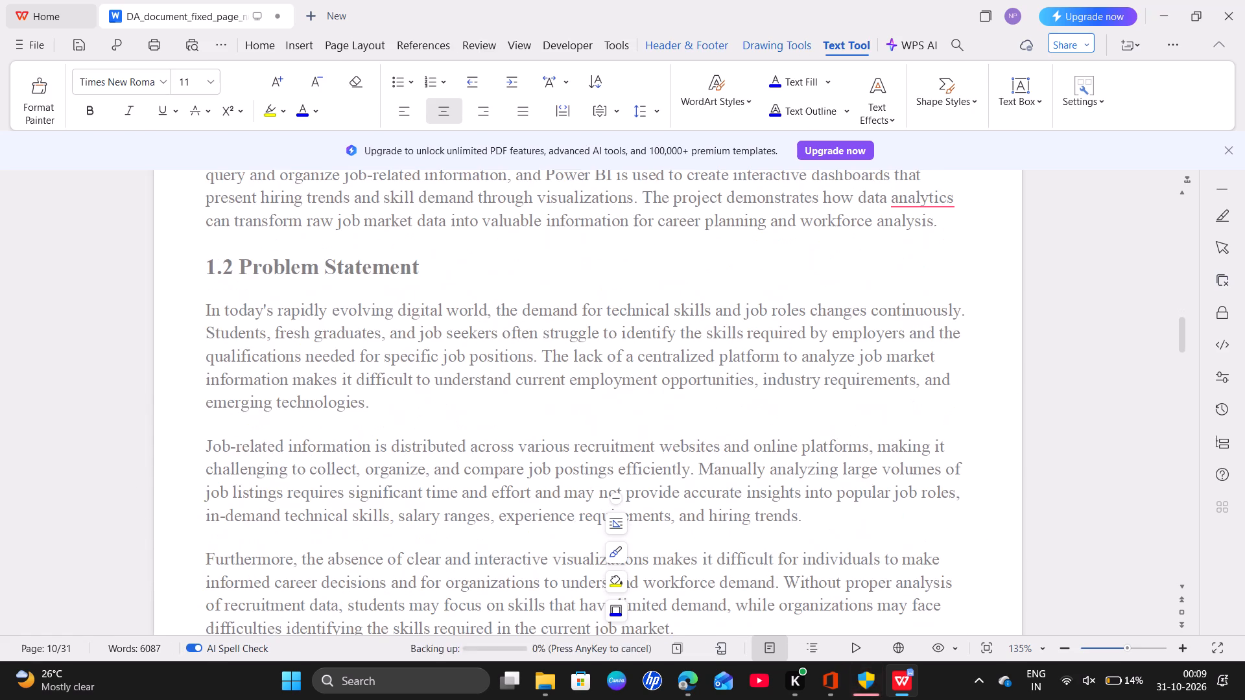
{"action": "scroll", "coordinate": [580, 480], "scroll_direction": "down", "scroll_amount": 3}
{"action": "scroll", "coordinate": [580, 480], "scroll_direction": "up", "scroll_amount": 1}
{"action": "scroll", "coordinate": [580, 480], "scroll_direction": "down", "scroll_amount": 3}
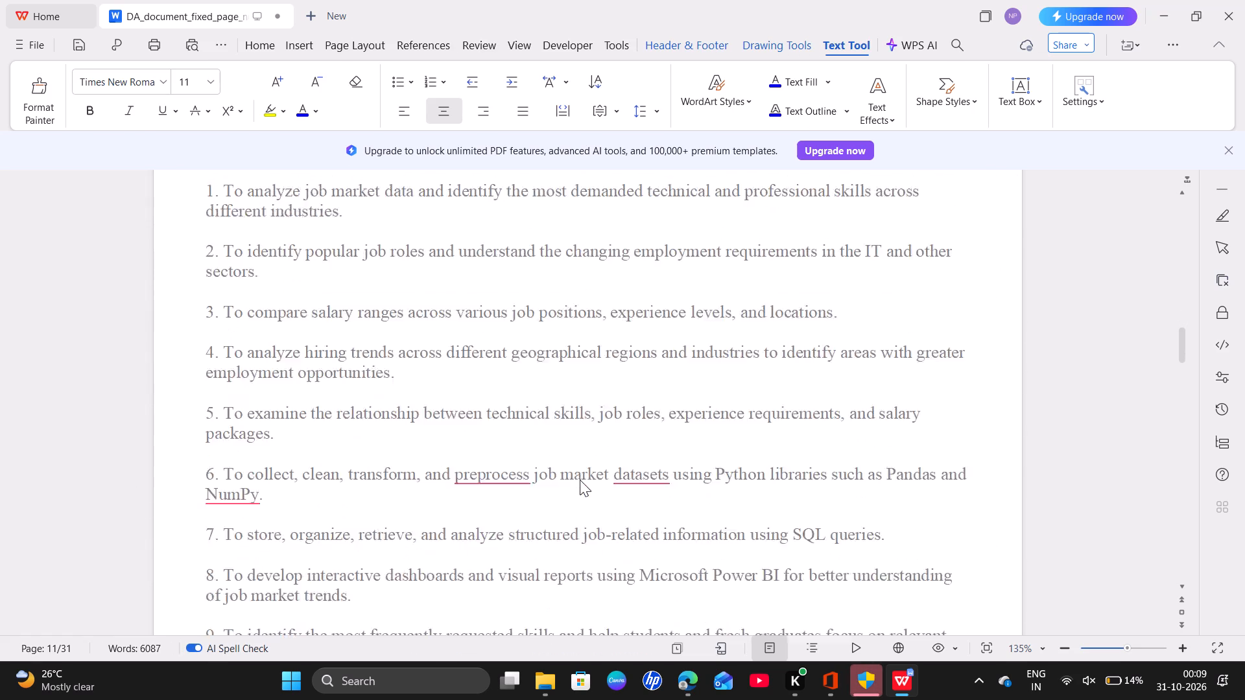
{"action": "scroll", "coordinate": [580, 480], "scroll_direction": "down", "scroll_amount": 5}
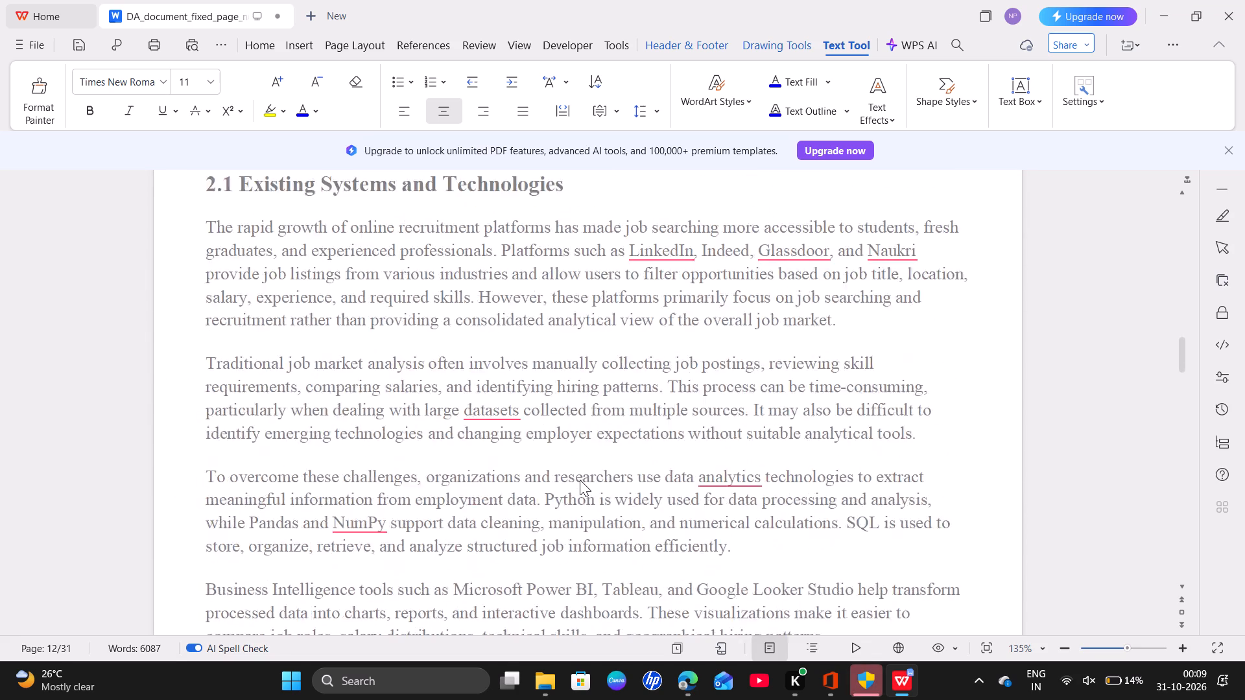
{"action": "scroll", "coordinate": [580, 480], "scroll_direction": "down", "scroll_amount": 7}
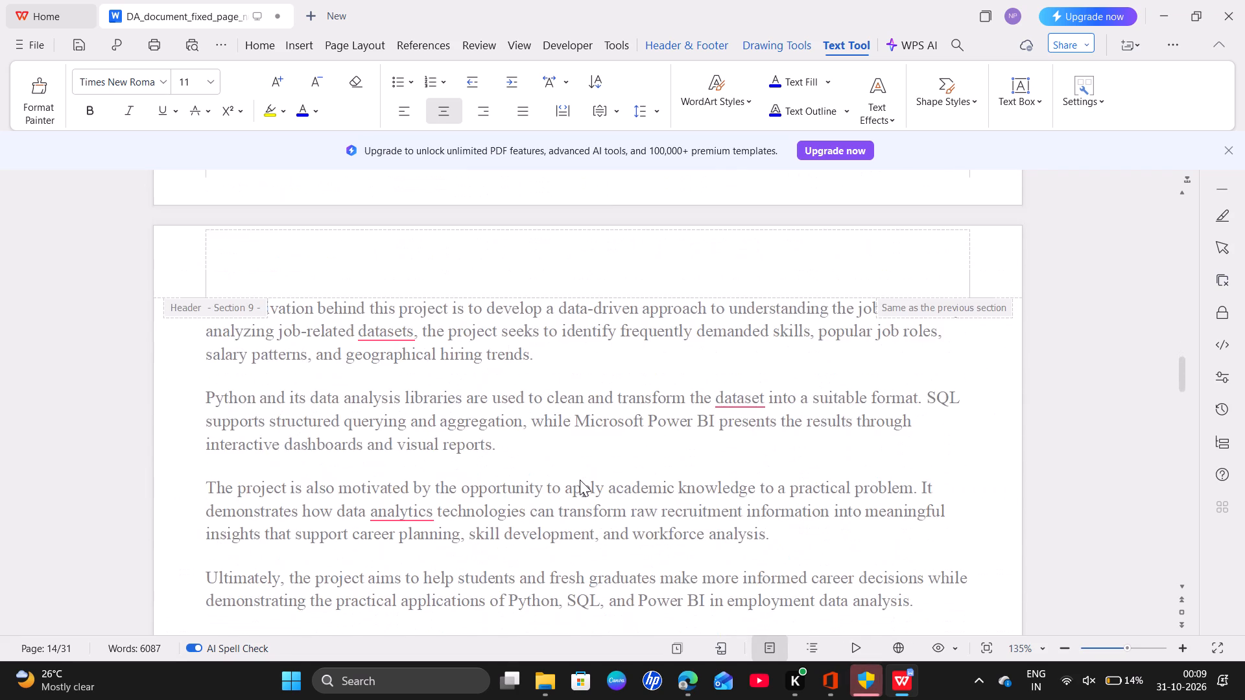
{"action": "scroll", "coordinate": [580, 480], "scroll_direction": "down", "scroll_amount": 1}
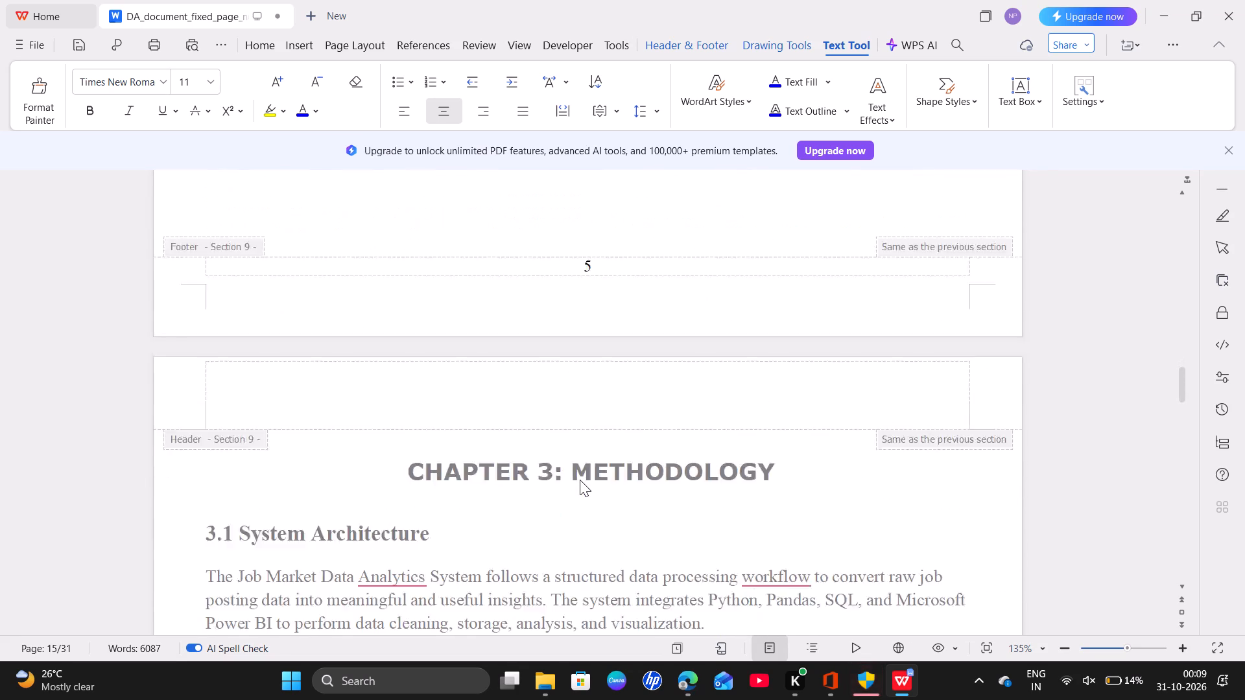
{"action": "scroll", "coordinate": [580, 480], "scroll_direction": "down", "scroll_amount": 5}
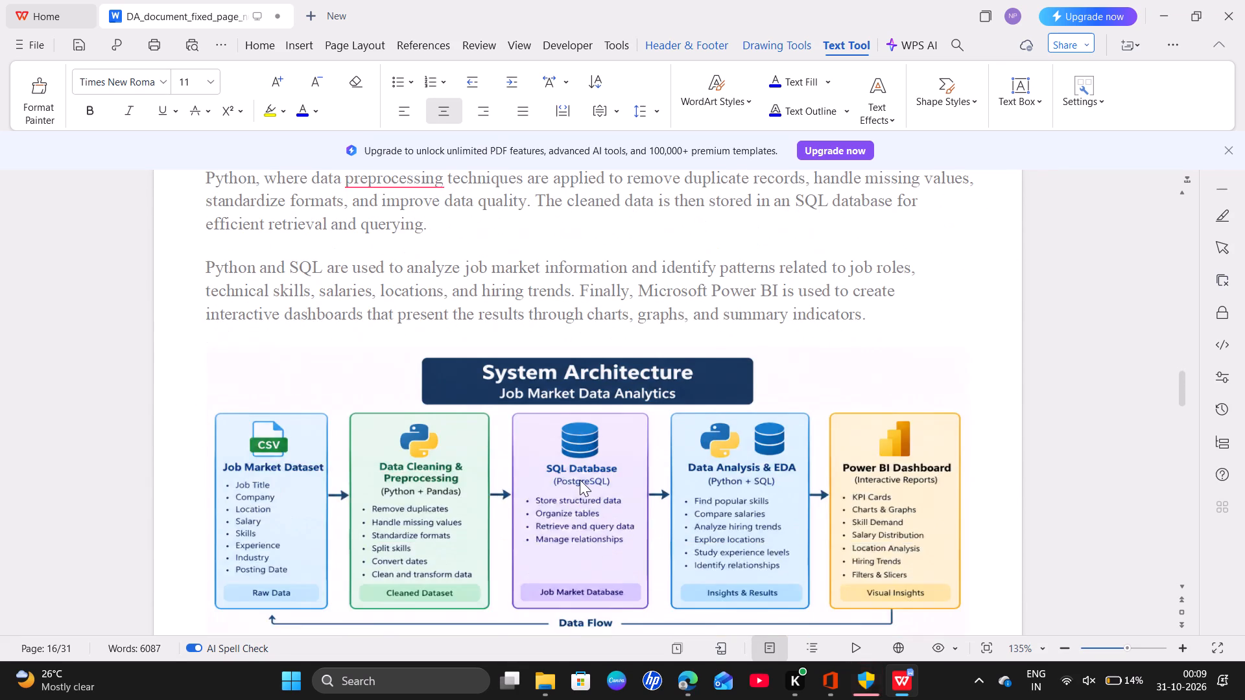
{"action": "scroll", "coordinate": [580, 480], "scroll_direction": "down", "scroll_amount": 2}
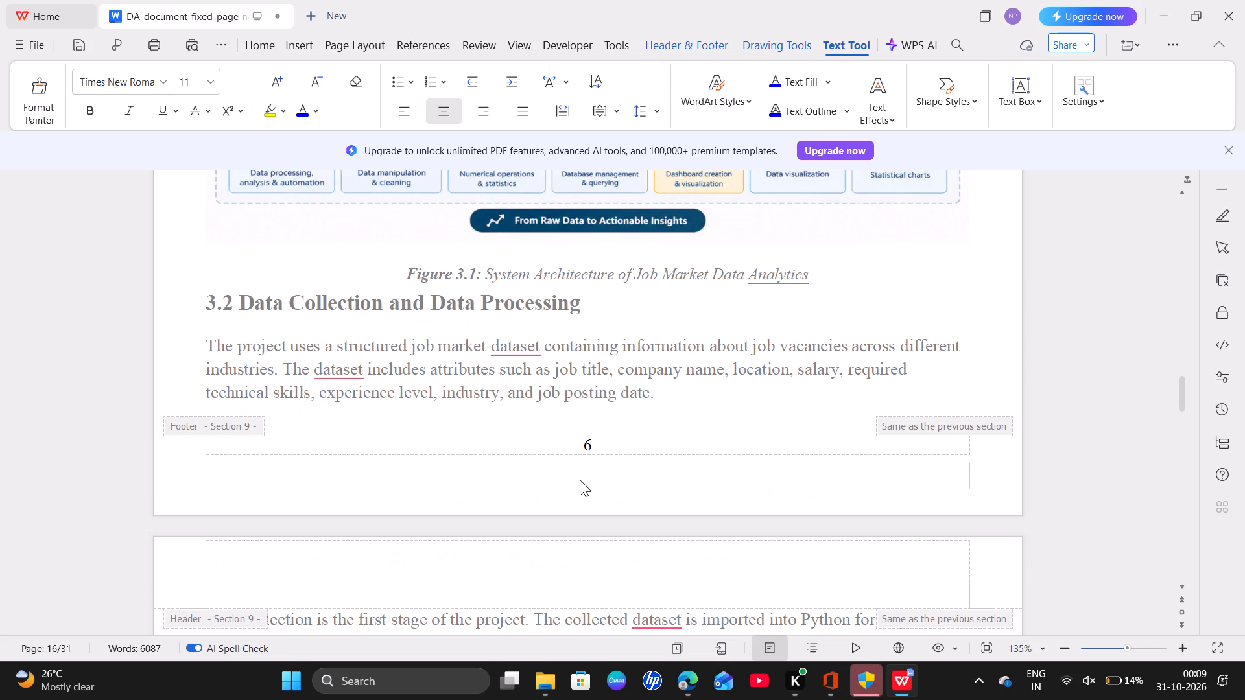
{"action": "scroll", "coordinate": [679, 569], "scroll_direction": "down", "scroll_amount": 2}
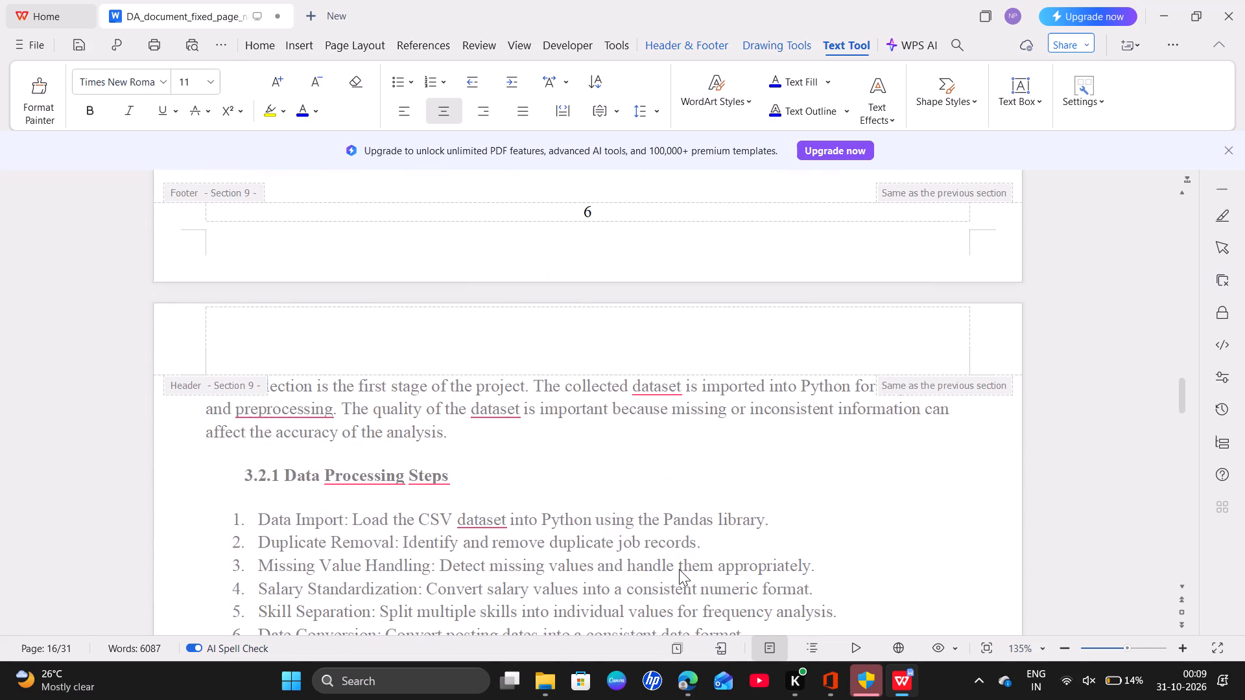
{"action": "scroll", "coordinate": [679, 569], "scroll_direction": "down", "scroll_amount": 14}
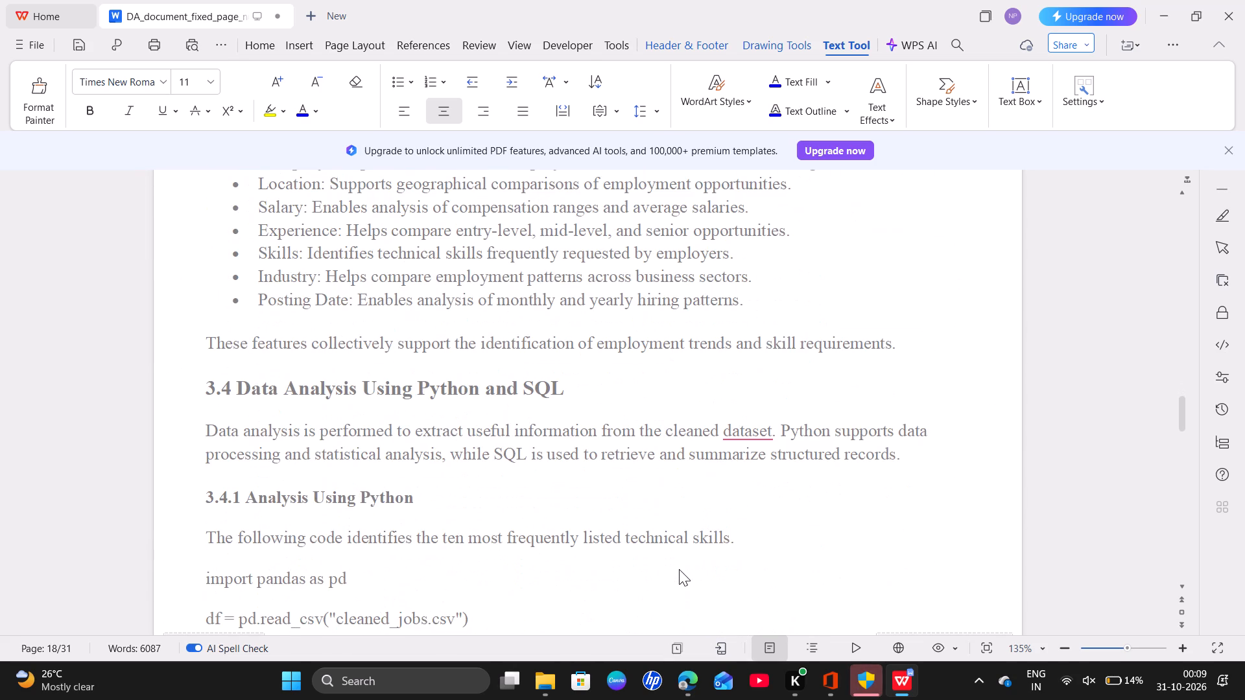
{"action": "scroll", "coordinate": [679, 569], "scroll_direction": "down", "scroll_amount": 3}
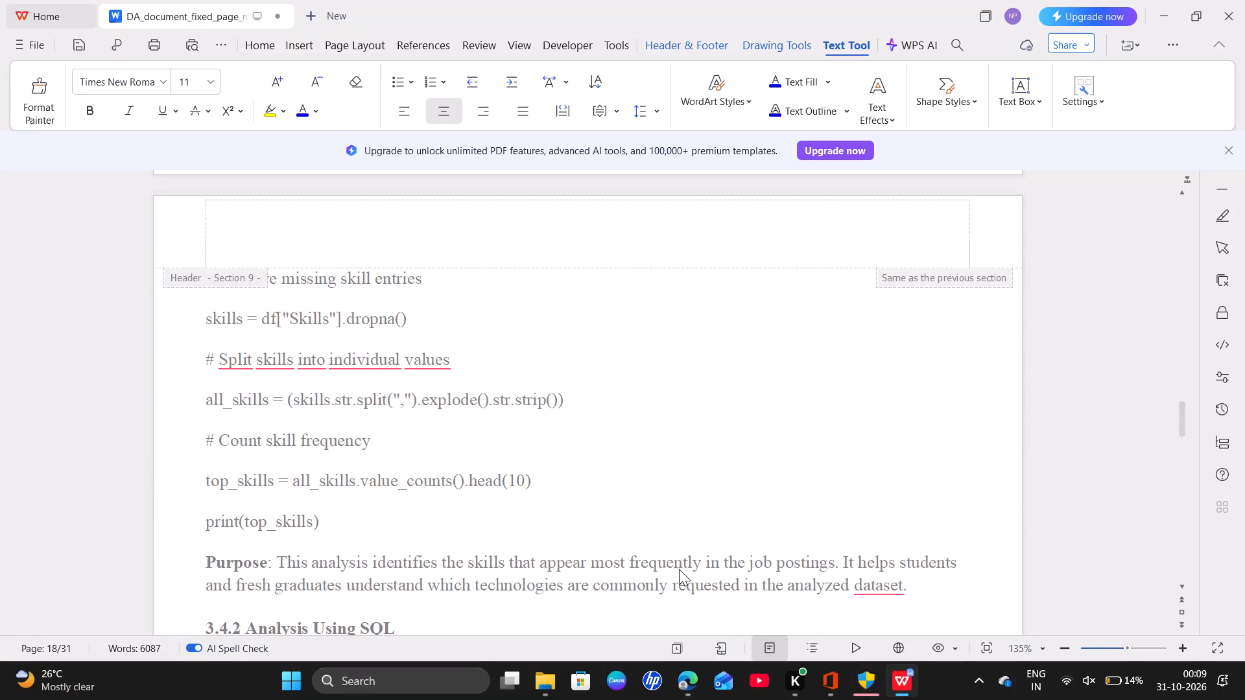
{"action": "scroll", "coordinate": [679, 569], "scroll_direction": "down", "scroll_amount": 1}
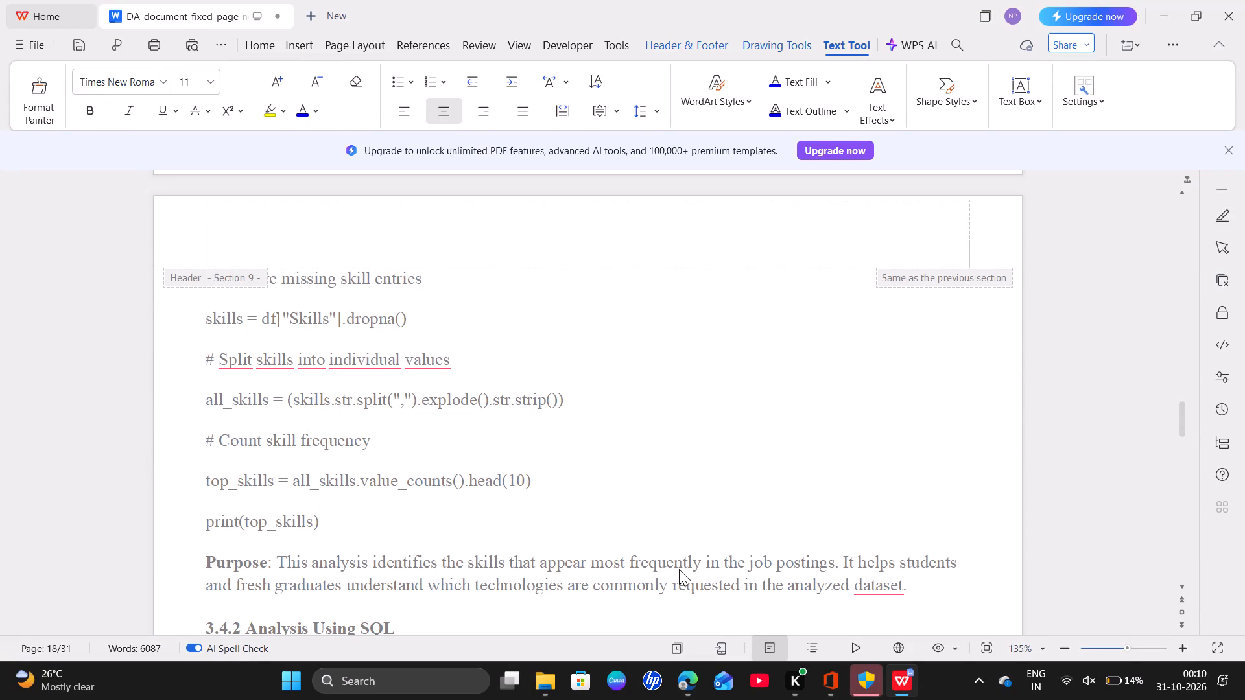
{"action": "scroll", "coordinate": [679, 569], "scroll_direction": "down", "scroll_amount": 6}
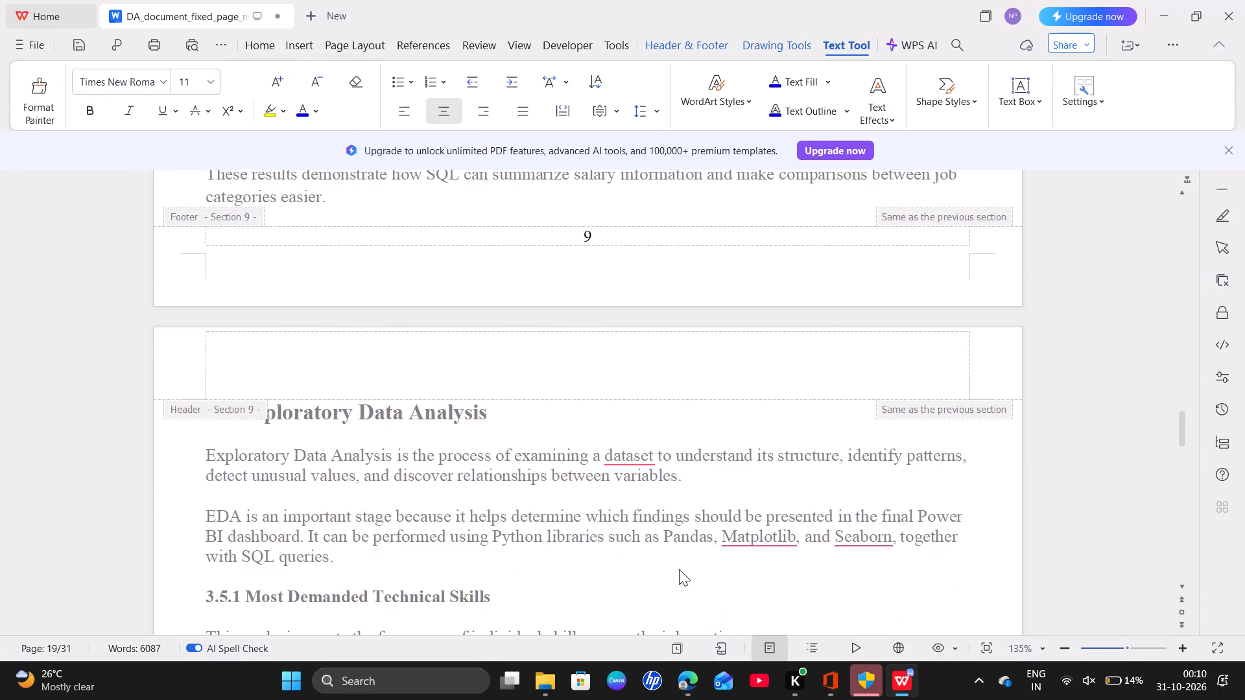
{"action": "scroll", "coordinate": [679, 569], "scroll_direction": "down", "scroll_amount": 5}
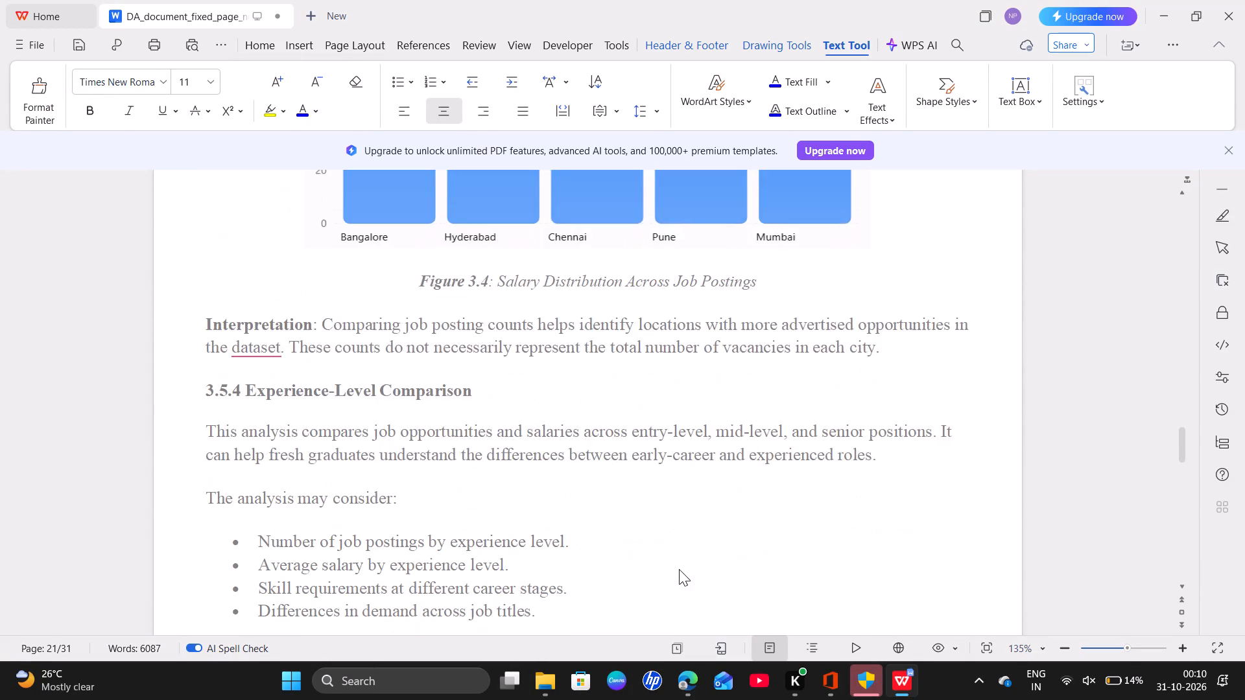
Check the front-page footers for leftover page numbers, from the department pages through to the Abstract.
{"action": "scroll", "coordinate": [679, 569], "scroll_direction": "up", "scroll_amount": 5}
{"action": "scroll", "coordinate": [679, 569], "scroll_direction": "up", "scroll_amount": 20}
{"action": "scroll", "coordinate": [679, 569], "scroll_direction": "up", "scroll_amount": 5}
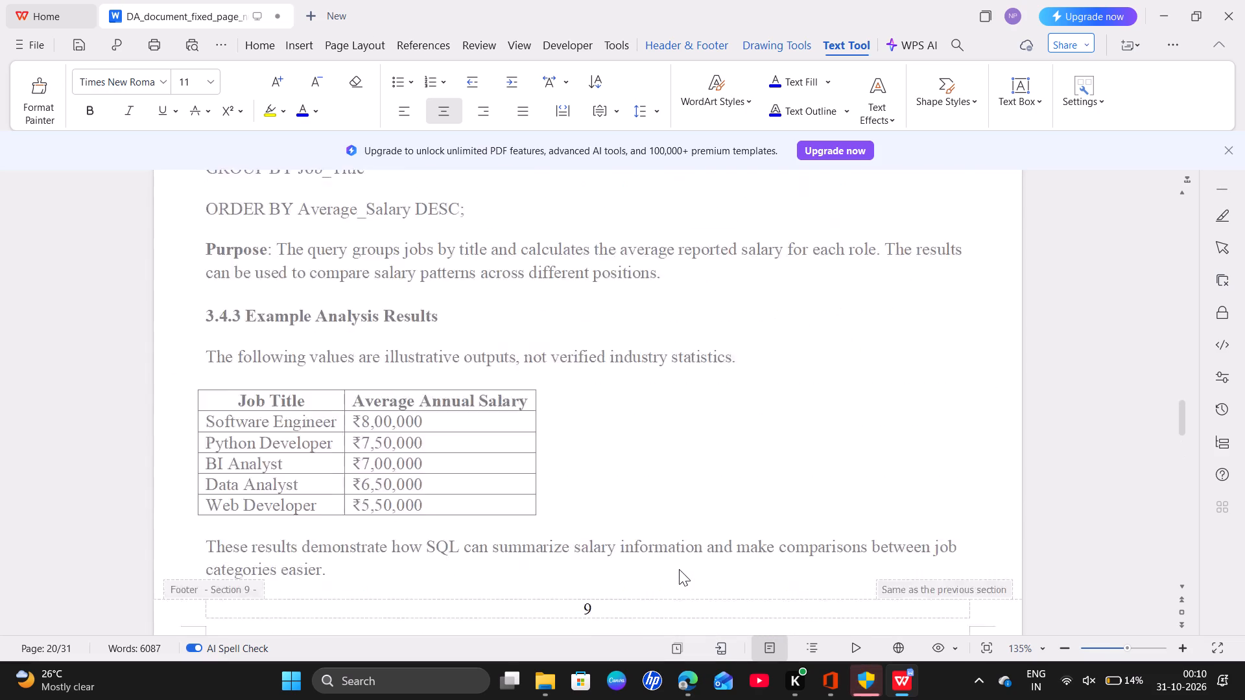
{"action": "scroll", "coordinate": [679, 569], "scroll_direction": "up", "scroll_amount": 19}
{"action": "scroll", "coordinate": [679, 569], "scroll_direction": "up", "scroll_amount": 4}
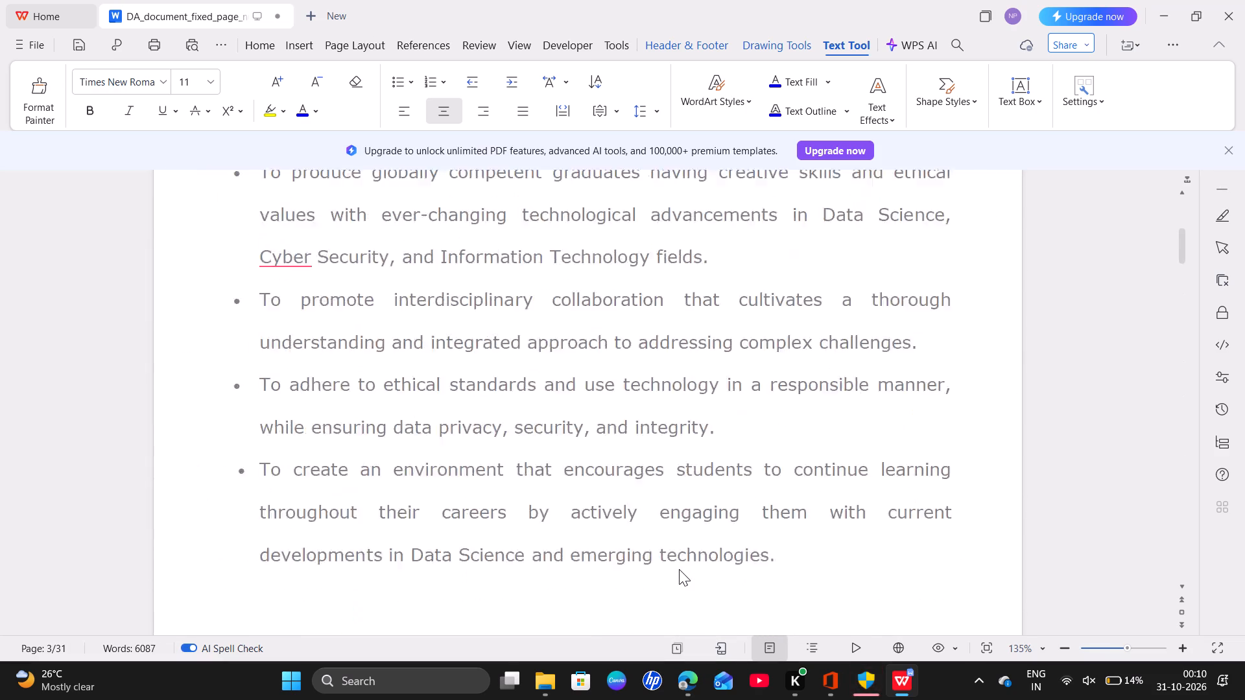
{"action": "scroll", "coordinate": [679, 569], "scroll_direction": "up", "scroll_amount": 2}
{"action": "scroll", "coordinate": [679, 569], "scroll_direction": "down", "scroll_amount": 12}
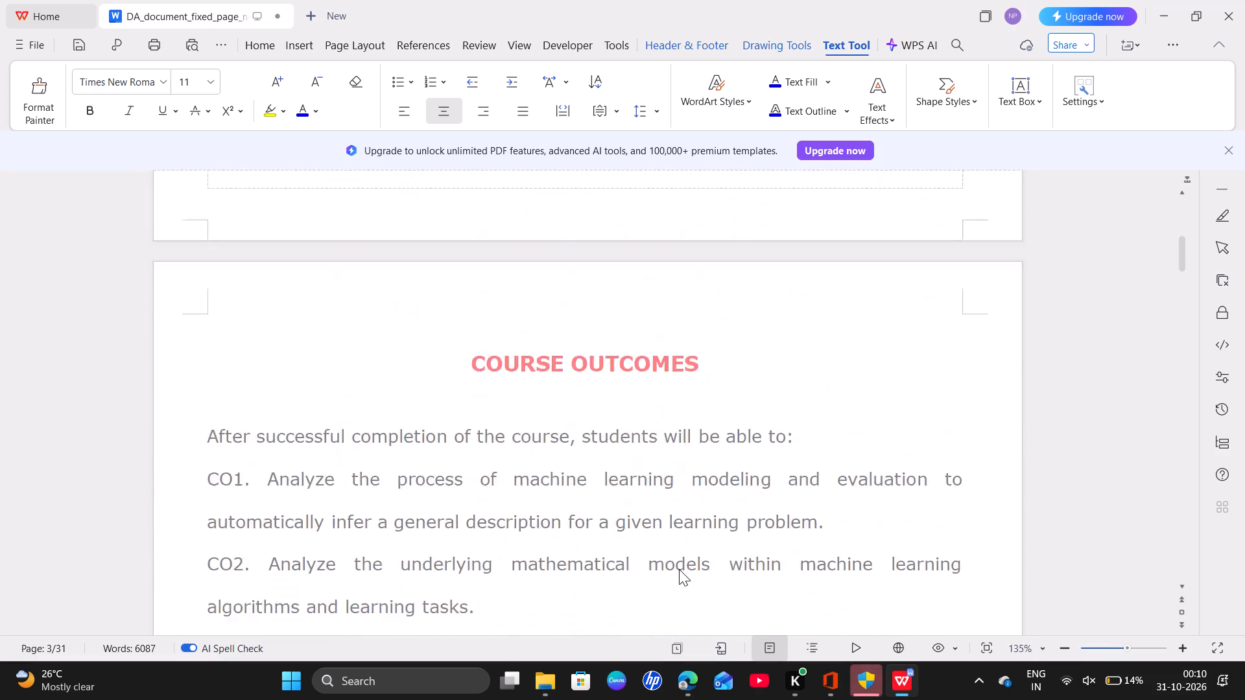
{"action": "scroll", "coordinate": [679, 569], "scroll_direction": "down", "scroll_amount": 7}
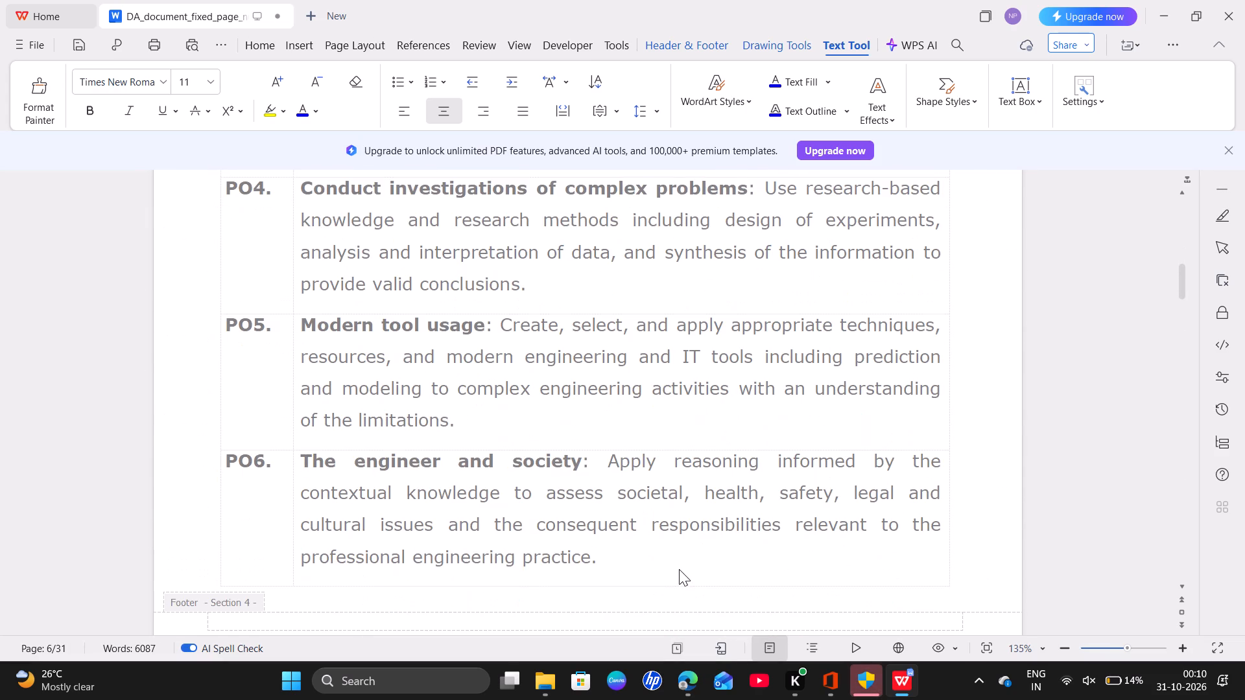
{"action": "scroll", "coordinate": [679, 569], "scroll_direction": "down", "scroll_amount": 4}
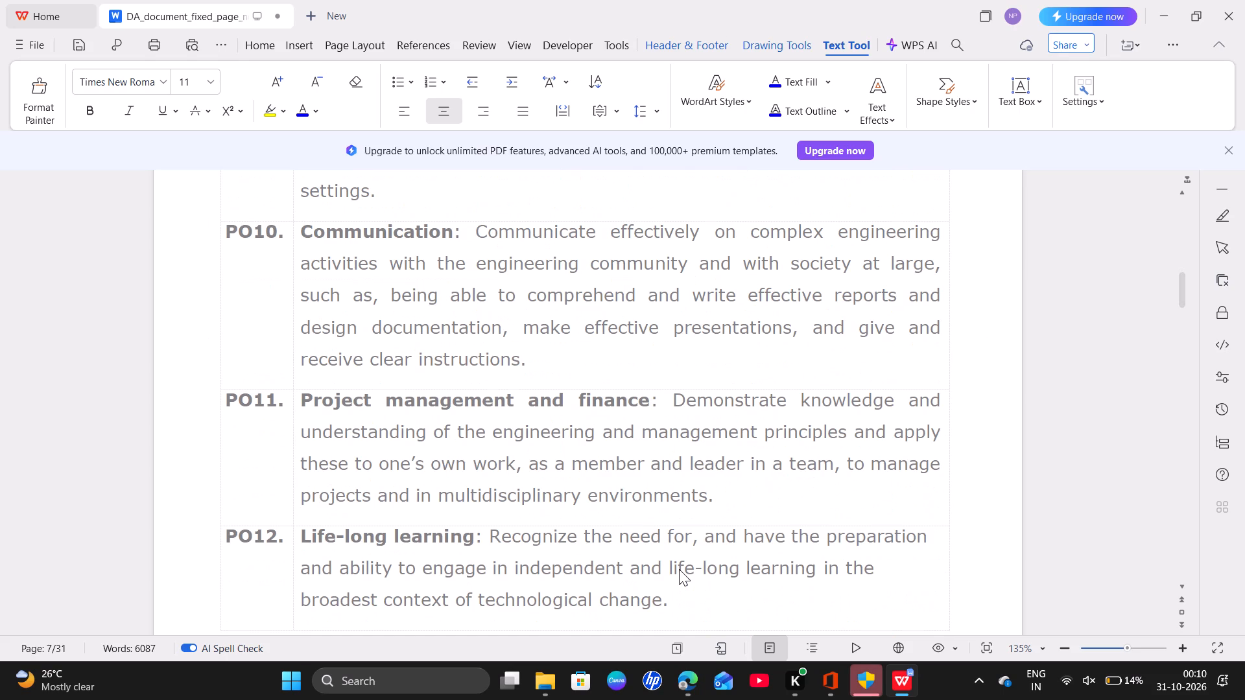
{"action": "scroll", "coordinate": [679, 569], "scroll_direction": "down", "scroll_amount": 7}
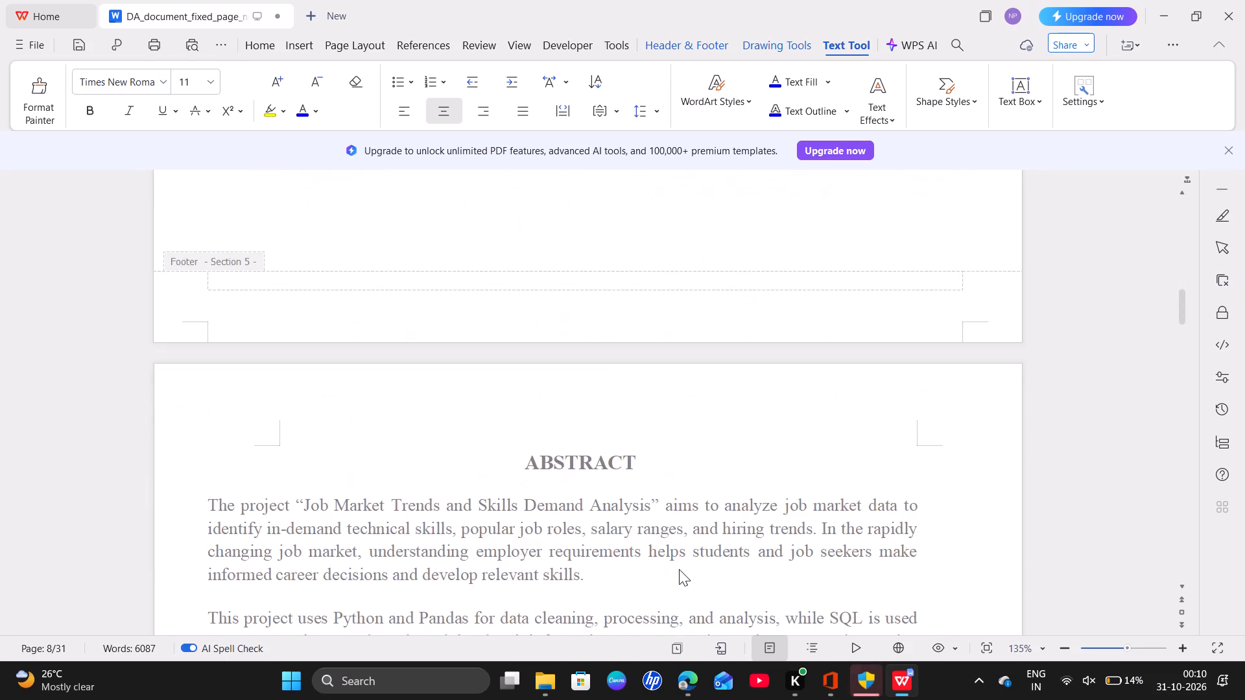
Leave footer editing and return to the body text at the roman numeral i on the Abstract page.
{"action": "scroll", "coordinate": [679, 569], "scroll_direction": "down", "scroll_amount": 5}
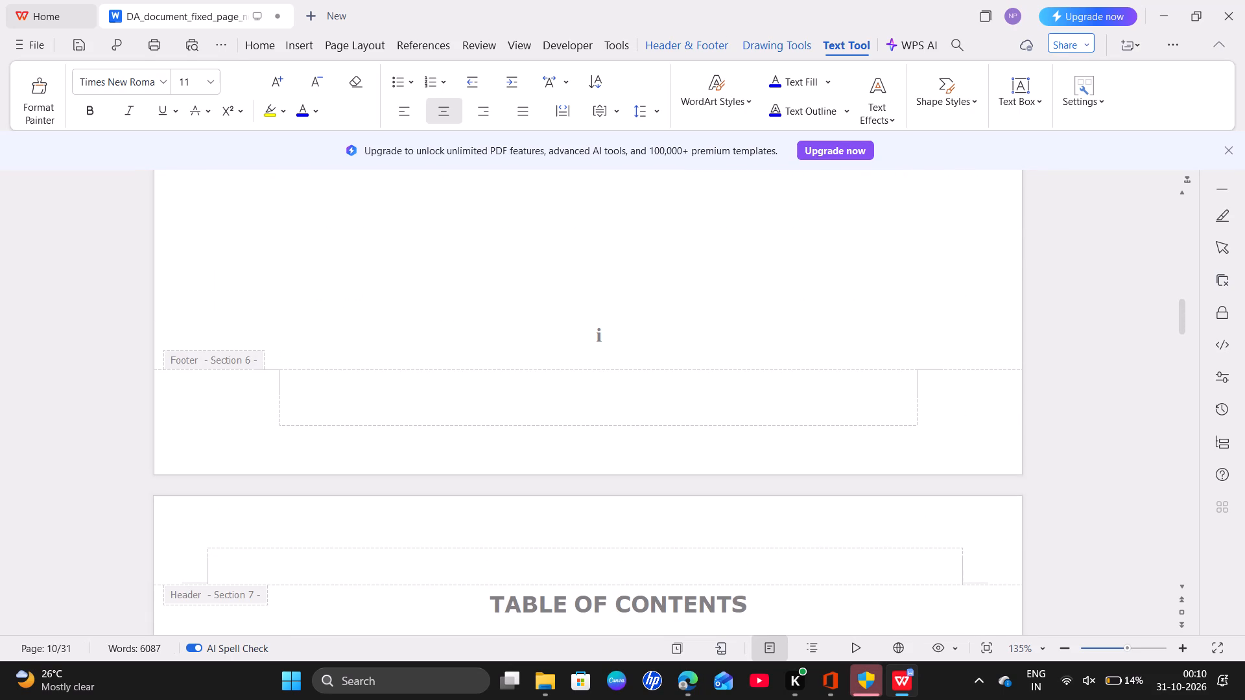
{"action": "left_click", "coordinate": [603, 329]}
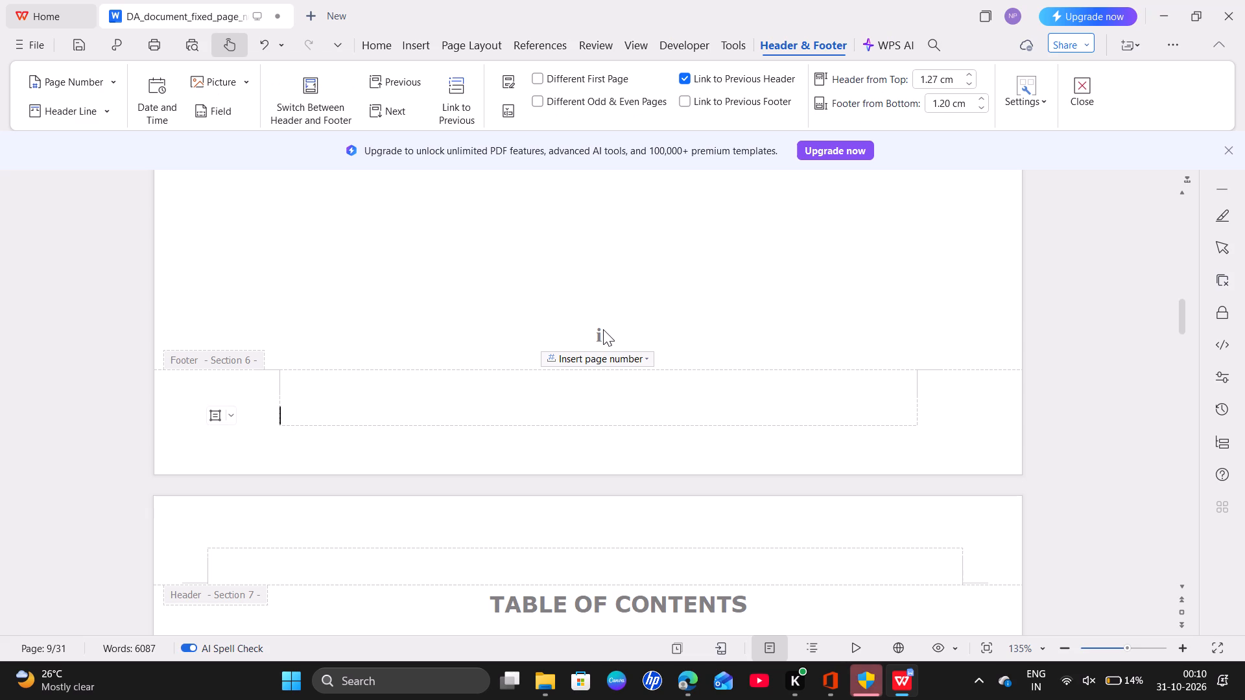
{"action": "left_click", "coordinate": [599, 329]}
{"action": "double_click", "coordinate": [599, 329]}
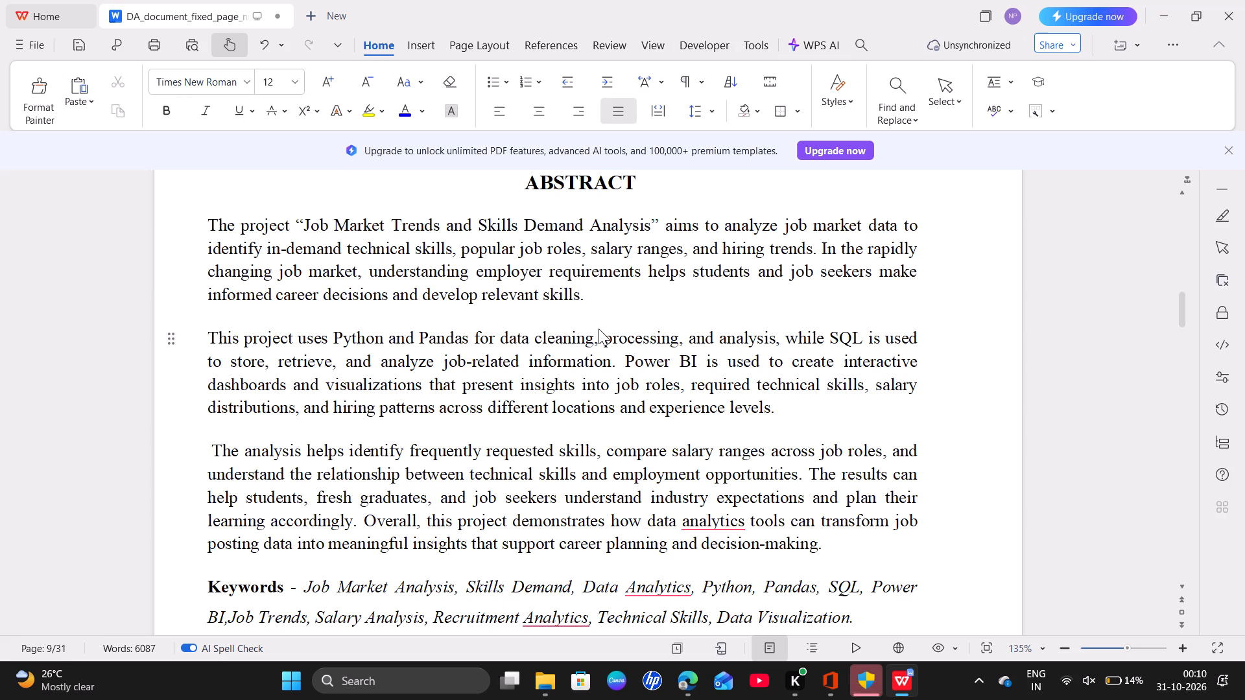
Compare the footer page numbers on the chapter pages with the page numbers listed in the Table of Contents.
{"action": "scroll", "coordinate": [599, 329], "scroll_direction": "down", "scroll_amount": 6}
{"action": "scroll", "coordinate": [599, 329], "scroll_direction": "up", "scroll_amount": 1}
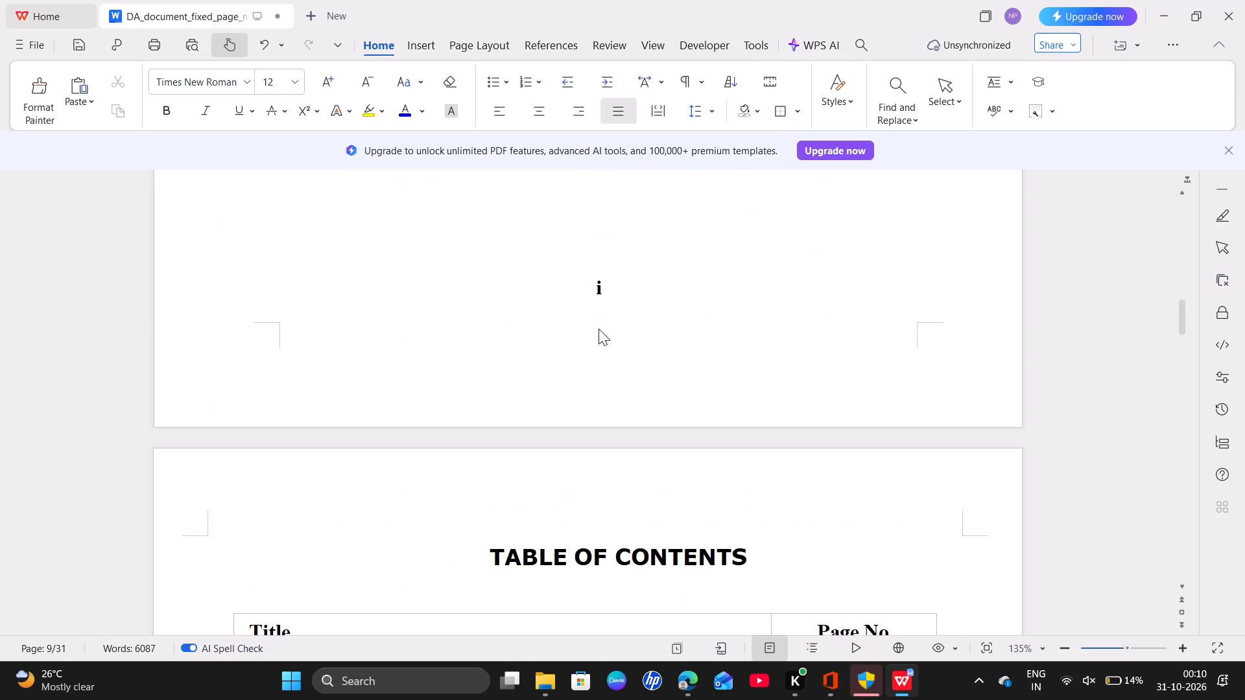
{"action": "scroll", "coordinate": [599, 329], "scroll_direction": "up", "scroll_amount": 2}
{"action": "scroll", "coordinate": [599, 329], "scroll_direction": "down", "scroll_amount": 3}
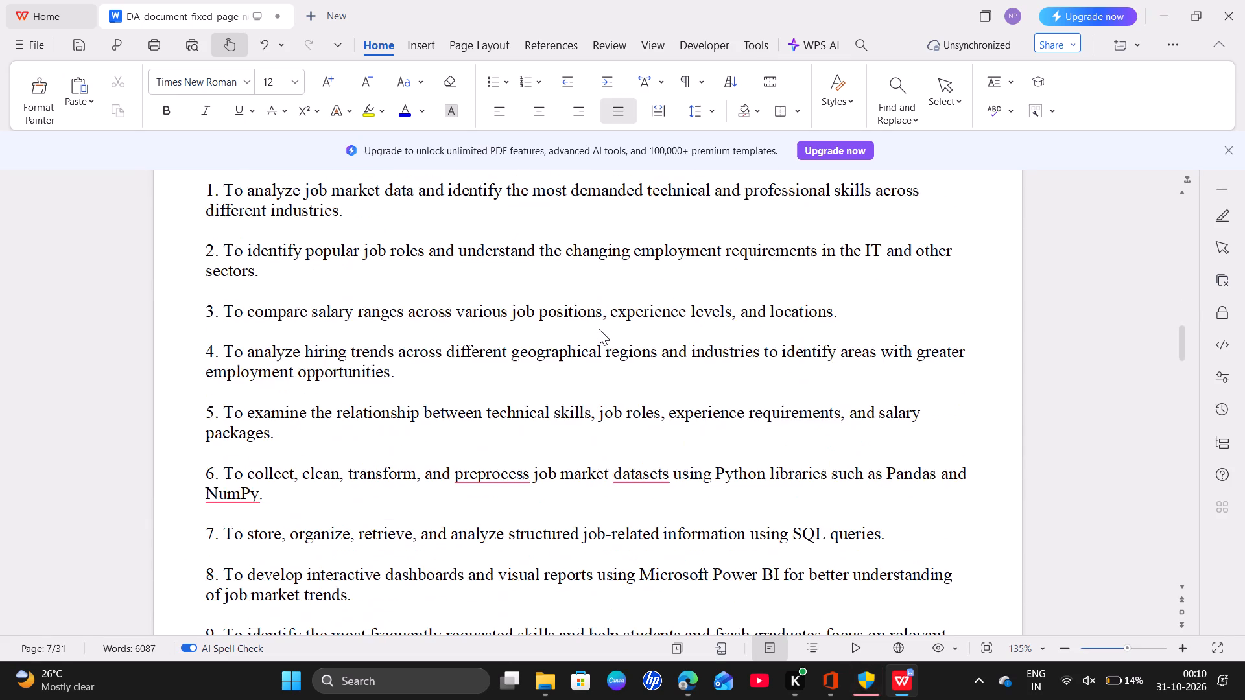
{"action": "scroll", "coordinate": [599, 329], "scroll_direction": "down", "scroll_amount": 4}
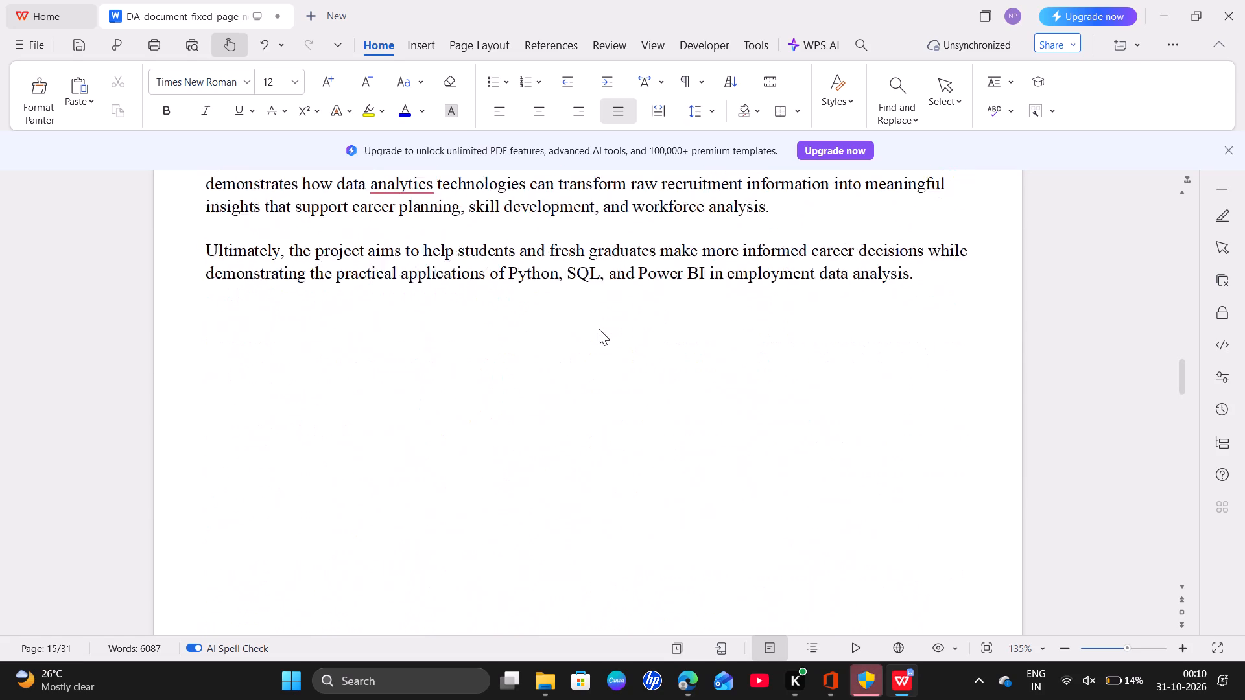
{"action": "scroll", "coordinate": [599, 329], "scroll_direction": "down", "scroll_amount": 4}
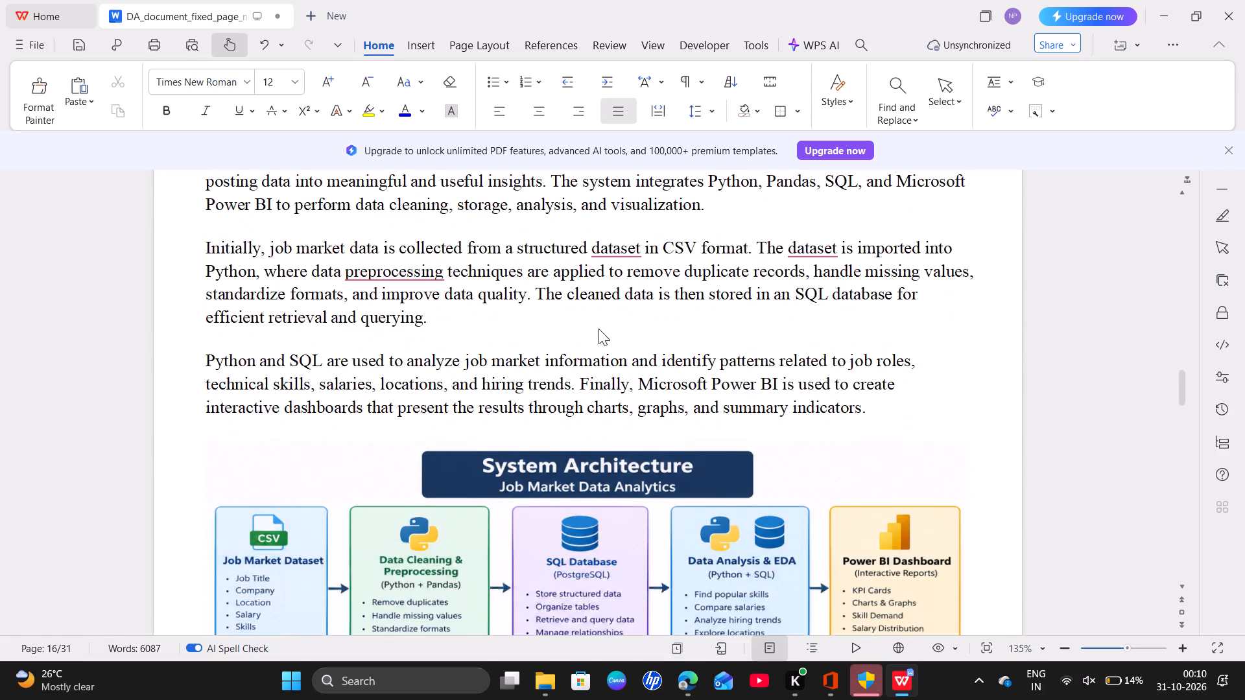
{"action": "scroll", "coordinate": [599, 329], "scroll_direction": "down", "scroll_amount": 5}
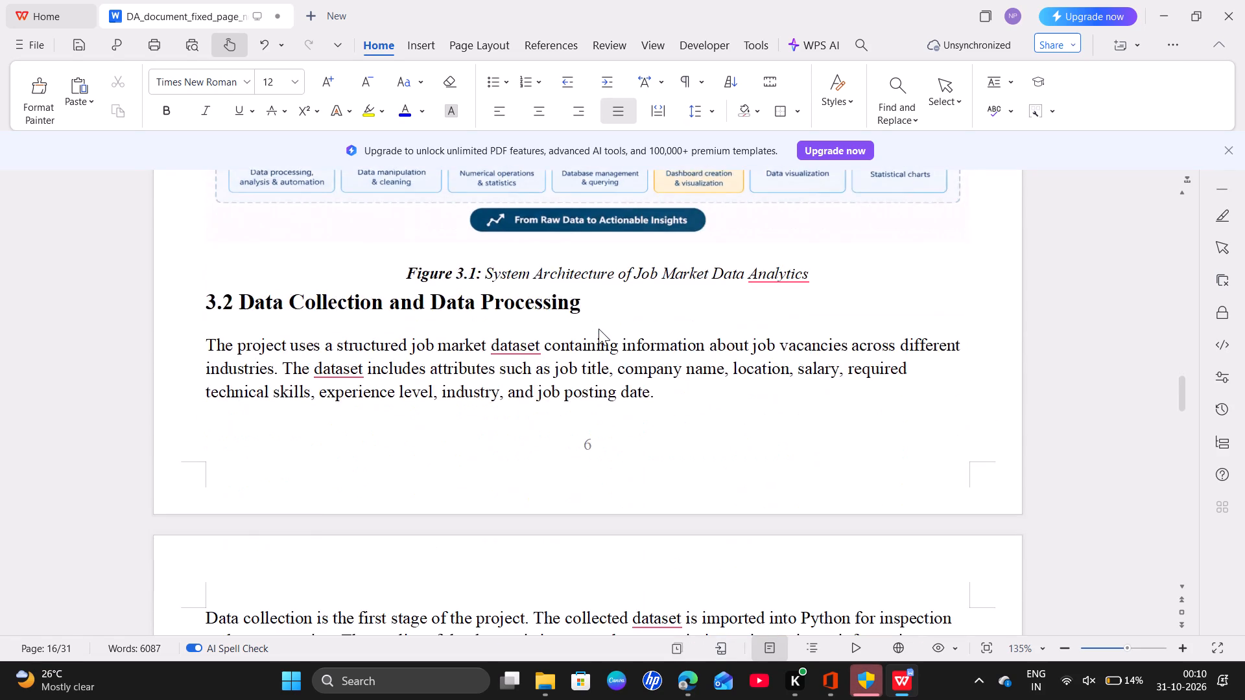
{"action": "scroll", "coordinate": [599, 329], "scroll_direction": "down", "scroll_amount": 3}
{"action": "scroll", "coordinate": [599, 329], "scroll_direction": "up", "scroll_amount": 7}
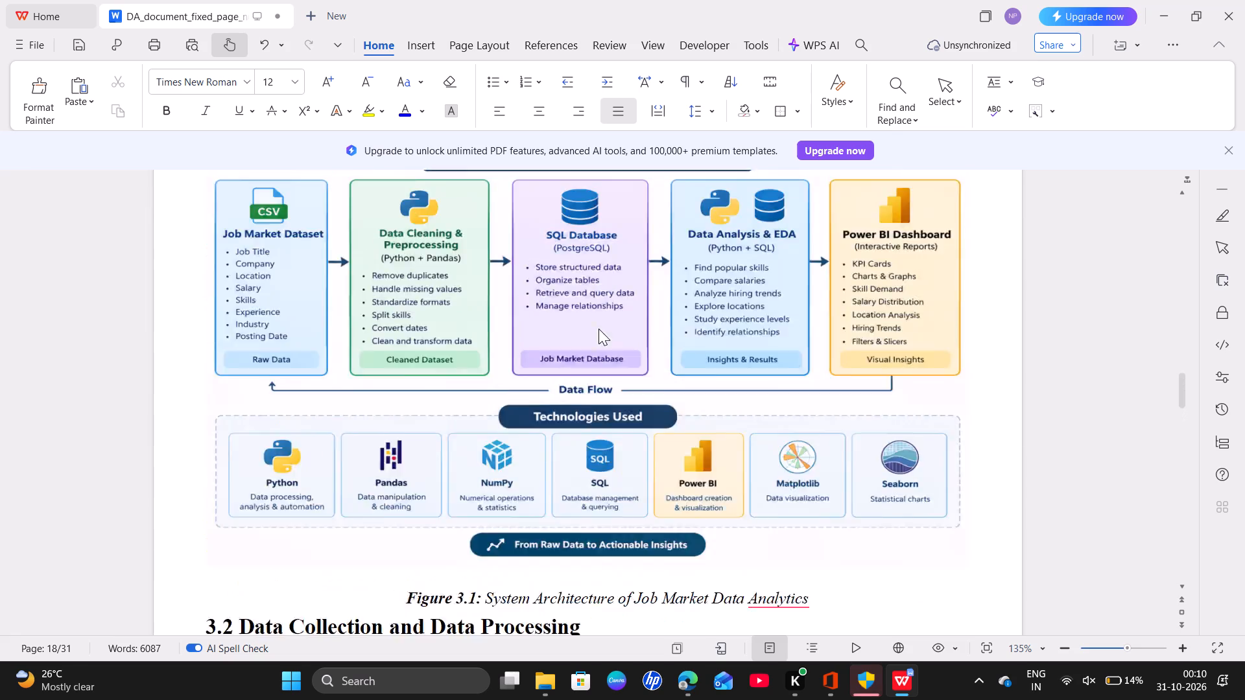
{"action": "scroll", "coordinate": [599, 329], "scroll_direction": "up", "scroll_amount": 13}
{"action": "scroll", "coordinate": [599, 329], "scroll_direction": "down", "scroll_amount": 1}
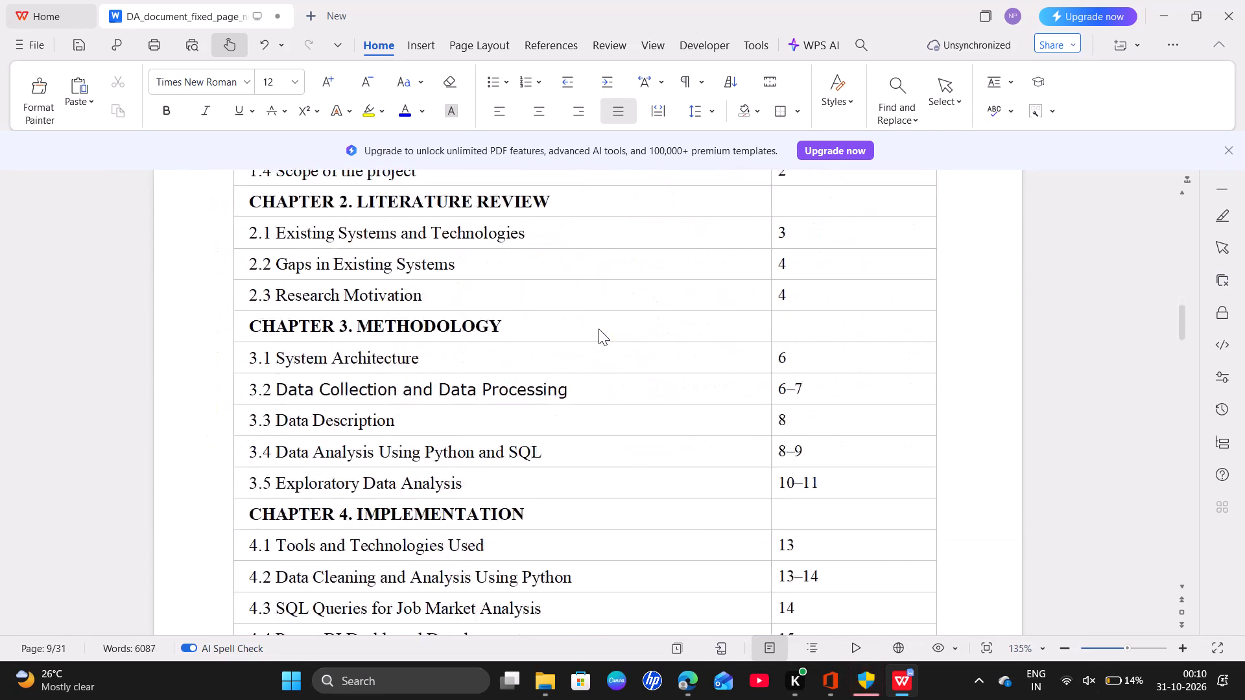
{"action": "scroll", "coordinate": [599, 329], "scroll_direction": "down", "scroll_amount": 1}
{"action": "scroll", "coordinate": [599, 329], "scroll_direction": "up", "scroll_amount": 6}
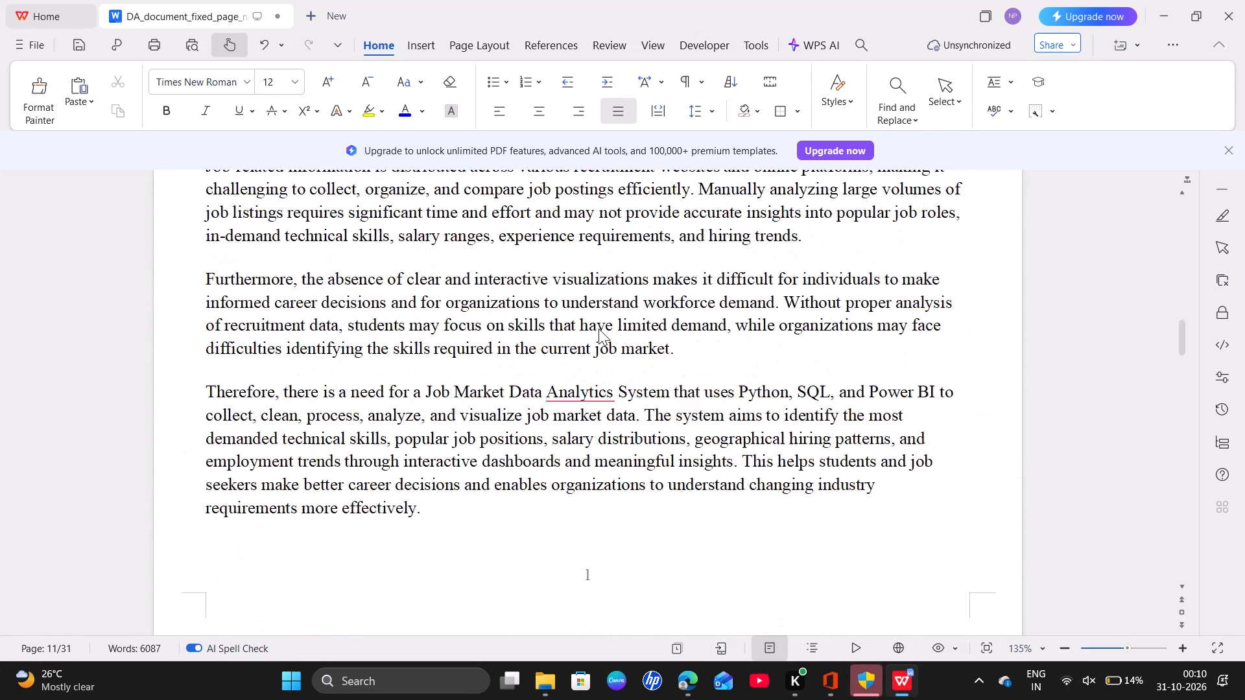
{"action": "scroll", "coordinate": [599, 329], "scroll_direction": "up", "scroll_amount": 8}
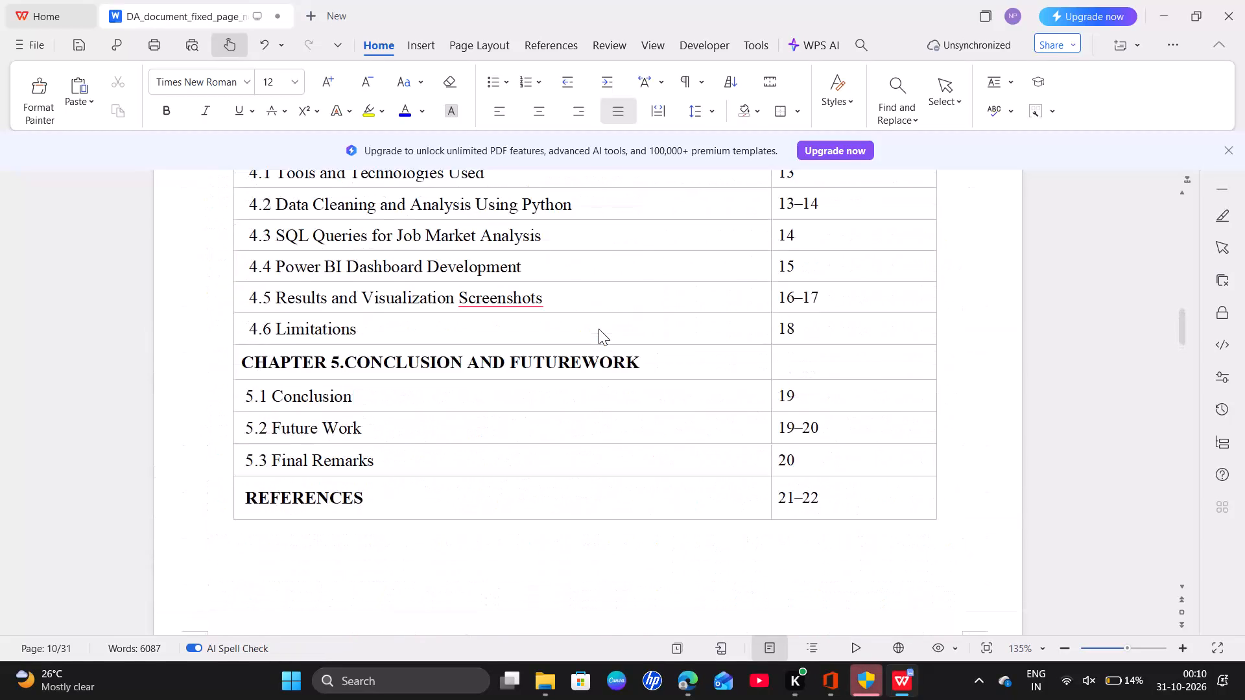
{"action": "scroll", "coordinate": [599, 329], "scroll_direction": "right", "scroll_amount": 1}
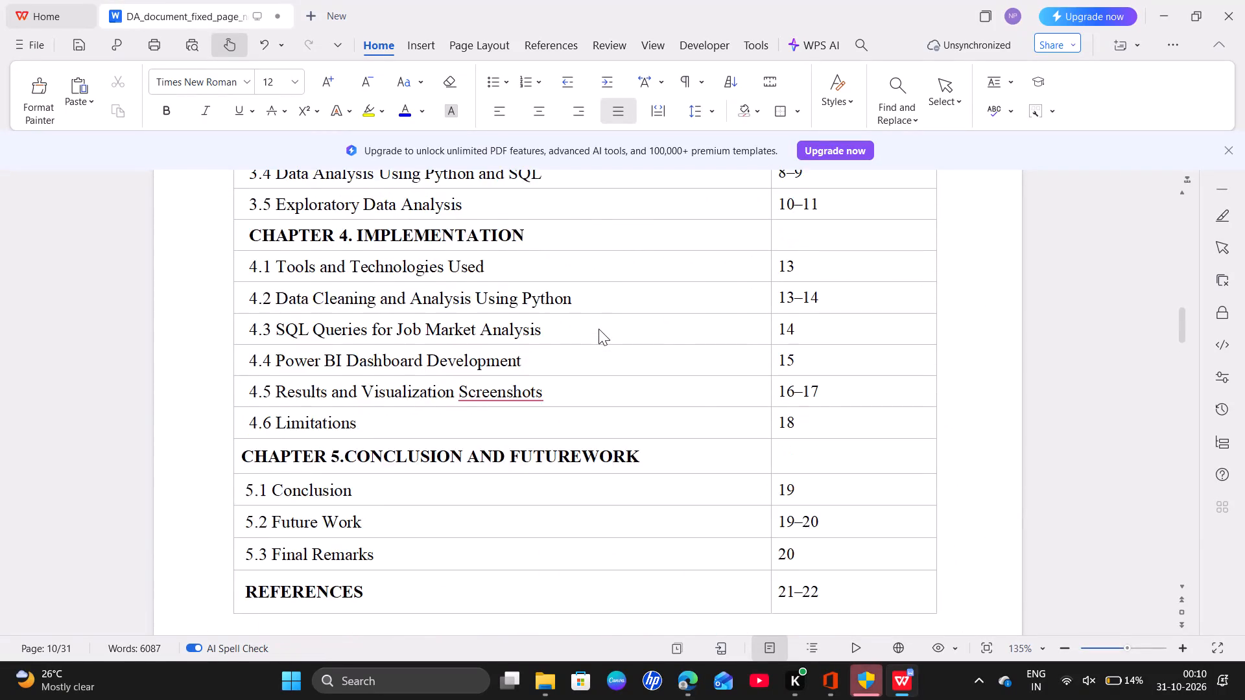
{"action": "scroll", "coordinate": [599, 329], "scroll_direction": "right", "scroll_amount": 1}
{"action": "scroll", "coordinate": [599, 329], "scroll_direction": "down", "scroll_amount": 20}
{"action": "scroll", "coordinate": [599, 329], "scroll_direction": "down", "scroll_amount": 20}
{"action": "scroll", "coordinate": [599, 329], "scroll_direction": "down", "scroll_amount": 20}
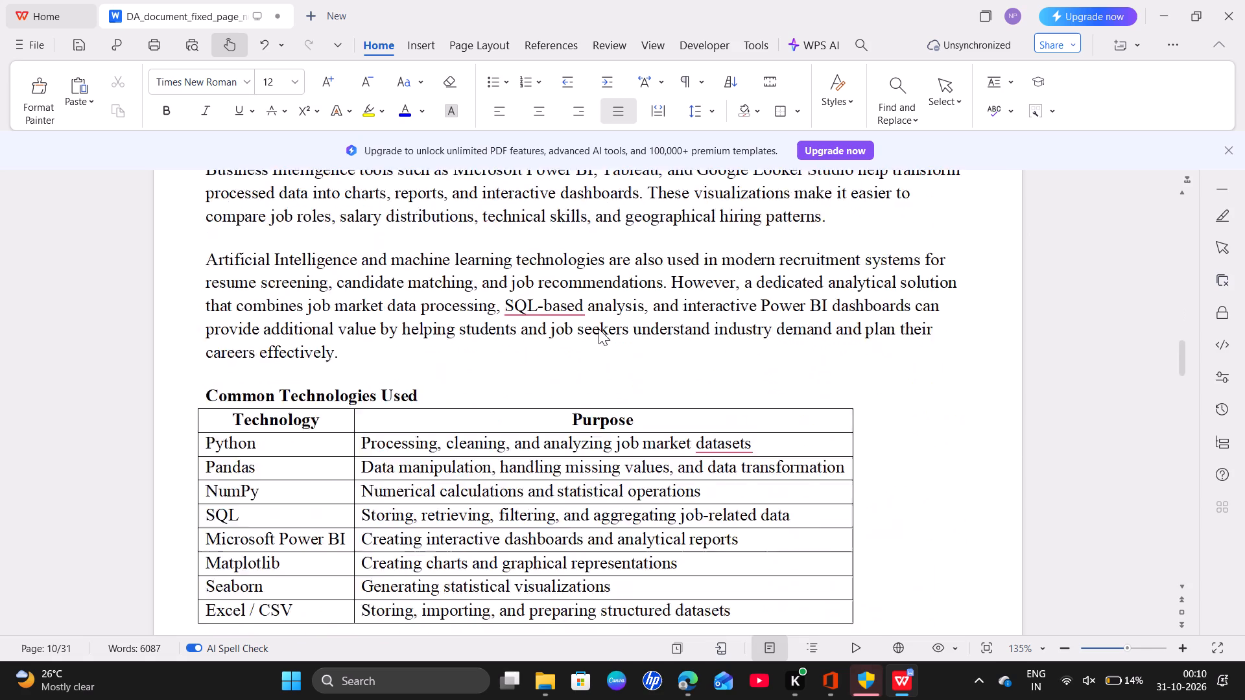
Review the page numbering on the closing reference pages and on the front pages through to the Table of Contents.
{"action": "scroll", "coordinate": [599, 329], "scroll_direction": "down", "scroll_amount": 20}
{"action": "scroll", "coordinate": [599, 329], "scroll_direction": "down", "scroll_amount": 20}
{"action": "scroll", "coordinate": [599, 329], "scroll_direction": "down", "scroll_amount": 20}
{"action": "scroll", "coordinate": [599, 329], "scroll_direction": "up", "scroll_amount": 2}
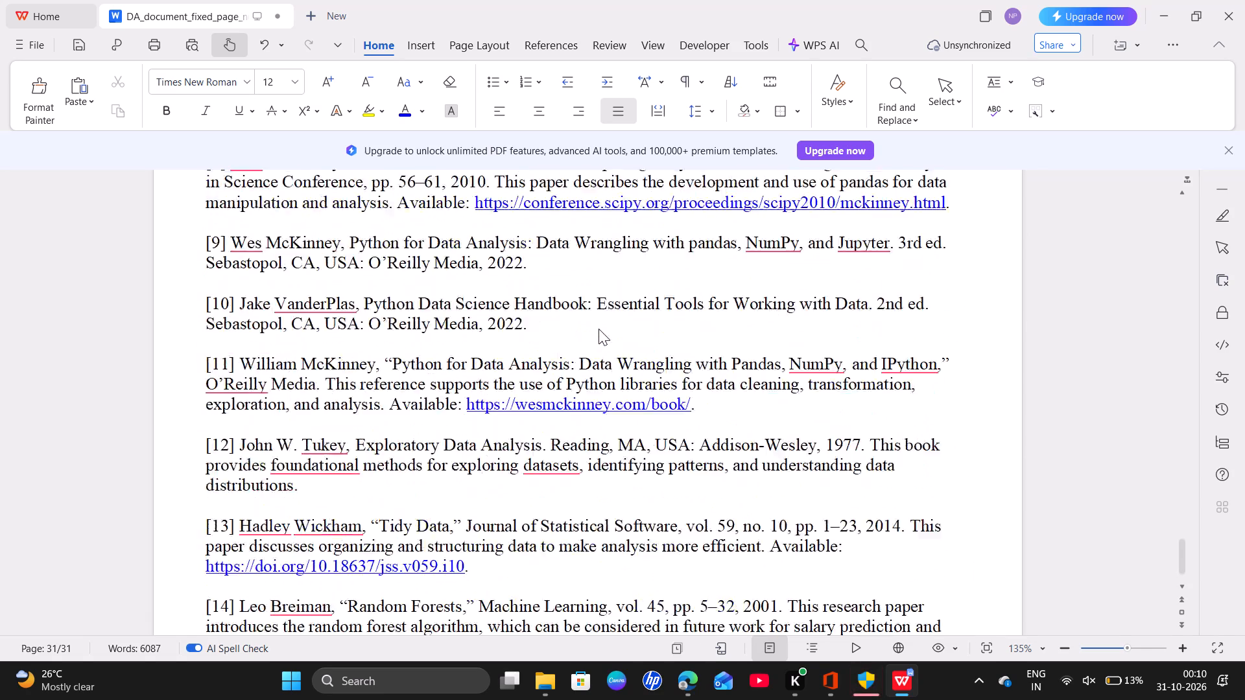
{"action": "scroll", "coordinate": [599, 329], "scroll_direction": "up", "scroll_amount": 11}
{"action": "scroll", "coordinate": [599, 329], "scroll_direction": "up", "scroll_amount": 20}
{"action": "scroll", "coordinate": [599, 329], "scroll_direction": "up", "scroll_amount": 20}
{"action": "scroll", "coordinate": [599, 329], "scroll_direction": "up", "scroll_amount": 20}
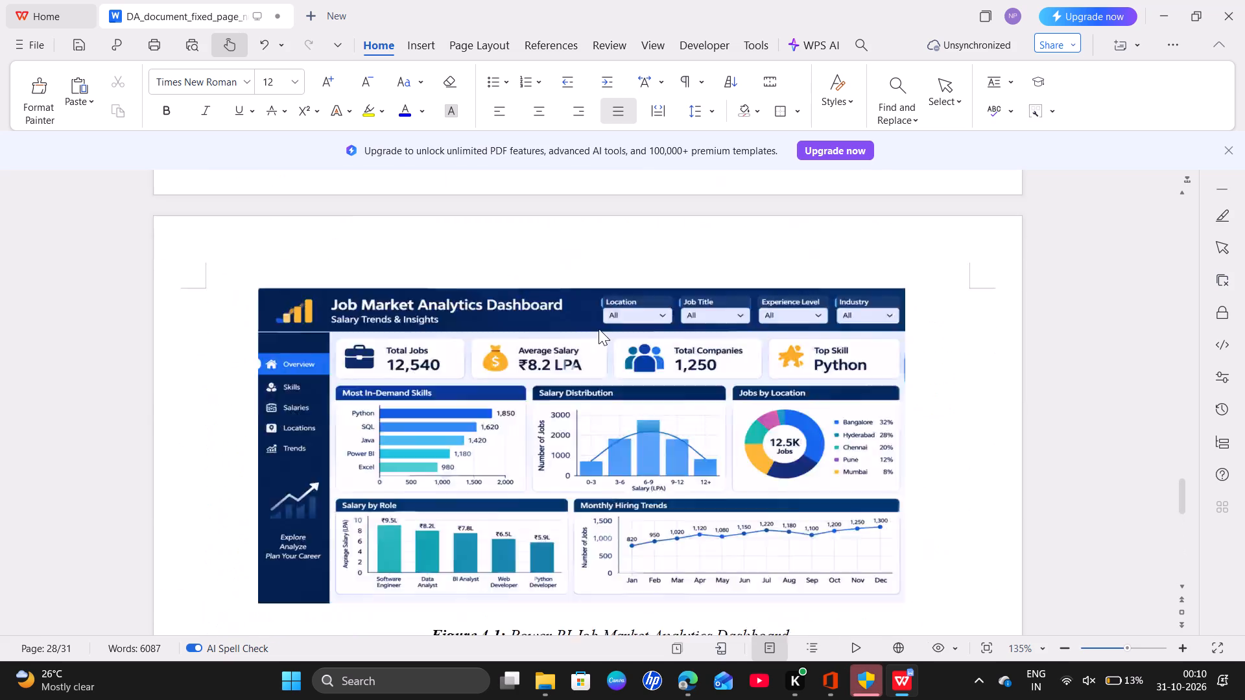
{"action": "scroll", "coordinate": [599, 329], "scroll_direction": "up", "scroll_amount": 20}
{"action": "scroll", "coordinate": [599, 329], "scroll_direction": "up", "scroll_amount": 20}
{"action": "scroll", "coordinate": [599, 329], "scroll_direction": "up", "scroll_amount": 20}
{"action": "scroll", "coordinate": [599, 329], "scroll_direction": "down", "scroll_amount": 2}
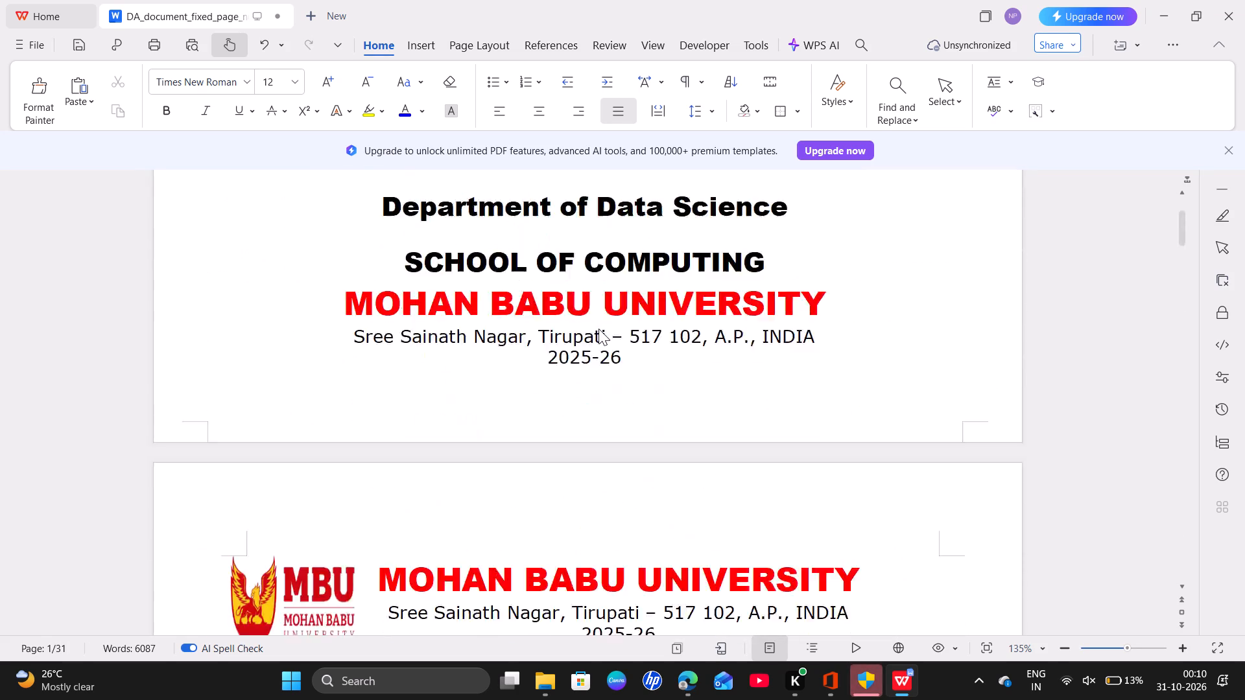
{"action": "scroll", "coordinate": [599, 329], "scroll_direction": "down", "scroll_amount": 10}
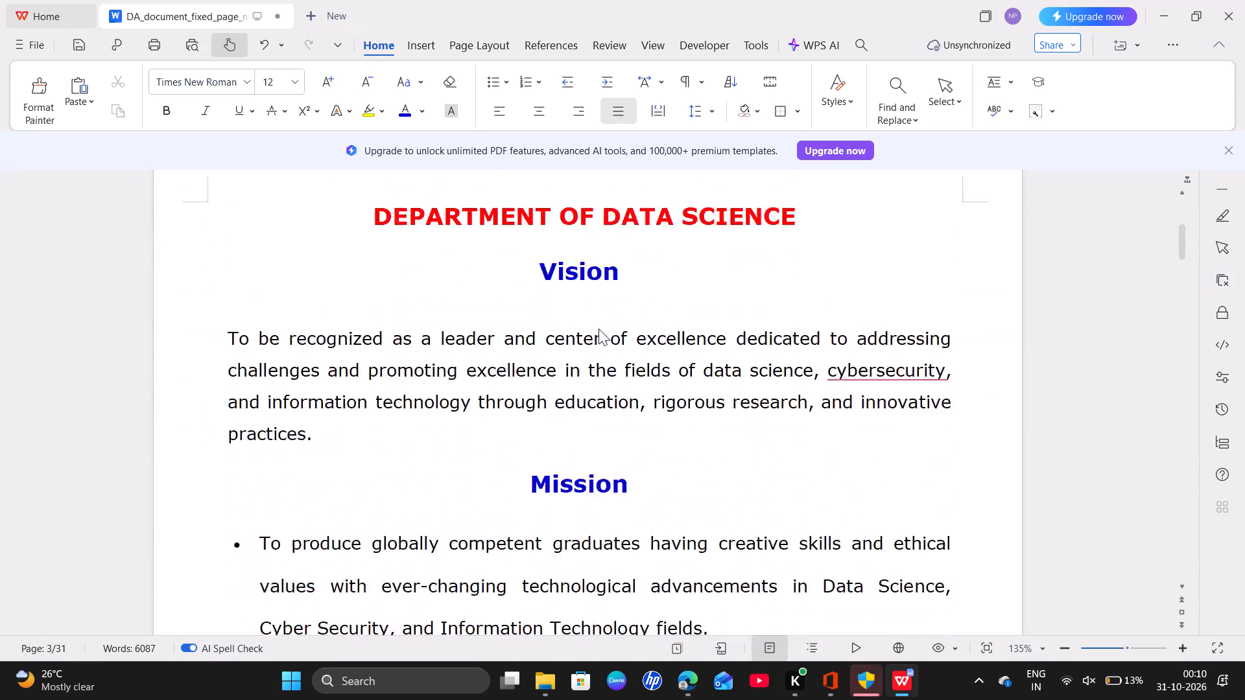
{"action": "scroll", "coordinate": [599, 329], "scroll_direction": "down", "scroll_amount": 9}
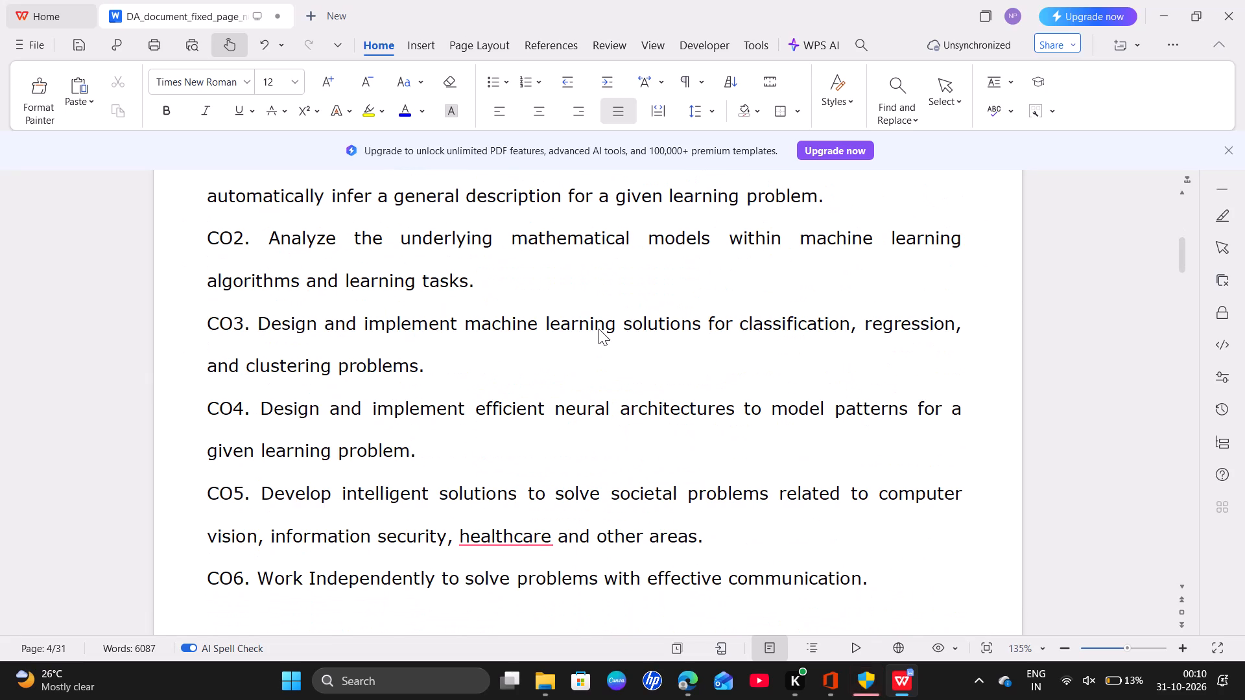
{"action": "scroll", "coordinate": [599, 329], "scroll_direction": "down", "scroll_amount": 9}
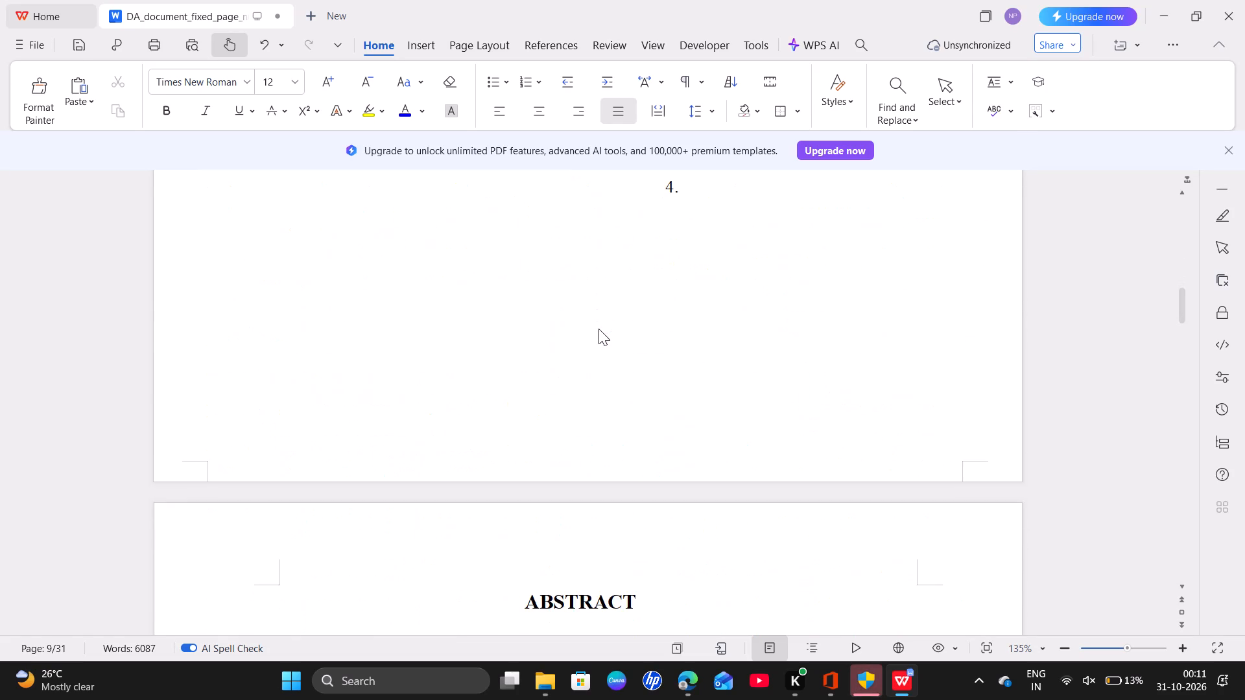
{"action": "scroll", "coordinate": [599, 329], "scroll_direction": "down", "scroll_amount": 6}
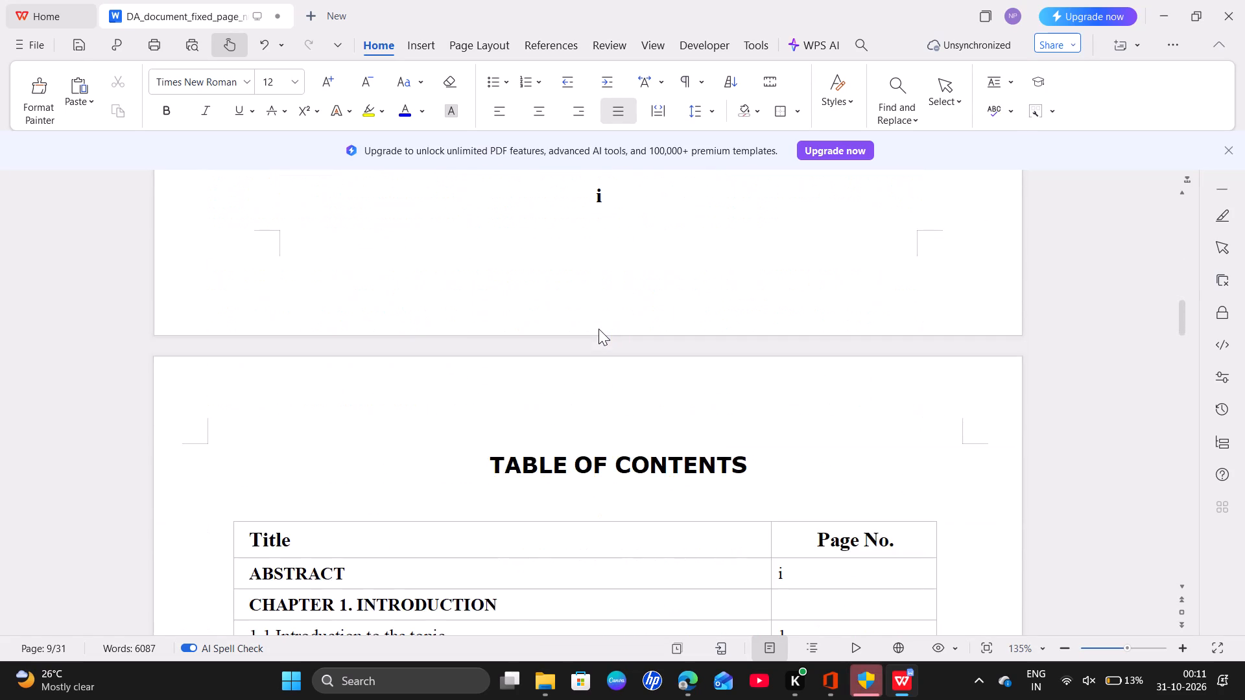
Set the REFERENCES page number in the Table of Contents to 21.
{"action": "scroll", "coordinate": [599, 329], "scroll_direction": "down", "scroll_amount": 2}
{"action": "scroll", "coordinate": [851, 484], "scroll_direction": "down", "scroll_amount": 1}
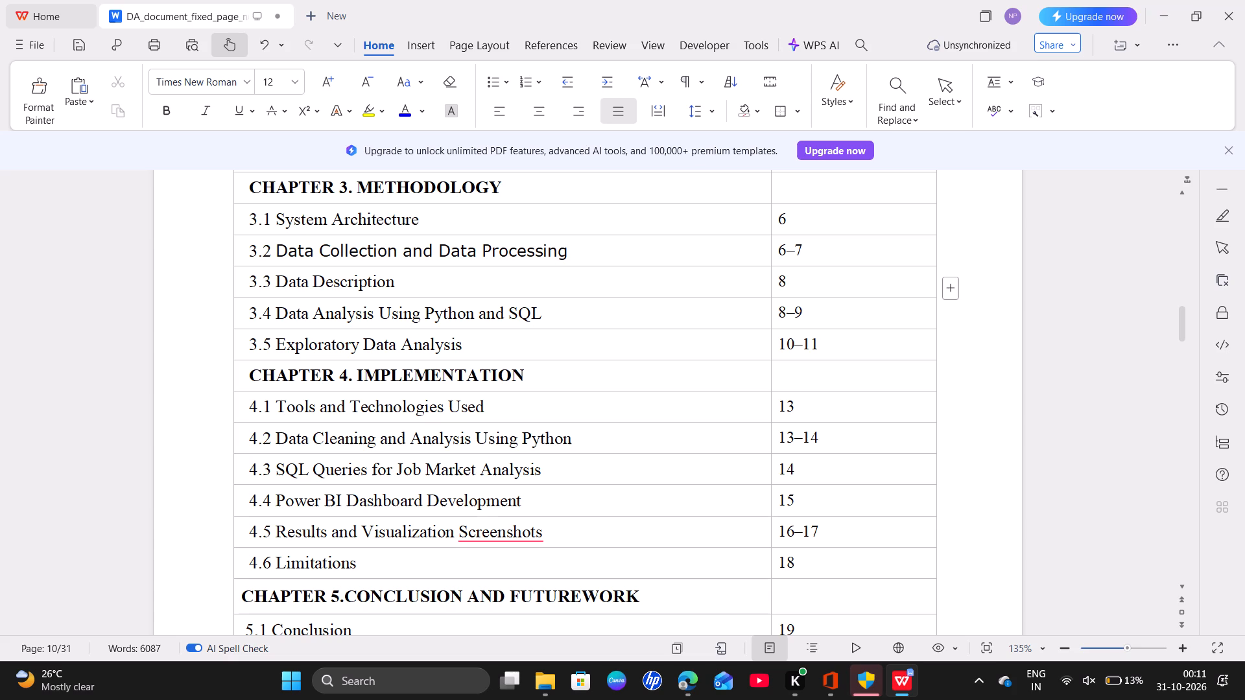
{"action": "scroll", "coordinate": [831, 614], "scroll_direction": "down", "scroll_amount": 1}
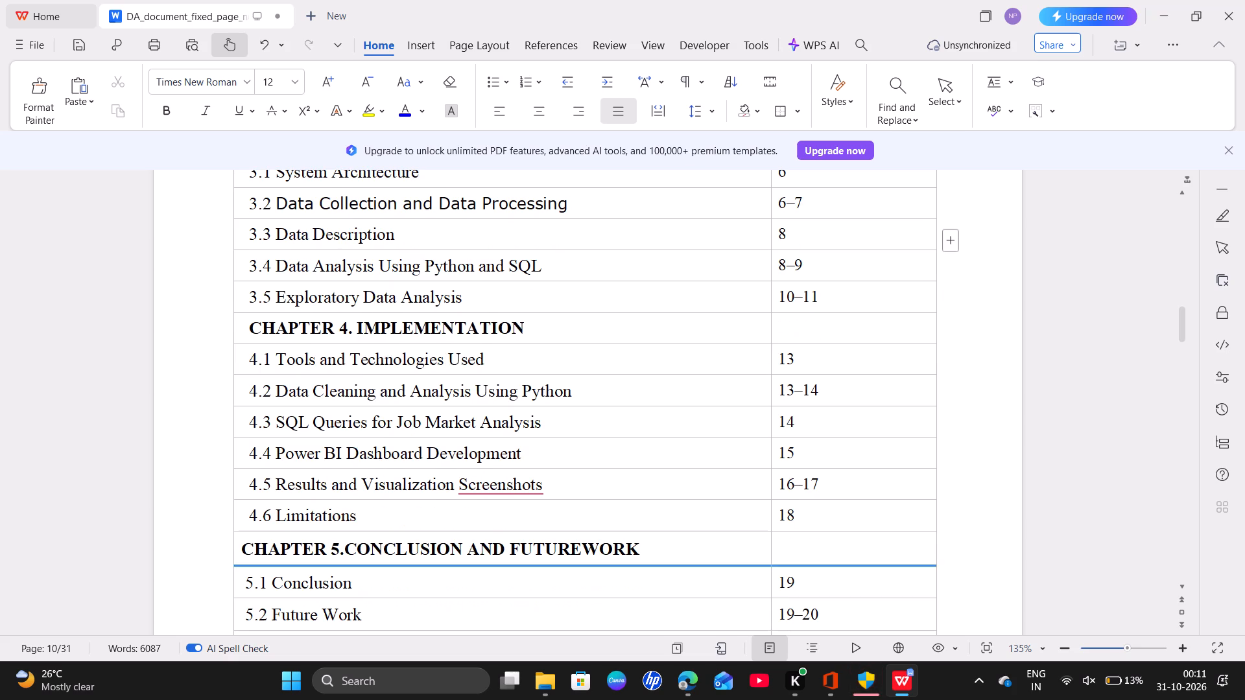
{"action": "scroll", "coordinate": [833, 611], "scroll_direction": "down", "scroll_amount": 1}
{"action": "left_click", "coordinate": [823, 547]}
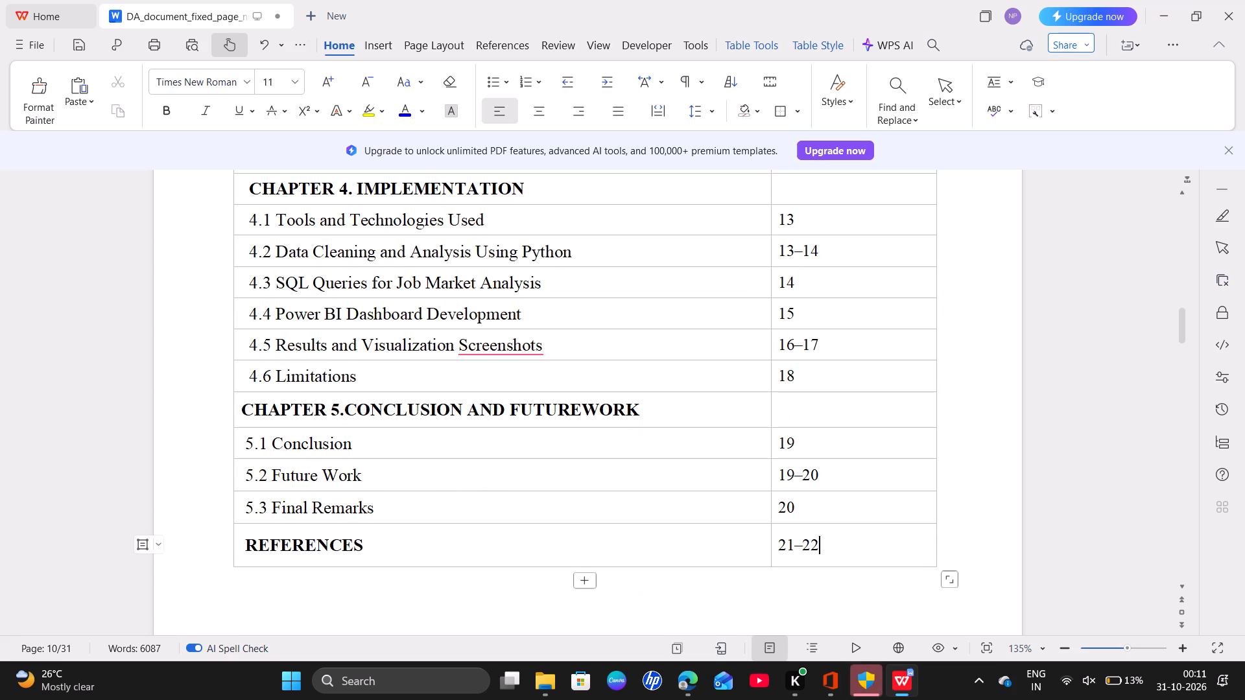
{"action": "key", "text": "BackSpace"}
{"action": "key", "text": "BackSpace"}
{"action": "key", "text": "BackSpace"}
Compare the Chapter 1 and 2 footer page numbers with their Table of Contents entries, up to the start of Chapter 3.
{"action": "scroll", "coordinate": [823, 547], "scroll_direction": "up", "scroll_amount": 3}
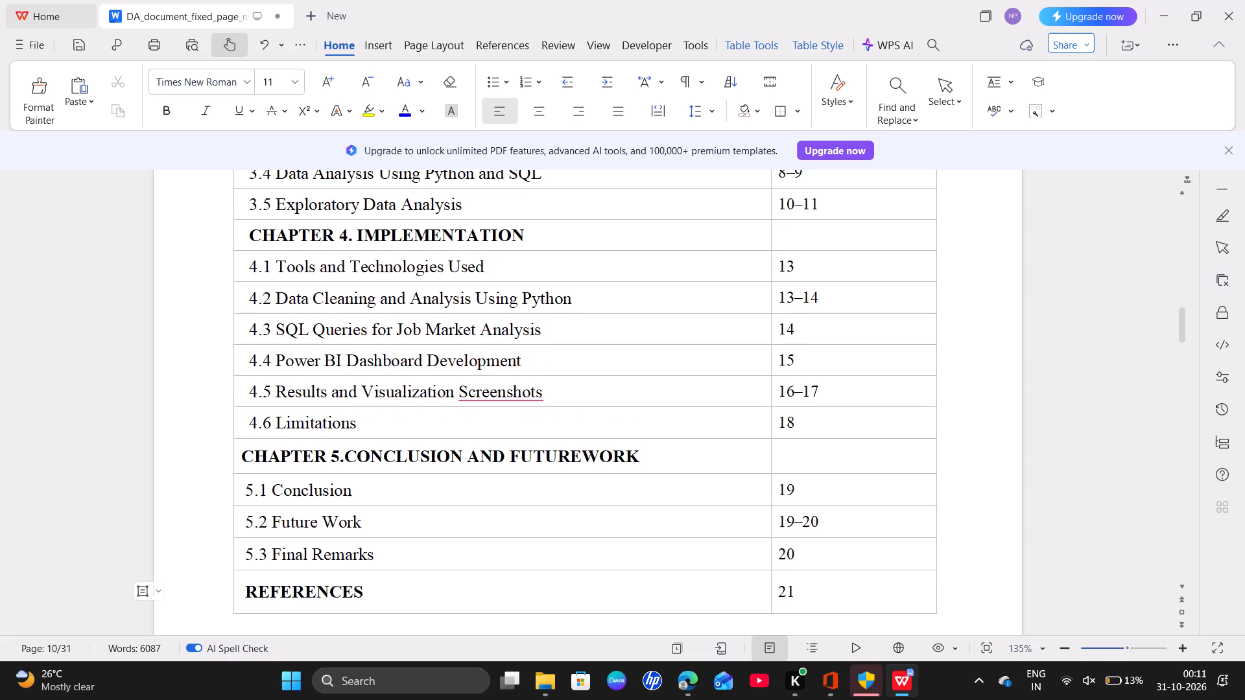
{"action": "scroll", "coordinate": [823, 547], "scroll_direction": "up", "scroll_amount": 1}
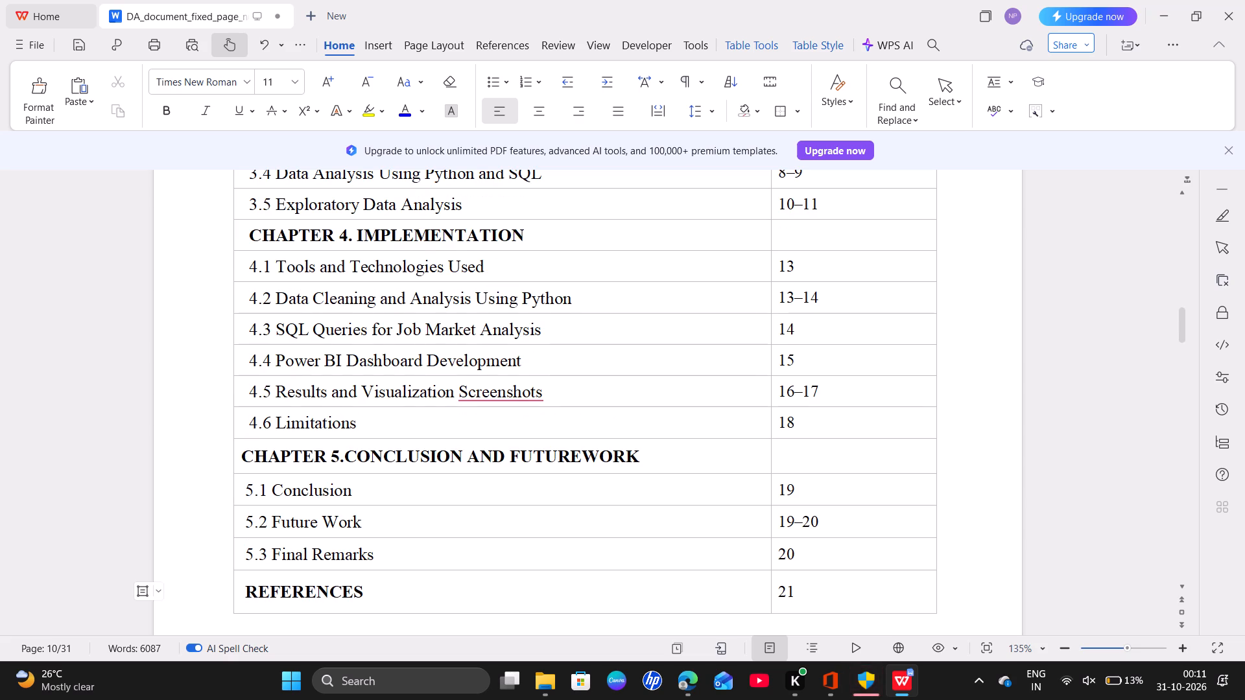
{"action": "scroll", "coordinate": [823, 547], "scroll_direction": "up", "scroll_amount": 1}
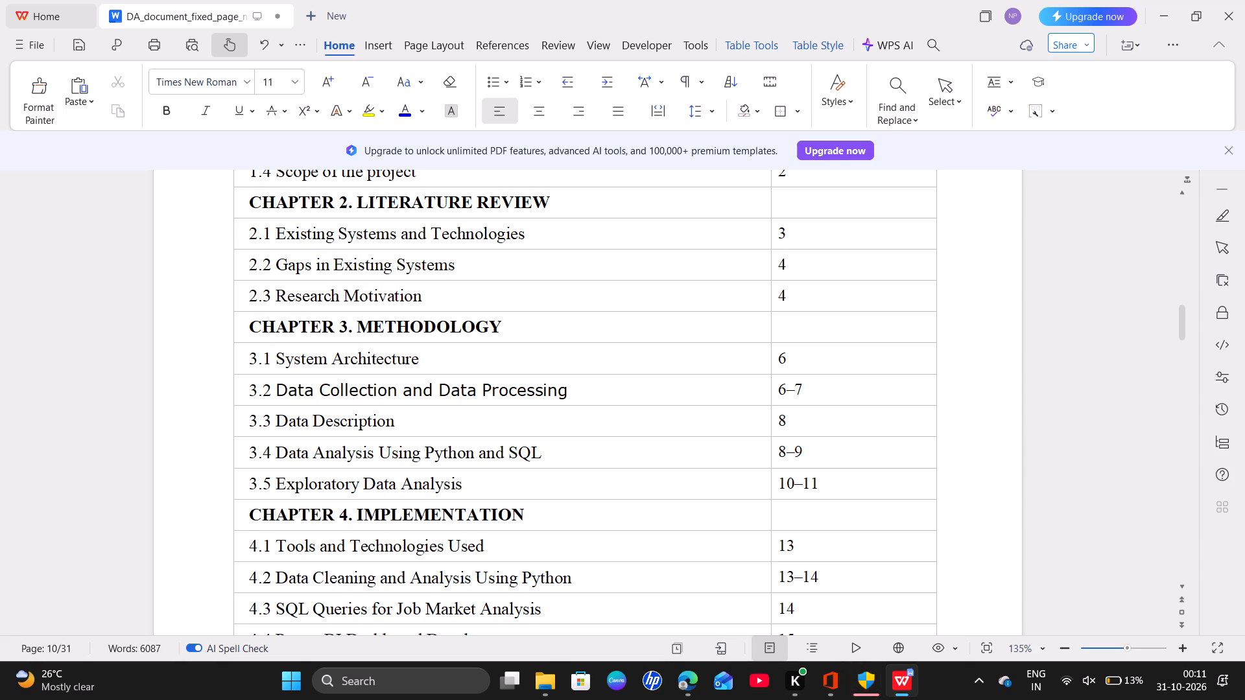
{"action": "scroll", "coordinate": [823, 547], "scroll_direction": "down", "scroll_amount": 6}
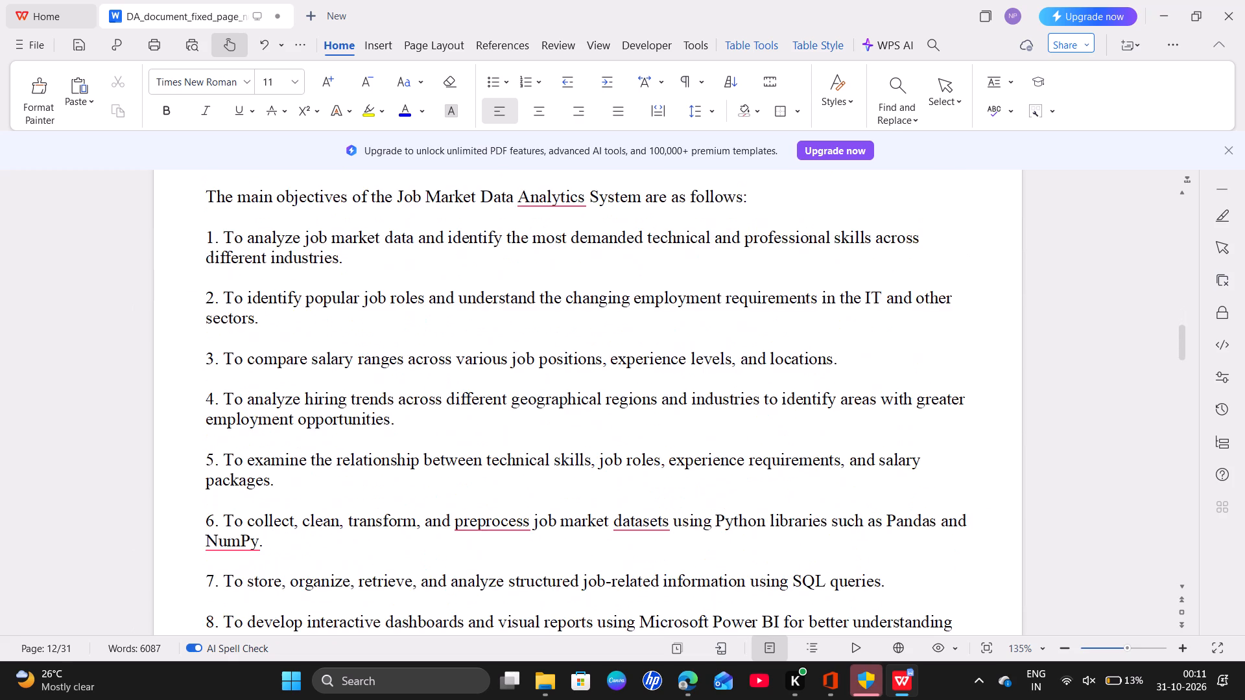
{"action": "scroll", "coordinate": [823, 547], "scroll_direction": "down", "scroll_amount": 6}
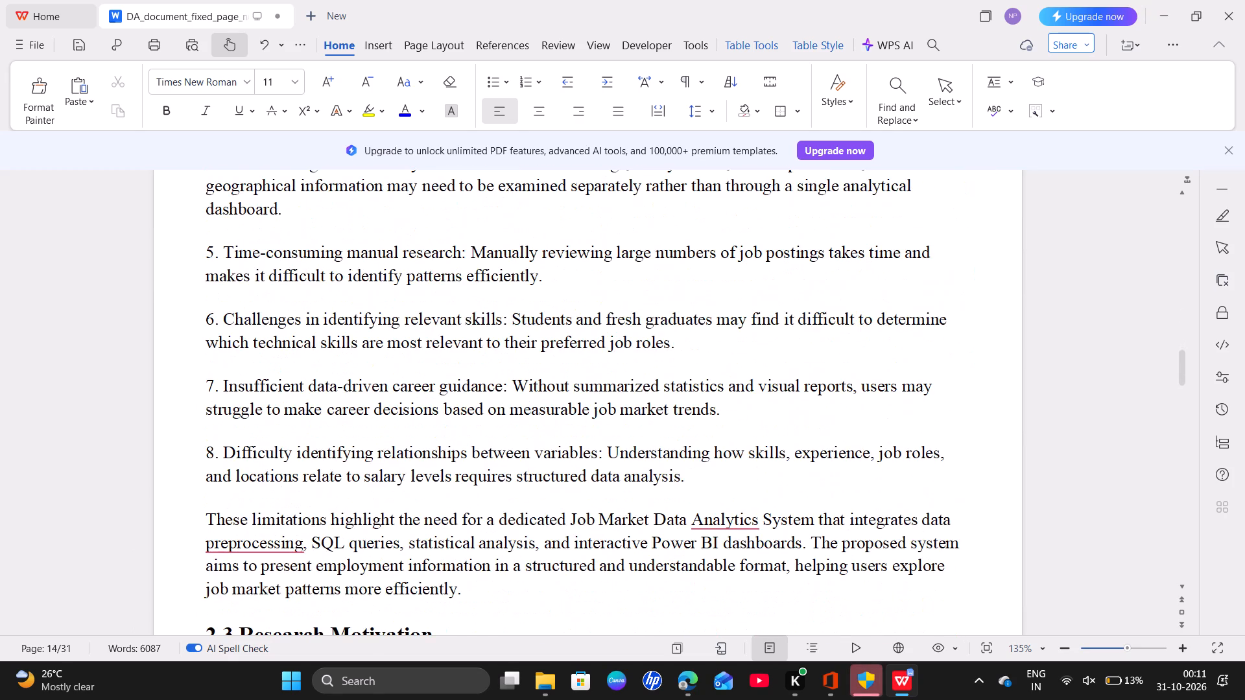
{"action": "scroll", "coordinate": [823, 547], "scroll_direction": "down", "scroll_amount": 7}
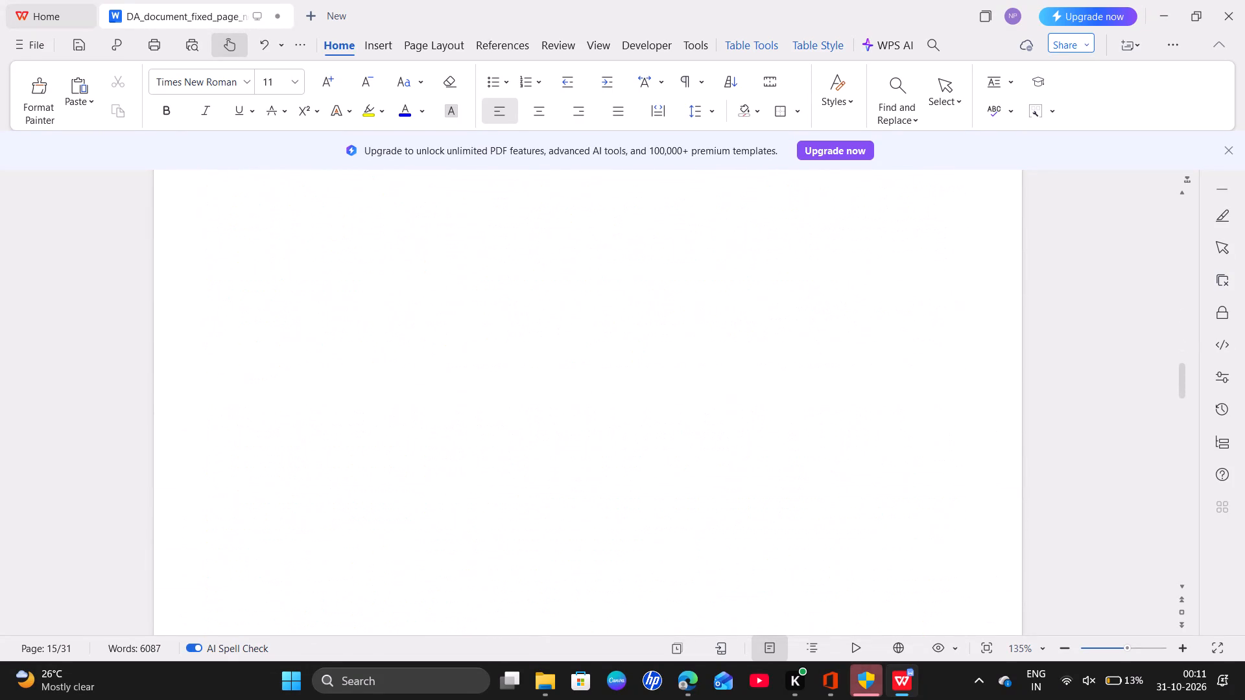
{"action": "scroll", "coordinate": [823, 547], "scroll_direction": "up", "scroll_amount": 5}
{"action": "scroll", "coordinate": [823, 547], "scroll_direction": "down", "scroll_amount": 1}
{"action": "scroll", "coordinate": [823, 547], "scroll_direction": "up", "scroll_amount": 2}
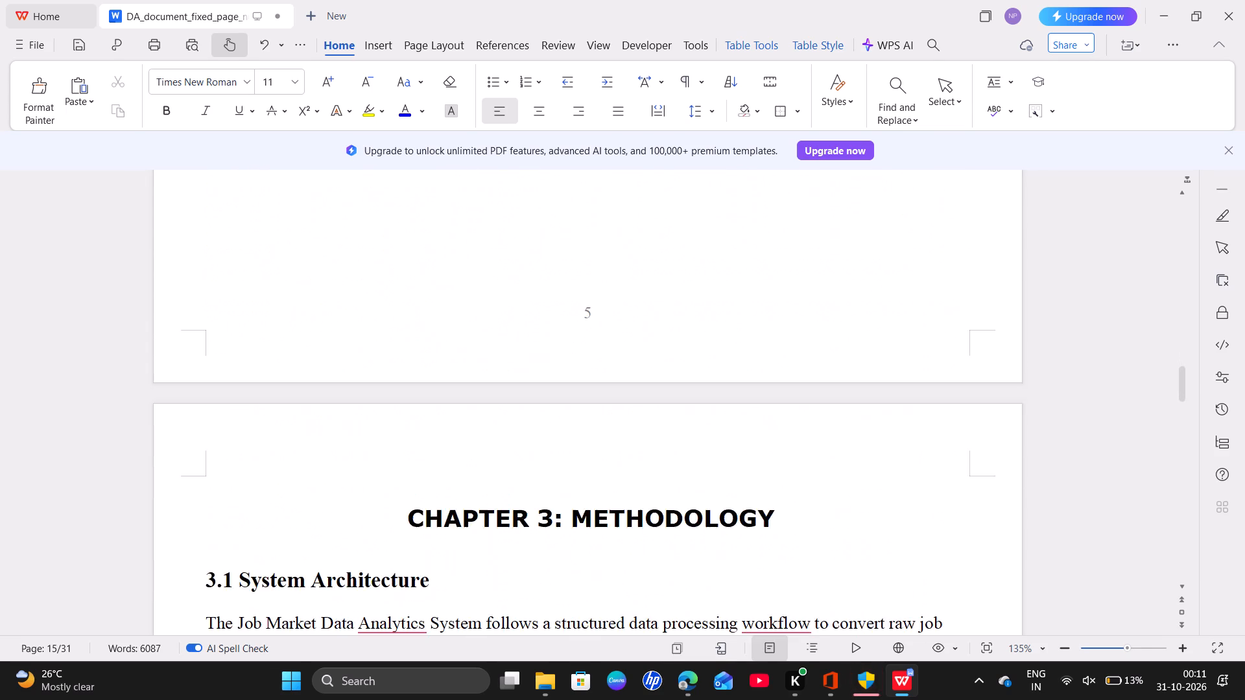
{"action": "scroll", "coordinate": [823, 547], "scroll_direction": "up", "scroll_amount": 3}
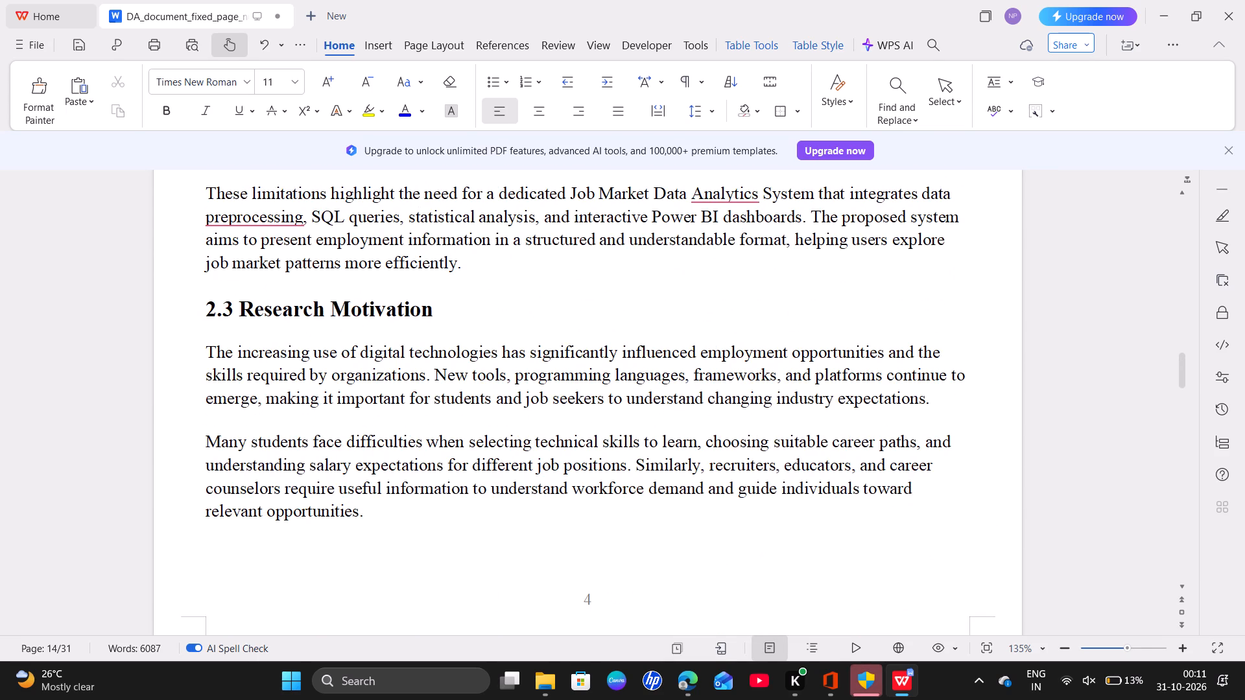
{"action": "scroll", "coordinate": [823, 547], "scroll_direction": "up", "scroll_amount": 5}
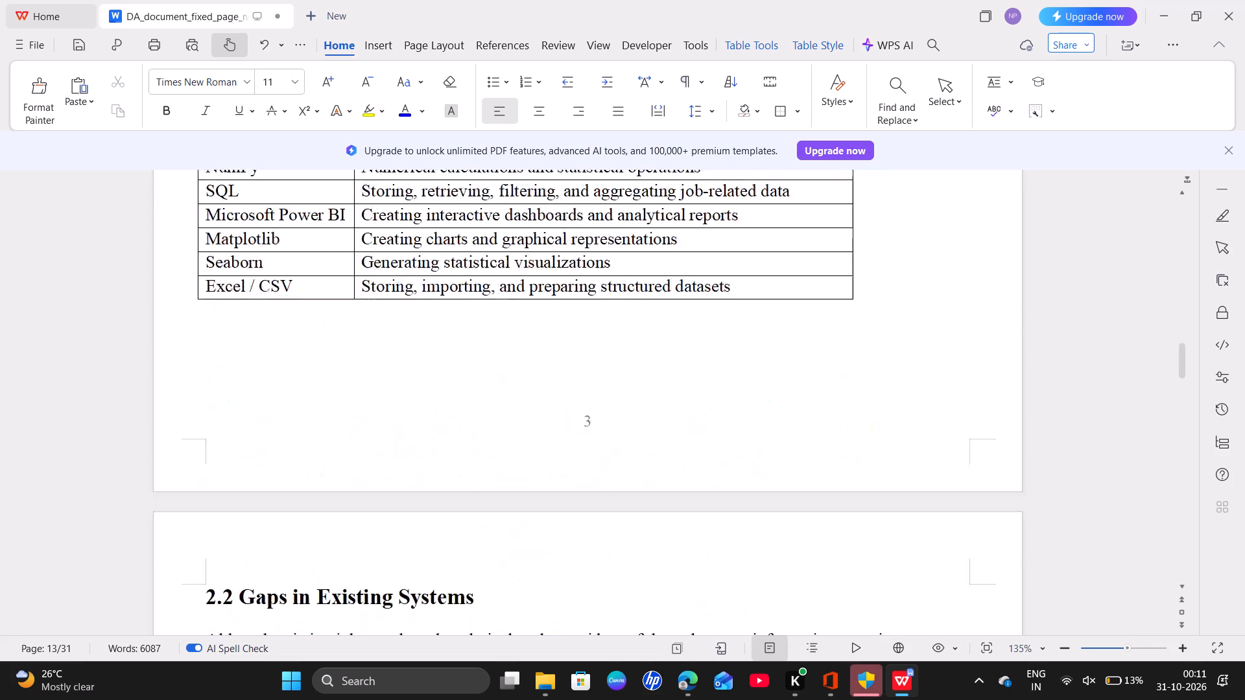
{"action": "scroll", "coordinate": [823, 547], "scroll_direction": "up", "scroll_amount": 6}
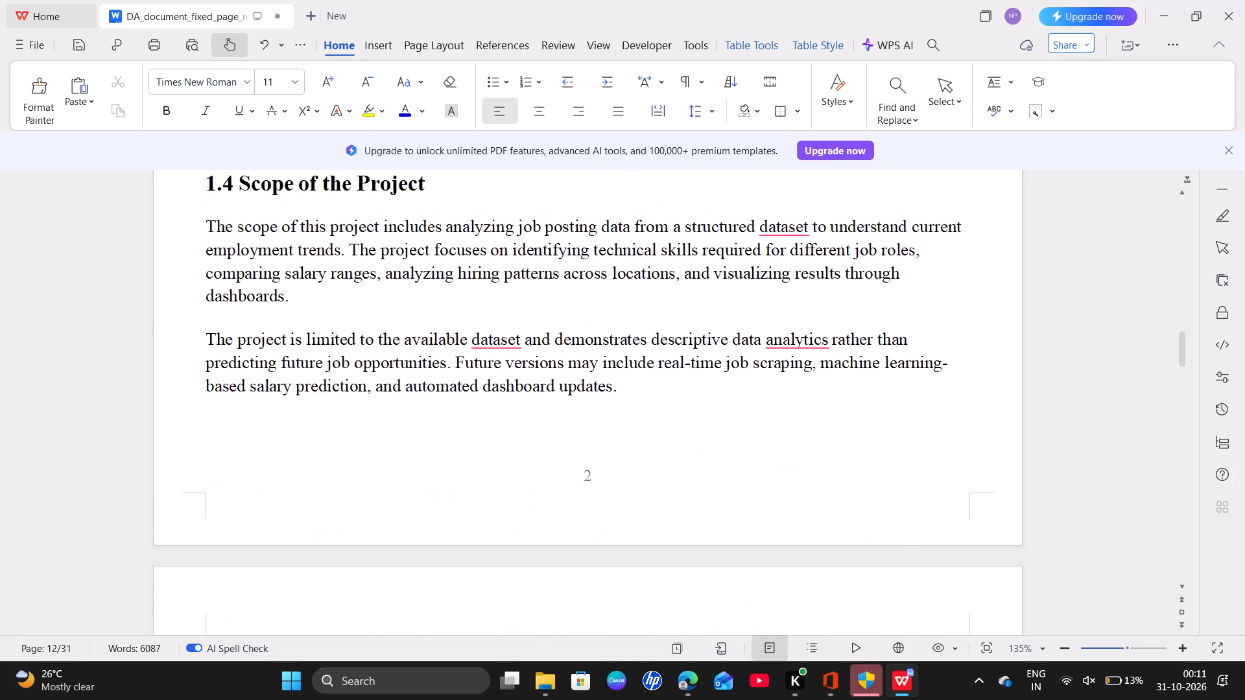
{"action": "scroll", "coordinate": [823, 547], "scroll_direction": "up", "scroll_amount": 6}
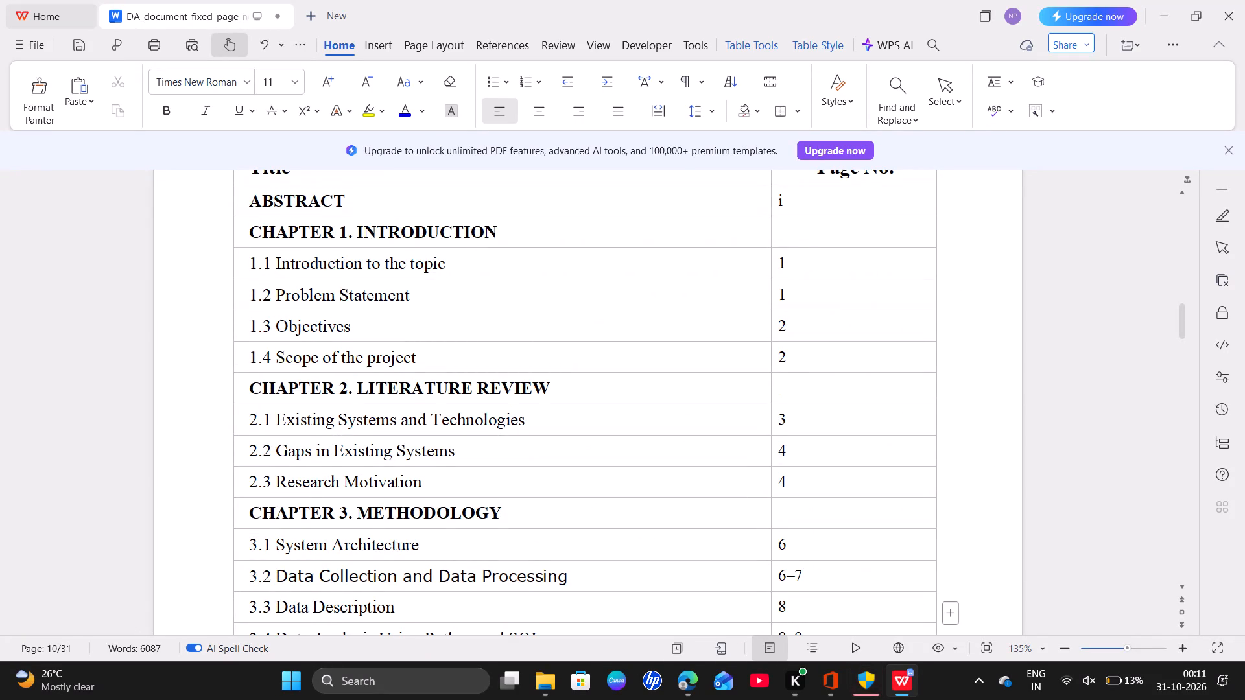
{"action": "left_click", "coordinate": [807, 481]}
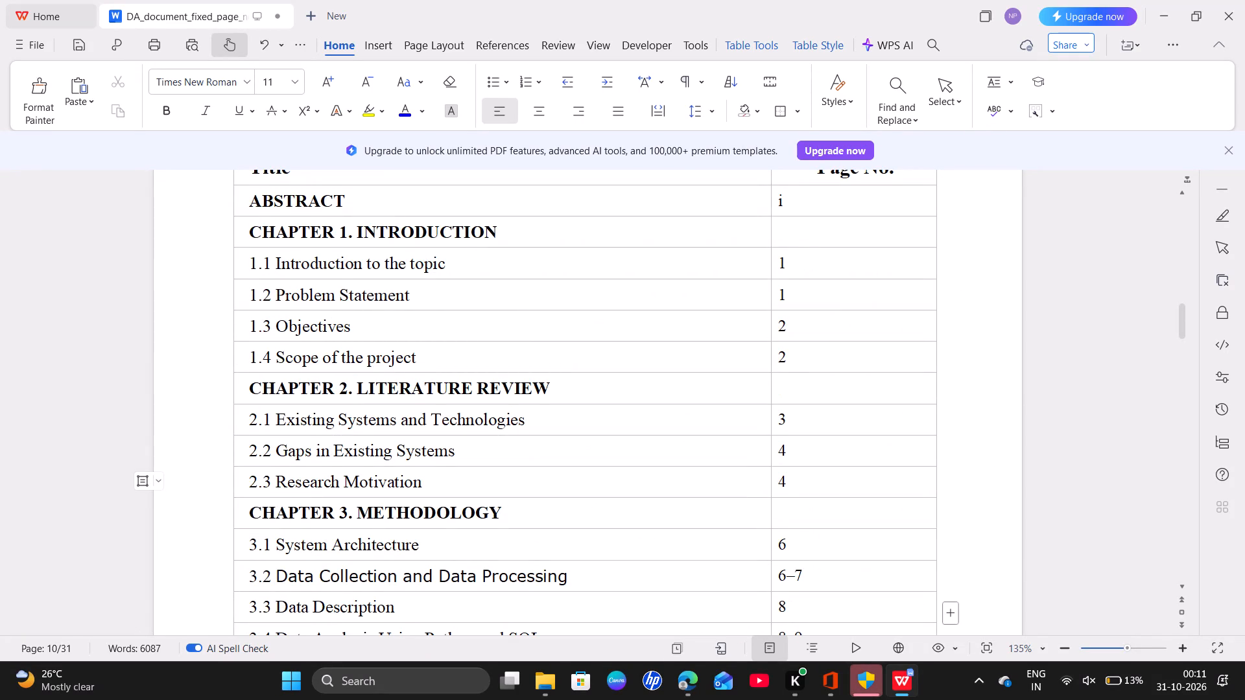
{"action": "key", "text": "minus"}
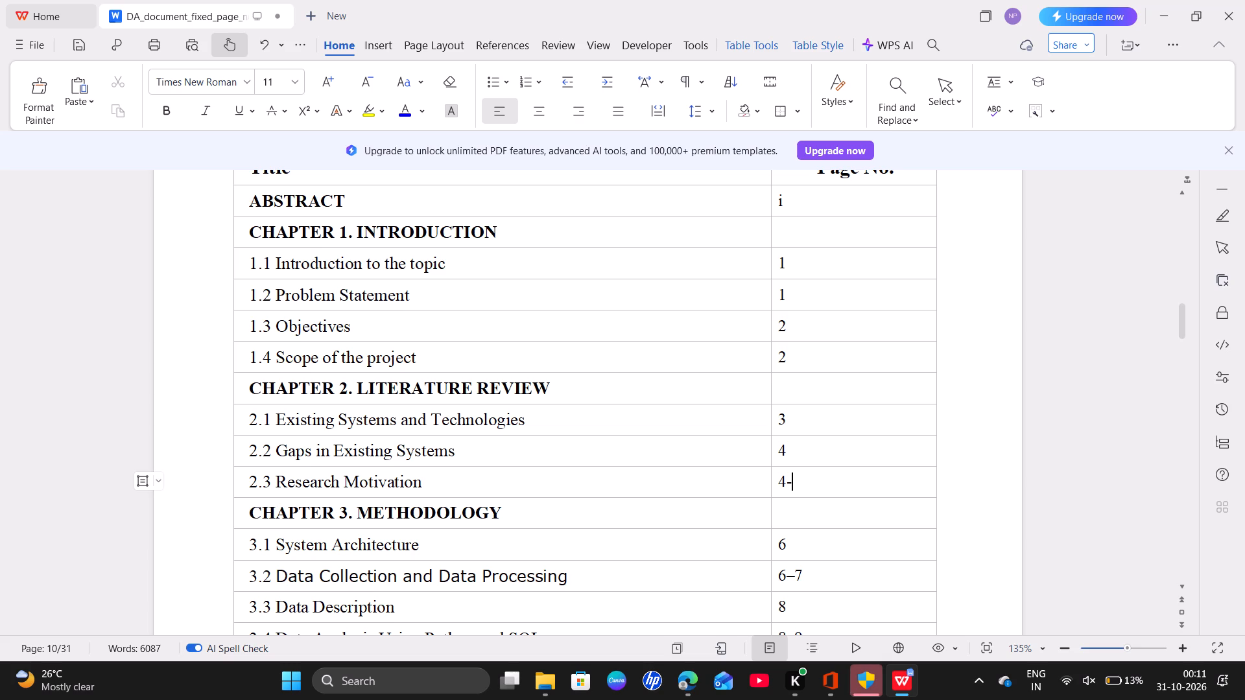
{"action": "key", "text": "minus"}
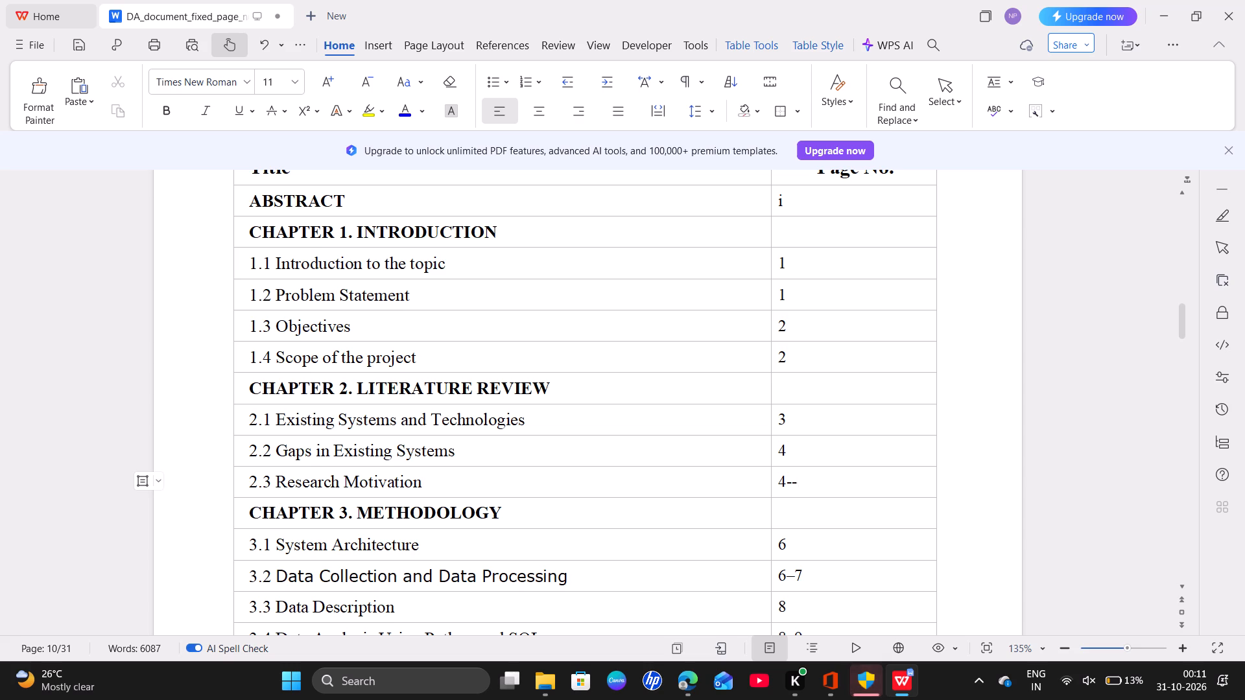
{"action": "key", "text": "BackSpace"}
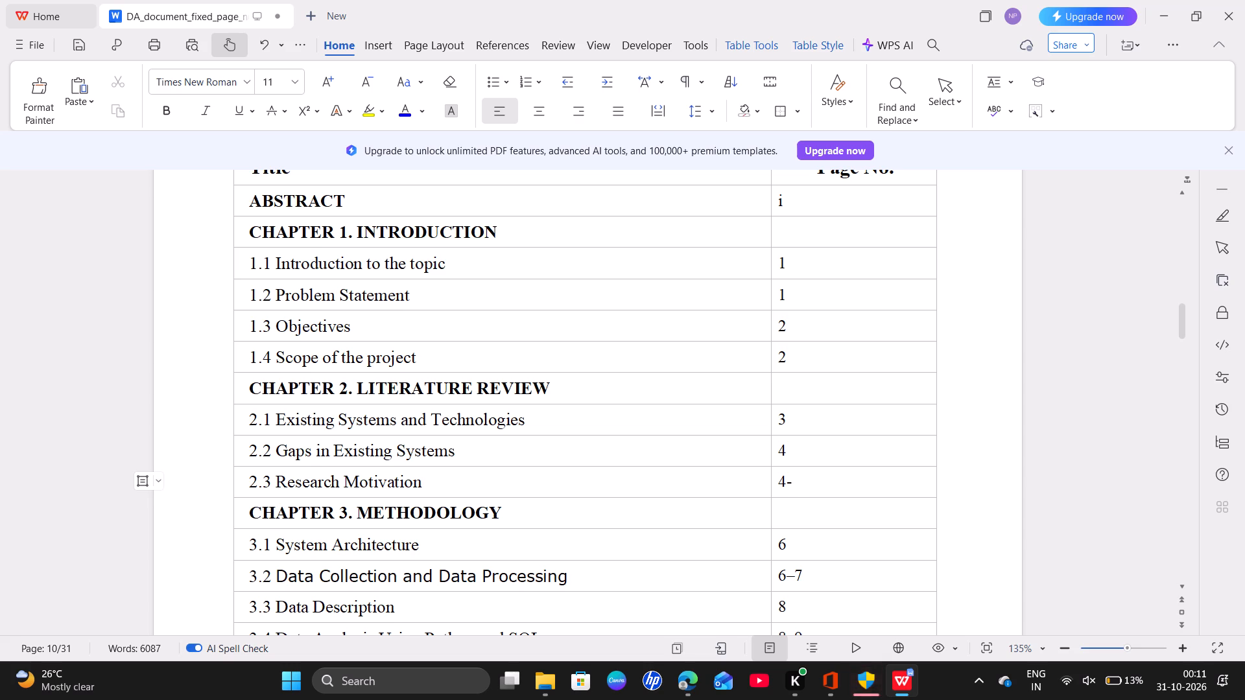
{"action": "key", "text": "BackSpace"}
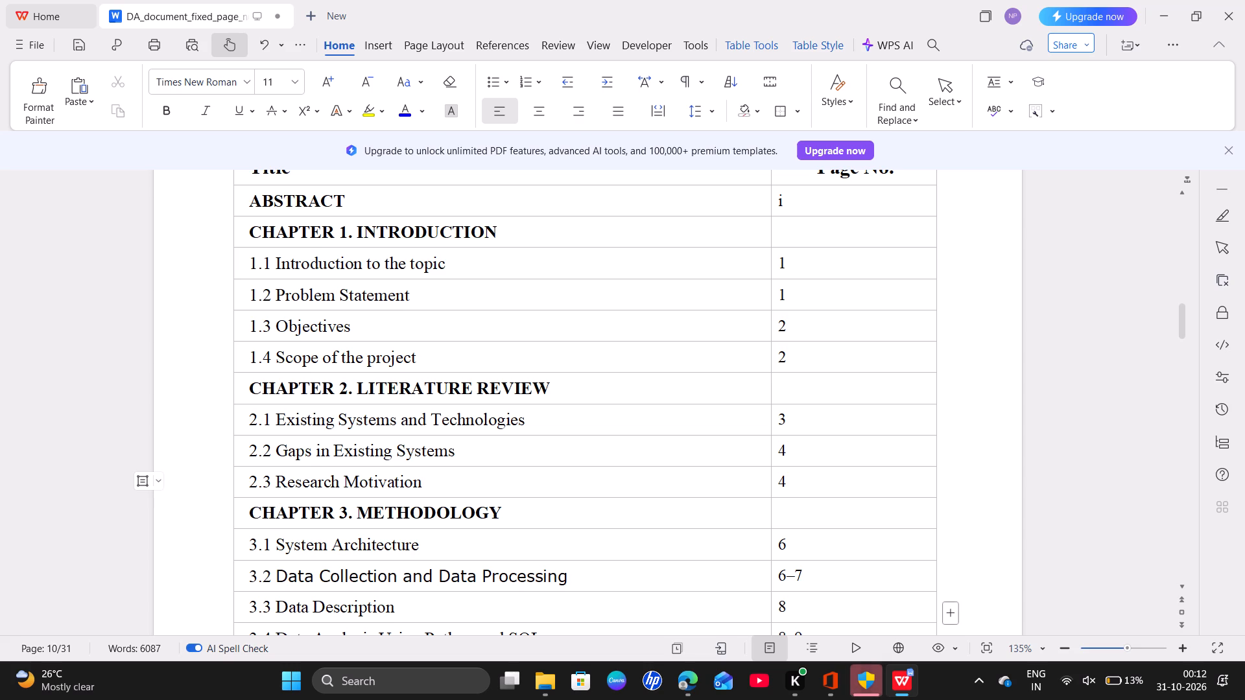
Set the 2.3 Research Motivation page range in the Table of Contents to 4–5, reusing the dash from the 3.2 entry.
{"action": "left_click_drag", "start_coordinate": [787, 576], "coordinate": [795, 576]}
{"action": "key", "text": "ctrl+c"}
{"action": "left_click", "coordinate": [795, 481]}
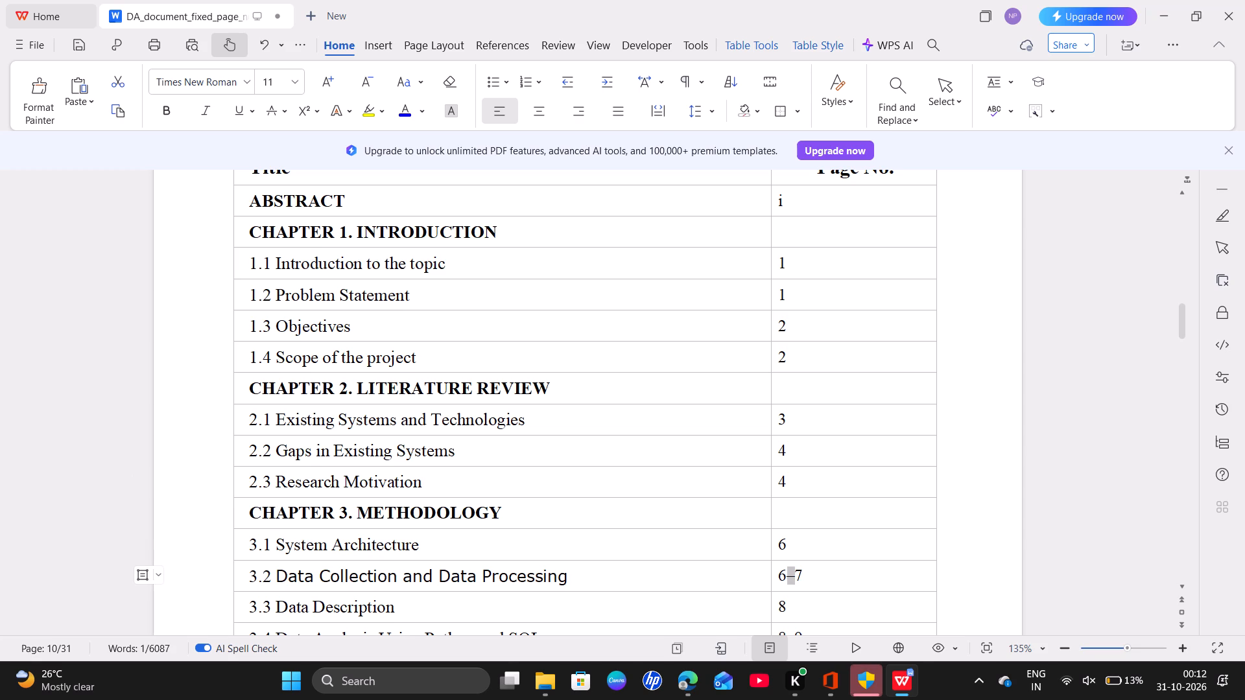
{"action": "key", "text": "ctrl+v"}
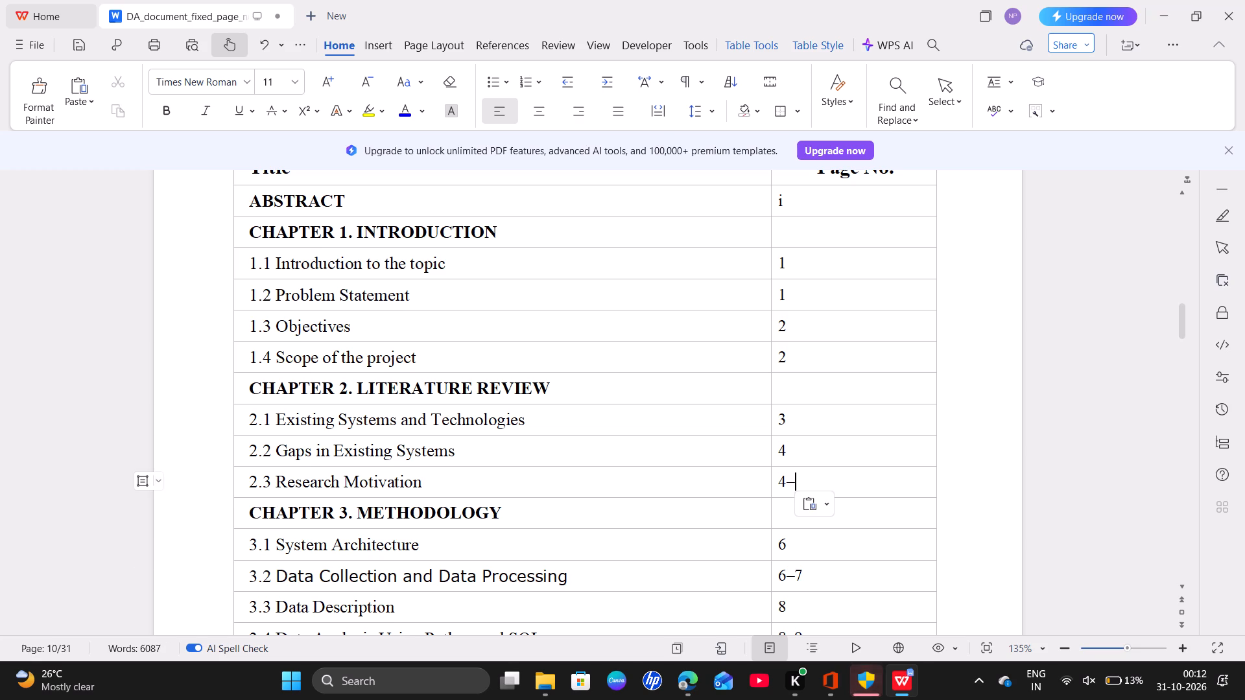
{"action": "key", "text": "5"}
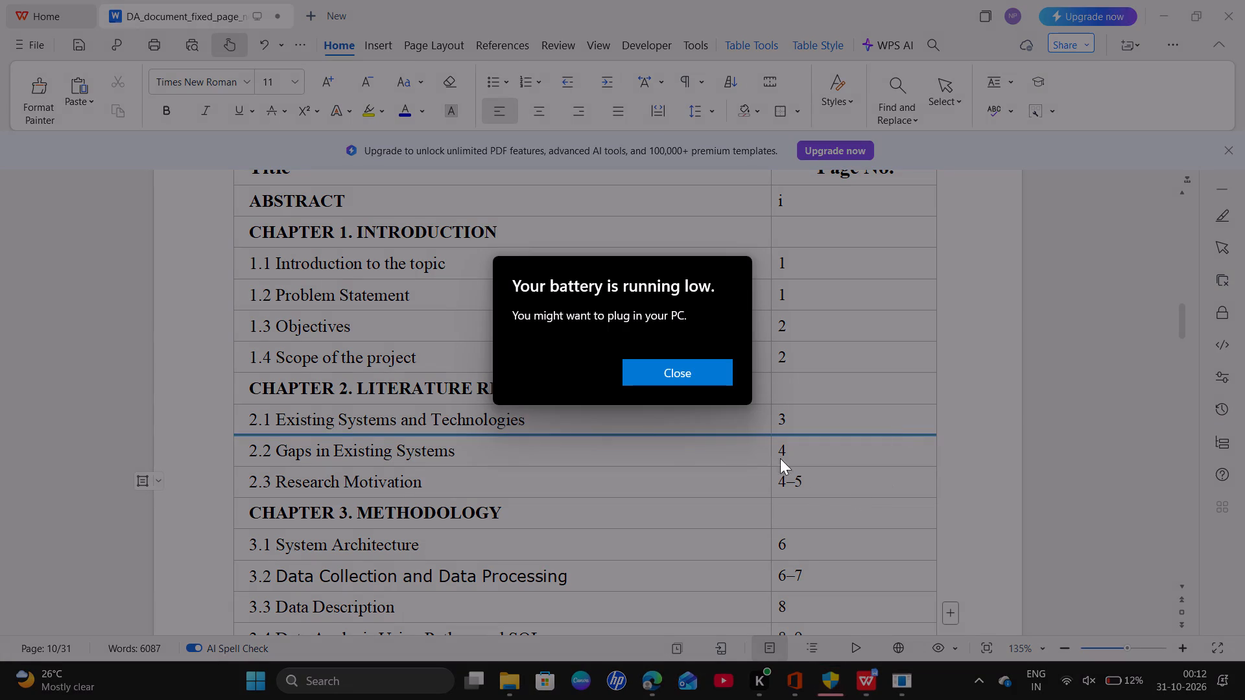
Dismiss the low-battery warning.
{"action": "left_click", "coordinate": [676, 377]}
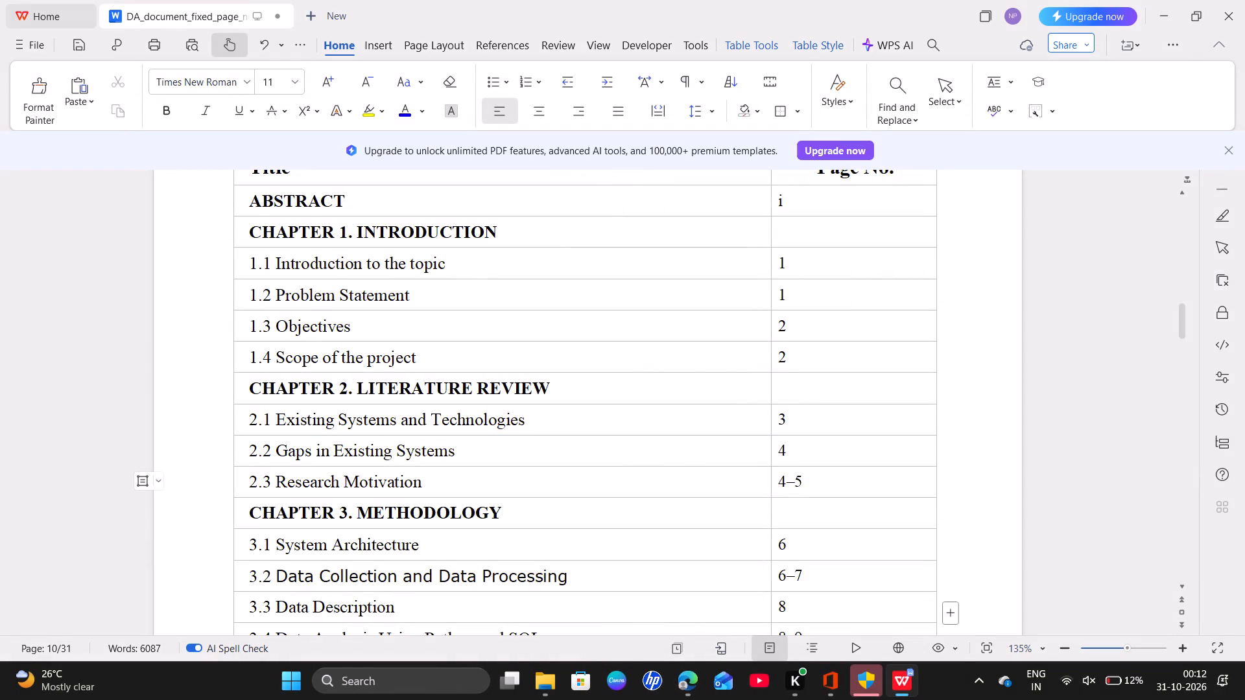
Check the footer page numbers around the end of Chapter 3 and the start of Chapter 4.
{"action": "scroll", "coordinate": [794, 495], "scroll_direction": "down", "scroll_amount": 20}
{"action": "scroll", "coordinate": [794, 495], "scroll_direction": "down", "scroll_amount": 2}
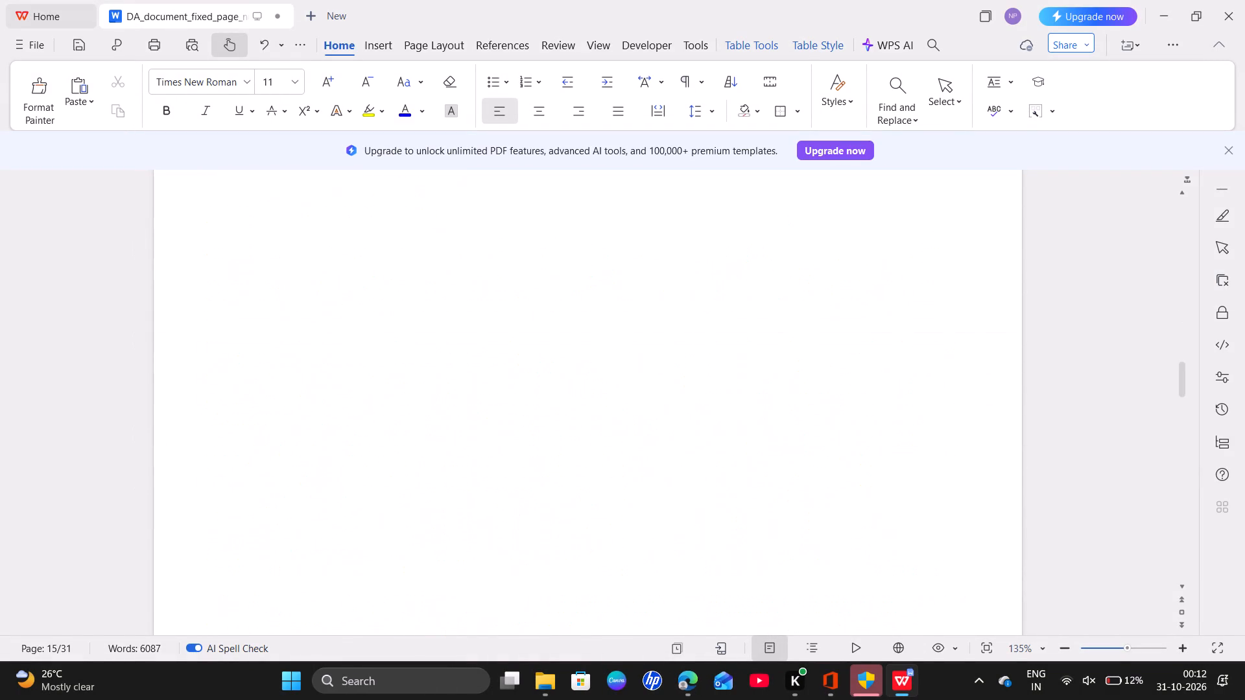
{"action": "scroll", "coordinate": [794, 495], "scroll_direction": "down", "scroll_amount": 7}
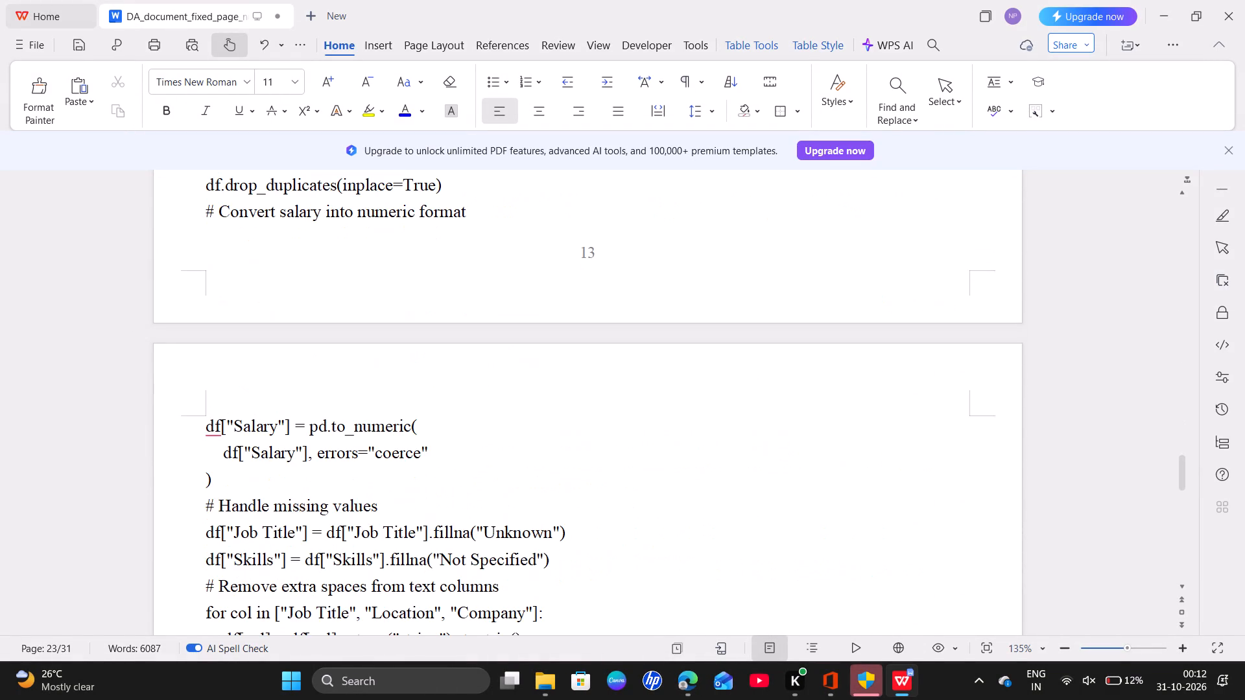
{"action": "scroll", "coordinate": [794, 495], "scroll_direction": "up", "scroll_amount": 3}
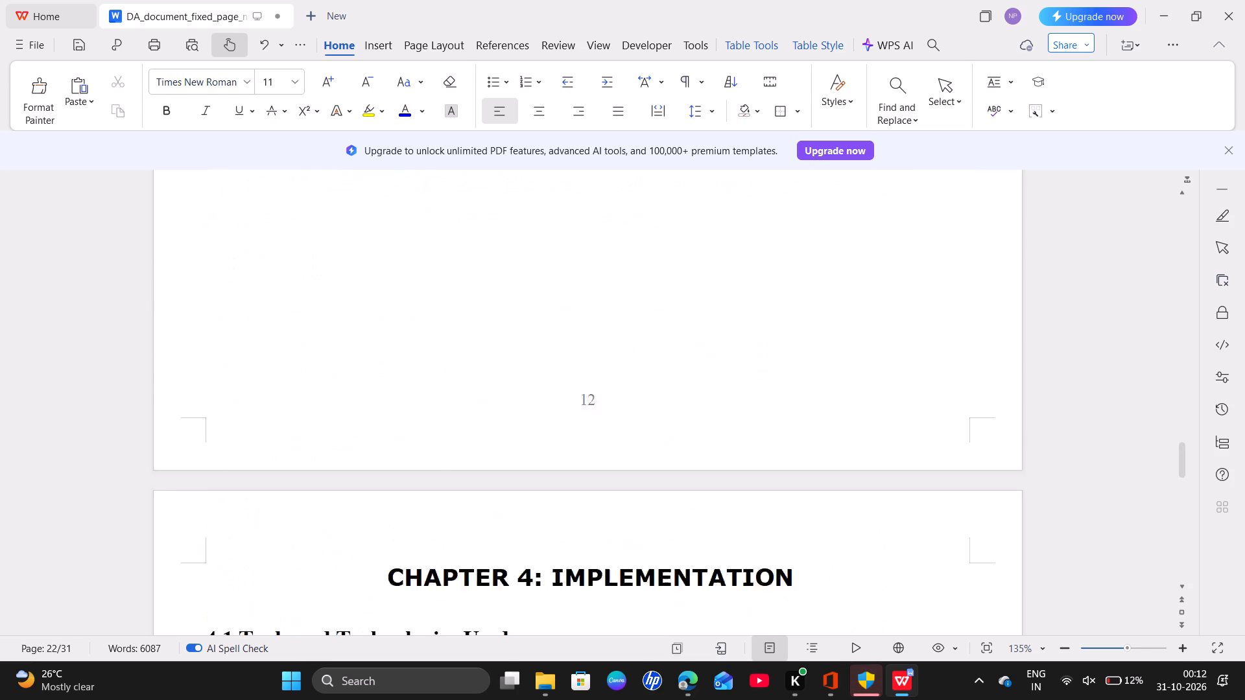
{"action": "scroll", "coordinate": [794, 495], "scroll_direction": "up", "scroll_amount": 2}
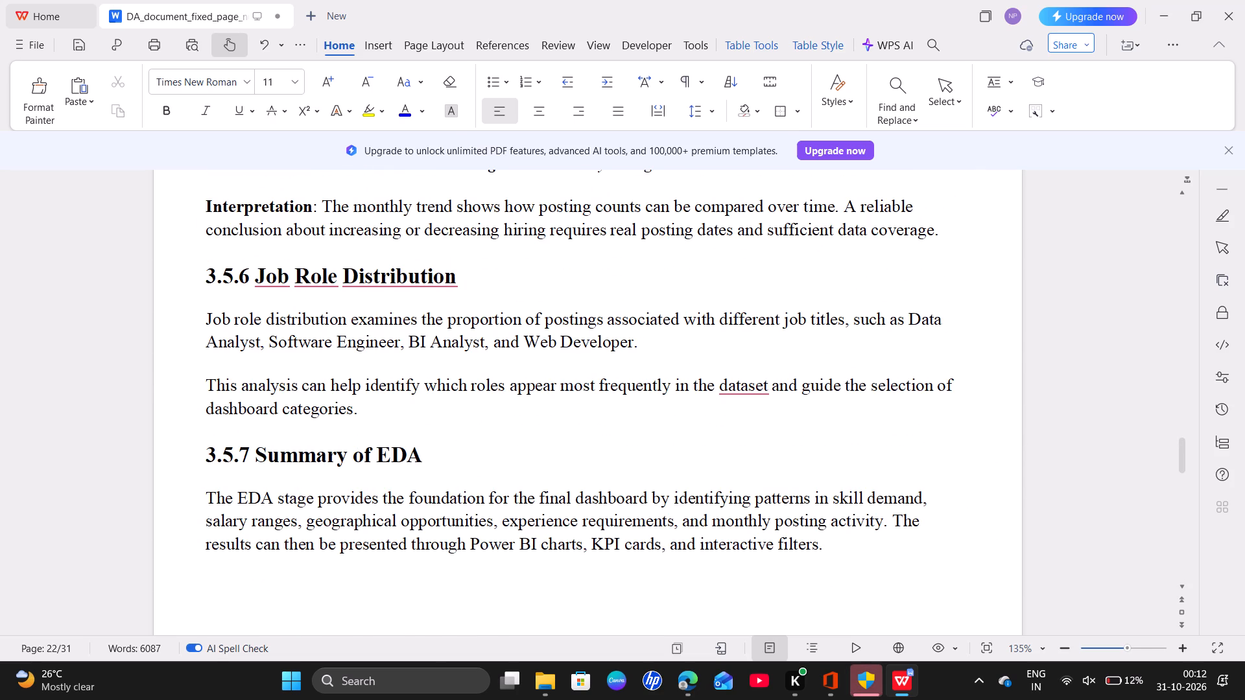
{"action": "scroll", "coordinate": [794, 495], "scroll_direction": "up", "scroll_amount": 8}
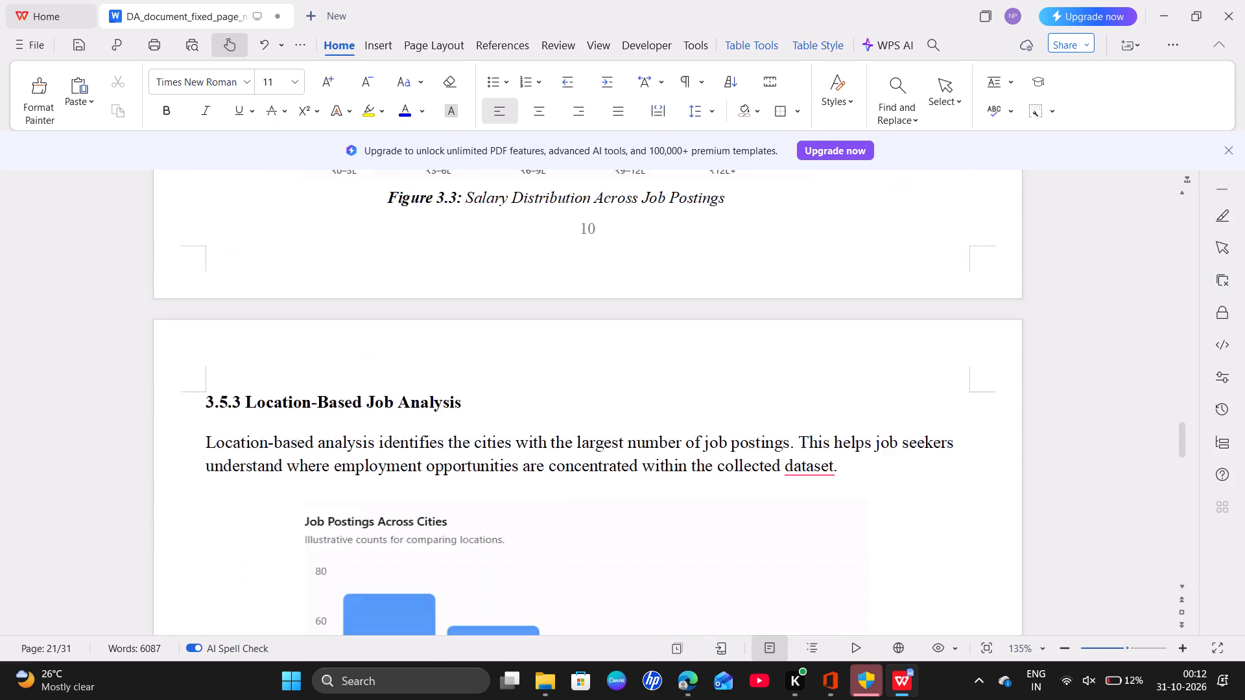
Review the Table of Contents page numbers listed for Chapters 3 to 5 and REFERENCES.
{"action": "scroll", "coordinate": [794, 495], "scroll_direction": "up", "scroll_amount": 9}
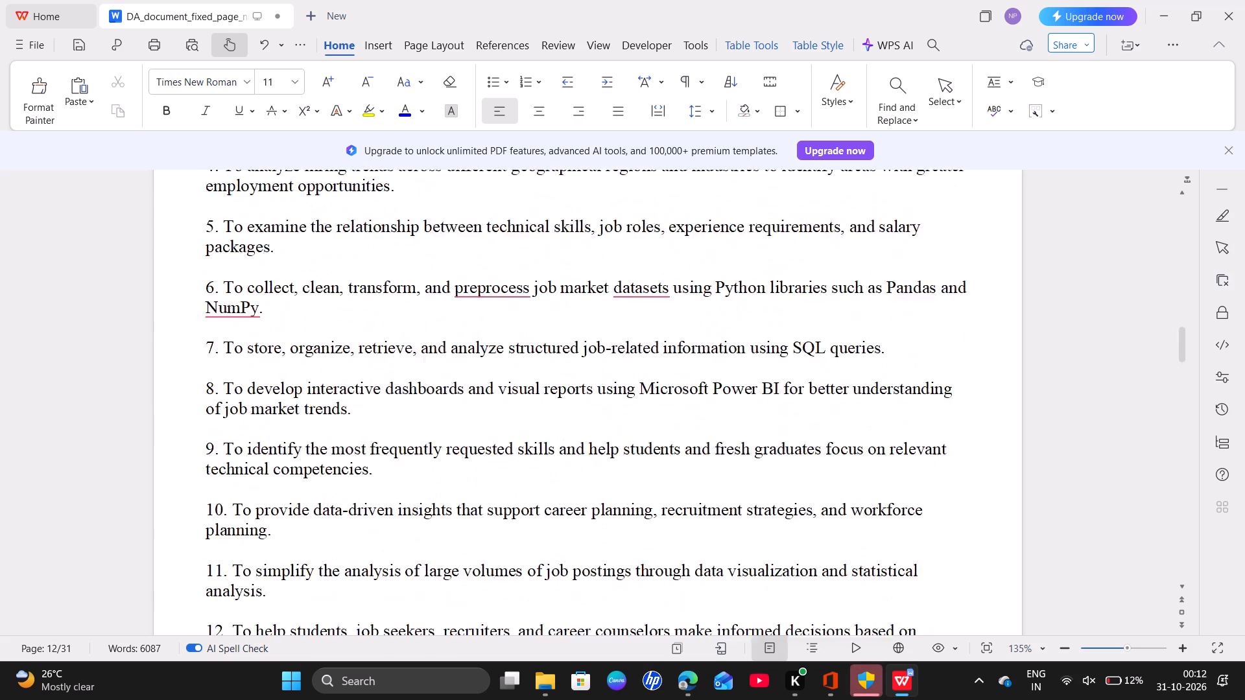
{"action": "scroll", "coordinate": [794, 495], "scroll_direction": "up", "scroll_amount": 5}
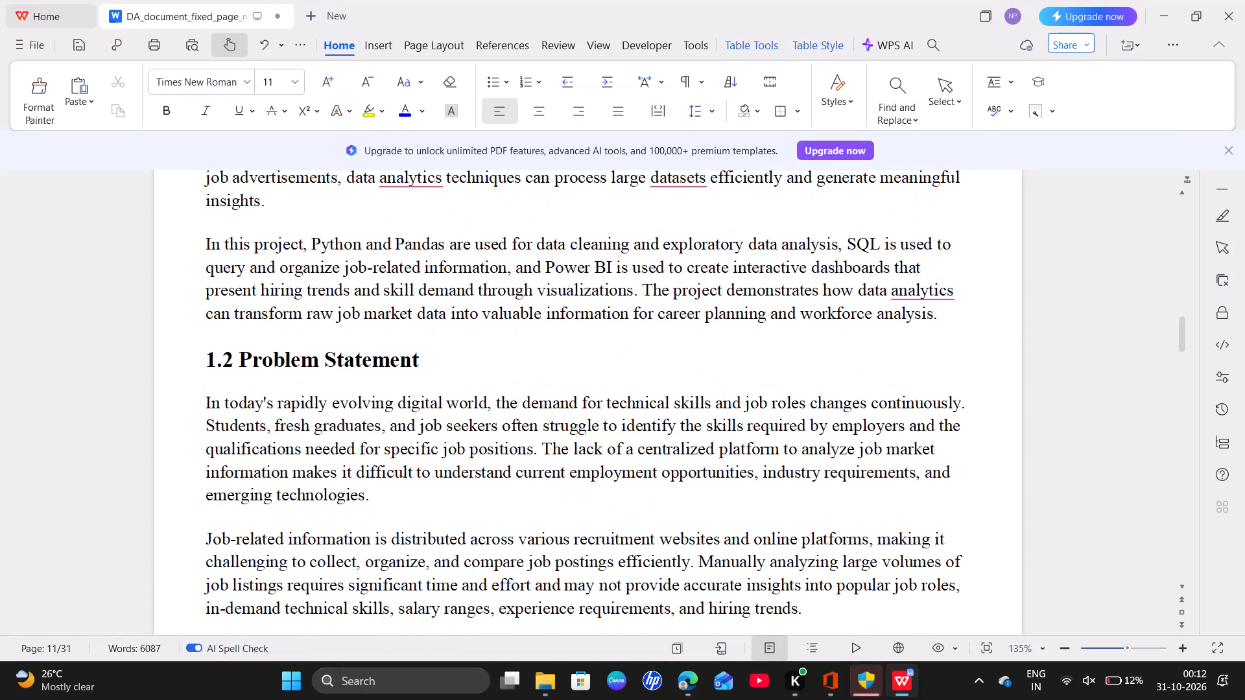
{"action": "scroll", "coordinate": [794, 495], "scroll_direction": "up", "scroll_amount": 3}
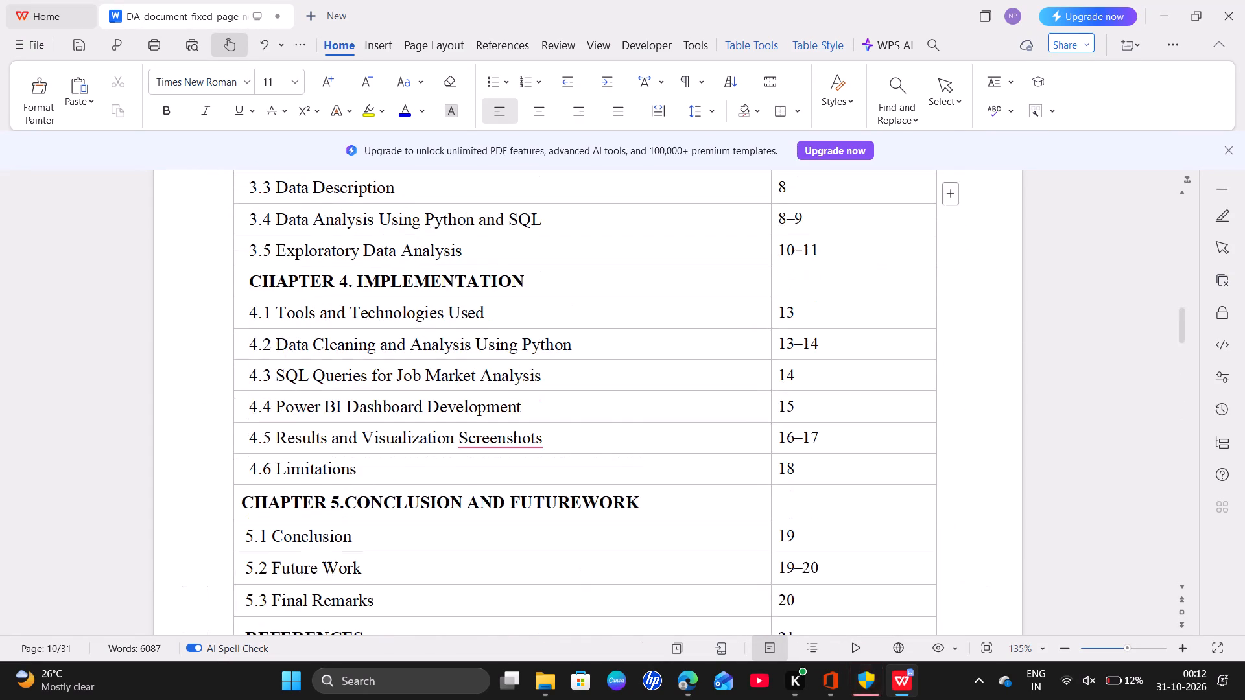
{"action": "scroll", "coordinate": [794, 495], "scroll_direction": "up", "scroll_amount": 1}
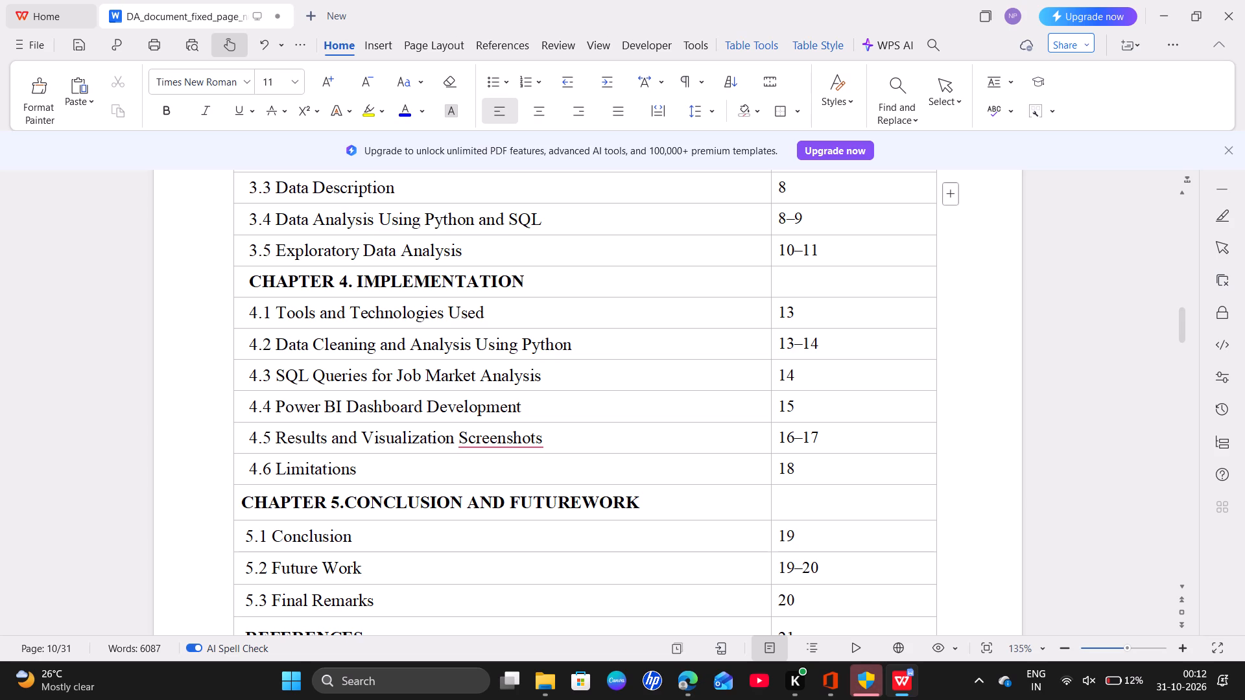
{"action": "scroll", "coordinate": [794, 495], "scroll_direction": "down", "scroll_amount": 3}
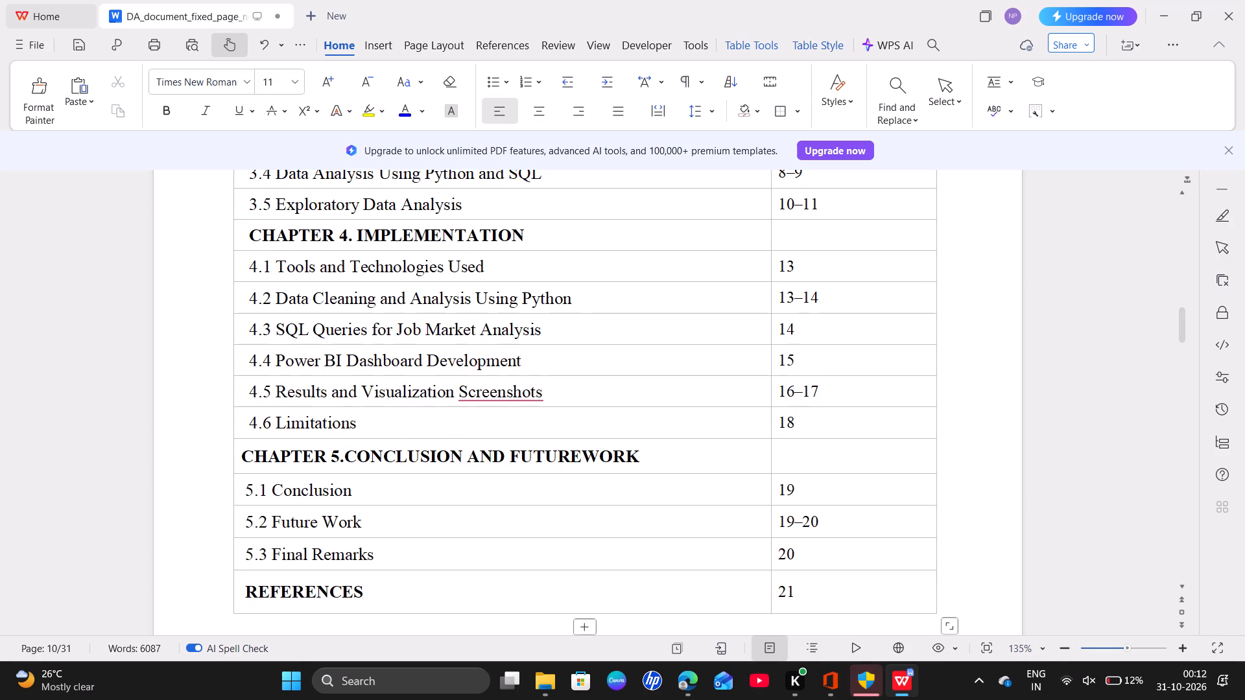
{"action": "scroll", "coordinate": [751, 467], "scroll_direction": "up", "scroll_amount": 1}
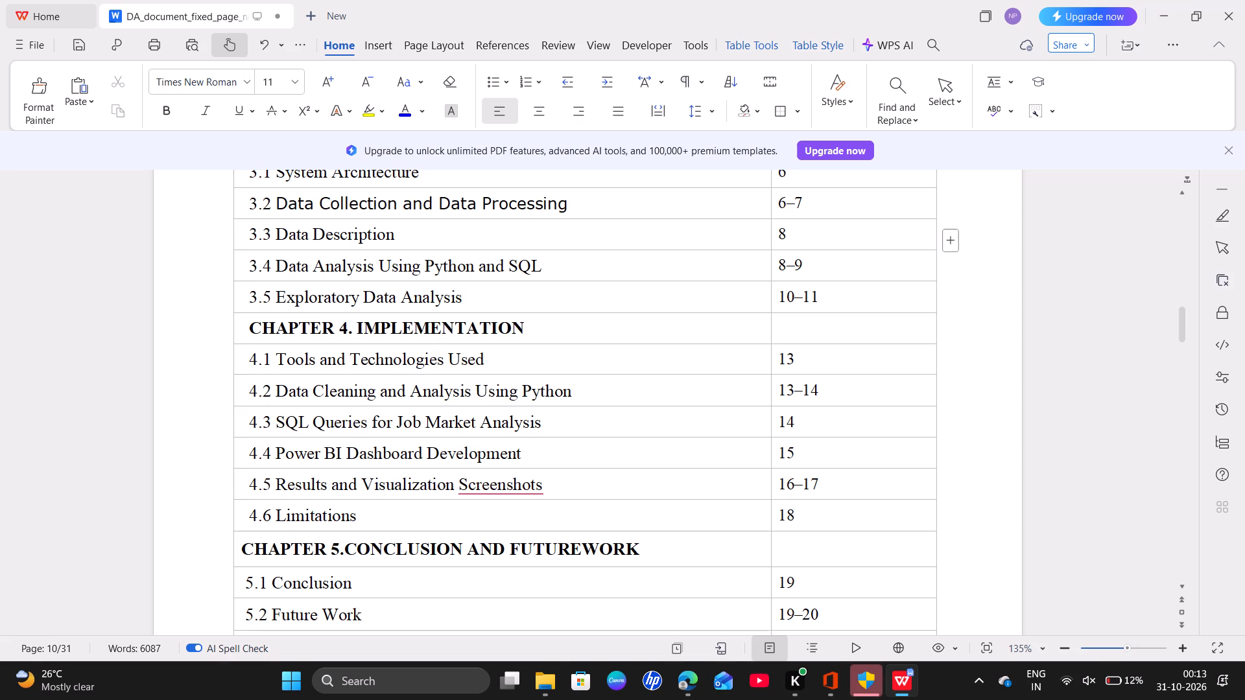
Check the footer page numbers of sections 3.1 to 3.4 against their Table of Contents entries.
{"action": "scroll", "coordinate": [801, 369], "scroll_direction": "down", "scroll_amount": 9}
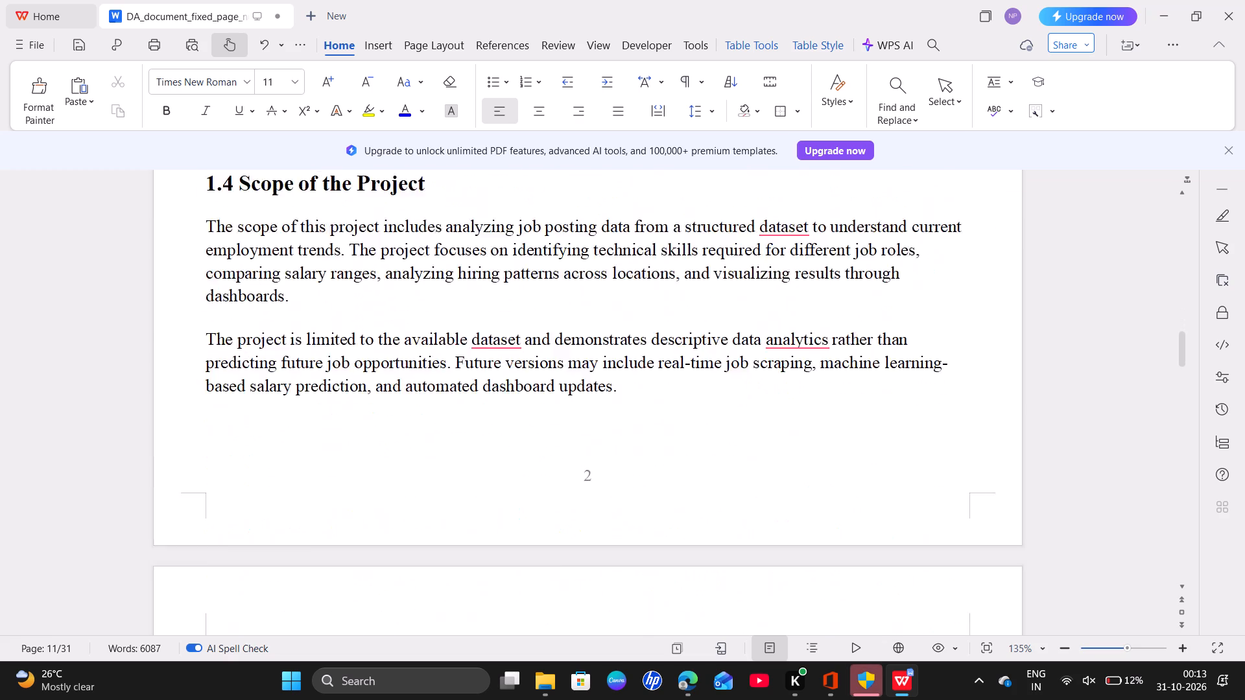
{"action": "scroll", "coordinate": [801, 369], "scroll_direction": "down", "scroll_amount": 6}
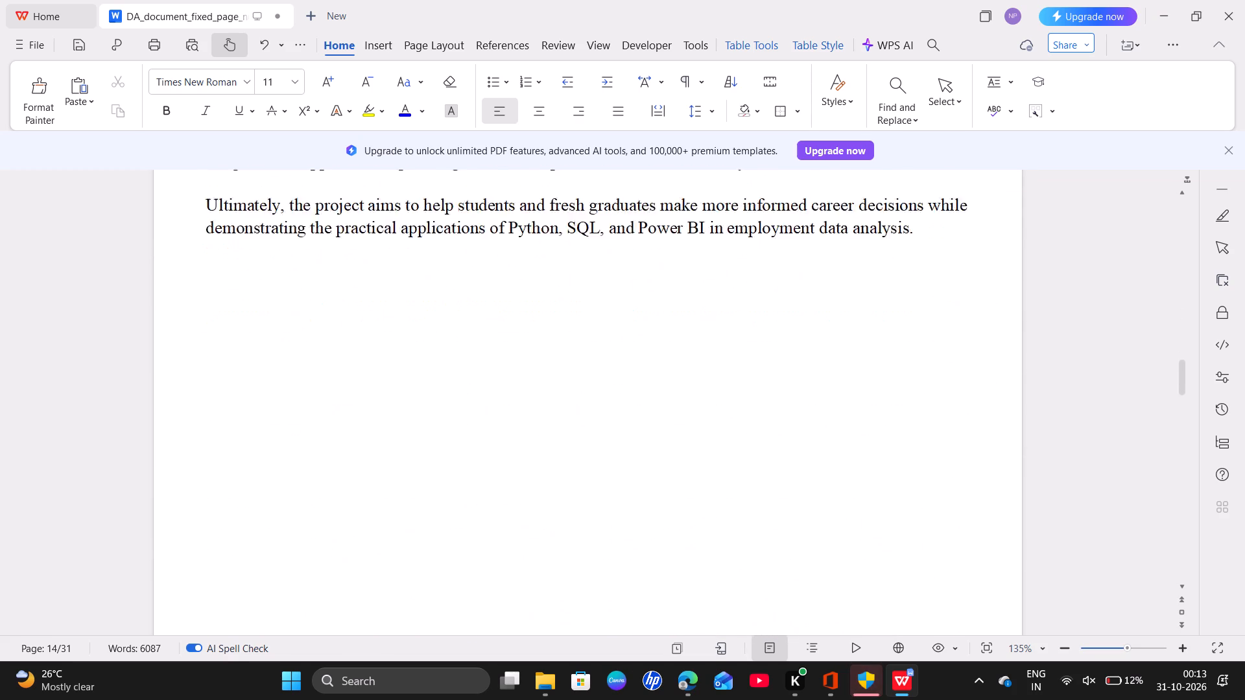
{"action": "scroll", "coordinate": [801, 369], "scroll_direction": "down", "scroll_amount": 2}
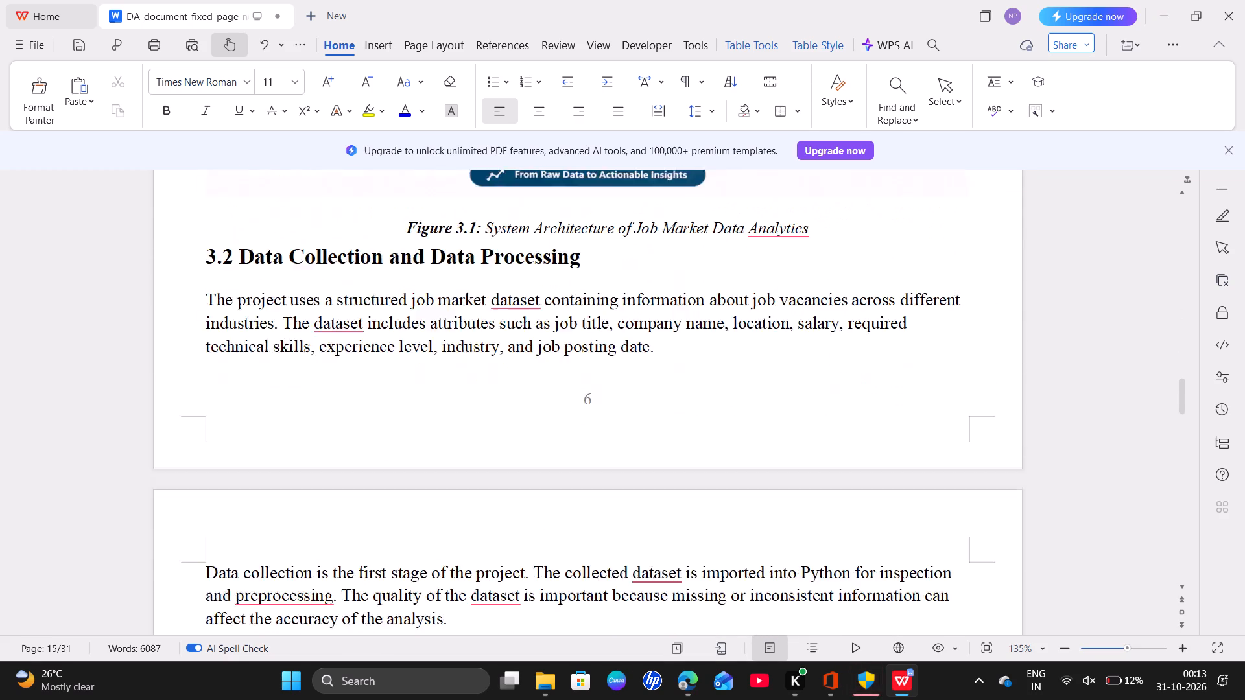
{"action": "scroll", "coordinate": [801, 369], "scroll_direction": "down", "scroll_amount": 2}
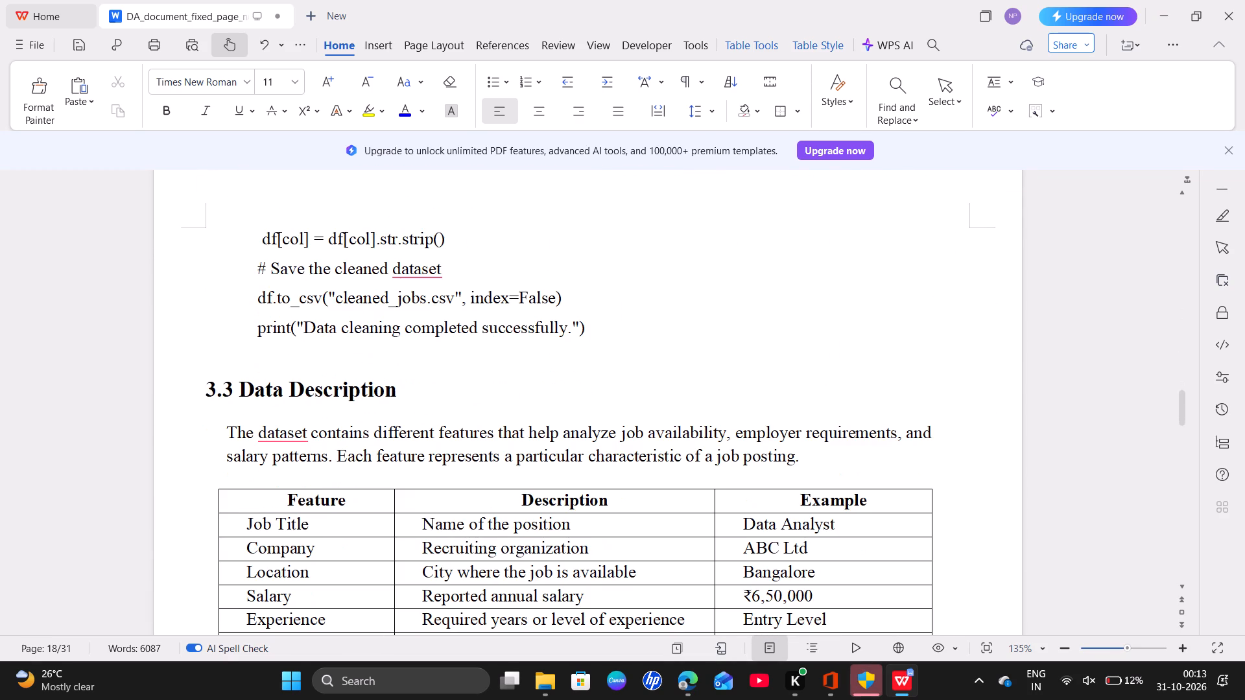
{"action": "scroll", "coordinate": [801, 369], "scroll_direction": "down", "scroll_amount": 3}
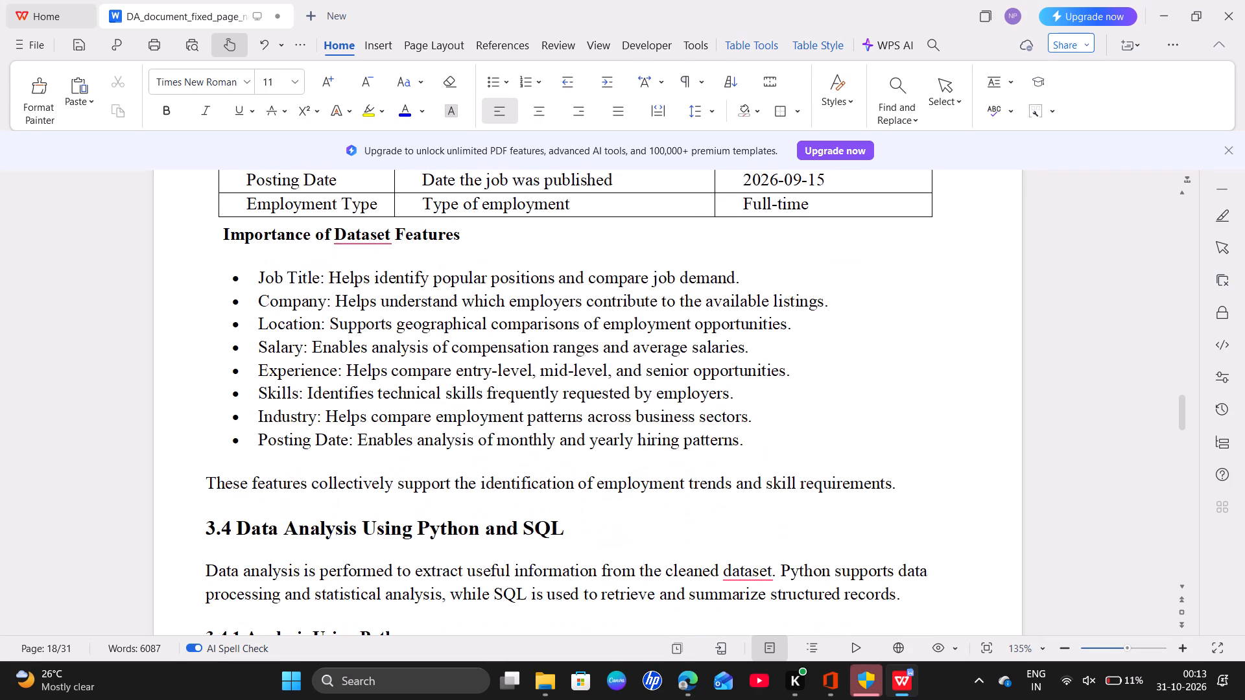
{"action": "scroll", "coordinate": [801, 369], "scroll_direction": "down", "scroll_amount": 2}
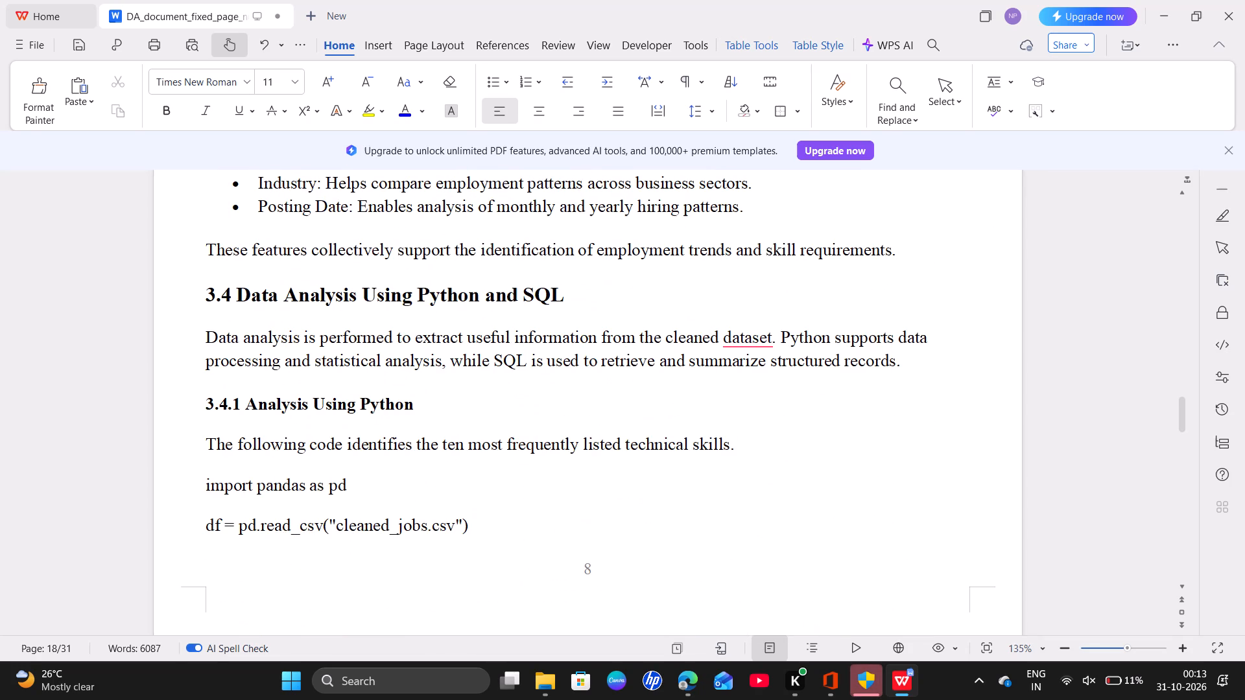
{"action": "scroll", "coordinate": [801, 369], "scroll_direction": "down", "scroll_amount": 3}
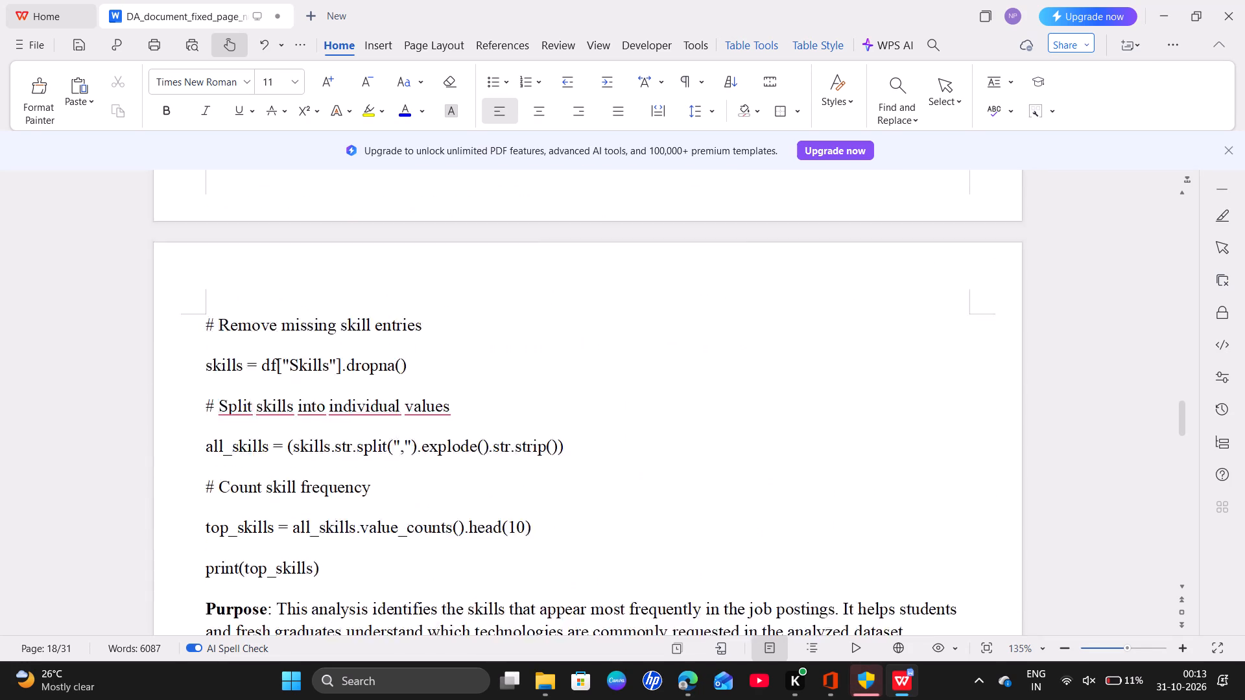
{"action": "scroll", "coordinate": [801, 369], "scroll_direction": "down", "scroll_amount": 3}
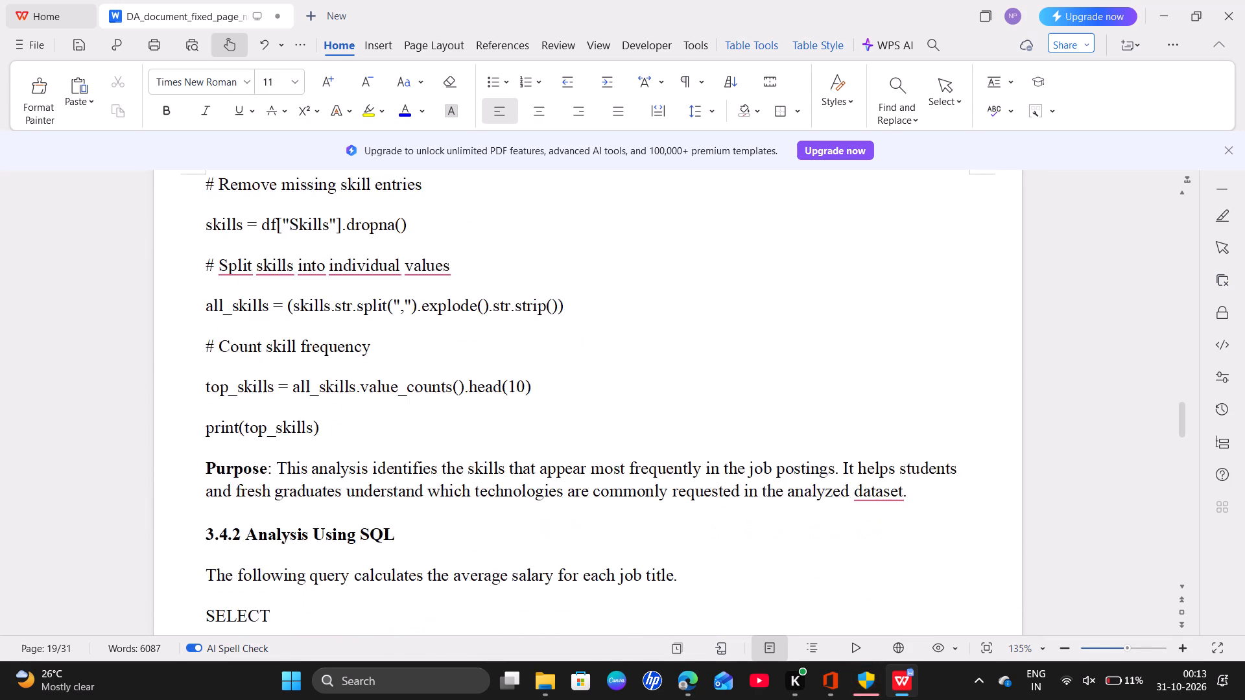
{"action": "scroll", "coordinate": [801, 369], "scroll_direction": "down", "scroll_amount": 4}
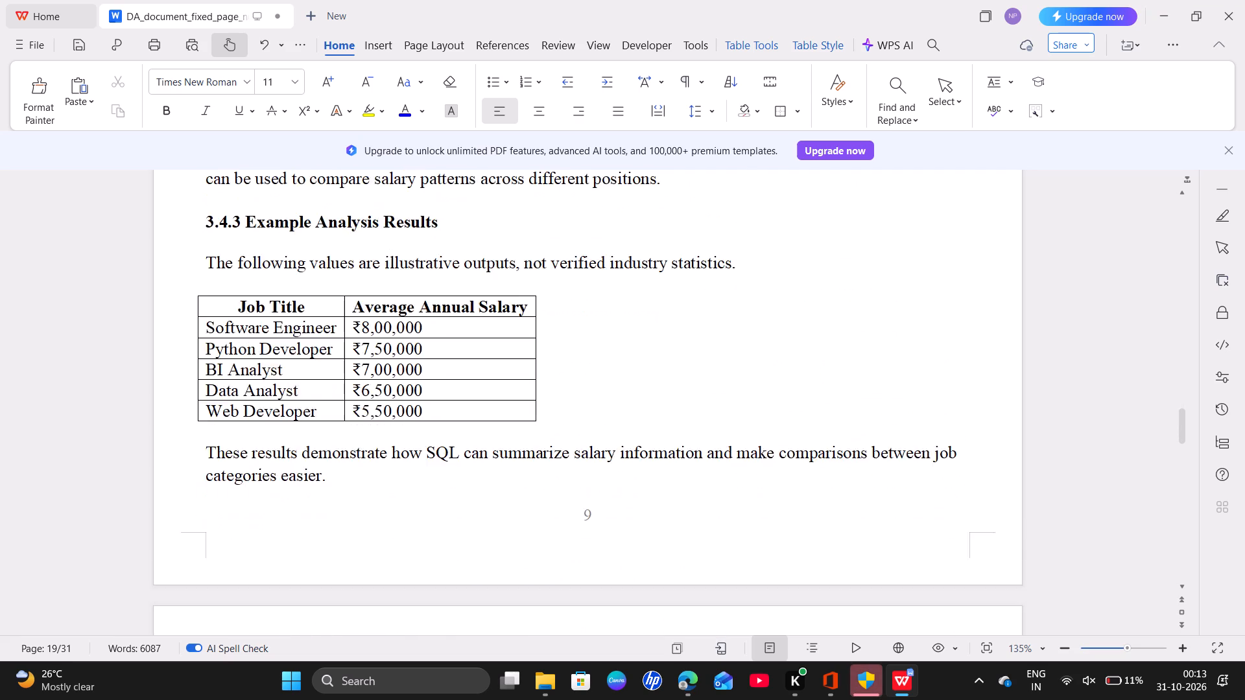
Check which footer page numbers section 3.5 Exploratory Data Analysis spans, from its heading through 3.5.7 Summary of EDA.
{"action": "scroll", "coordinate": [801, 369], "scroll_direction": "down", "scroll_amount": 2}
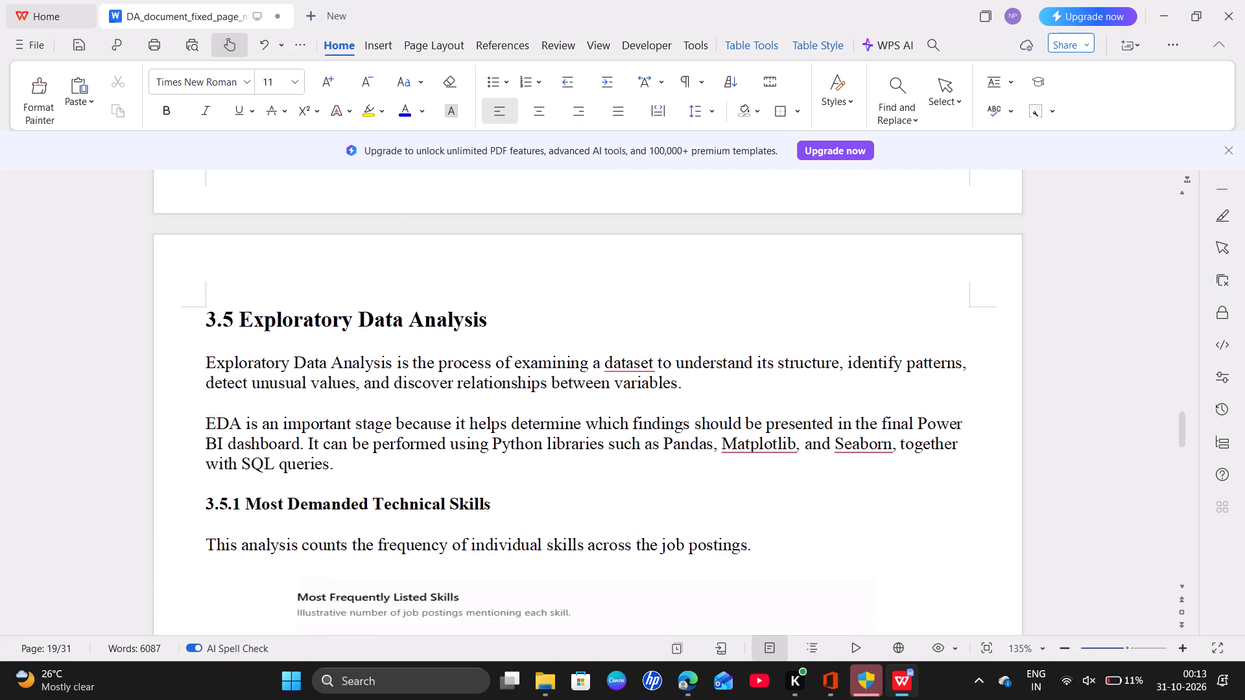
{"action": "scroll", "coordinate": [801, 369], "scroll_direction": "down", "scroll_amount": 1}
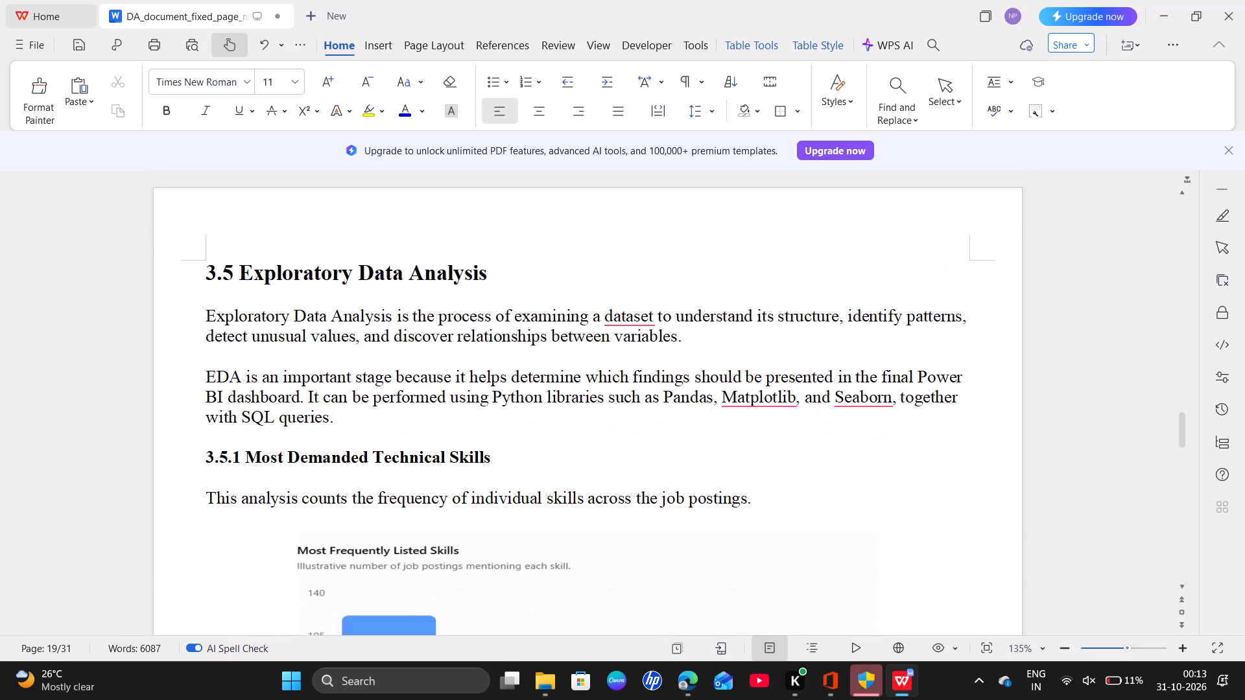
{"action": "scroll", "coordinate": [801, 369], "scroll_direction": "down", "scroll_amount": 1}
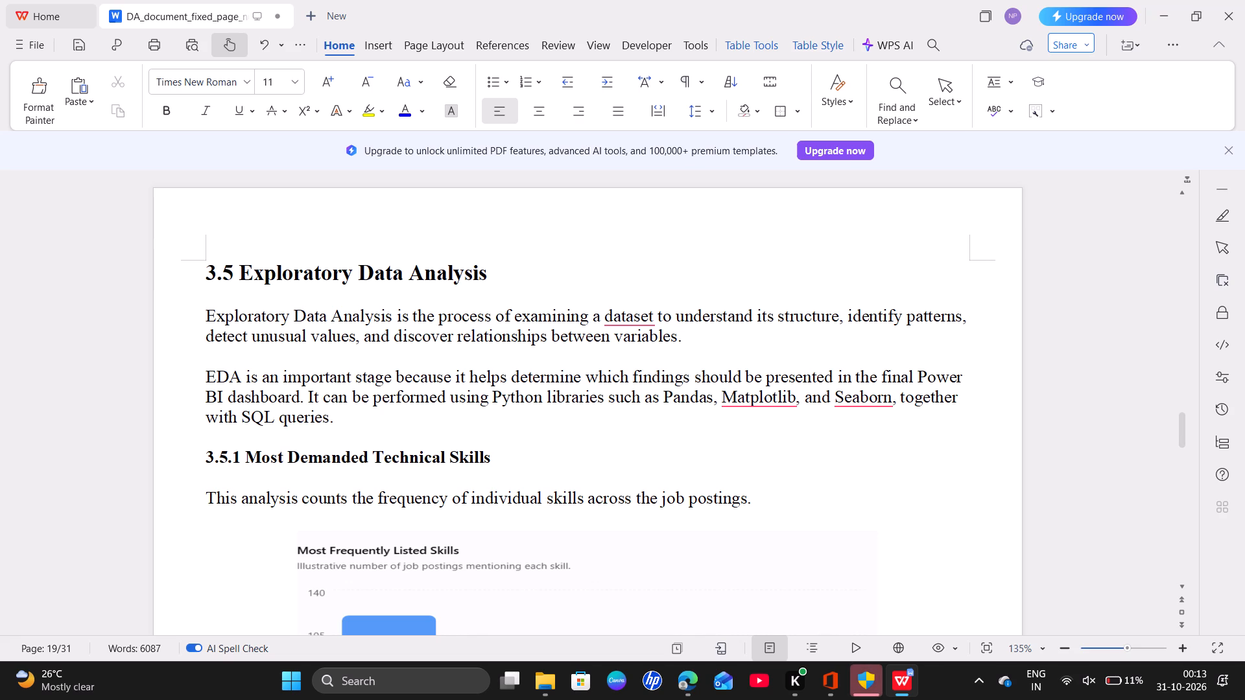
{"action": "scroll", "coordinate": [801, 369], "scroll_direction": "down", "scroll_amount": 3}
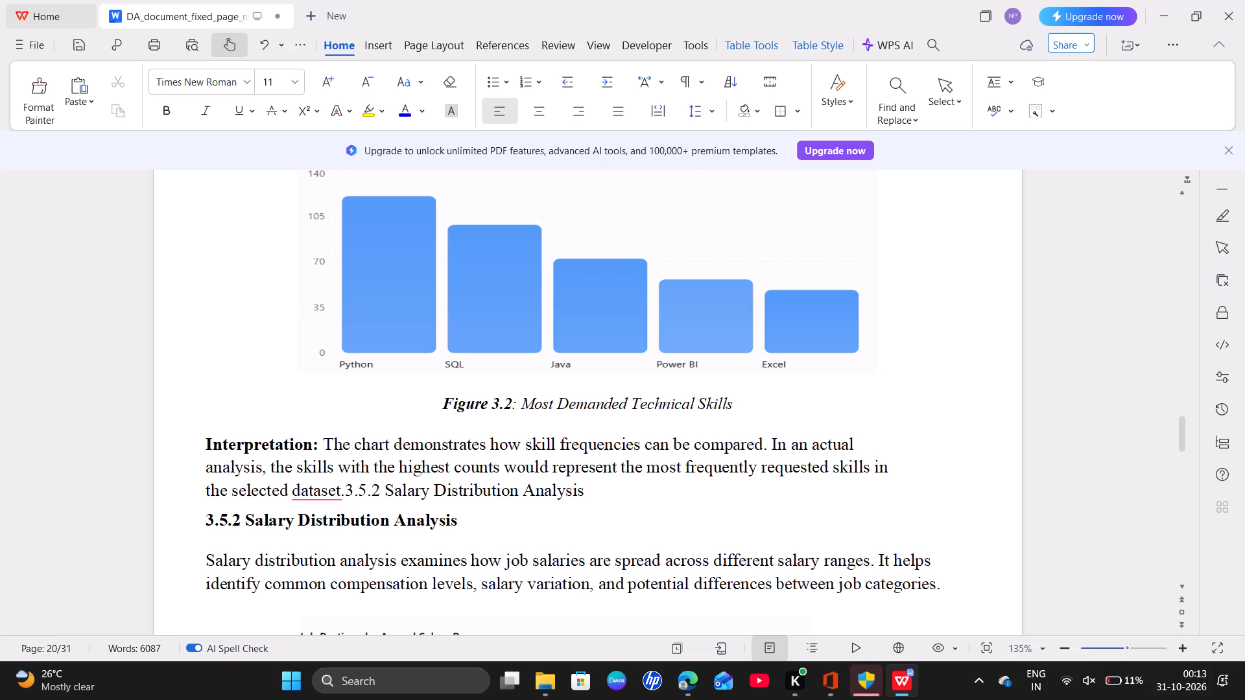
{"action": "scroll", "coordinate": [801, 369], "scroll_direction": "down", "scroll_amount": 3}
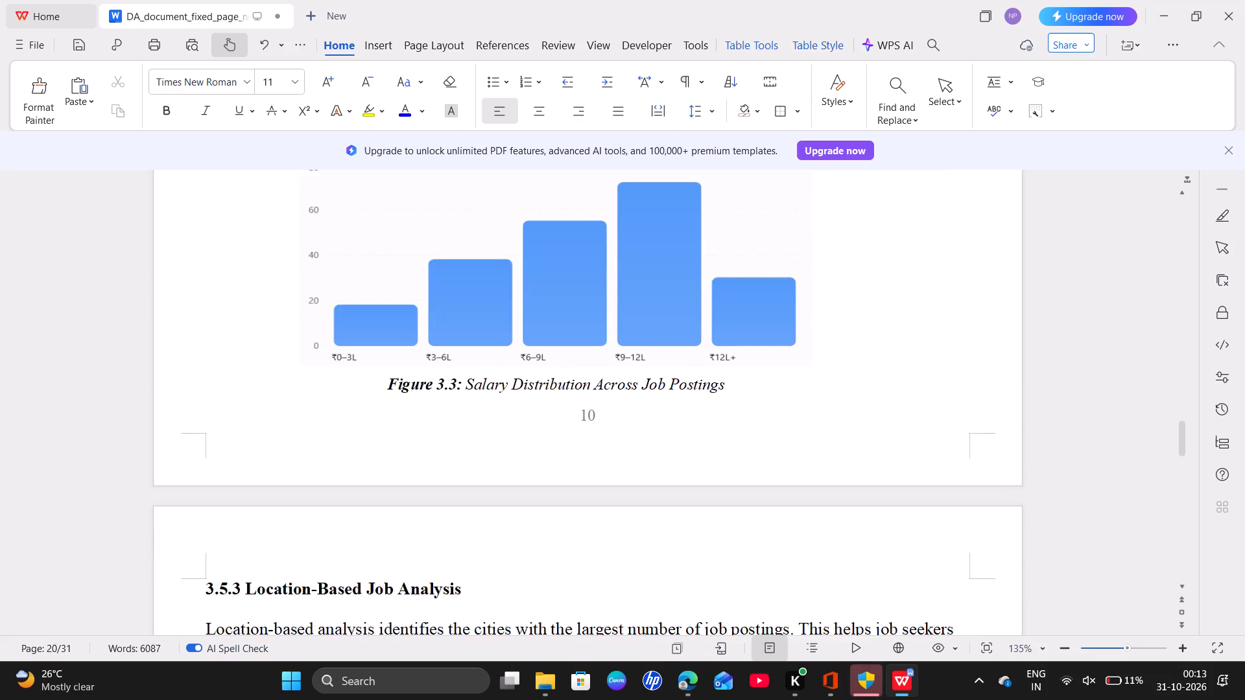
{"action": "scroll", "coordinate": [801, 369], "scroll_direction": "down", "scroll_amount": 2}
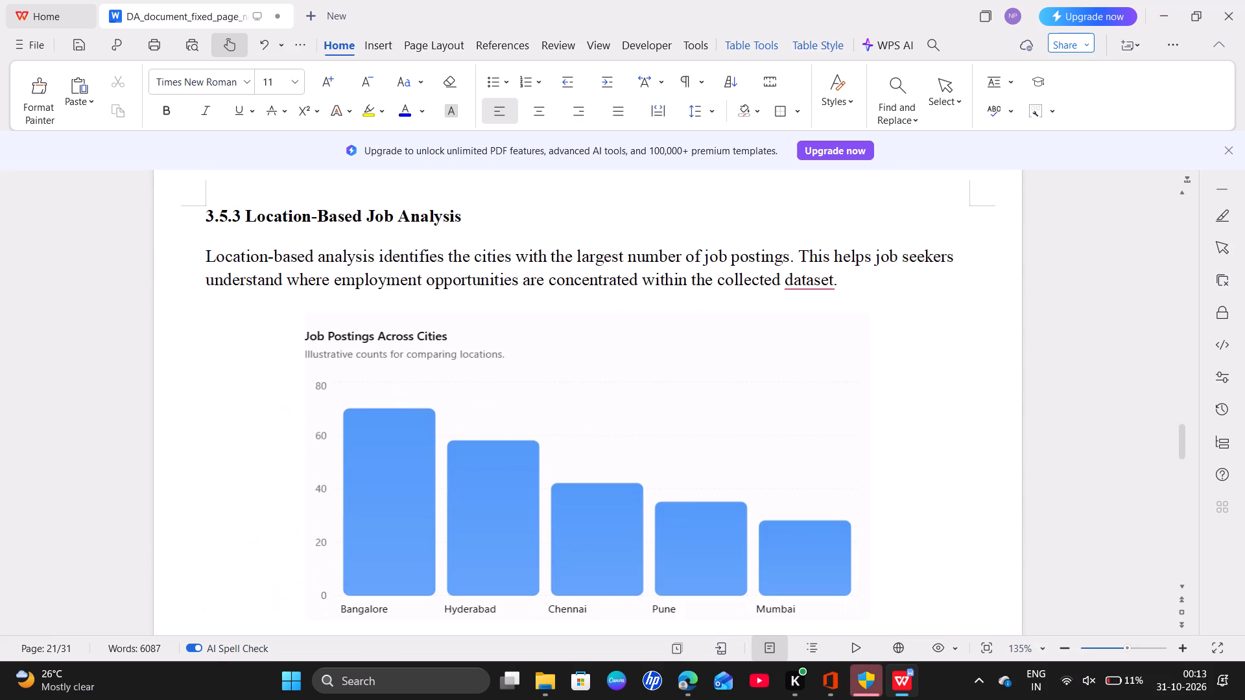
{"action": "scroll", "coordinate": [801, 369], "scroll_direction": "down", "scroll_amount": 3}
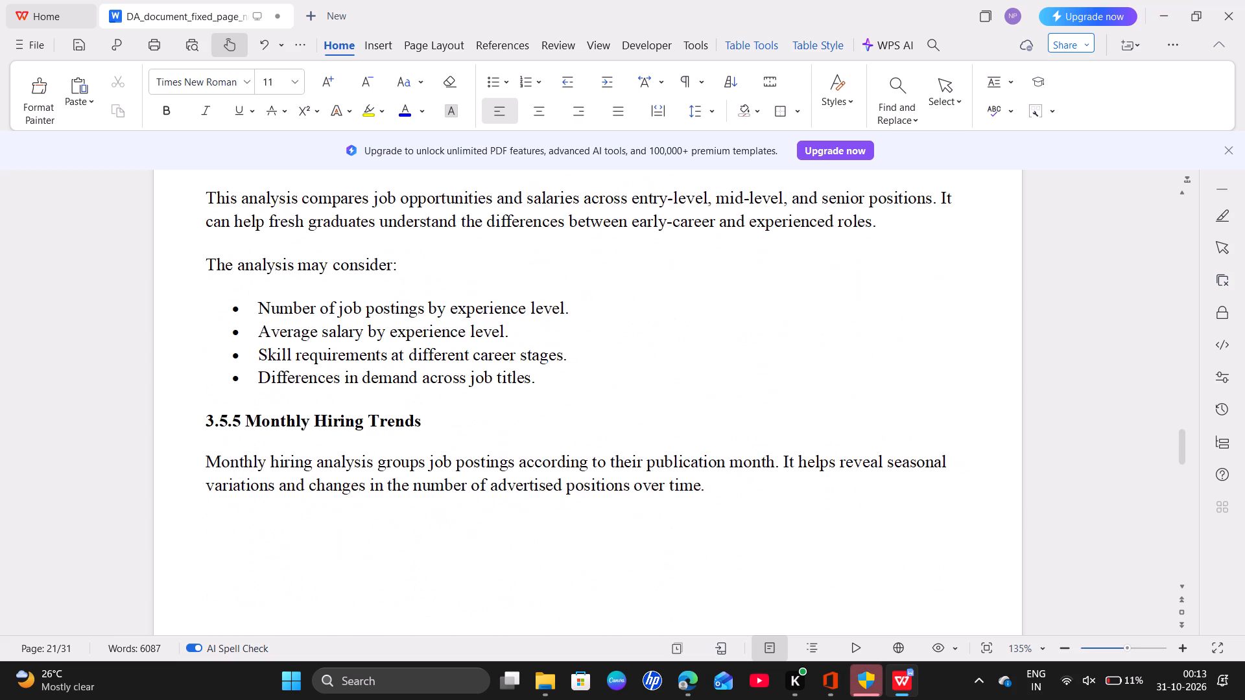
{"action": "scroll", "coordinate": [801, 369], "scroll_direction": "down", "scroll_amount": 1}
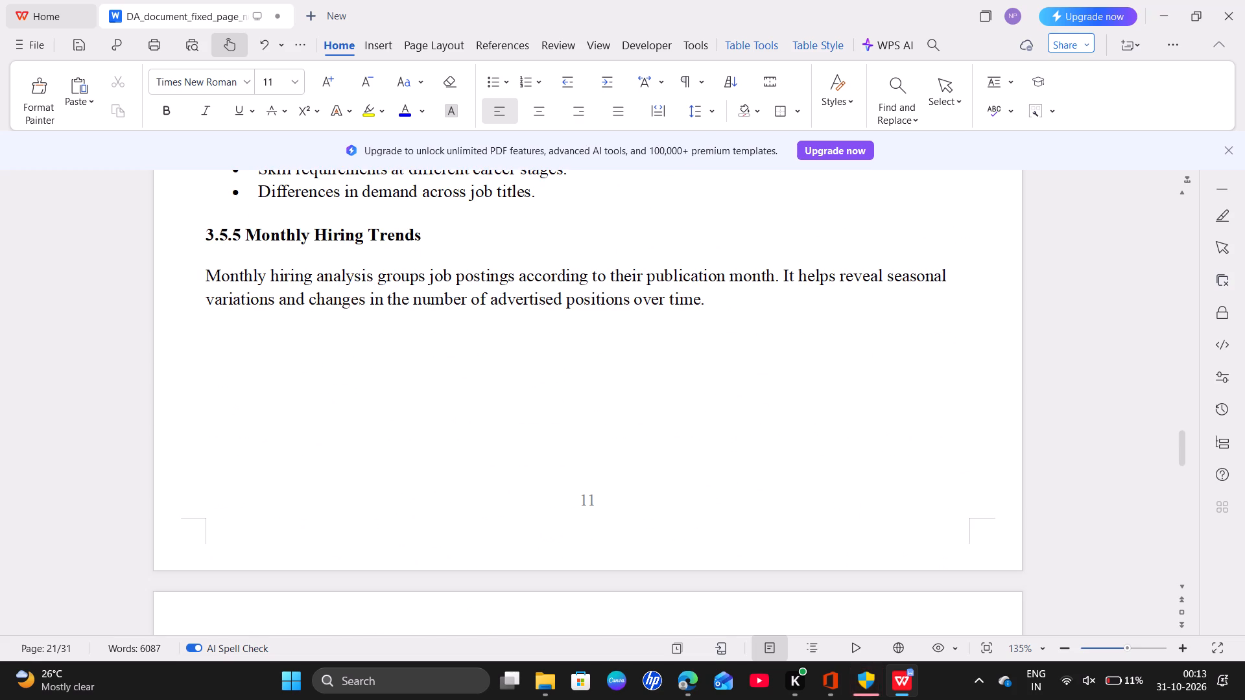
{"action": "scroll", "coordinate": [685, 435], "scroll_direction": "down", "scroll_amount": 4}
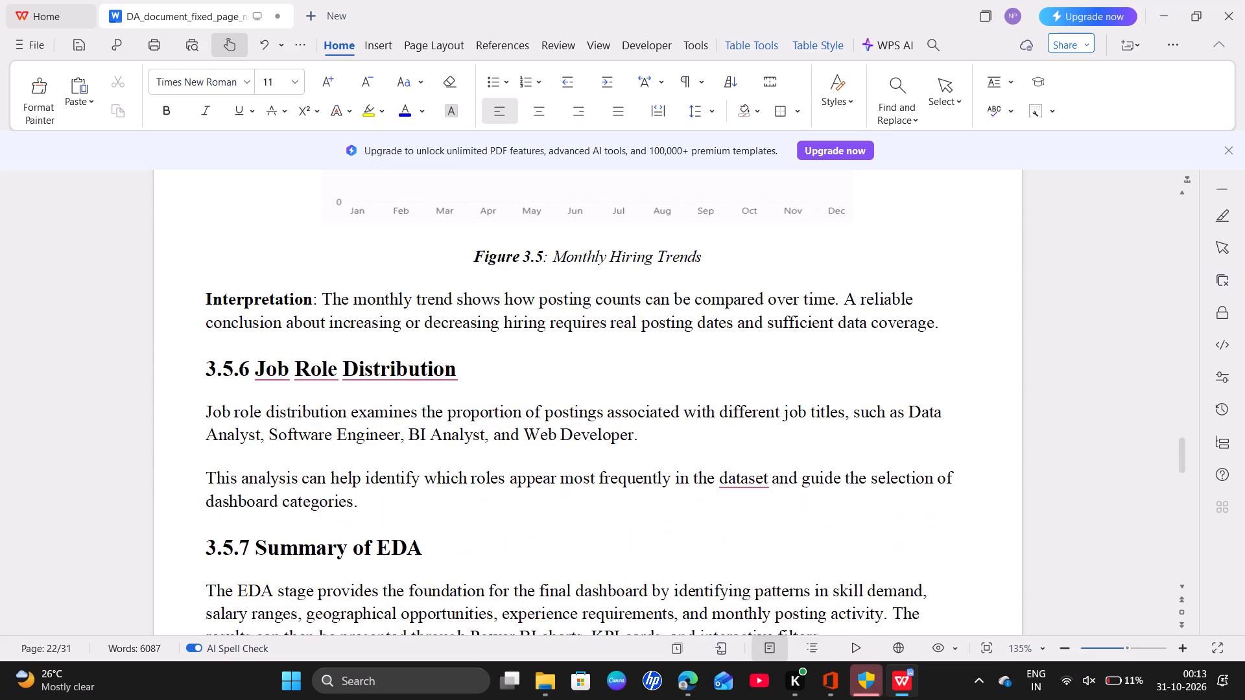
{"action": "scroll", "coordinate": [685, 435], "scroll_direction": "down", "scroll_amount": 3}
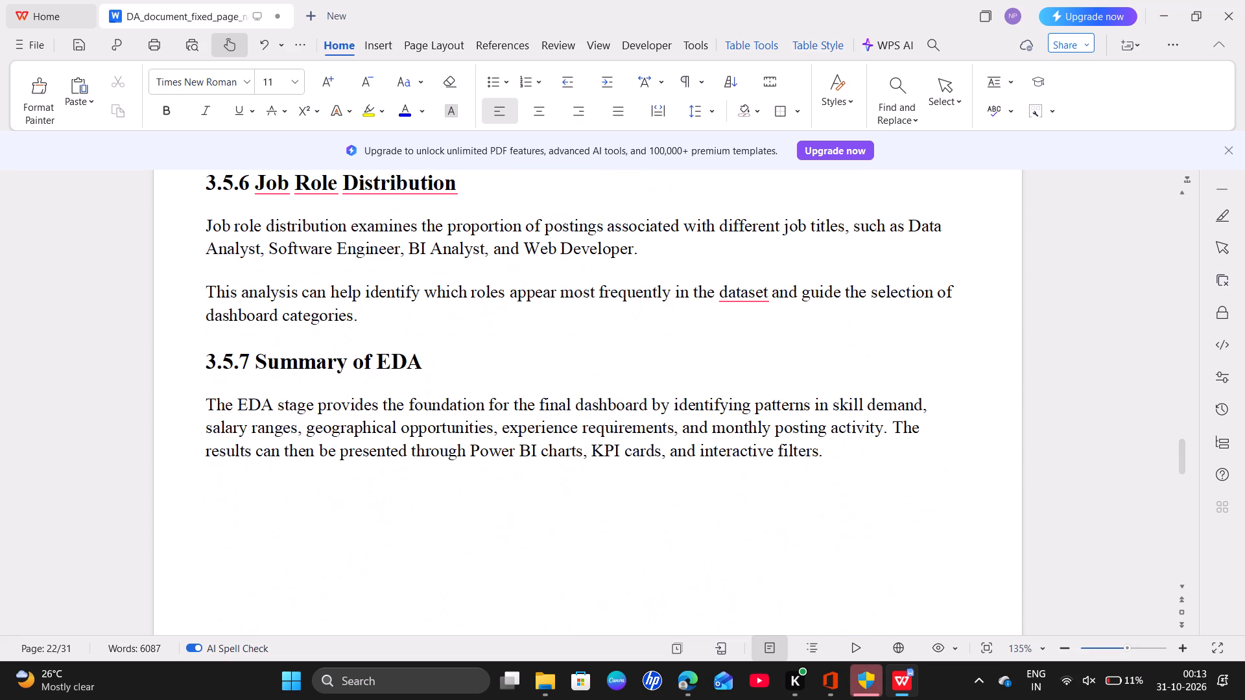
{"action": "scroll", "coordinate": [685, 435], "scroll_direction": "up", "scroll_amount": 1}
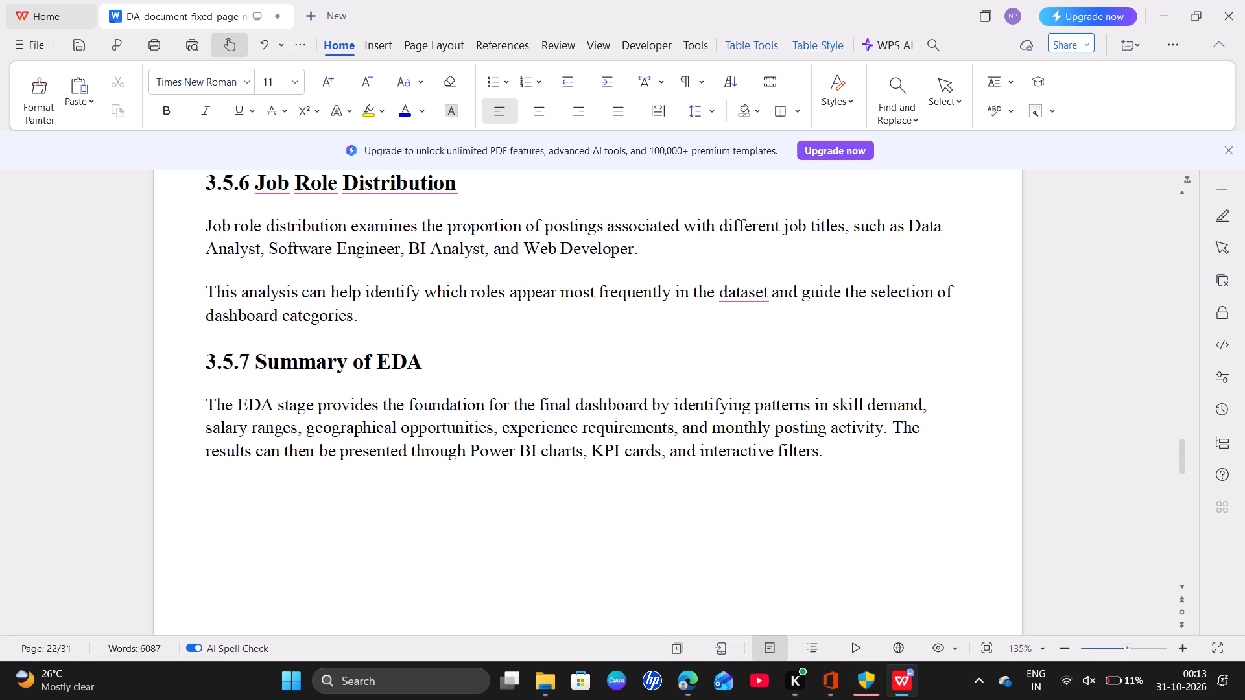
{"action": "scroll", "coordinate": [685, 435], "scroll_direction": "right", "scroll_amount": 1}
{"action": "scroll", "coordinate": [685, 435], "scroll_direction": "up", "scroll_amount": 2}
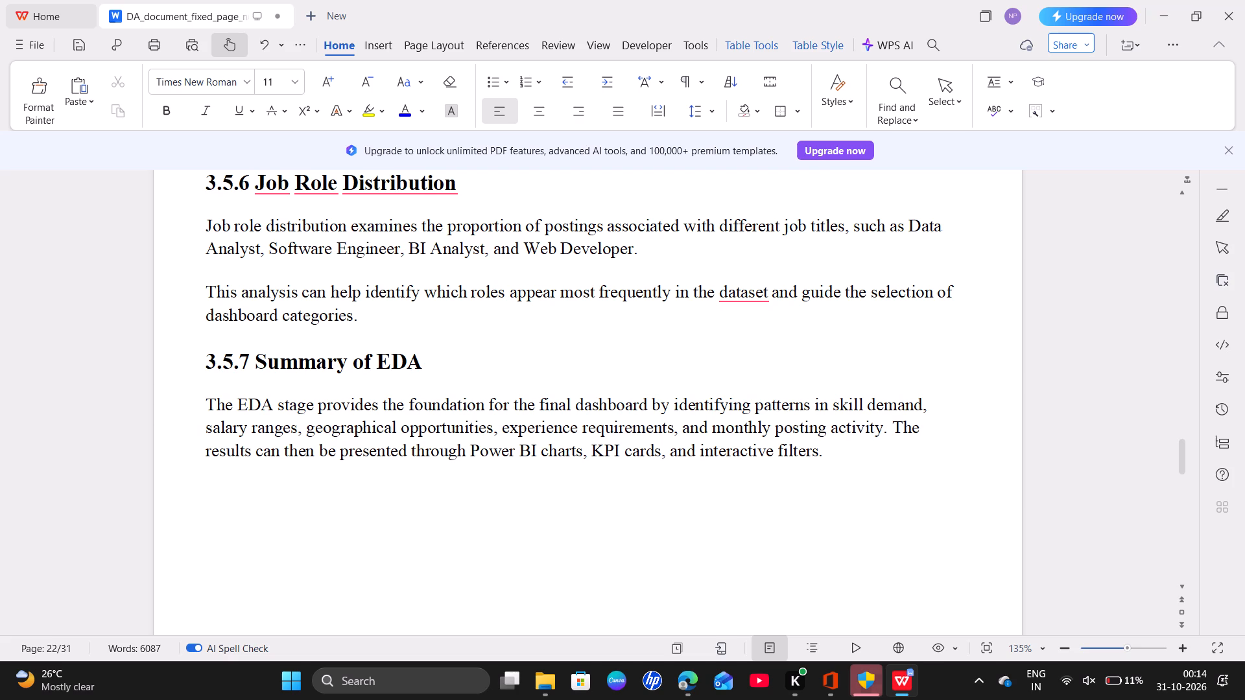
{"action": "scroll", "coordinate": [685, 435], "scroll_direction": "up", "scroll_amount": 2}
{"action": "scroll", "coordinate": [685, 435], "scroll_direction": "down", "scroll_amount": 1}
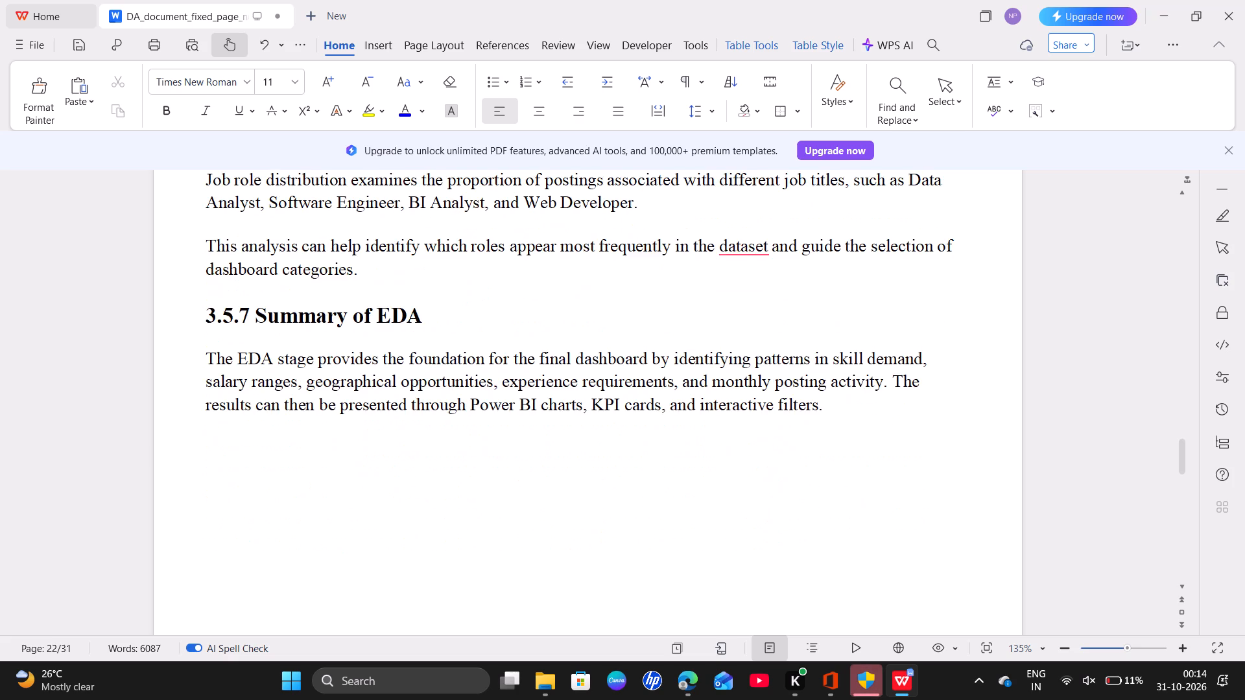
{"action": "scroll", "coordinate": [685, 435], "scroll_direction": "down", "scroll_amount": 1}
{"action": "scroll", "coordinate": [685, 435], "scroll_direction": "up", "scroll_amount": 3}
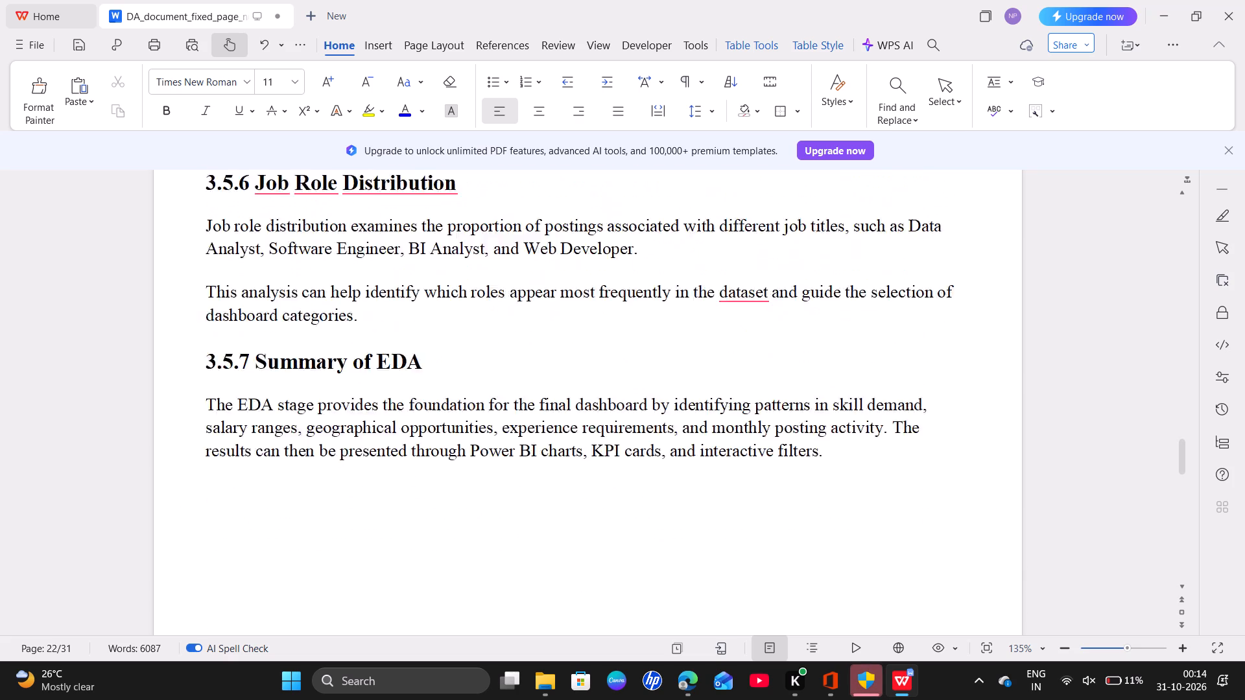
Review the Table of Contents page numbers listed for Chapters 2 to 5, including 3.5 Exploratory Data Analysis.
{"action": "scroll", "coordinate": [685, 435], "scroll_direction": "up", "scroll_amount": 20}
{"action": "scroll", "coordinate": [685, 435], "scroll_direction": "up", "scroll_amount": 2}
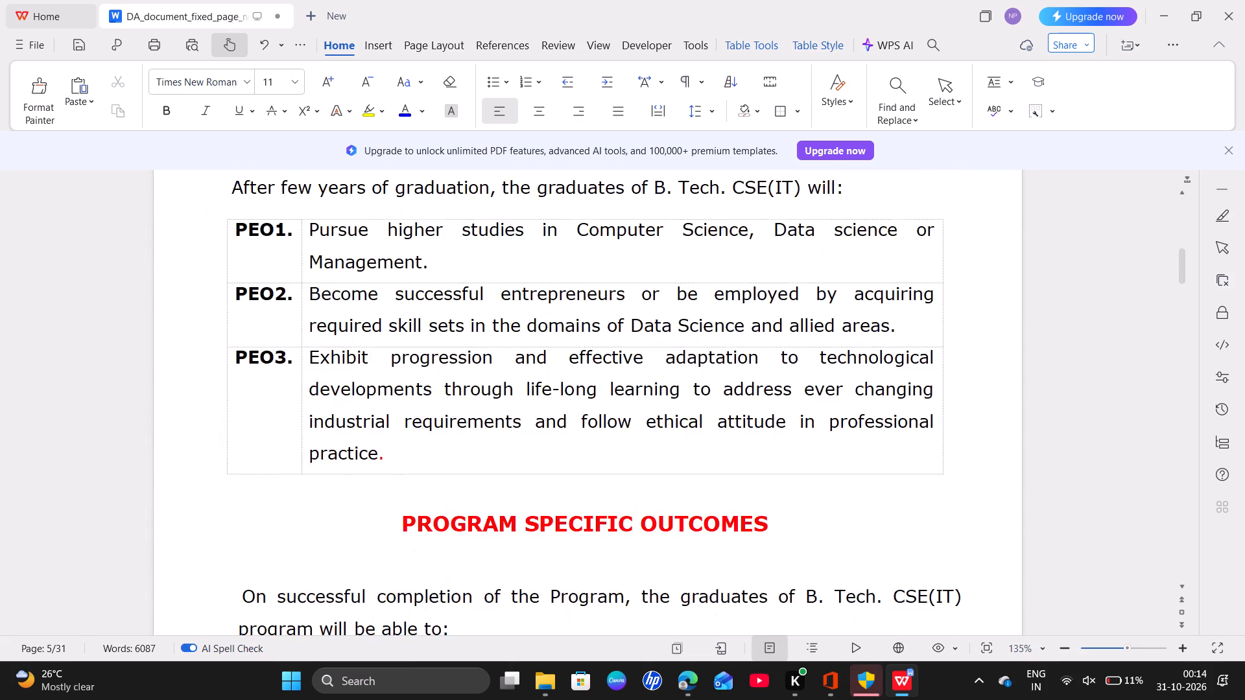
{"action": "scroll", "coordinate": [685, 435], "scroll_direction": "up", "scroll_amount": 3}
{"action": "scroll", "coordinate": [685, 435], "scroll_direction": "down", "scroll_amount": 20}
{"action": "scroll", "coordinate": [685, 435], "scroll_direction": "down", "scroll_amount": 20}
{"action": "scroll", "coordinate": [685, 435], "scroll_direction": "down", "scroll_amount": 20}
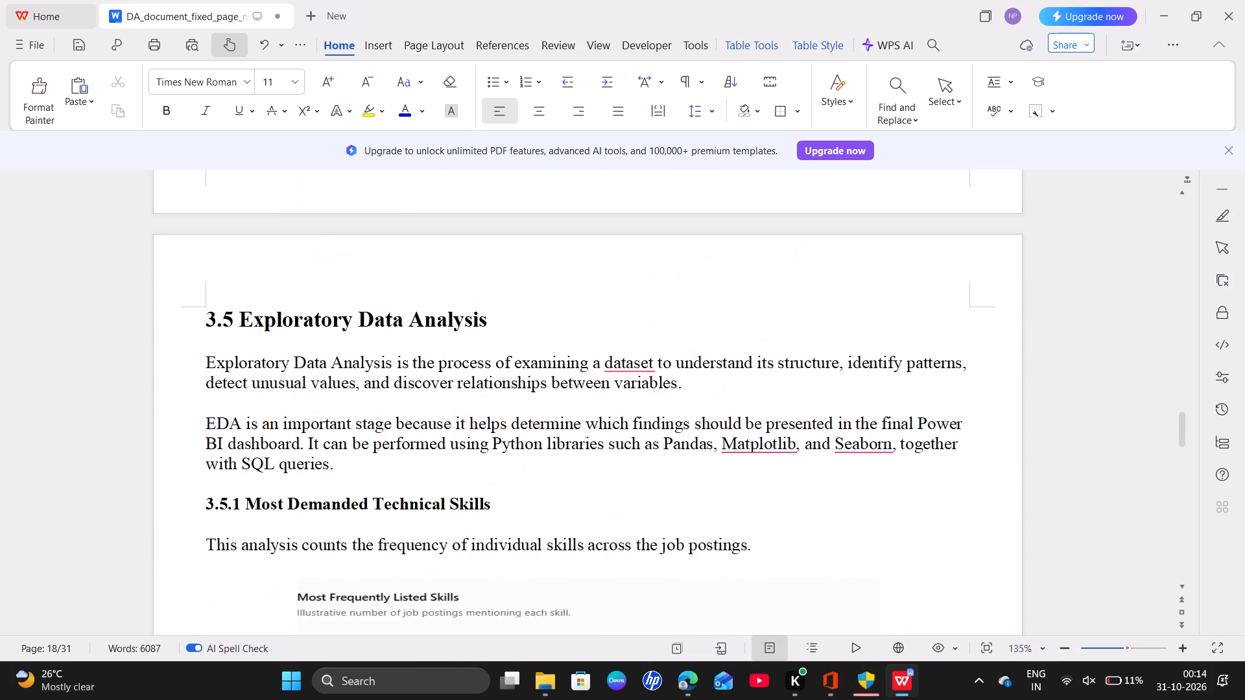
{"action": "scroll", "coordinate": [685, 435], "scroll_direction": "up", "scroll_amount": 8}
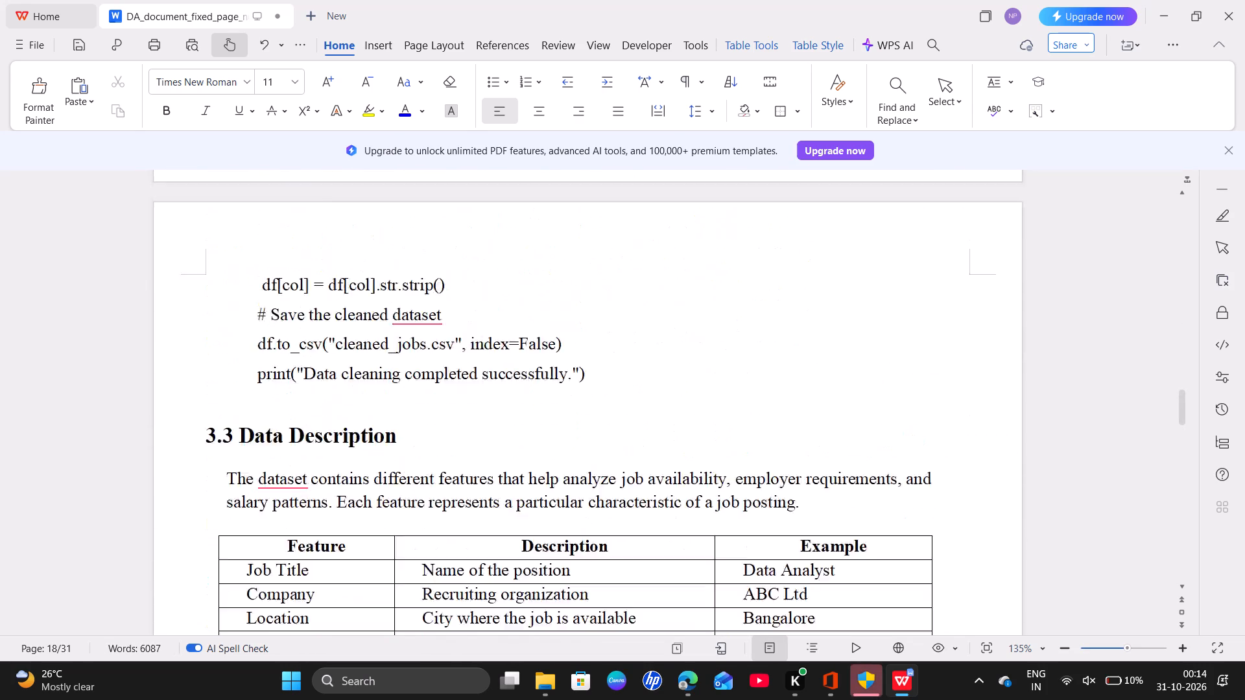
{"action": "scroll", "coordinate": [685, 435], "scroll_direction": "up", "scroll_amount": 4}
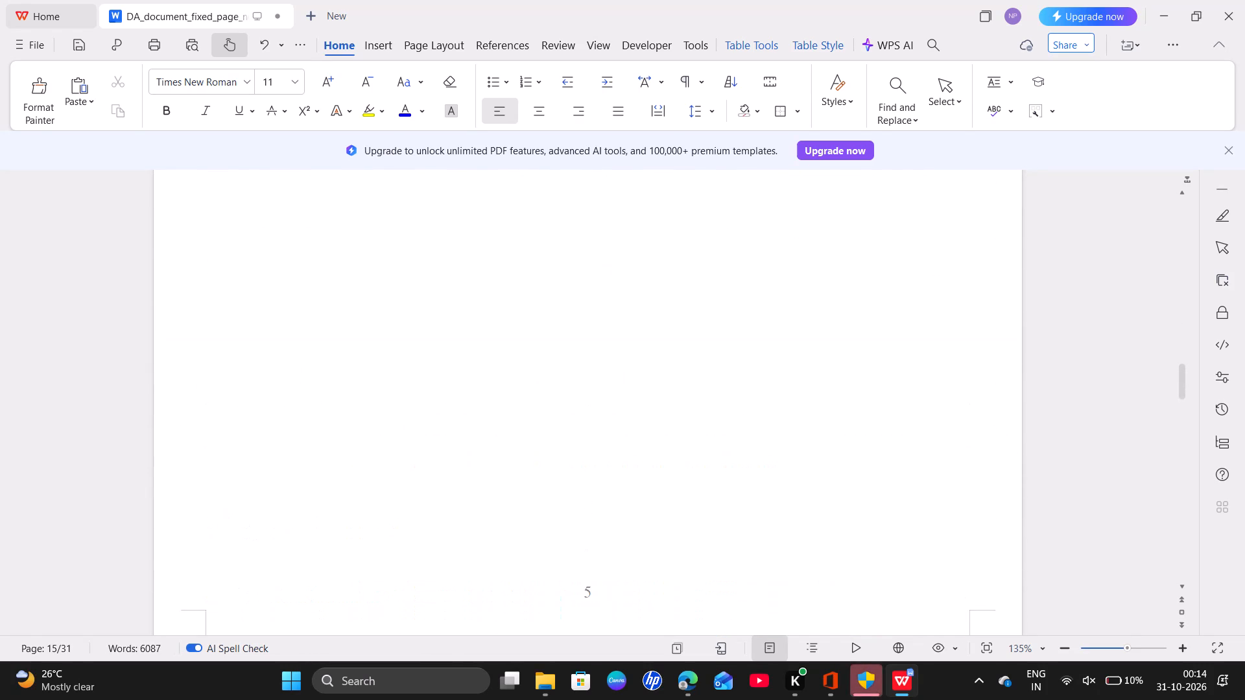
{"action": "scroll", "coordinate": [685, 435], "scroll_direction": "up", "scroll_amount": 5}
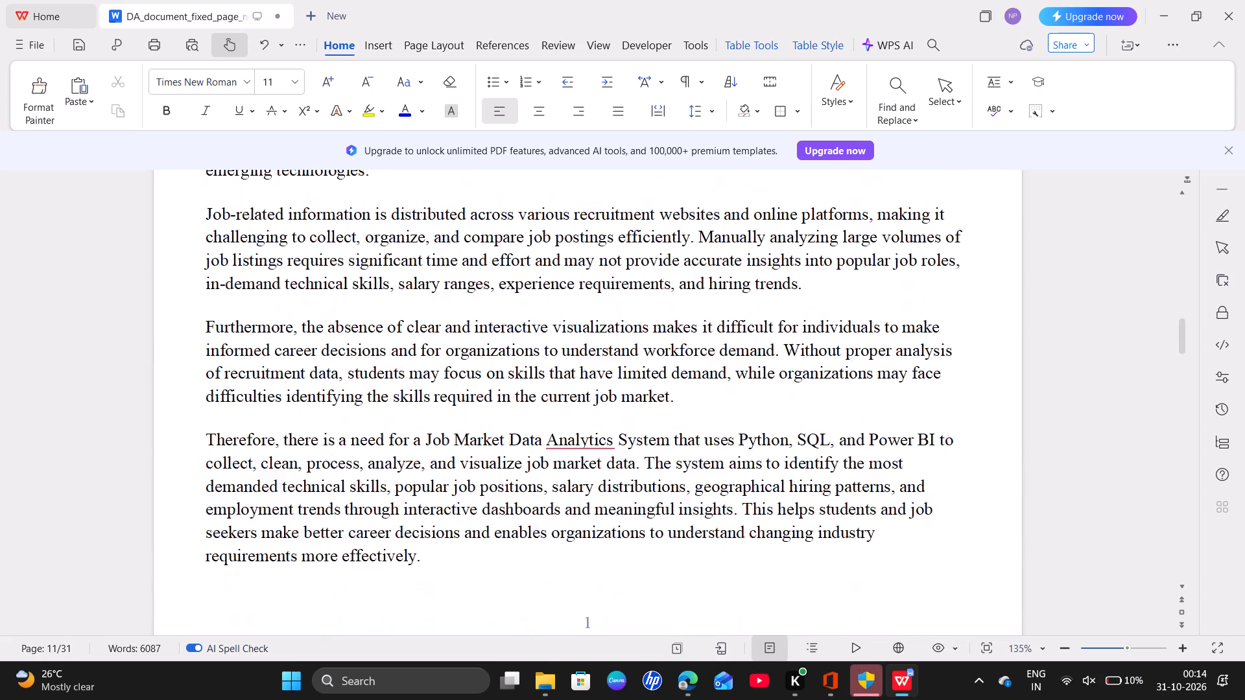
{"action": "scroll", "coordinate": [685, 435], "scroll_direction": "up", "scroll_amount": 6}
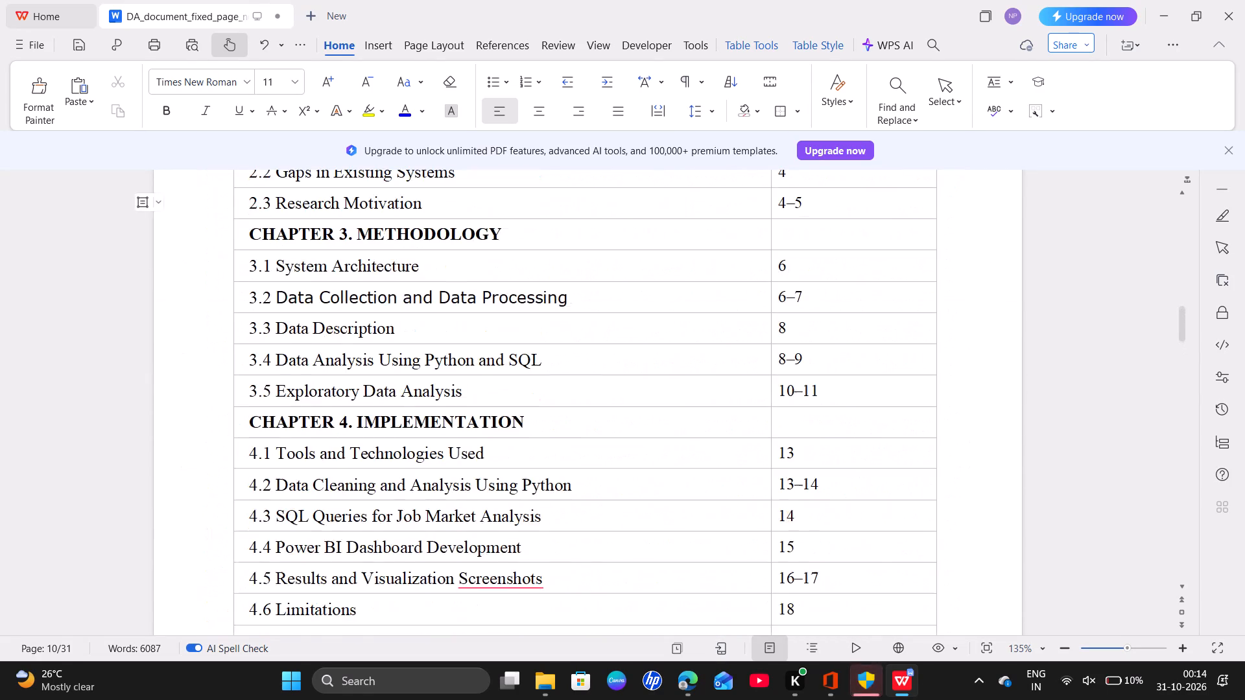
{"action": "scroll", "coordinate": [685, 435], "scroll_direction": "up", "scroll_amount": 4}
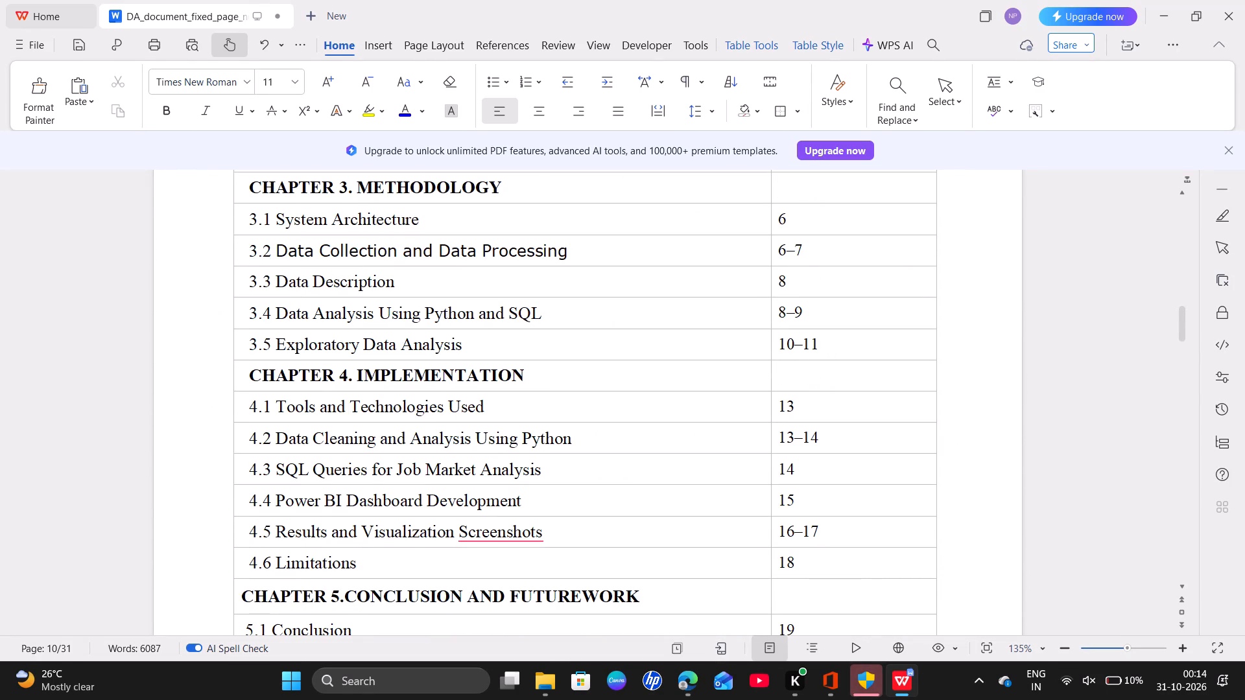
{"action": "scroll", "coordinate": [685, 435], "scroll_direction": "up", "scroll_amount": 2}
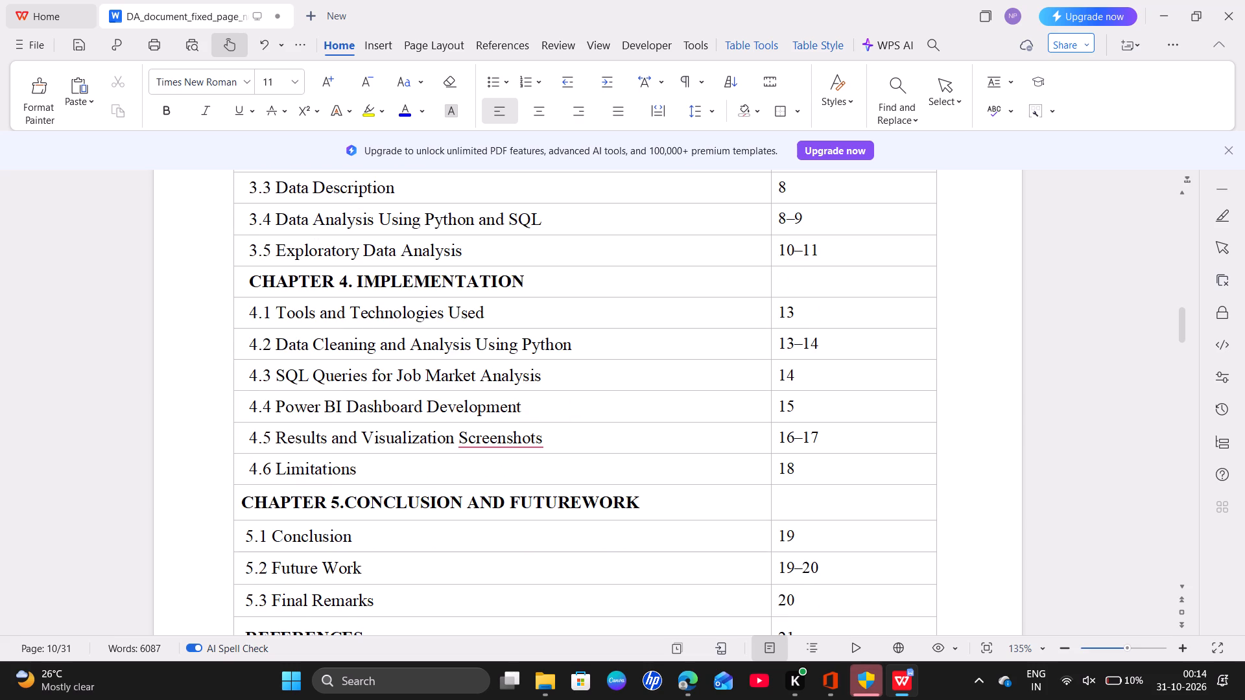
{"action": "scroll", "coordinate": [685, 435], "scroll_direction": "up", "scroll_amount": 1}
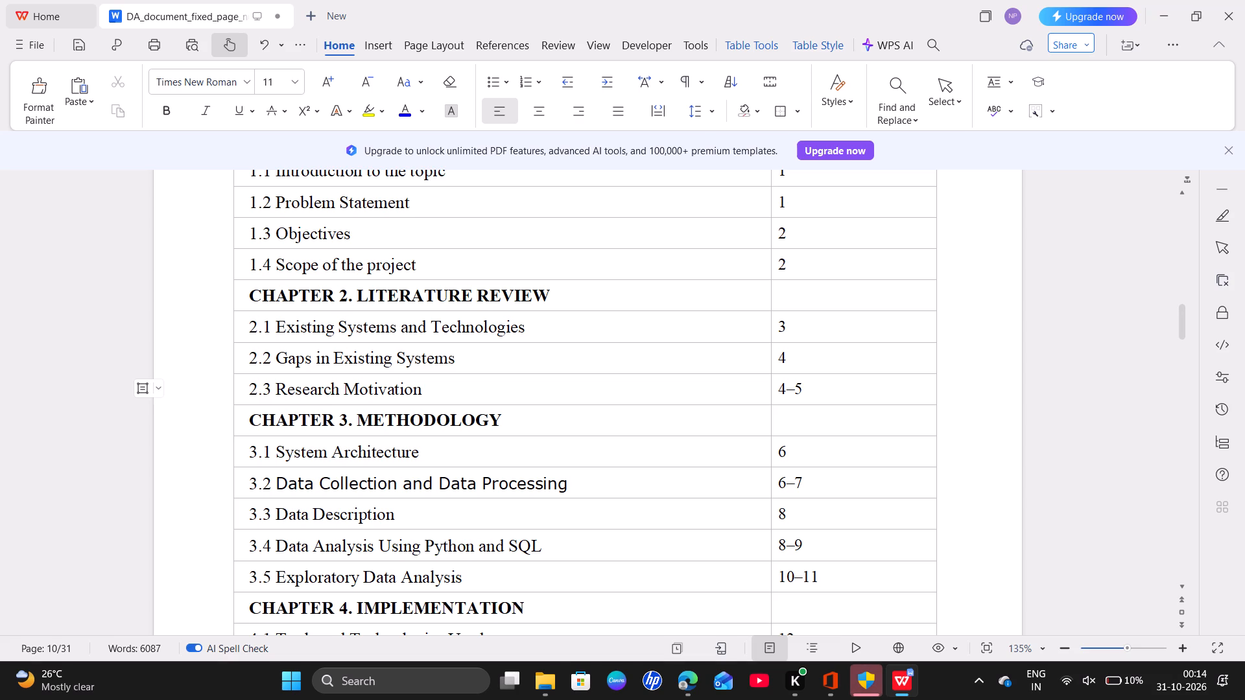
{"action": "scroll", "coordinate": [685, 435], "scroll_direction": "down", "scroll_amount": 2}
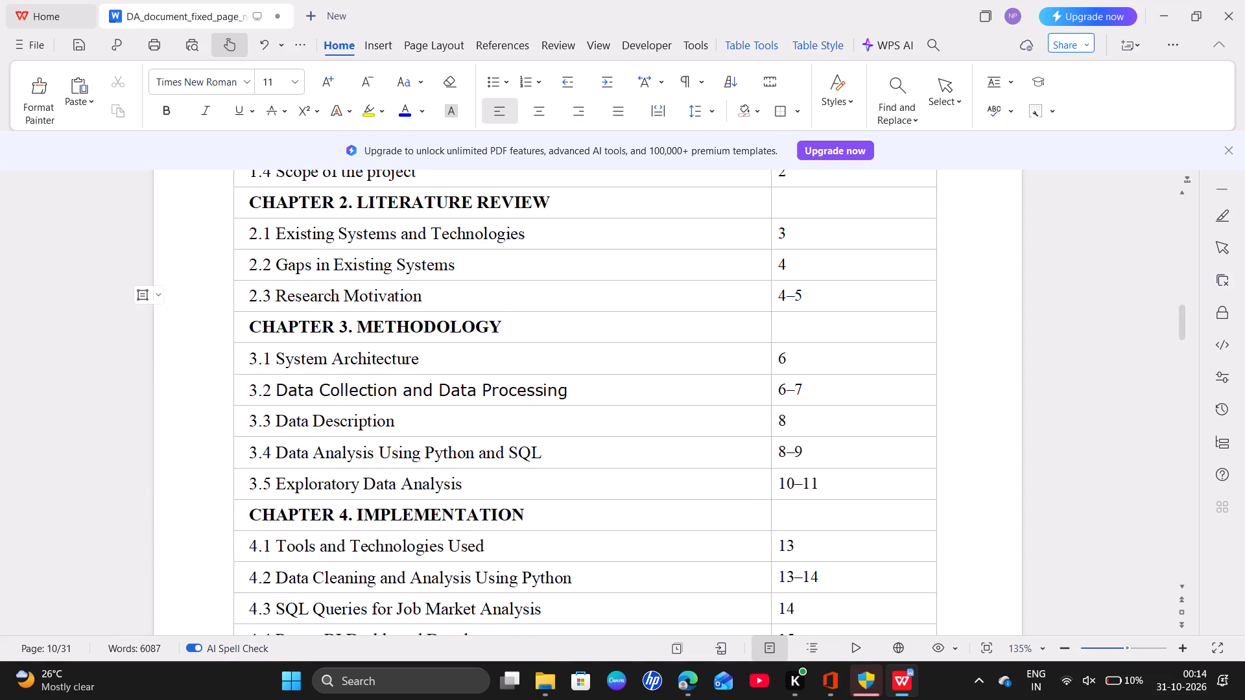
{"action": "scroll", "coordinate": [685, 435], "scroll_direction": "down", "scroll_amount": 1}
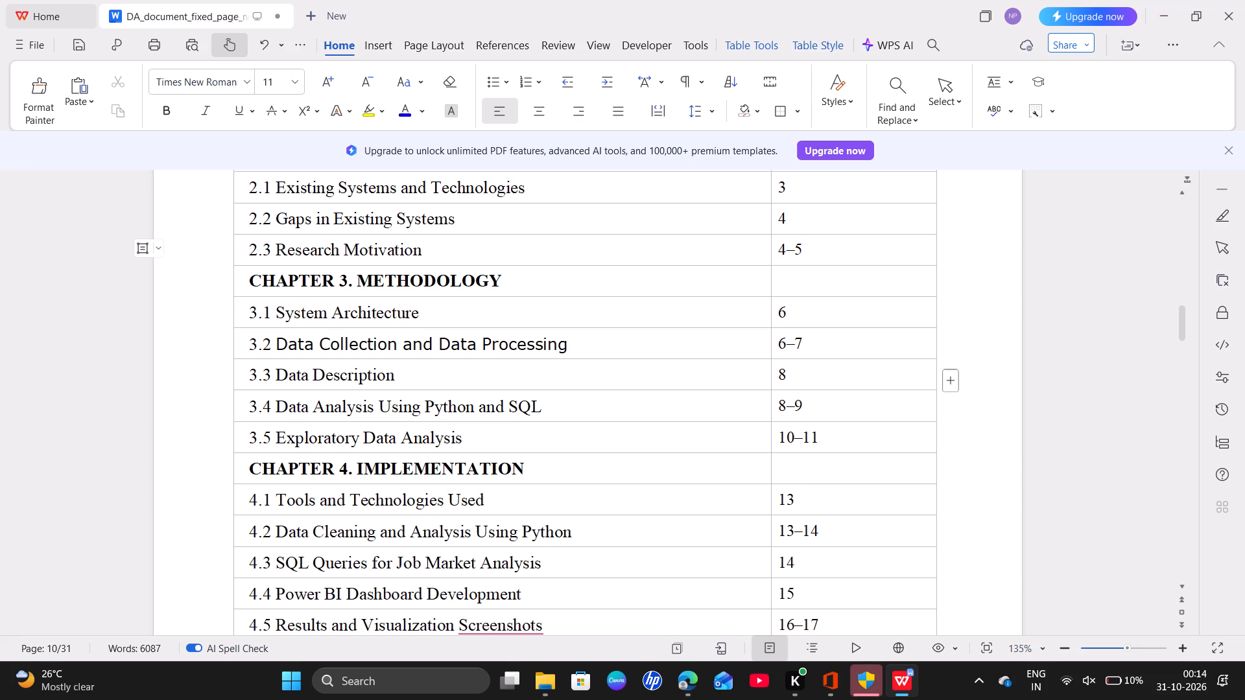
Check the footer page numbers in Chapter 4, from 4.4 back to the chapter heading and the page before it.
{"action": "scroll", "coordinate": [622, 445], "scroll_direction": "down", "scroll_amount": 3}
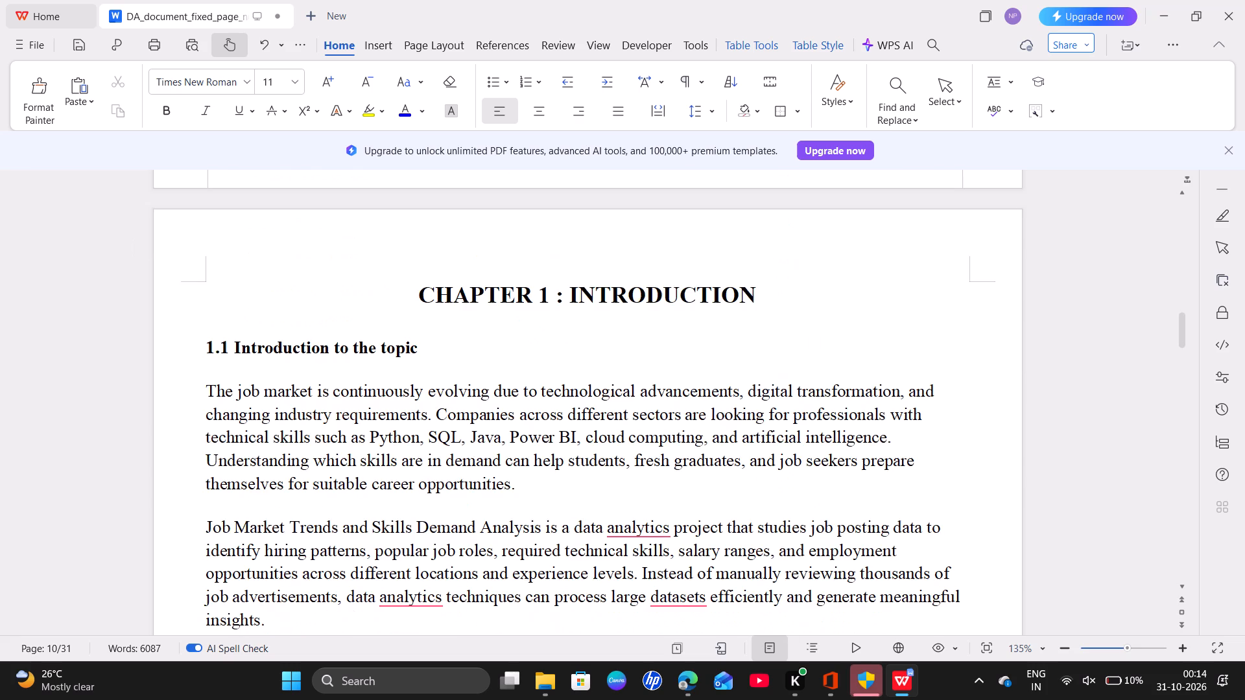
{"action": "scroll", "coordinate": [622, 445], "scroll_direction": "down", "scroll_amount": 7}
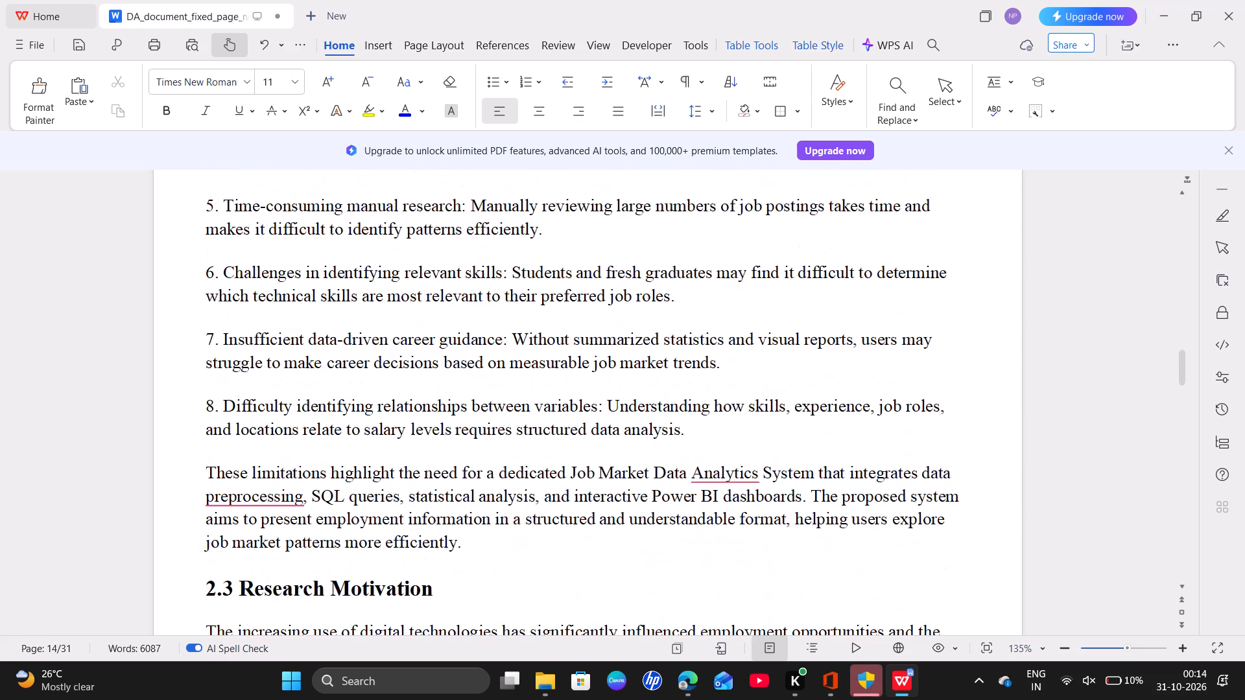
{"action": "scroll", "coordinate": [622, 445], "scroll_direction": "down", "scroll_amount": 4}
{"action": "scroll", "coordinate": [622, 445], "scroll_direction": "down", "scroll_amount": 20}
{"action": "scroll", "coordinate": [622, 445], "scroll_direction": "down", "scroll_amount": 9}
{"action": "scroll", "coordinate": [622, 445], "scroll_direction": "up", "scroll_amount": 1}
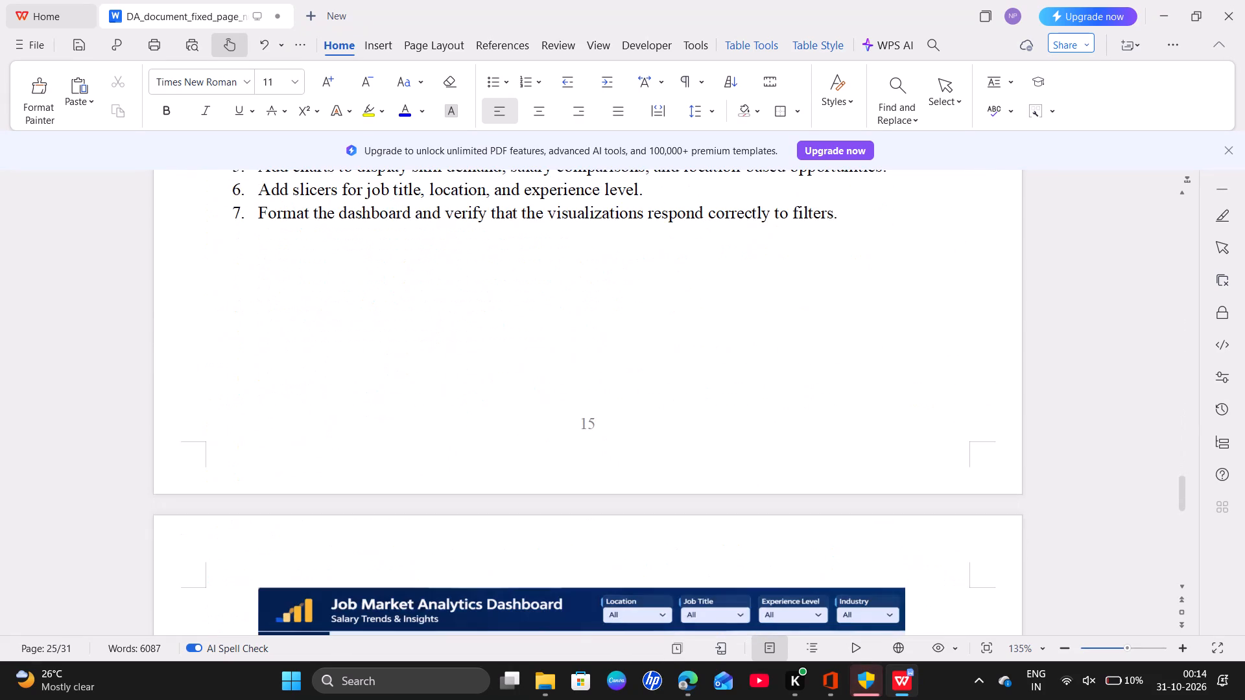
{"action": "scroll", "coordinate": [622, 445], "scroll_direction": "up", "scroll_amount": 6}
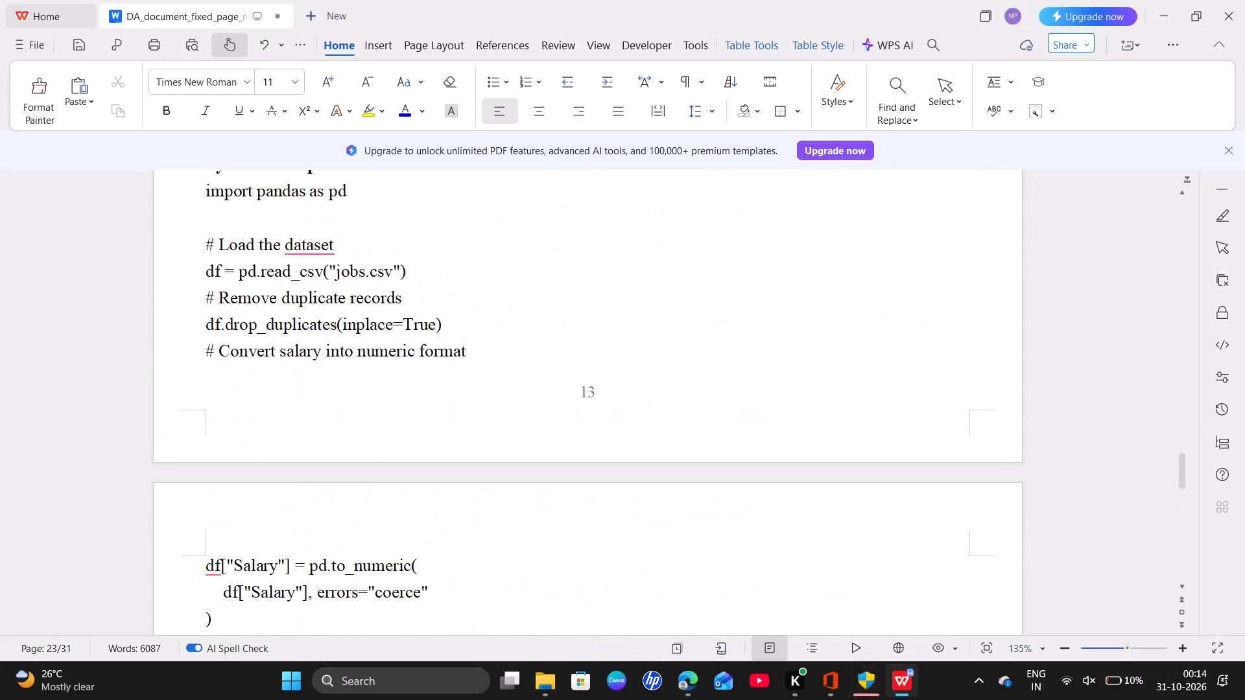
{"action": "scroll", "coordinate": [622, 445], "scroll_direction": "up", "scroll_amount": 4}
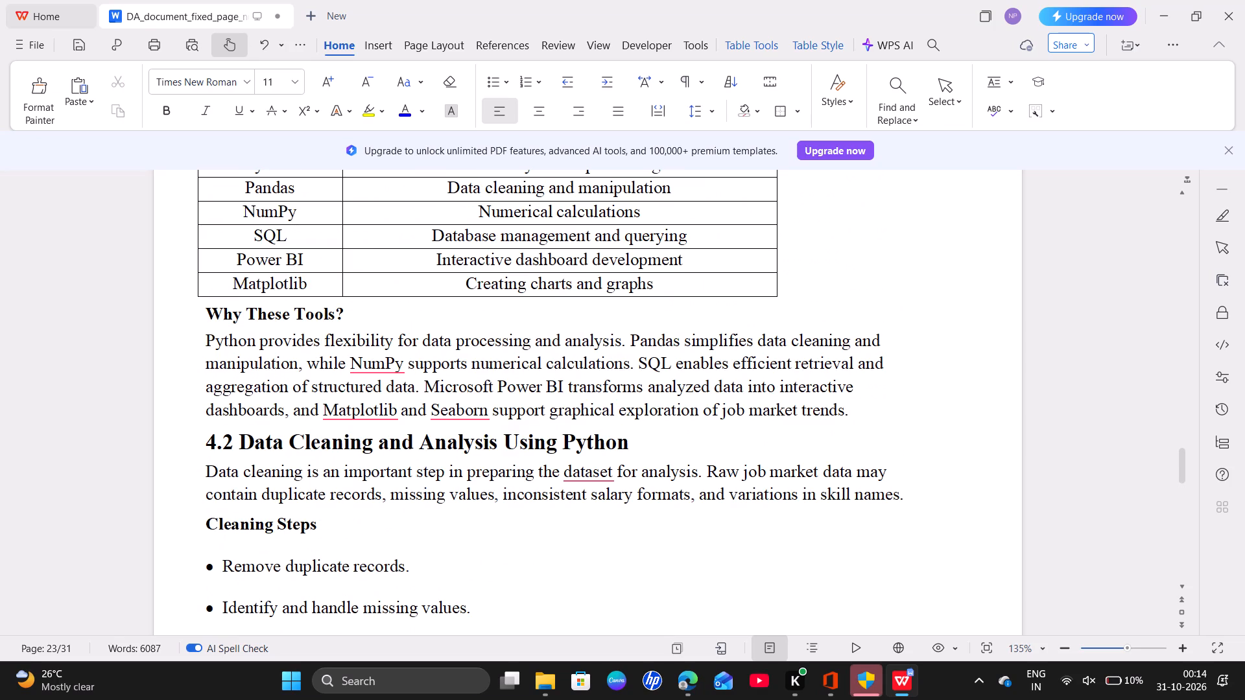
{"action": "scroll", "coordinate": [622, 445], "scroll_direction": "up", "scroll_amount": 3}
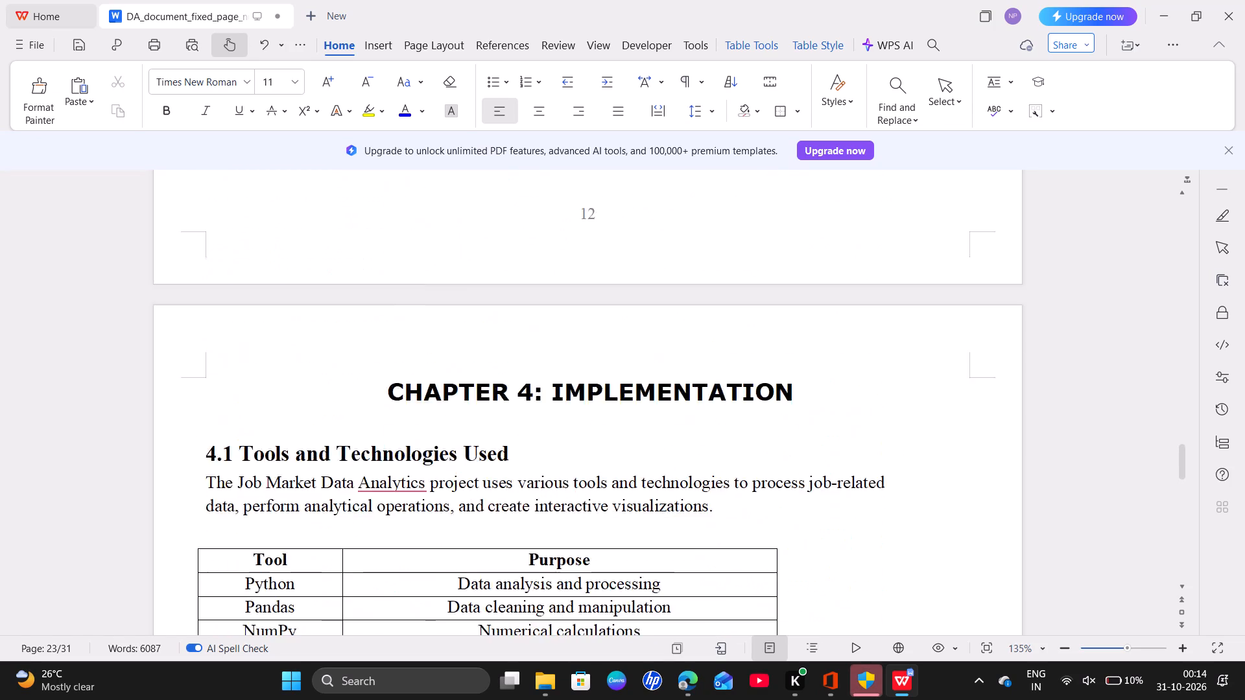
Trace section 3.5 backwards from 3.5.7 Summary of EDA to its heading, checking the footer page numbers.
{"action": "scroll", "coordinate": [622, 445], "scroll_direction": "up", "scroll_amount": 5}
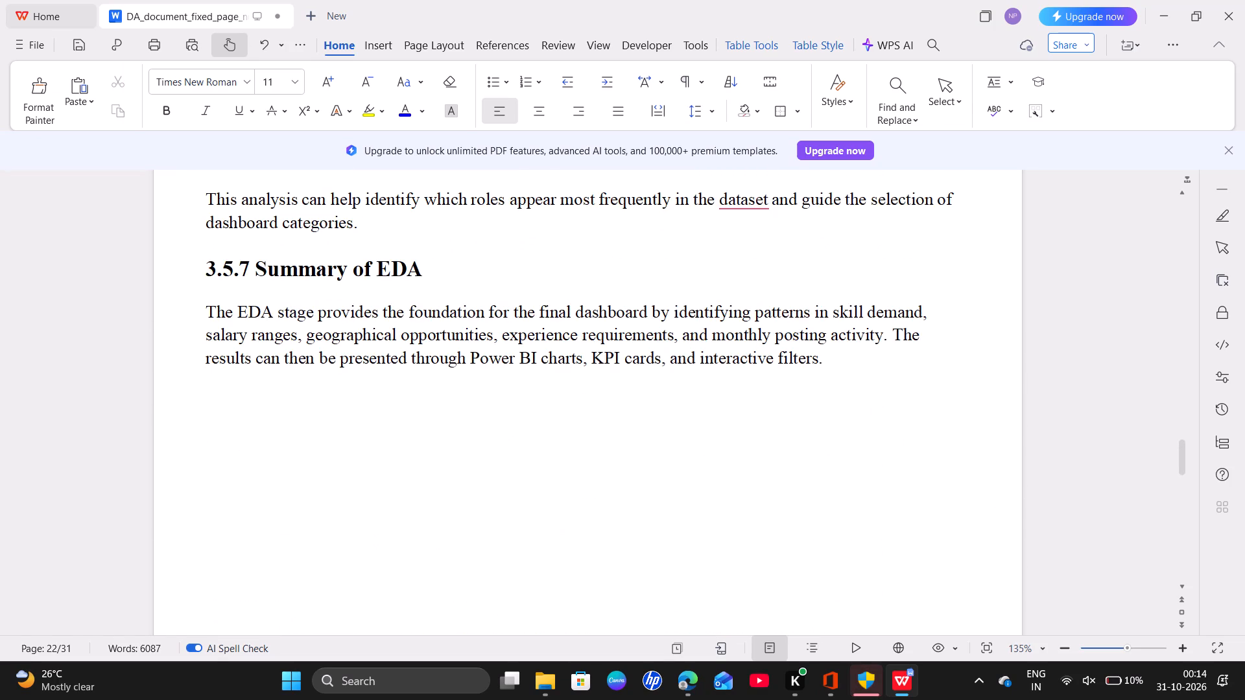
{"action": "scroll", "coordinate": [622, 445], "scroll_direction": "up", "scroll_amount": 3}
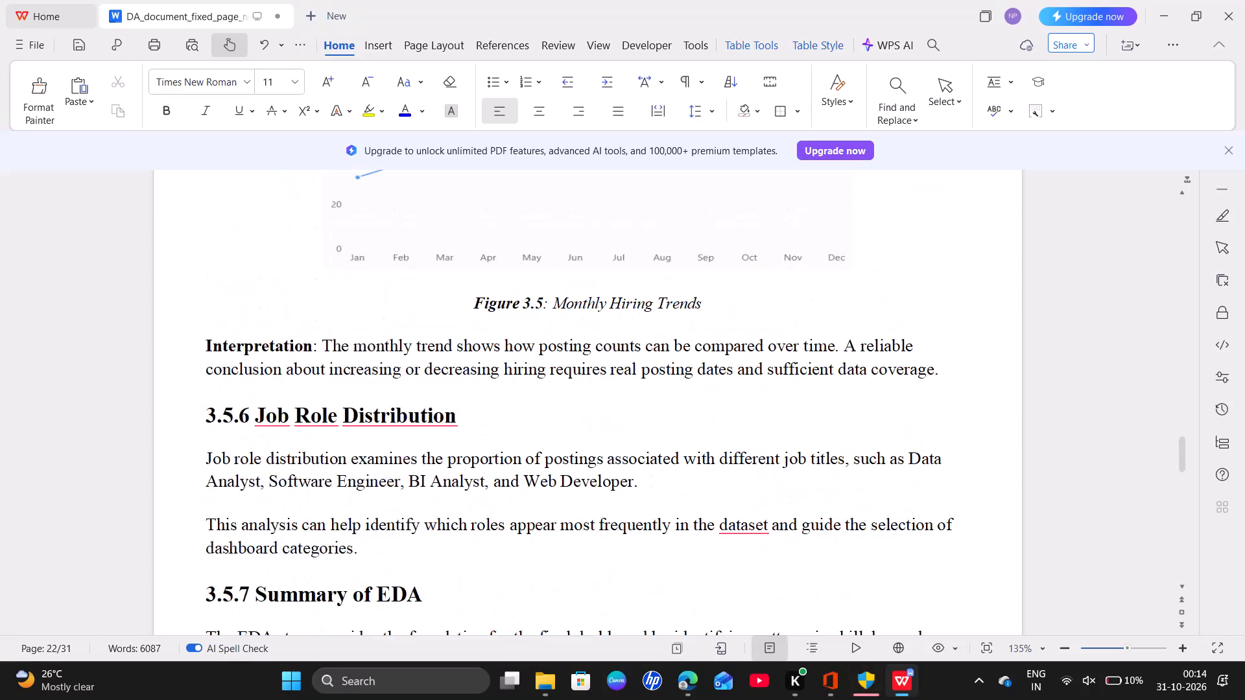
{"action": "scroll", "coordinate": [622, 445], "scroll_direction": "up", "scroll_amount": 6}
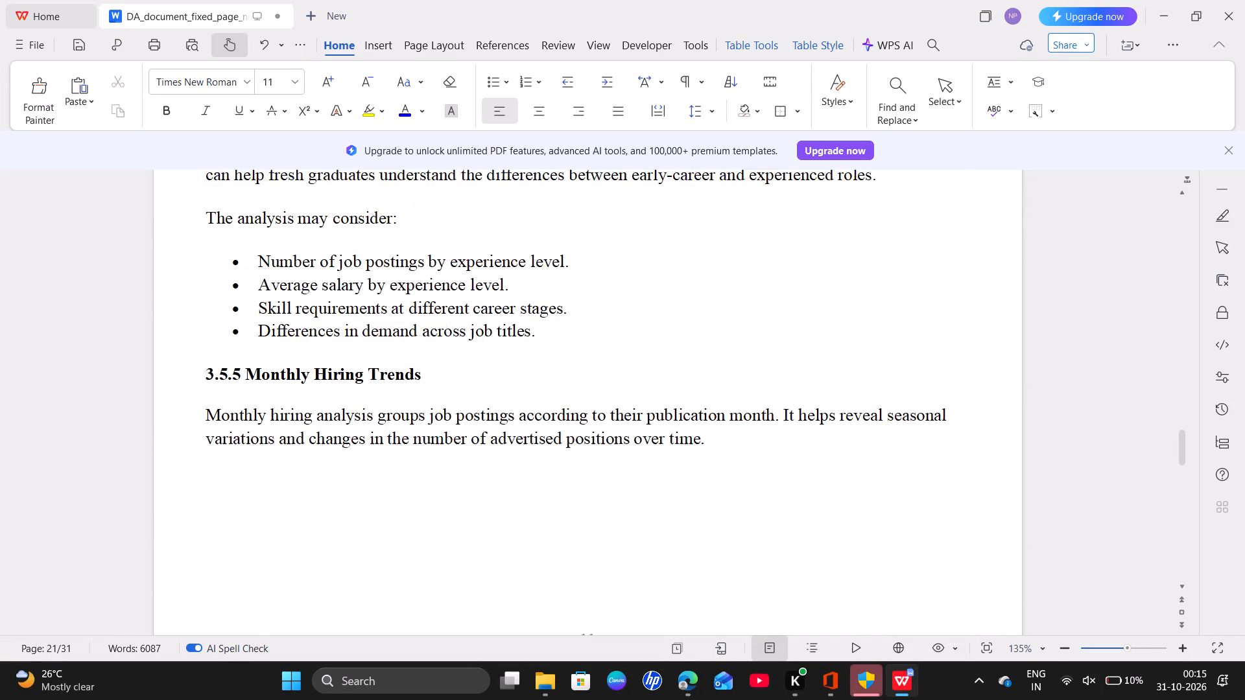
{"action": "scroll", "coordinate": [622, 445], "scroll_direction": "up", "scroll_amount": 3}
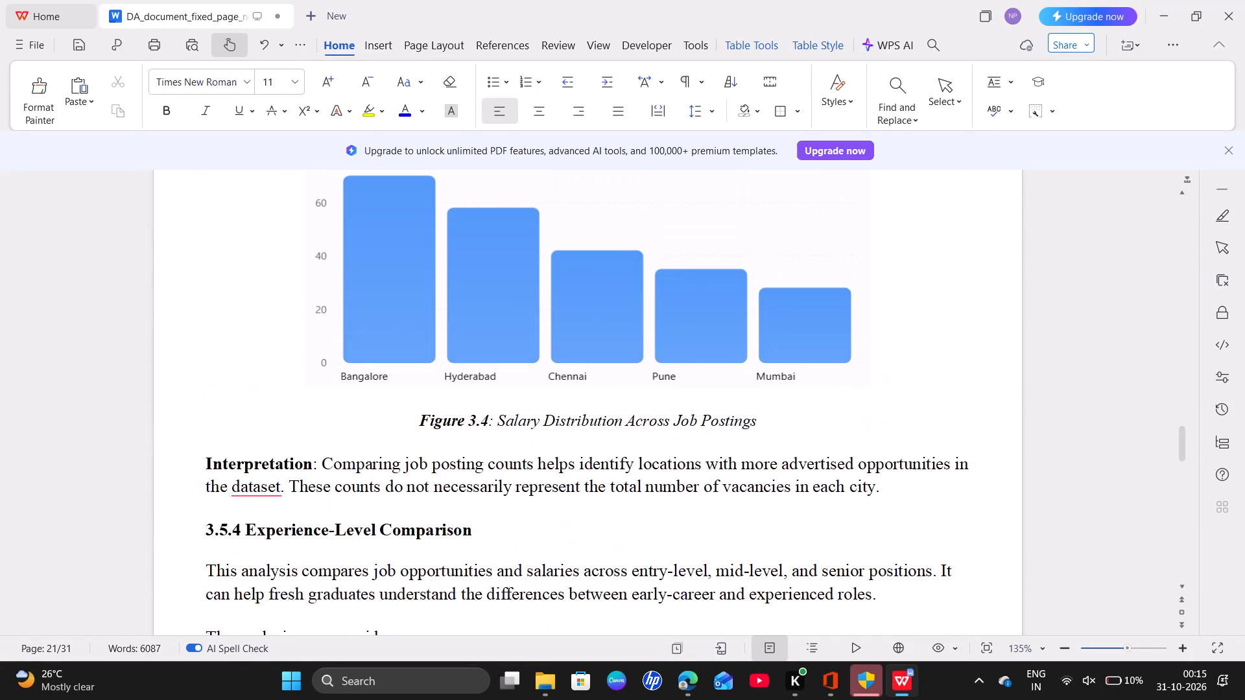
{"action": "scroll", "coordinate": [622, 445], "scroll_direction": "up", "scroll_amount": 3}
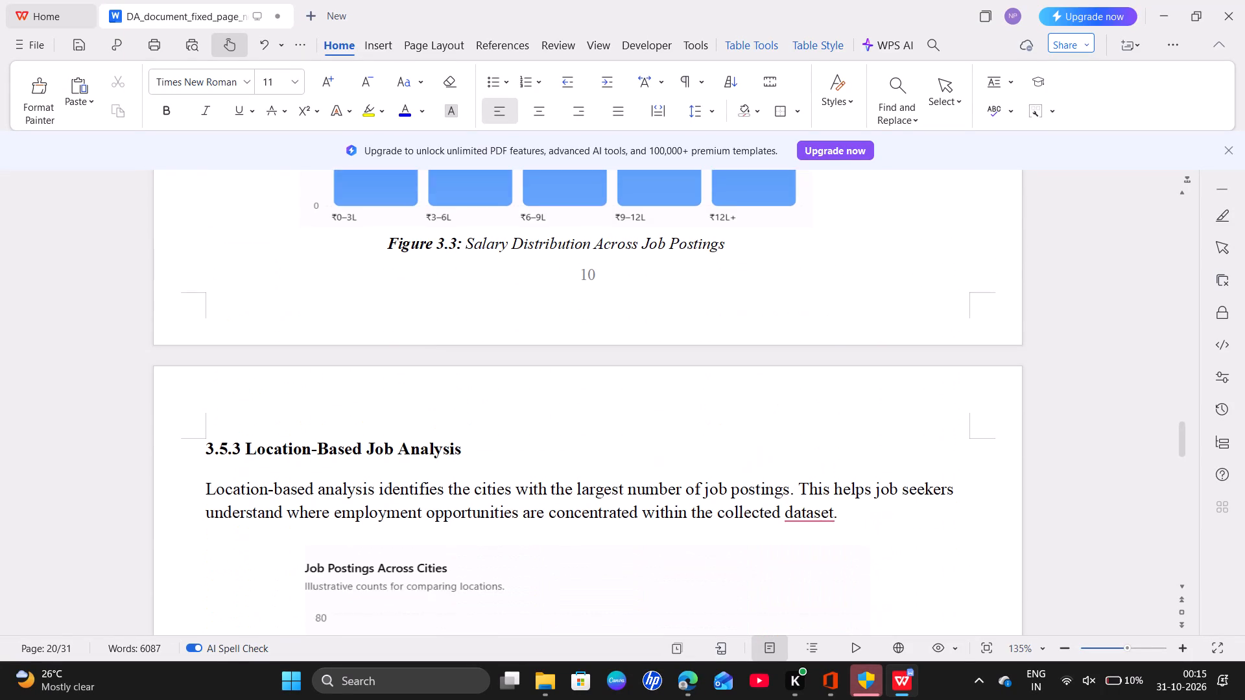
{"action": "scroll", "coordinate": [622, 445], "scroll_direction": "up", "scroll_amount": 5}
{"action": "scroll", "coordinate": [622, 445], "scroll_direction": "right", "scroll_amount": 1}
{"action": "scroll", "coordinate": [622, 445], "scroll_direction": "up", "scroll_amount": 1}
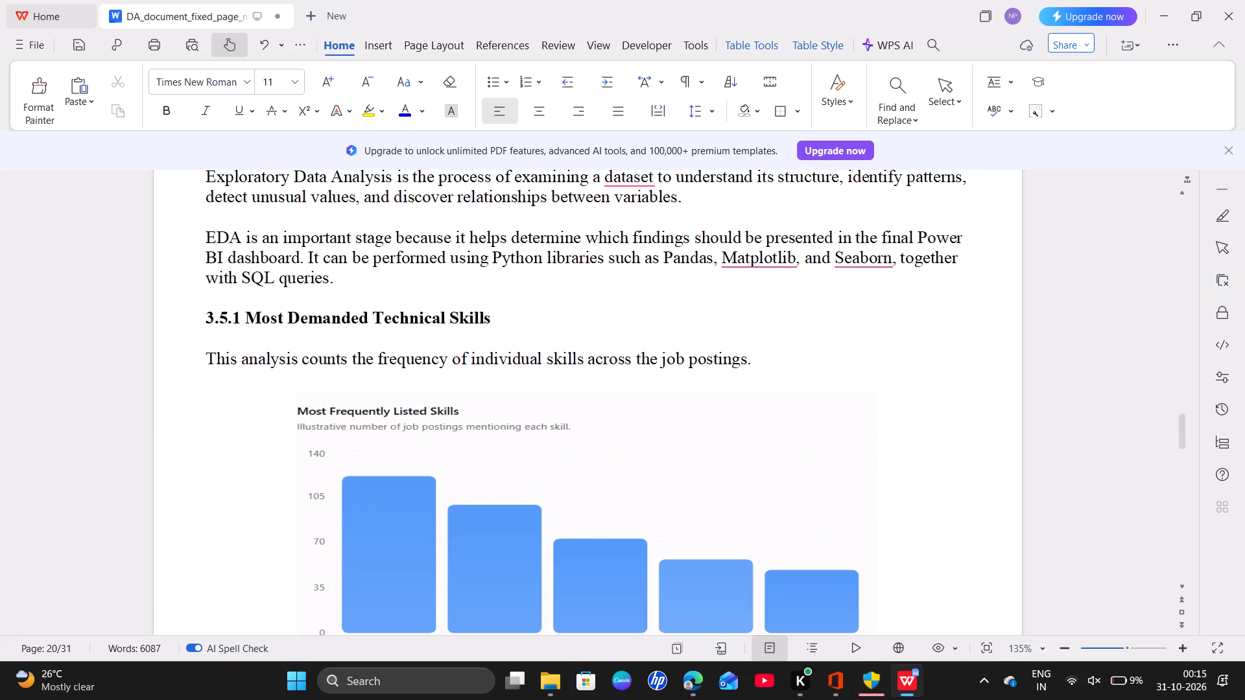
{"action": "scroll", "coordinate": [622, 445], "scroll_direction": "up", "scroll_amount": 1}
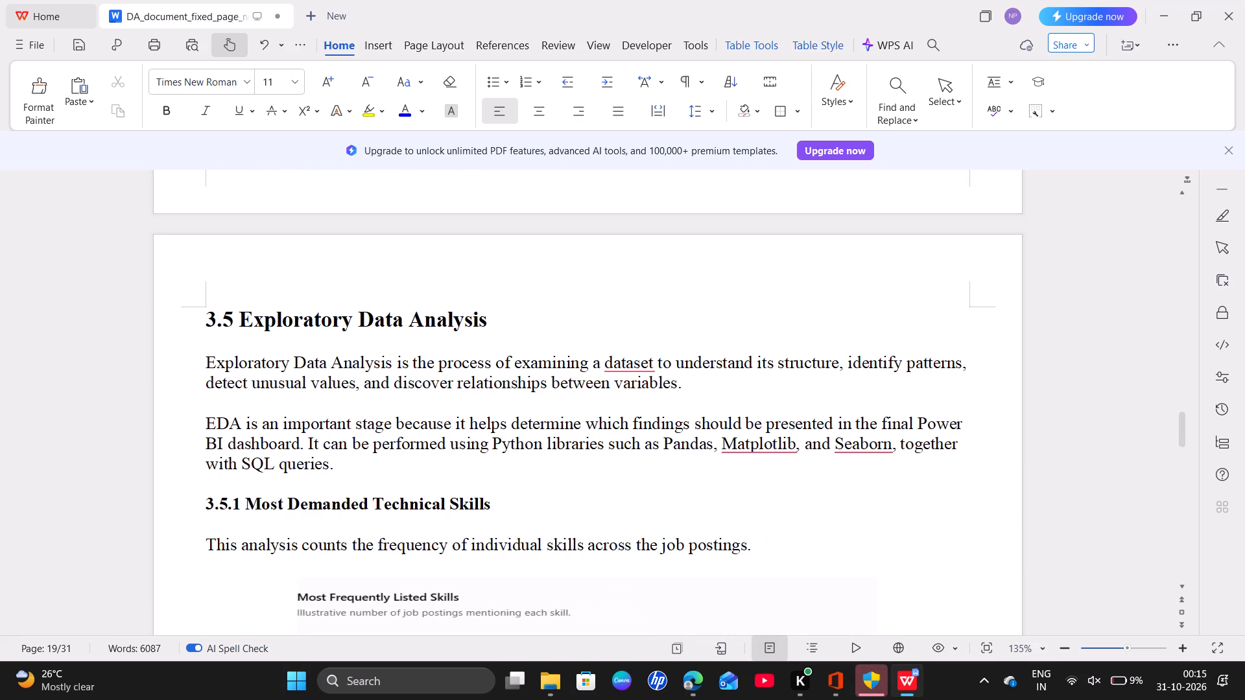
Recheck the footer page numbers from the 3.5 Exploratory Data Analysis heading through the Monthly Job Posting Trends chart.
{"action": "scroll", "coordinate": [622, 445], "scroll_direction": "down", "scroll_amount": 2}
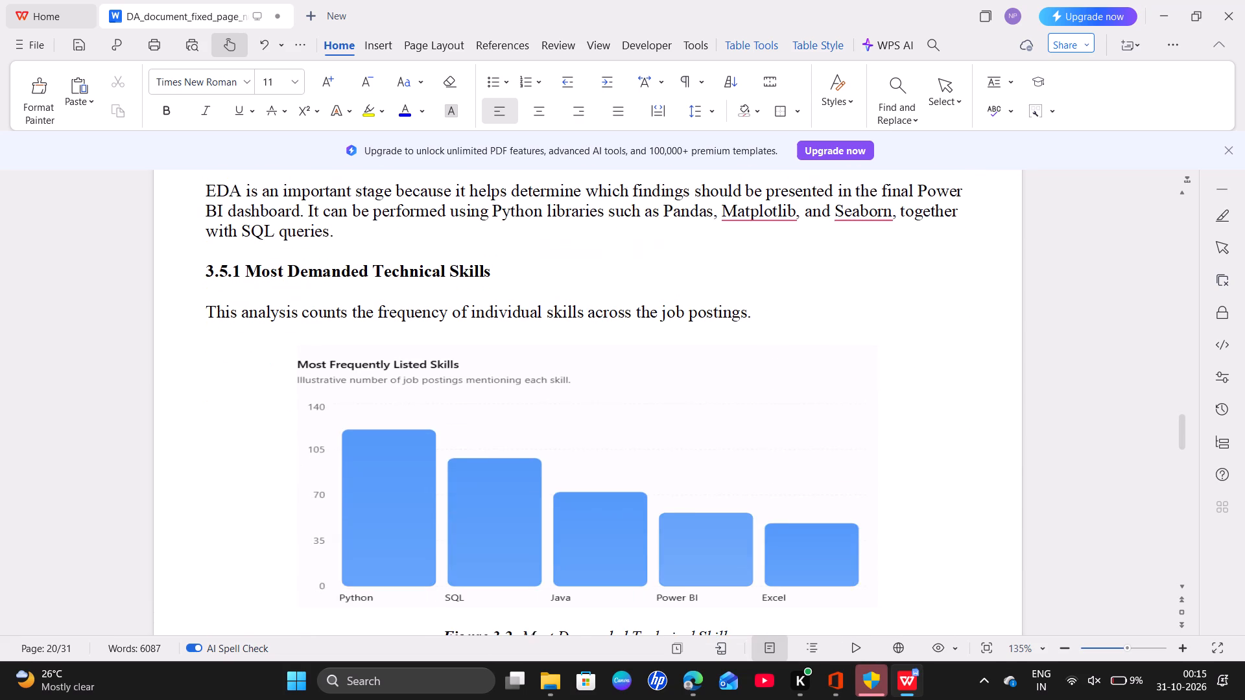
{"action": "scroll", "coordinate": [622, 445], "scroll_direction": "down", "scroll_amount": 1}
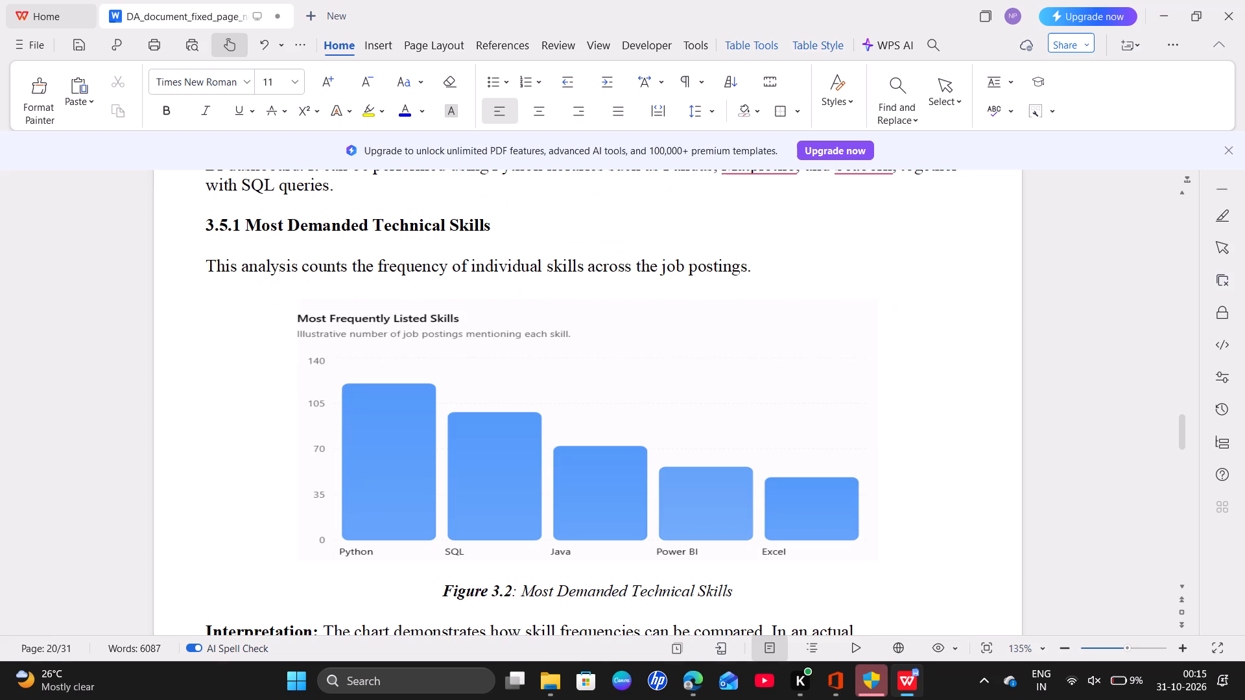
{"action": "scroll", "coordinate": [622, 445], "scroll_direction": "down", "scroll_amount": 5}
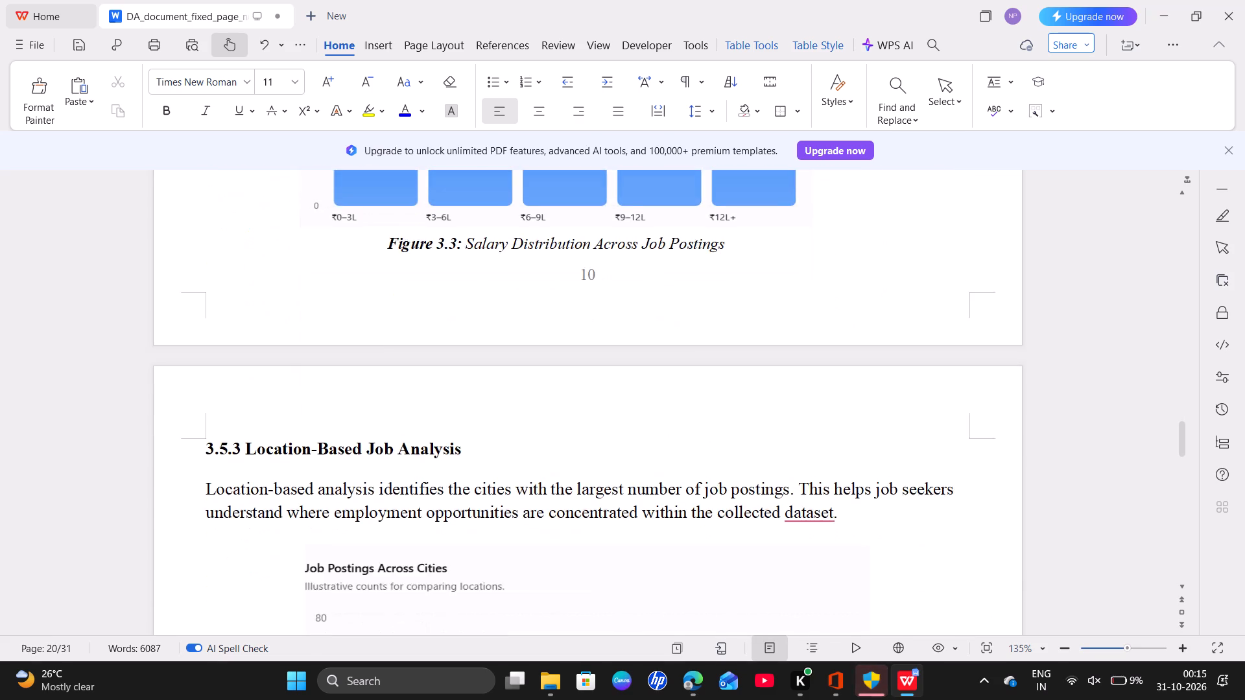
{"action": "scroll", "coordinate": [622, 445], "scroll_direction": "up", "scroll_amount": 5}
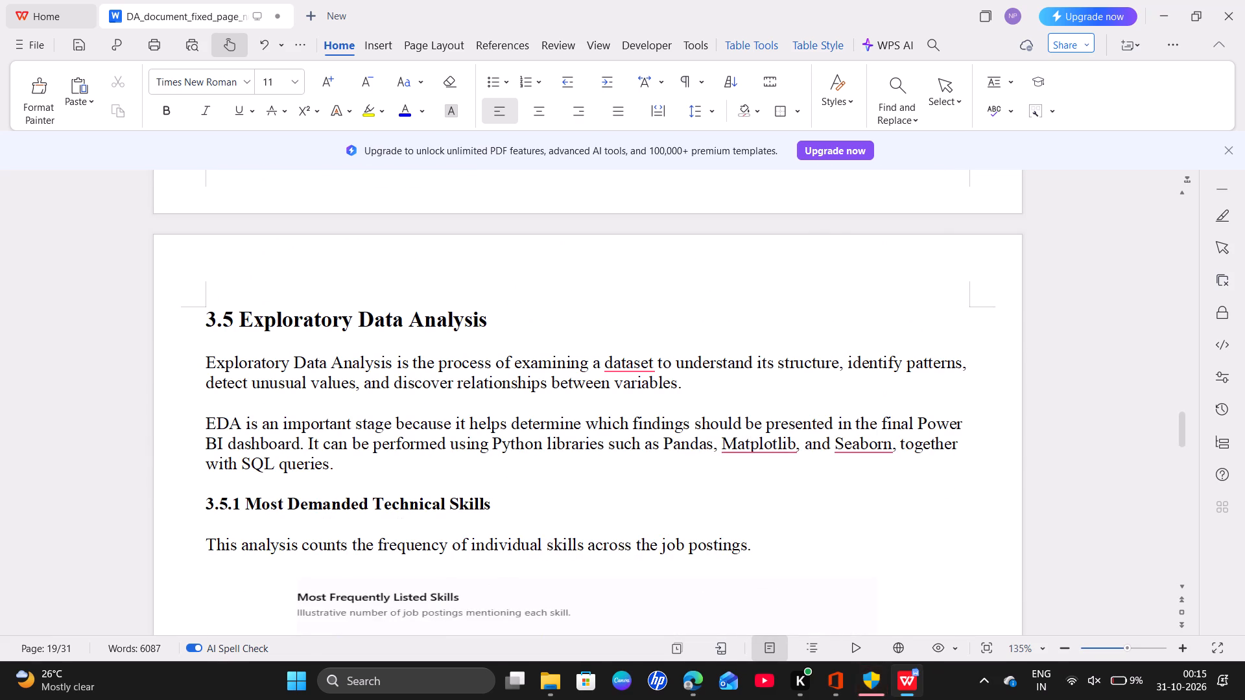
{"action": "scroll", "coordinate": [622, 445], "scroll_direction": "down", "scroll_amount": 8}
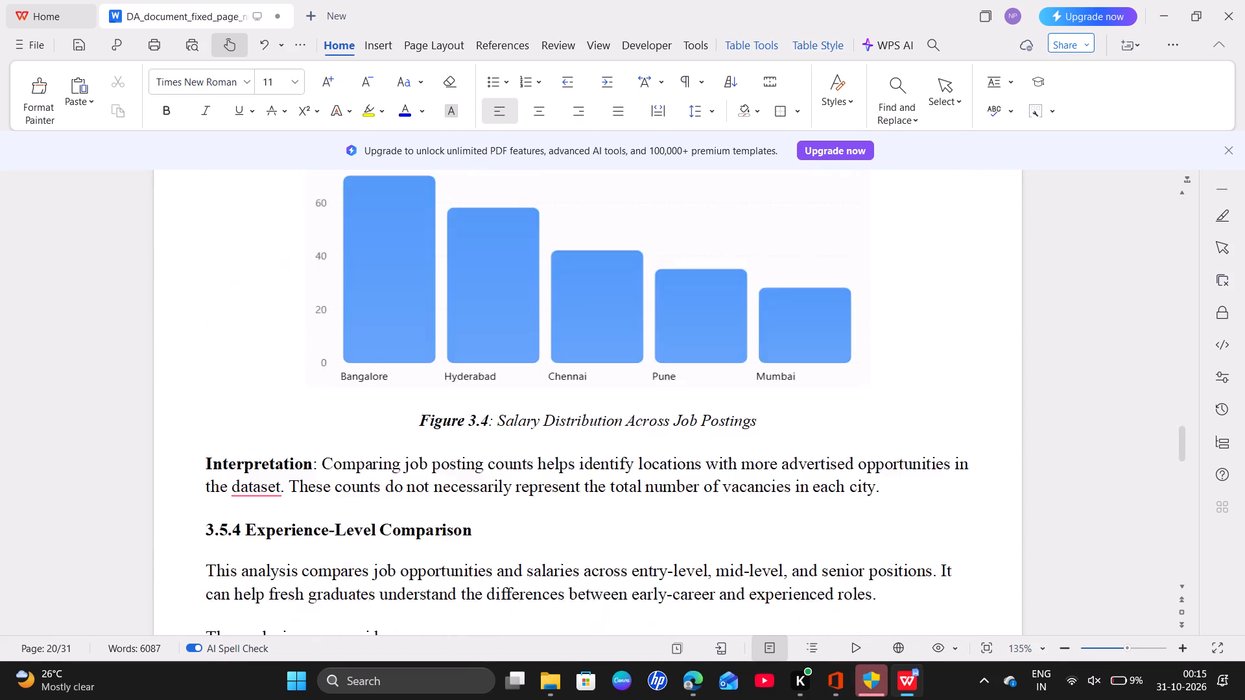
{"action": "scroll", "coordinate": [622, 445], "scroll_direction": "down", "scroll_amount": 6}
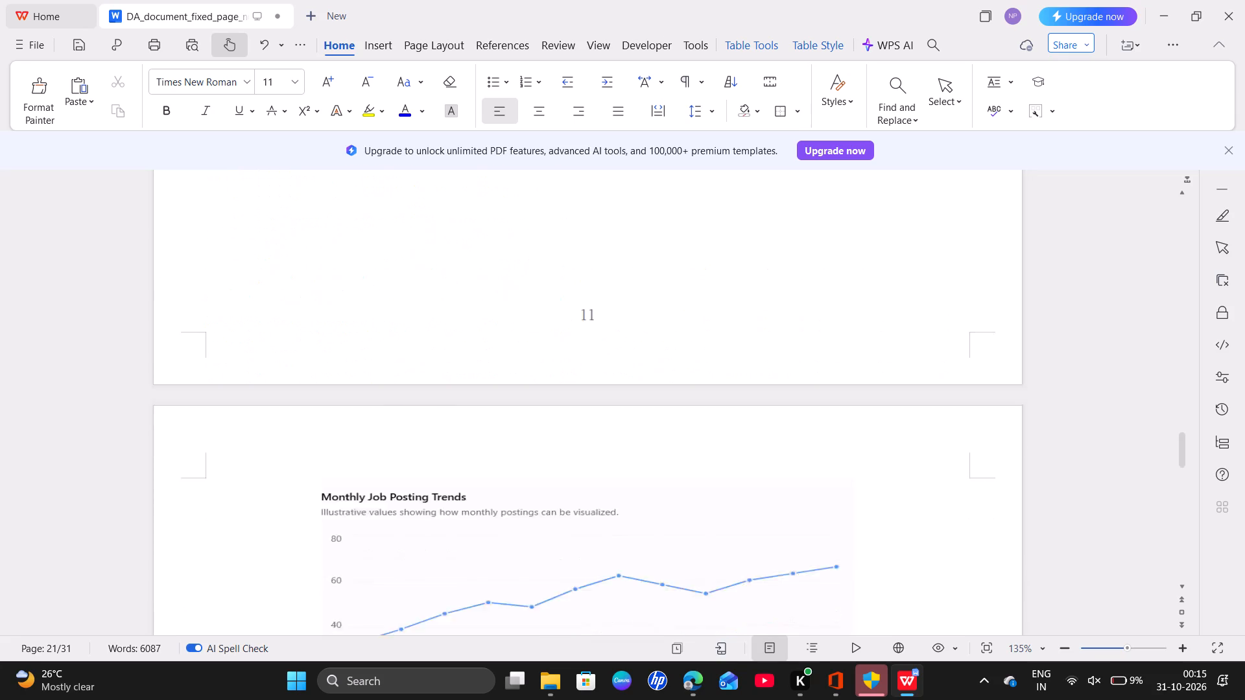
{"action": "scroll", "coordinate": [622, 445], "scroll_direction": "down", "scroll_amount": 5}
Change the Table of Contents page range for 3.5 Exploratory Data Analysis to 10–12.
{"action": "scroll", "coordinate": [622, 445], "scroll_direction": "up", "scroll_amount": 11}
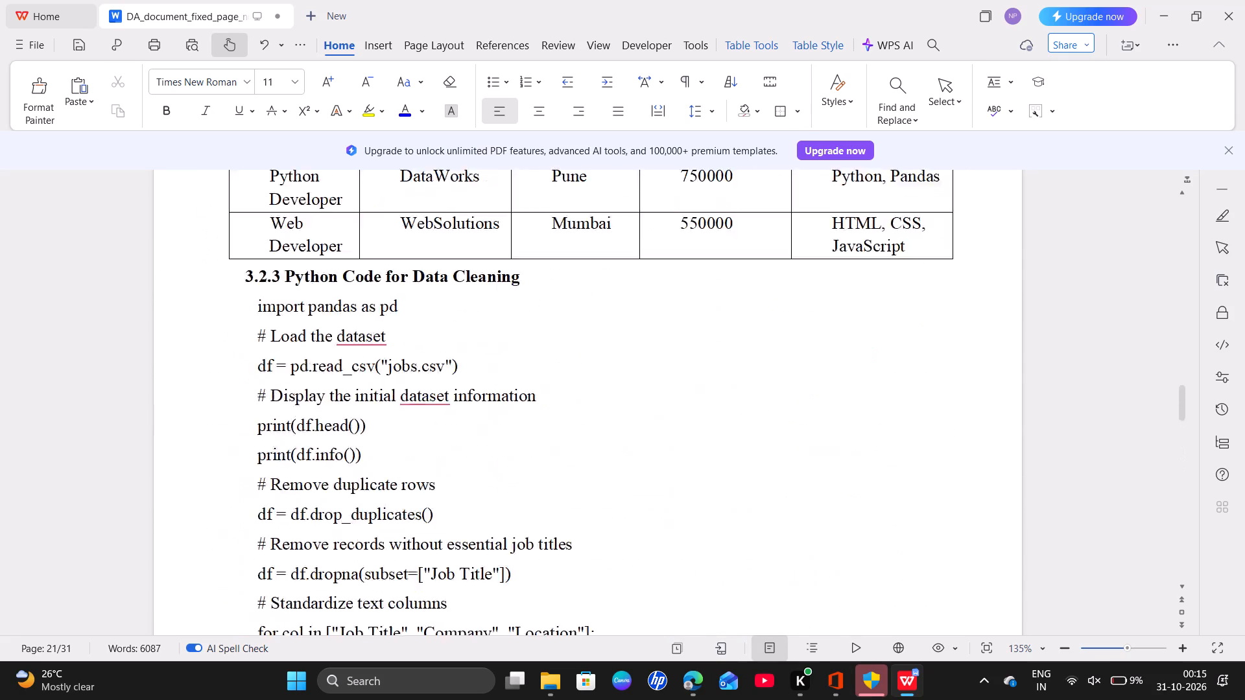
{"action": "scroll", "coordinate": [622, 445], "scroll_direction": "up", "scroll_amount": 8}
{"action": "scroll", "coordinate": [622, 445], "scroll_direction": "down", "scroll_amount": 6}
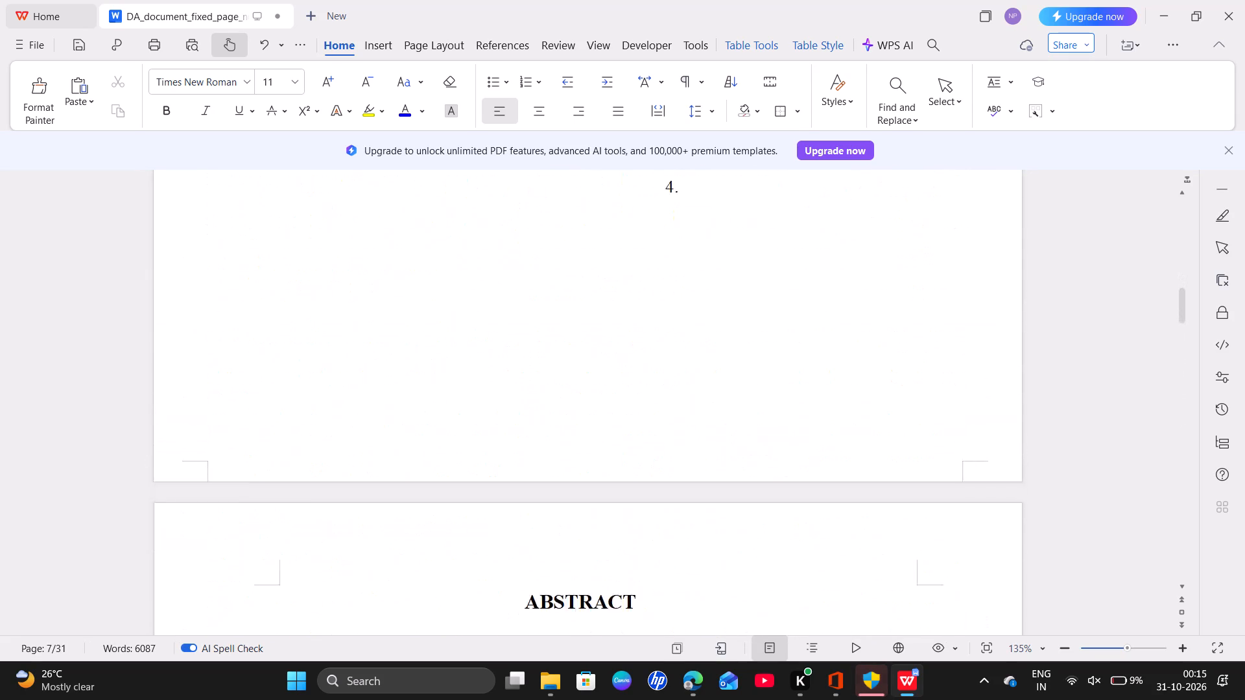
{"action": "scroll", "coordinate": [622, 445], "scroll_direction": "down", "scroll_amount": 5}
{"action": "scroll", "coordinate": [622, 445], "scroll_direction": "up", "scroll_amount": 1}
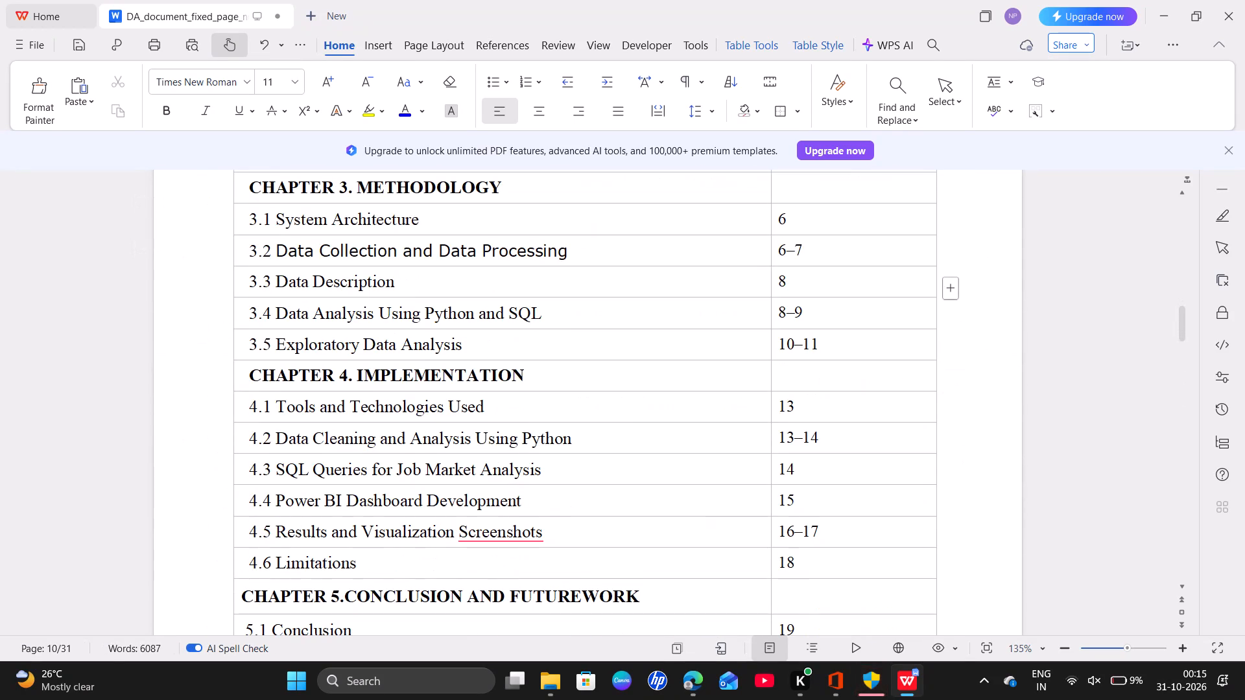
{"action": "scroll", "coordinate": [622, 445], "scroll_direction": "up", "scroll_amount": 1}
{"action": "left_click", "coordinate": [825, 343]}
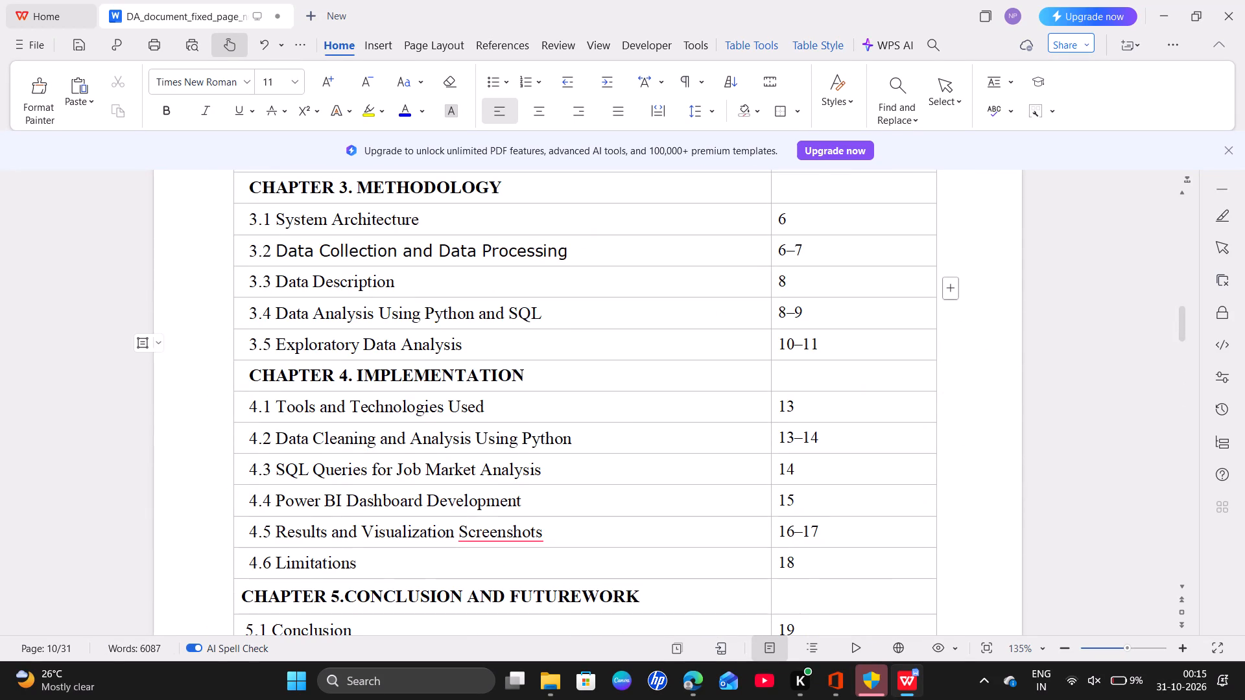
{"action": "key", "text": "BackSpace"}
{"action": "key", "text": "2"}
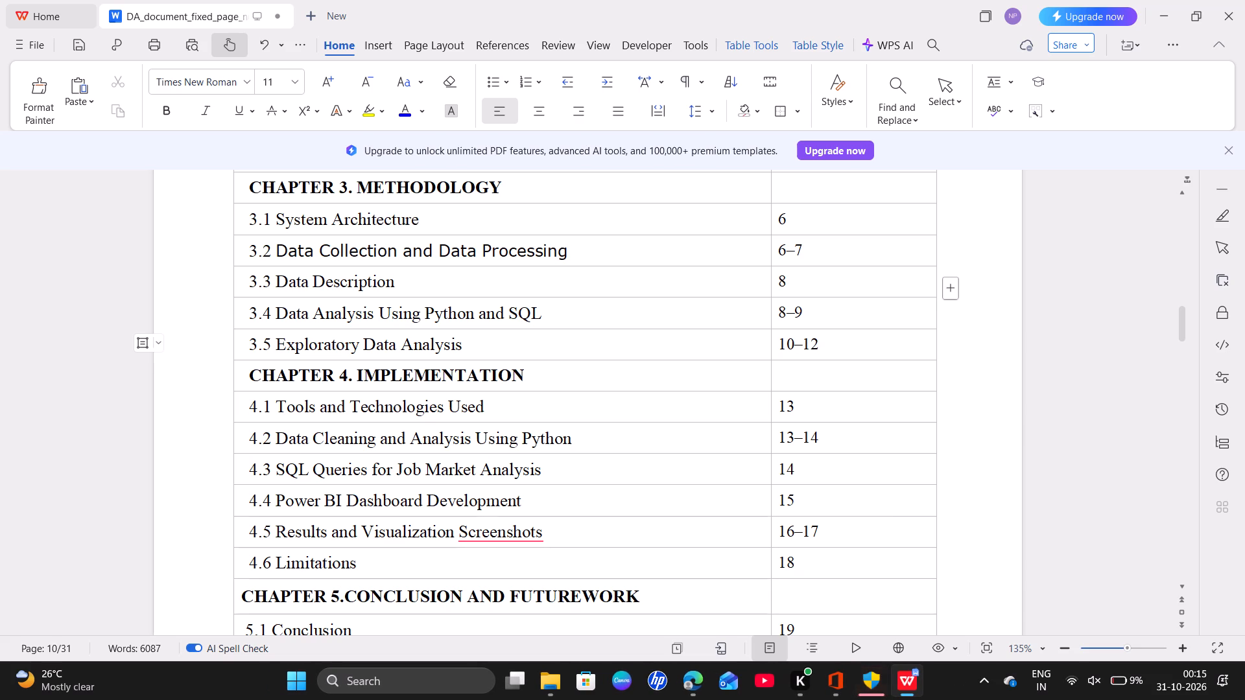
{"action": "left_click", "coordinate": [573, 346]}
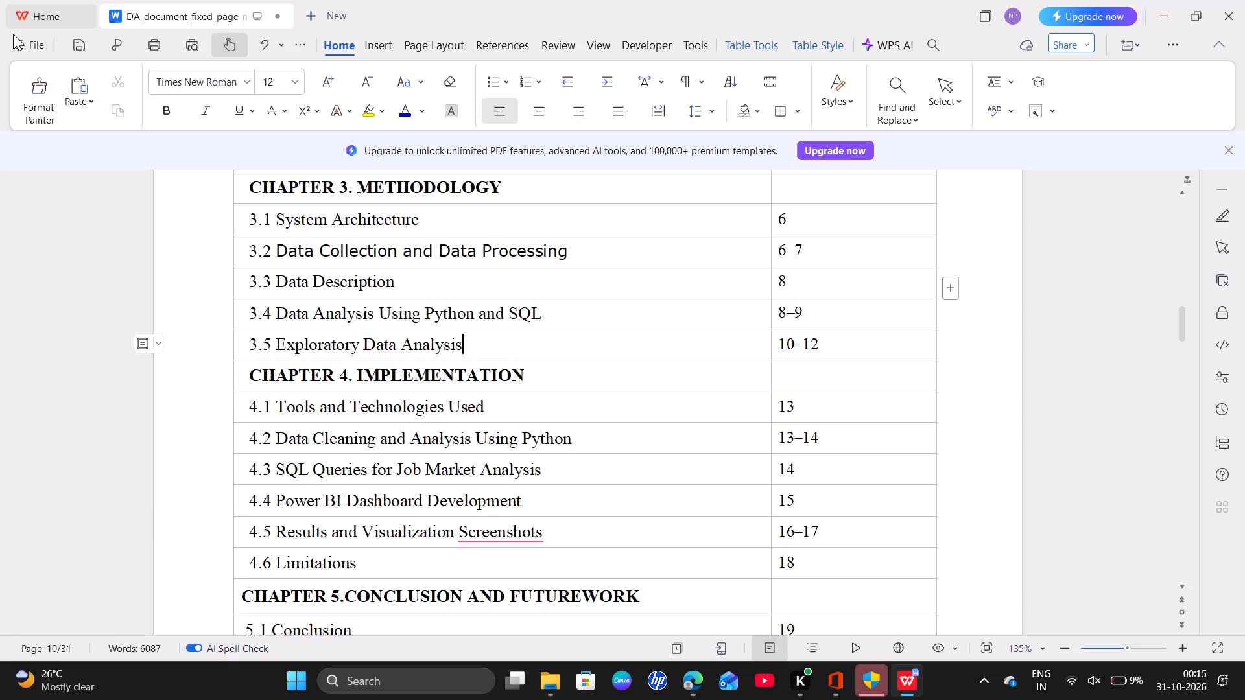
{"action": "left_click", "coordinate": [14, 36]}
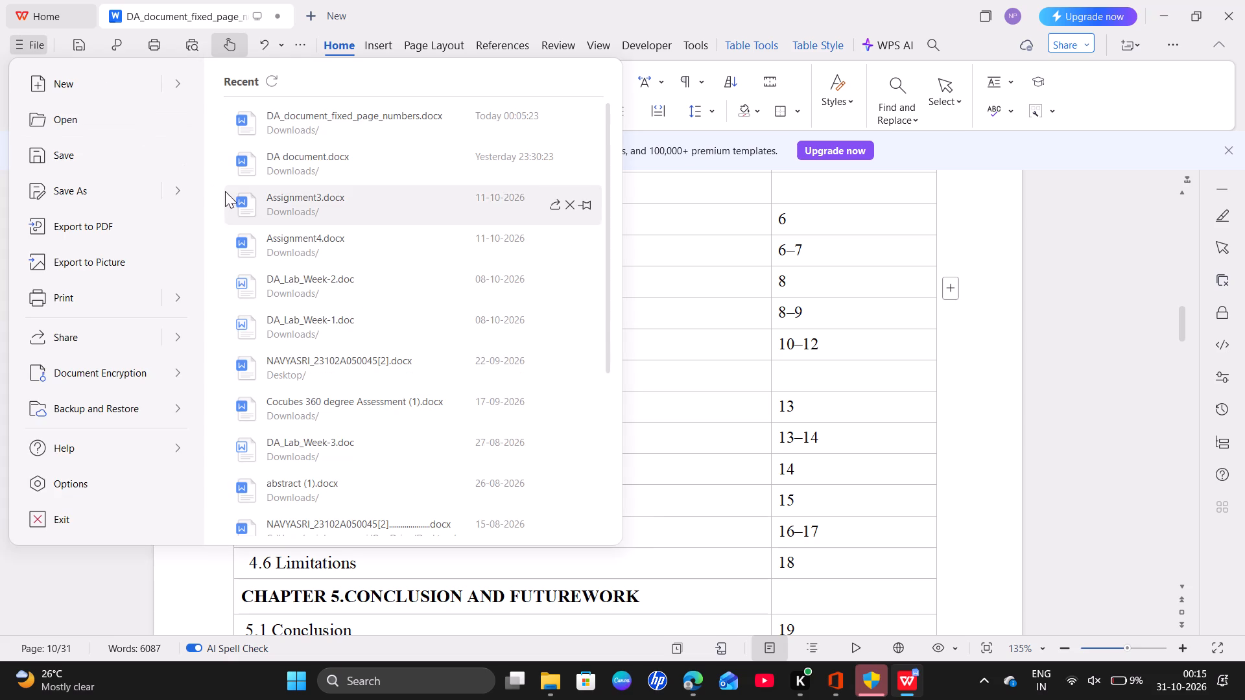
{"action": "left_click", "coordinate": [811, 183]}
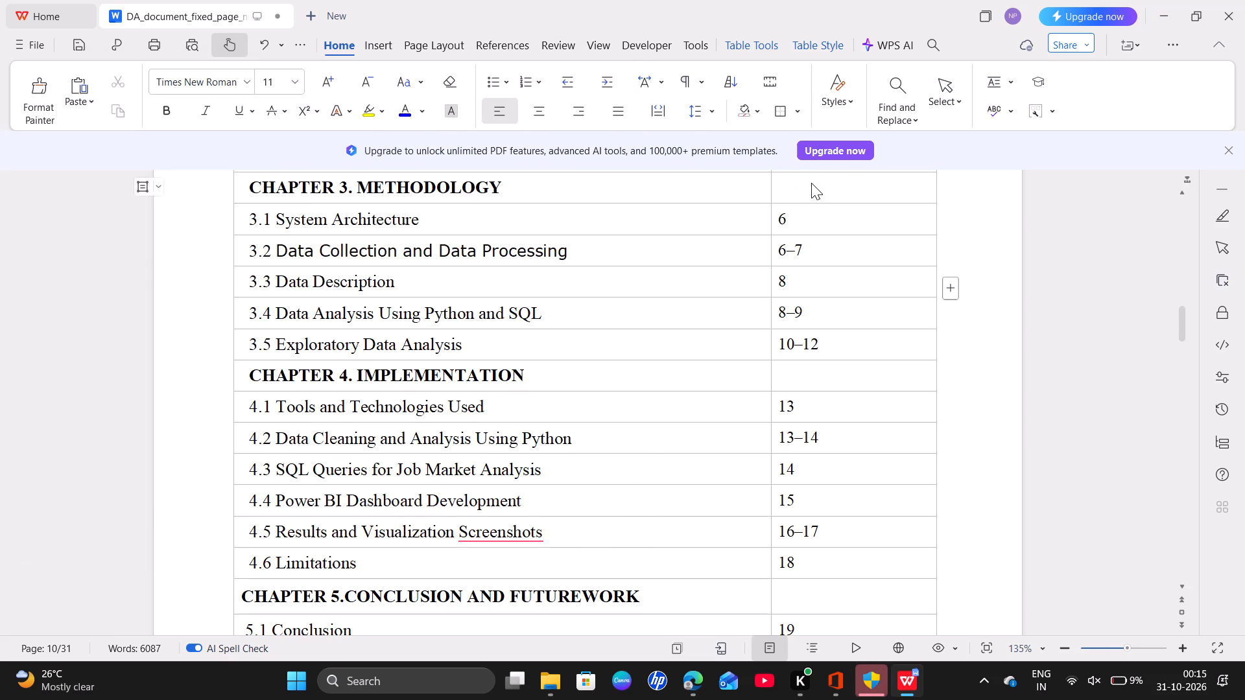
Insert a space before "SRI" in the second student's name in the title page's Submitted by table.
{"action": "scroll", "coordinate": [811, 183], "scroll_direction": "up", "scroll_amount": 11}
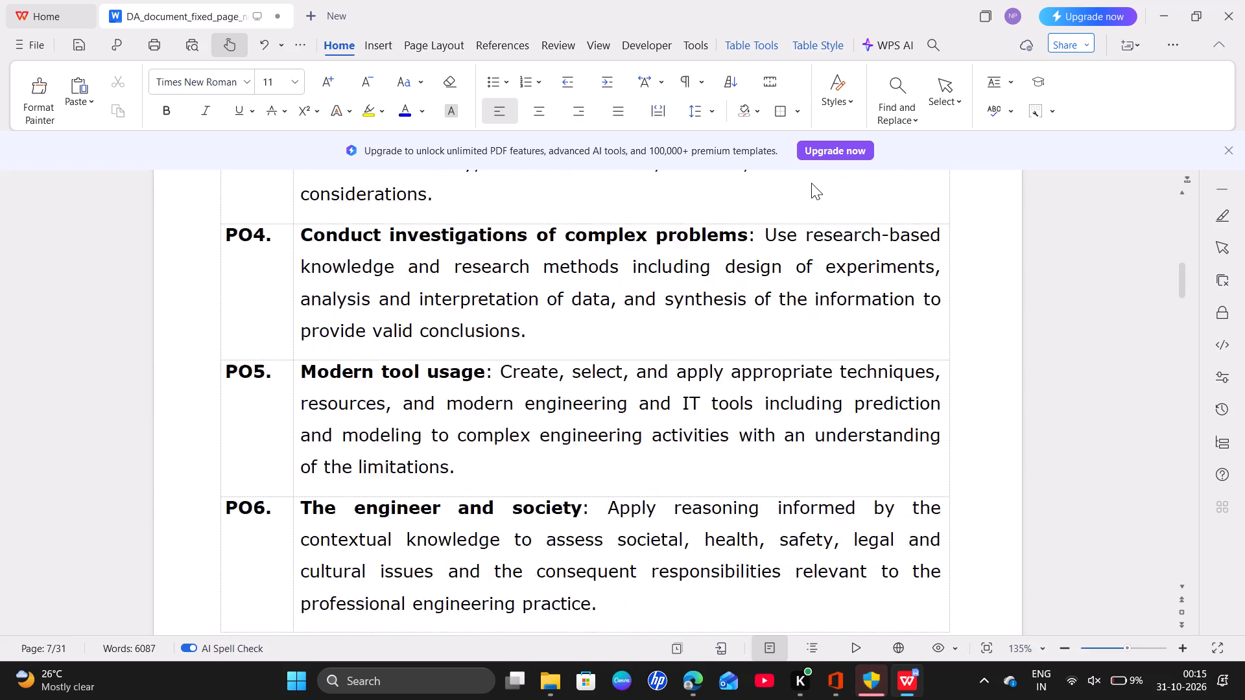
{"action": "scroll", "coordinate": [811, 183], "scroll_direction": "up", "scroll_amount": 4}
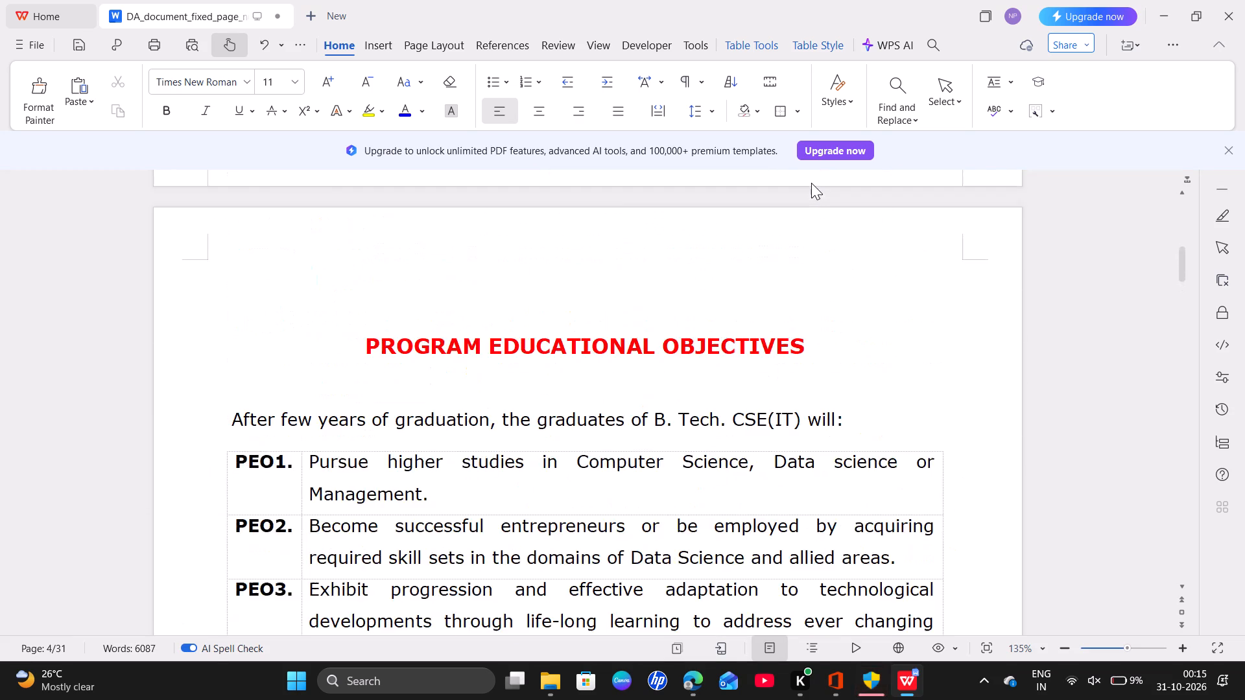
{"action": "scroll", "coordinate": [811, 183], "scroll_direction": "up", "scroll_amount": 2}
{"action": "scroll", "coordinate": [811, 183], "scroll_direction": "down", "scroll_amount": 1}
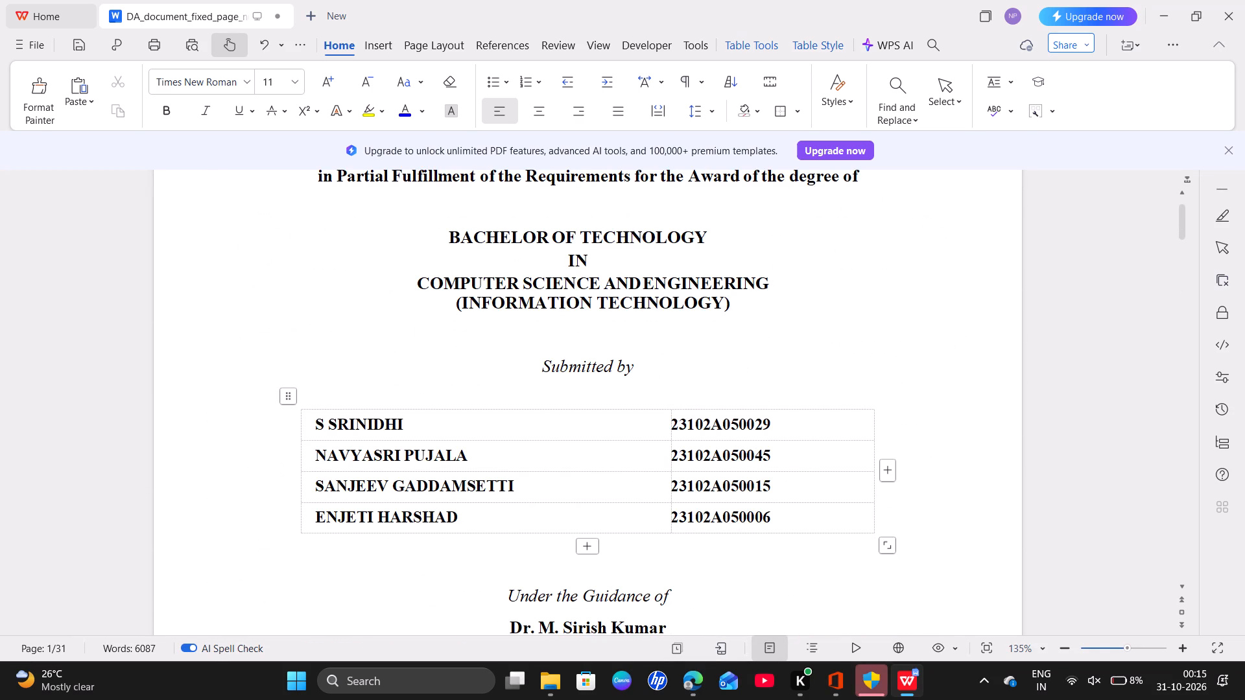
{"action": "left_click", "coordinate": [373, 458]}
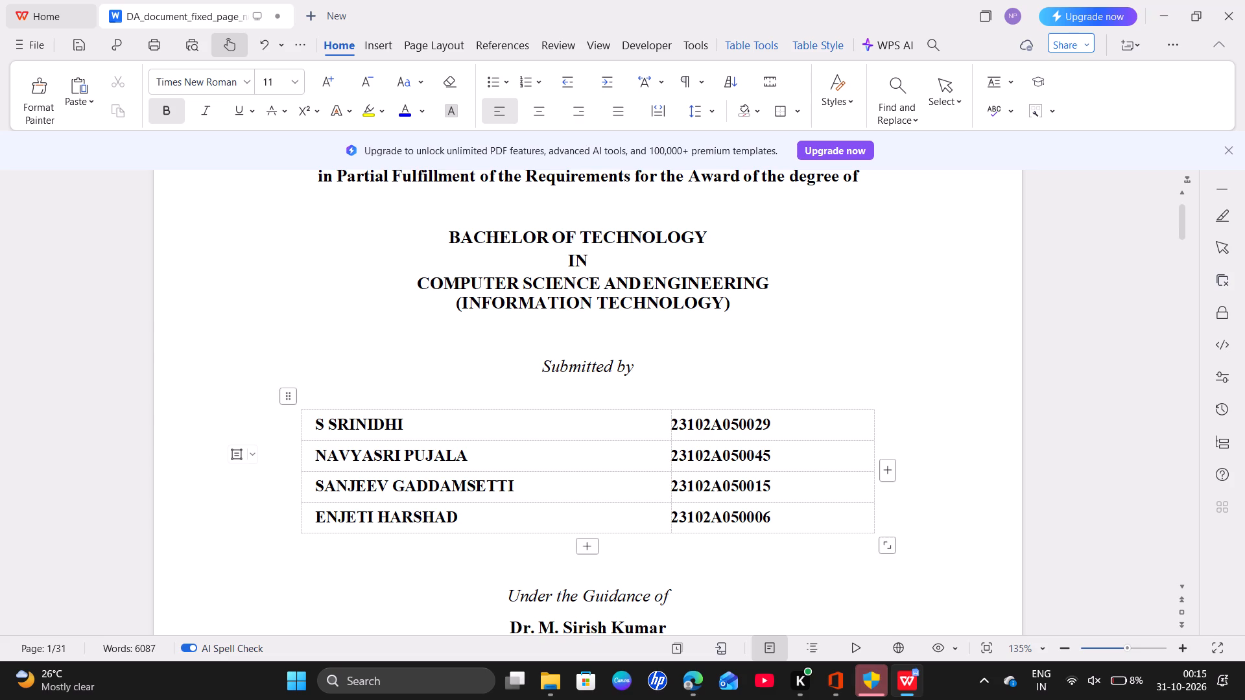
{"action": "key", "text": "space"}
Insert a space before "SRI" in the second student's name in the Certificate page's student table.
{"action": "scroll", "coordinate": [546, 448], "scroll_direction": "down", "scroll_amount": 1}
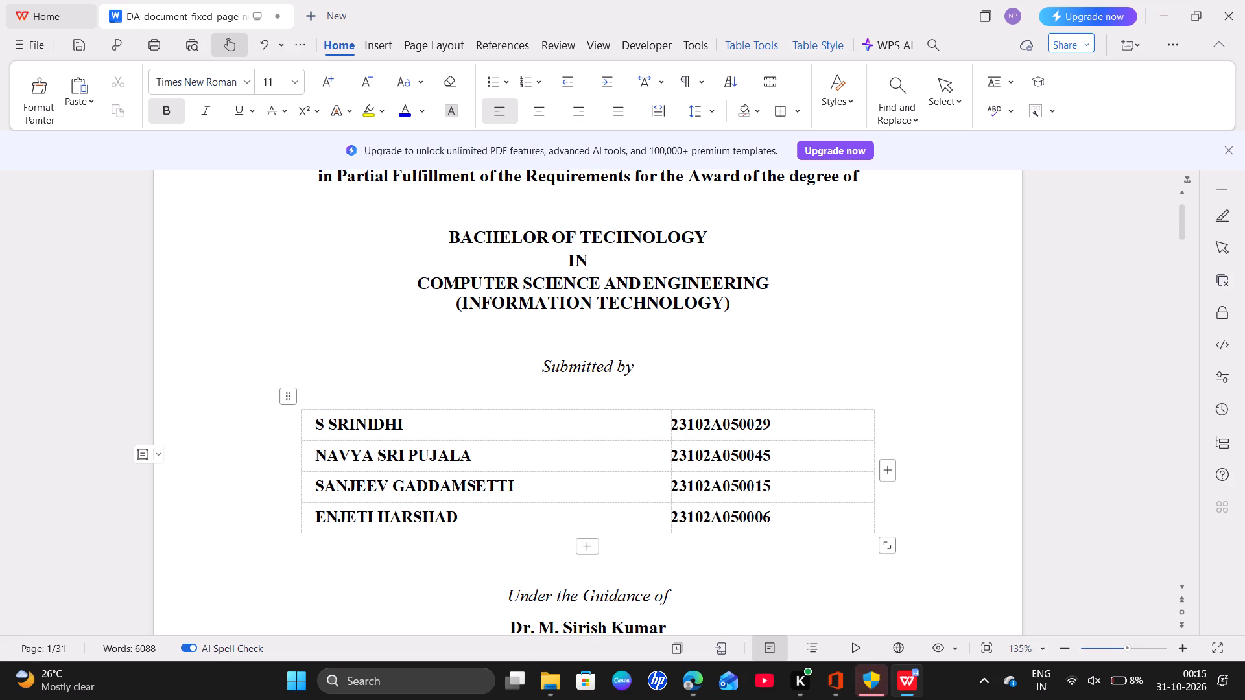
{"action": "scroll", "coordinate": [546, 448], "scroll_direction": "down", "scroll_amount": 8}
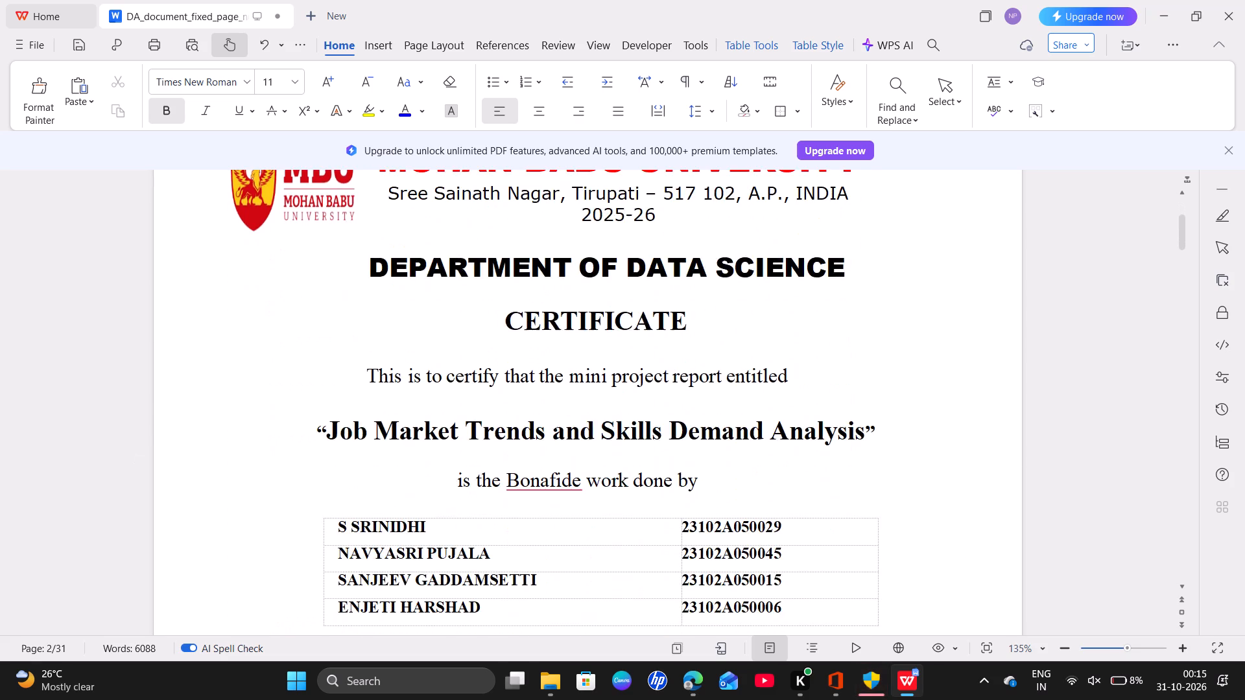
{"action": "scroll", "coordinate": [546, 448], "scroll_direction": "down", "scroll_amount": 1}
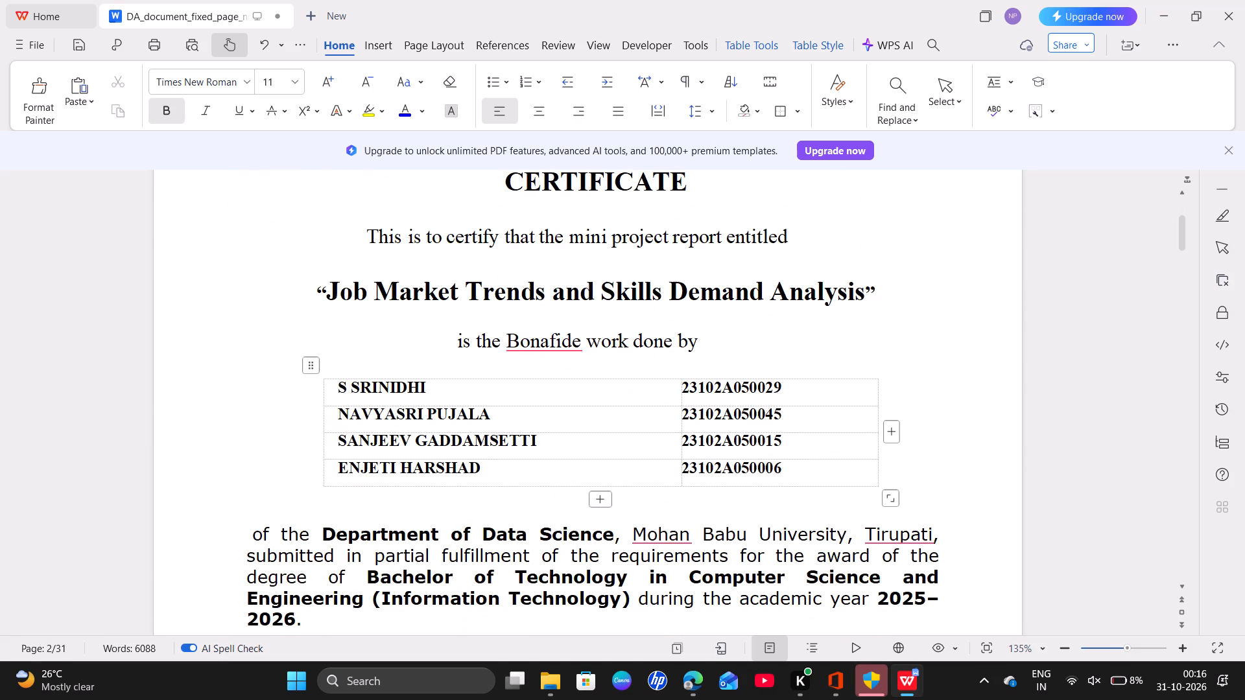
{"action": "left_click", "coordinate": [394, 411]}
{"action": "key", "text": "space"}
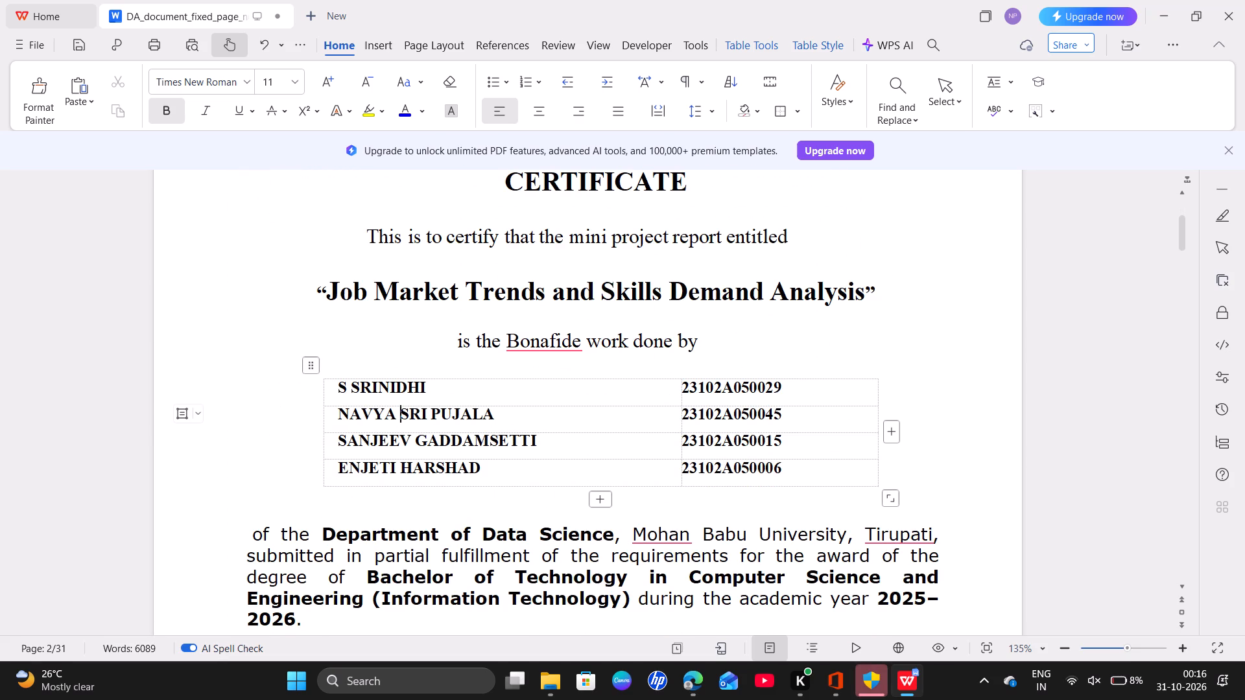
Save the document.
{"action": "left_click", "coordinate": [25, 37]}
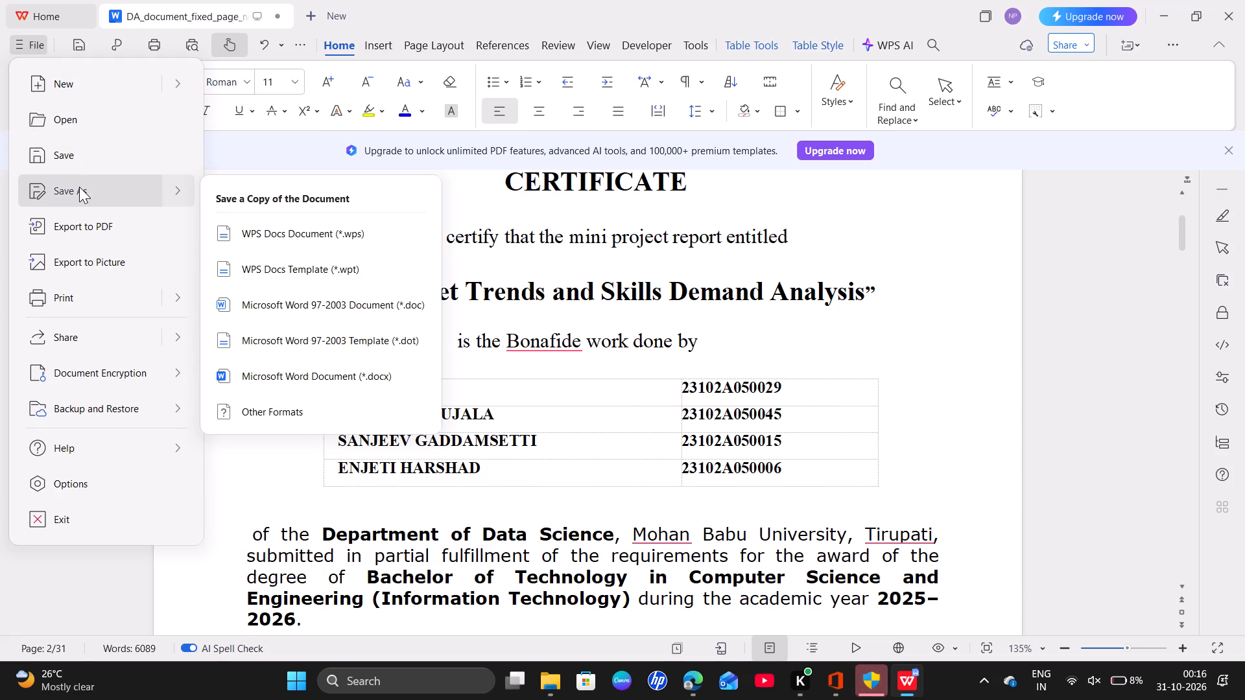
{"action": "left_click", "coordinate": [287, 149]}
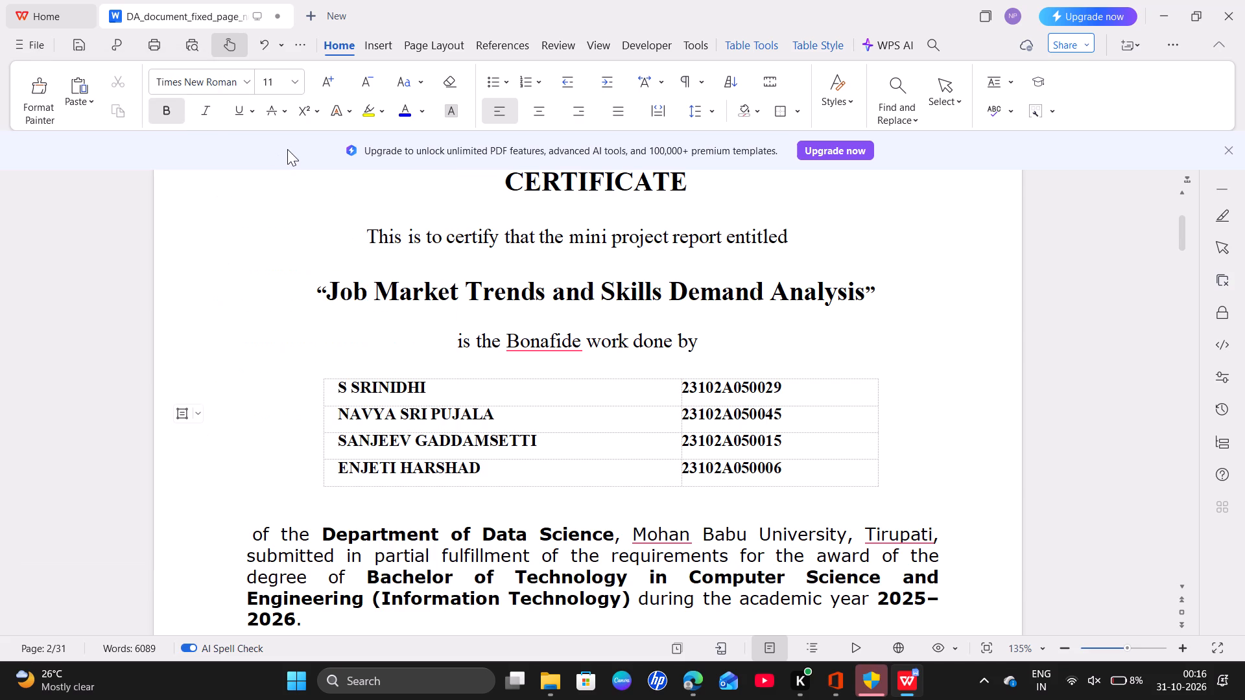
{"action": "key", "text": "ctrl+s"}
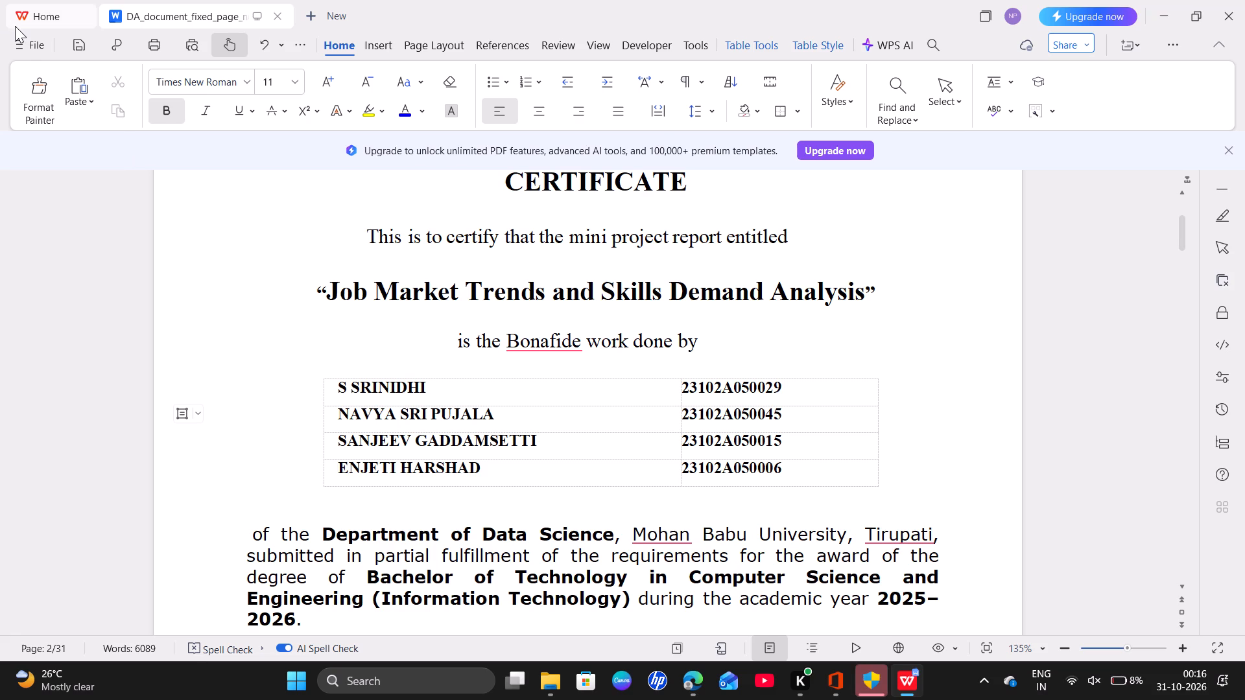
Save a copy of the document to Downloads as DA_document_fixed_page_numbers.pdf in PDF format.
{"action": "left_click", "coordinate": [19, 42]}
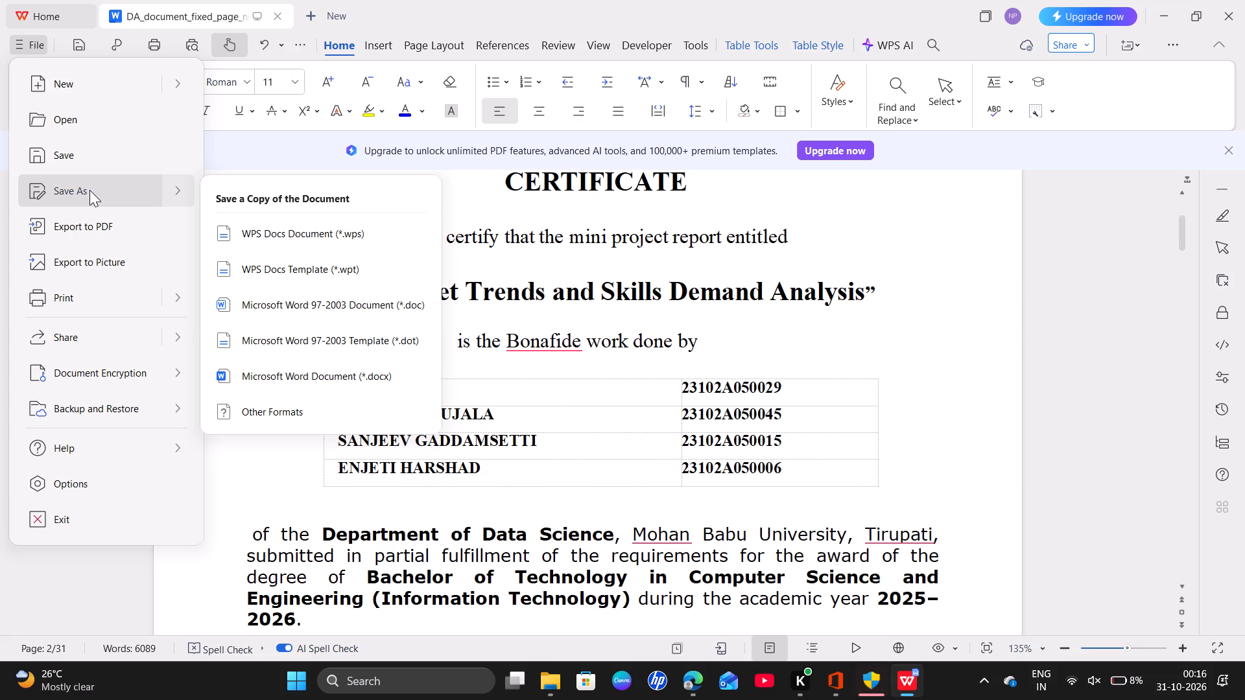
{"action": "left_click", "coordinate": [90, 191]}
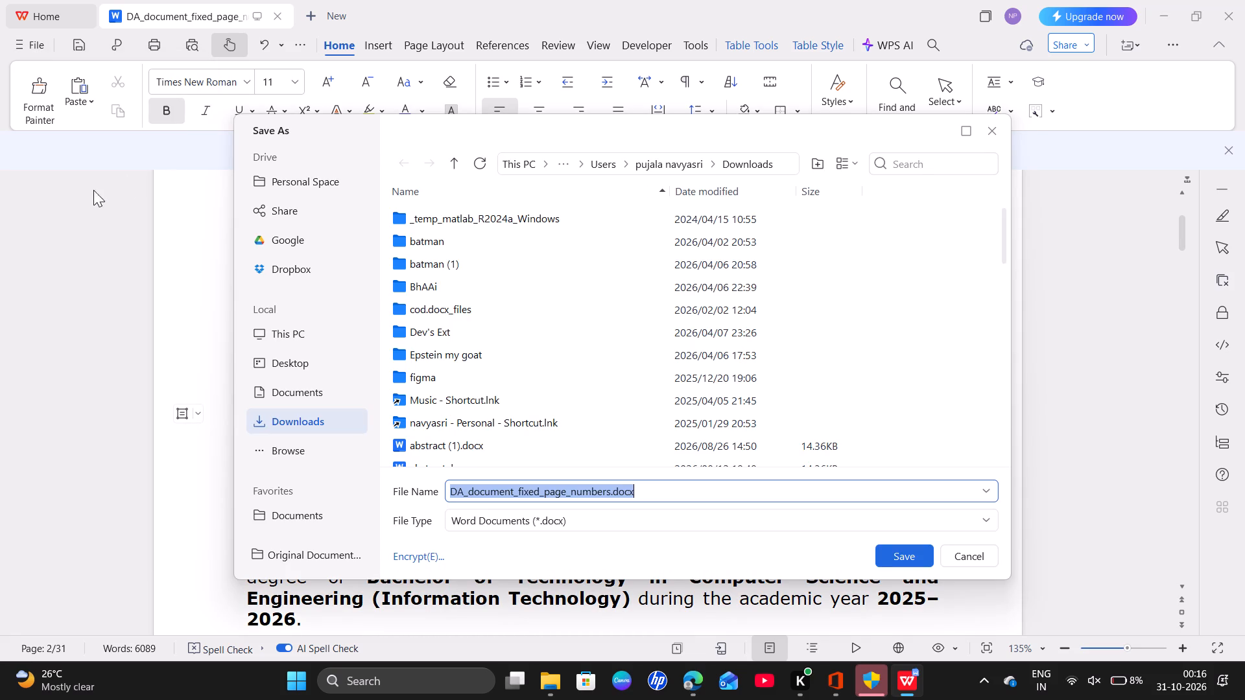
{"action": "left_click", "coordinate": [649, 522]}
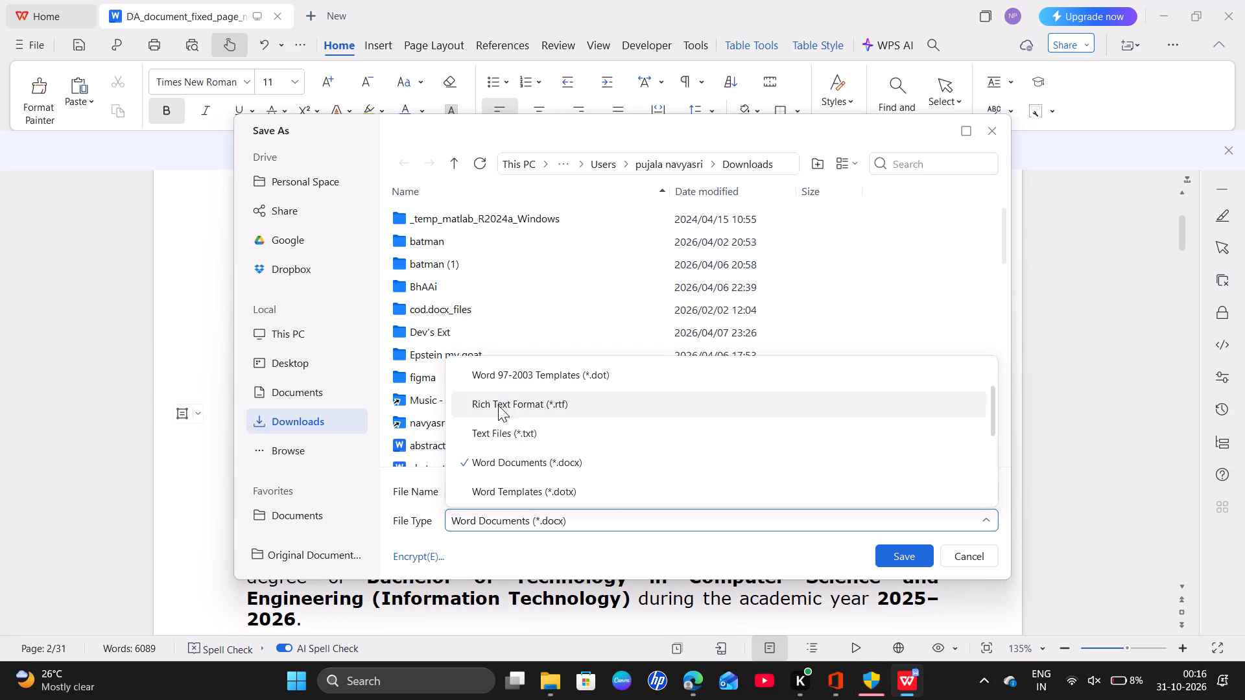
{"action": "scroll", "coordinate": [531, 436], "scroll_direction": "down", "scroll_amount": 2}
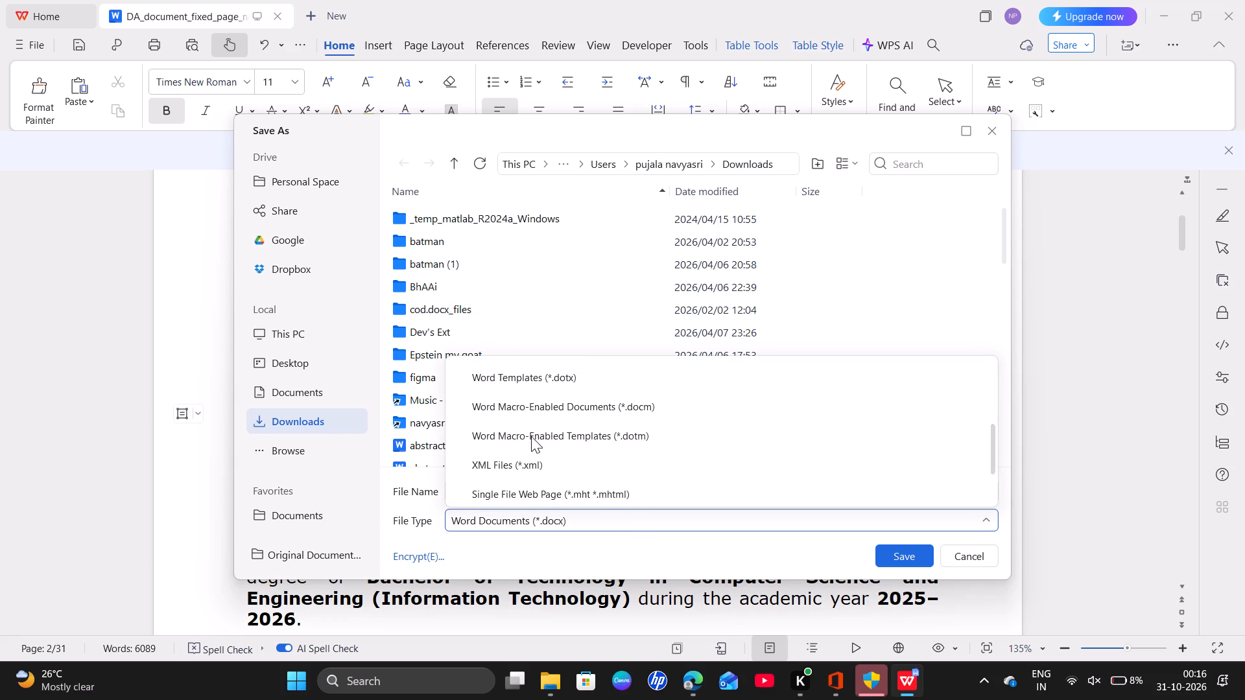
{"action": "scroll", "coordinate": [531, 436], "scroll_direction": "down", "scroll_amount": 2}
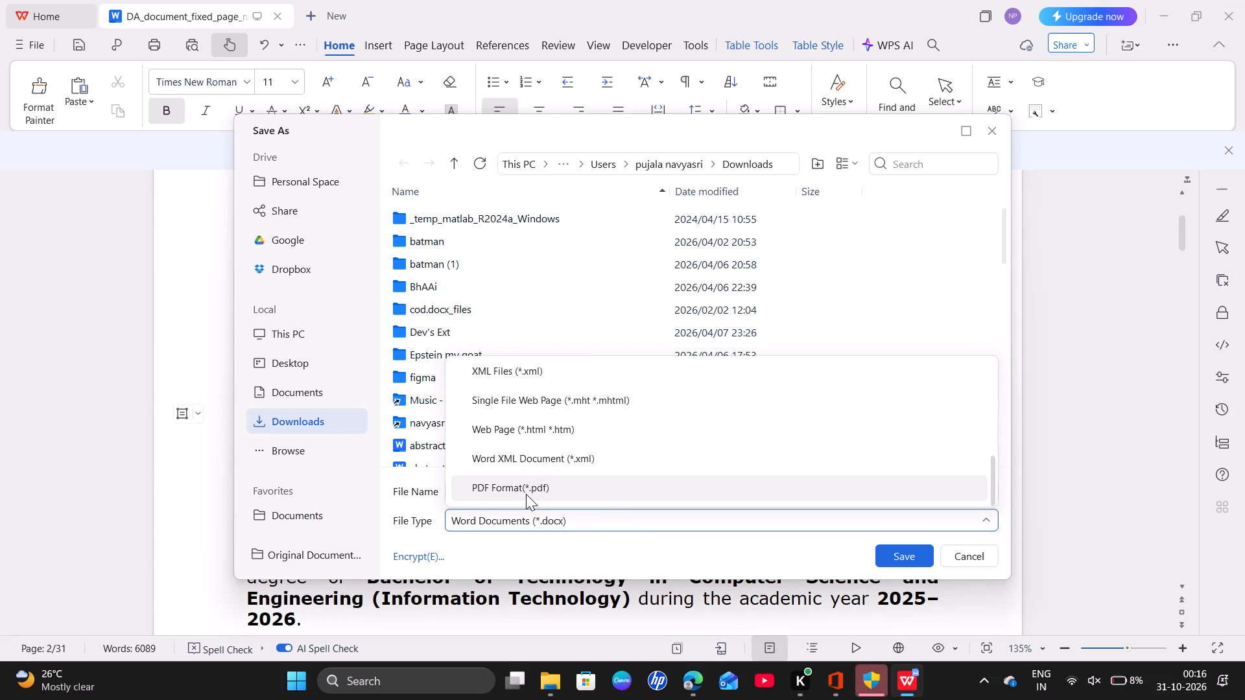
{"action": "left_click", "coordinate": [526, 494]}
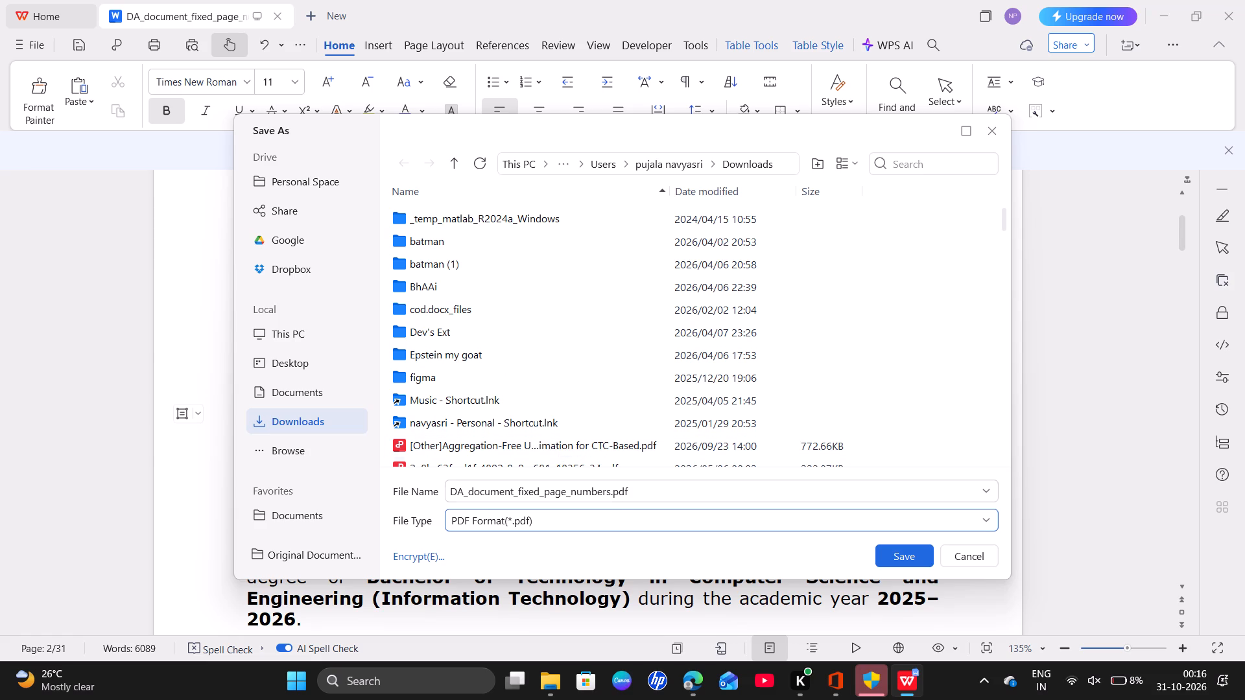